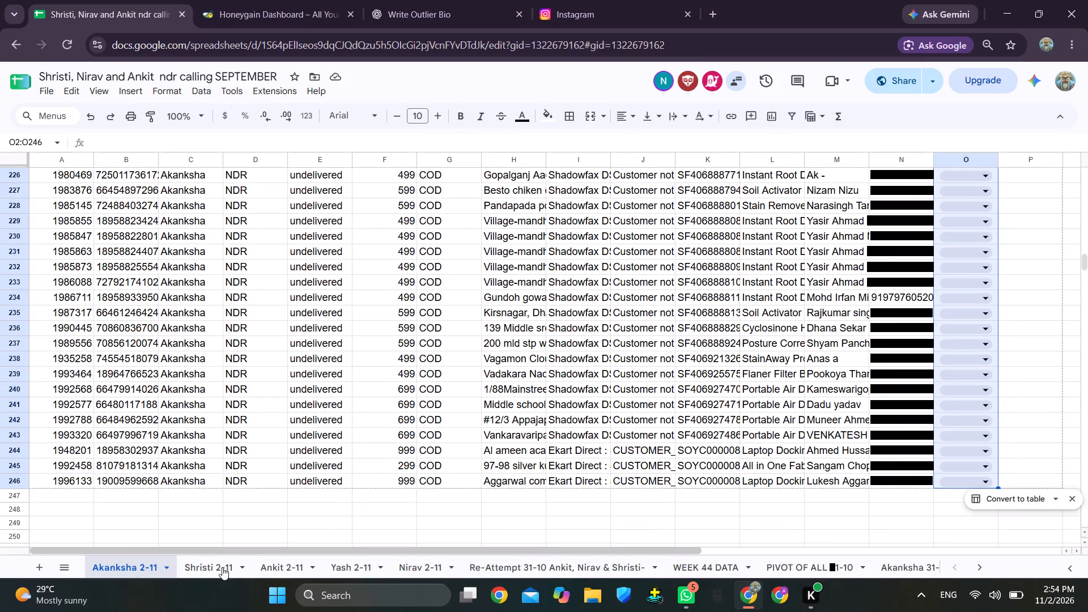
click(222, 567)
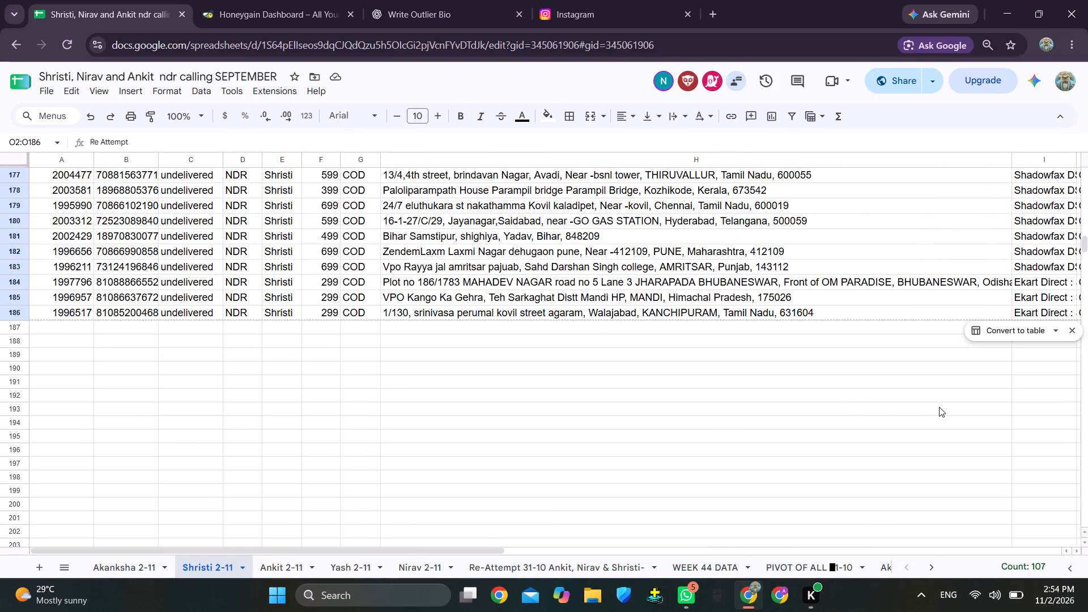
scroll(939, 403, up, 1)
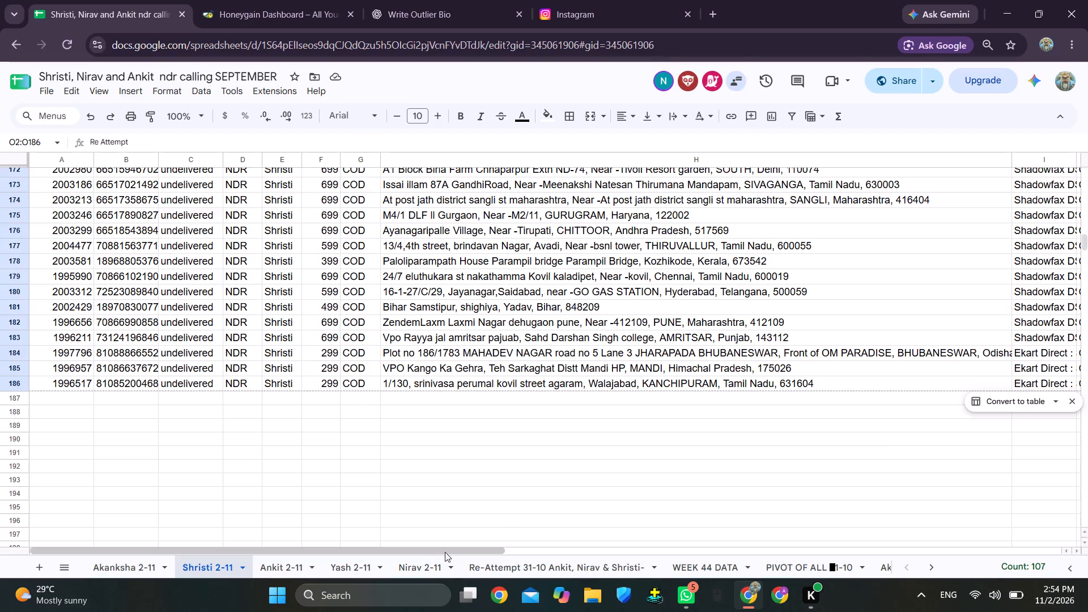
drag(446, 552, 751, 573)
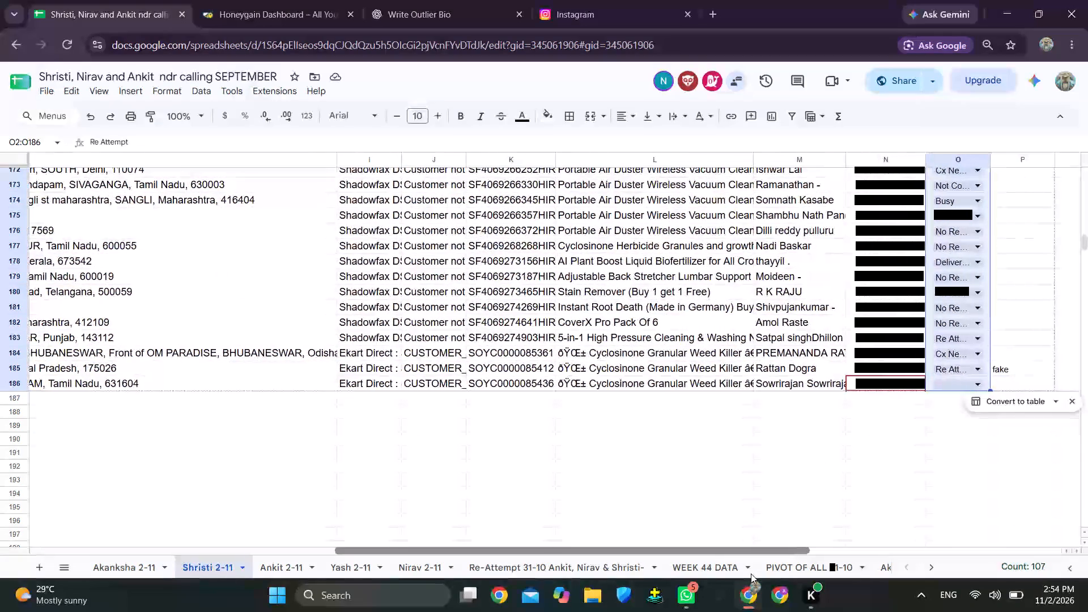
drag(751, 573, 666, 575)
scroll(683, 448, up, 5)
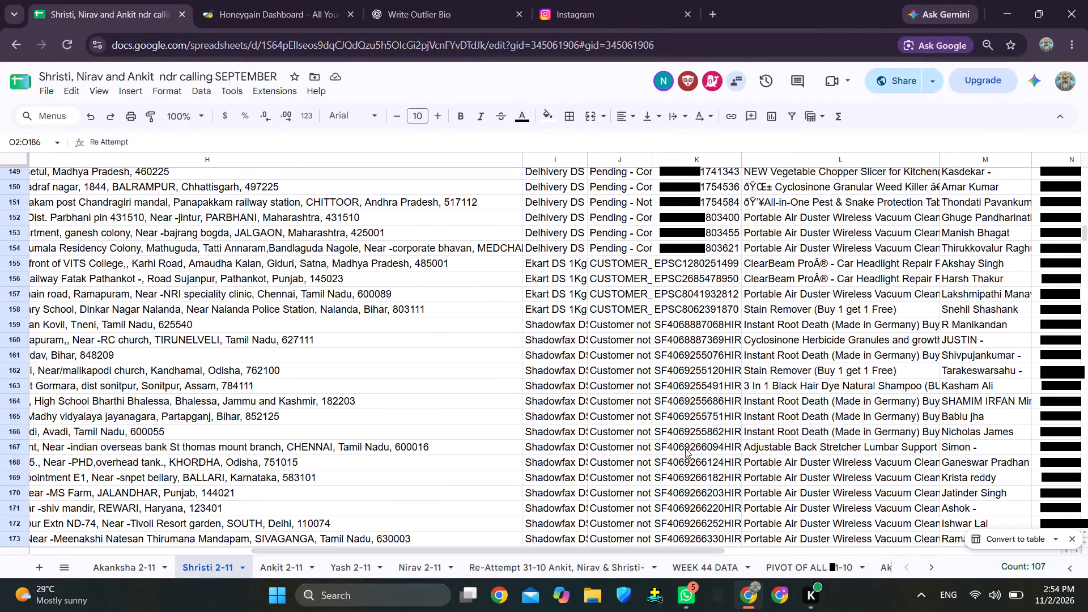
scroll(682, 441, up, 1)
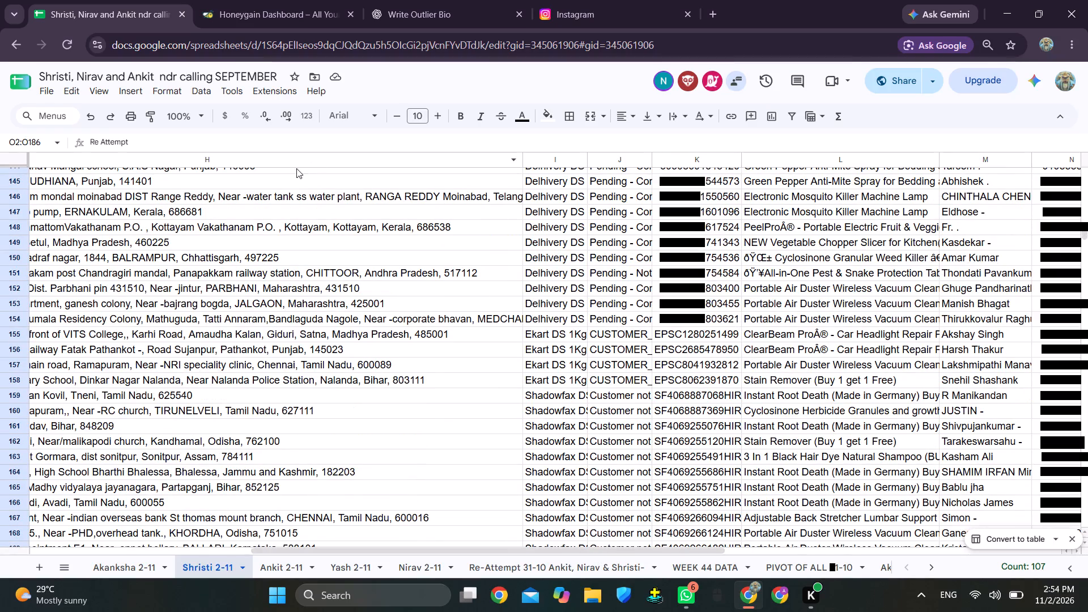
Right-align the Address column H in the Shristi 2-11 sheet.
click(321, 158)
click(622, 116)
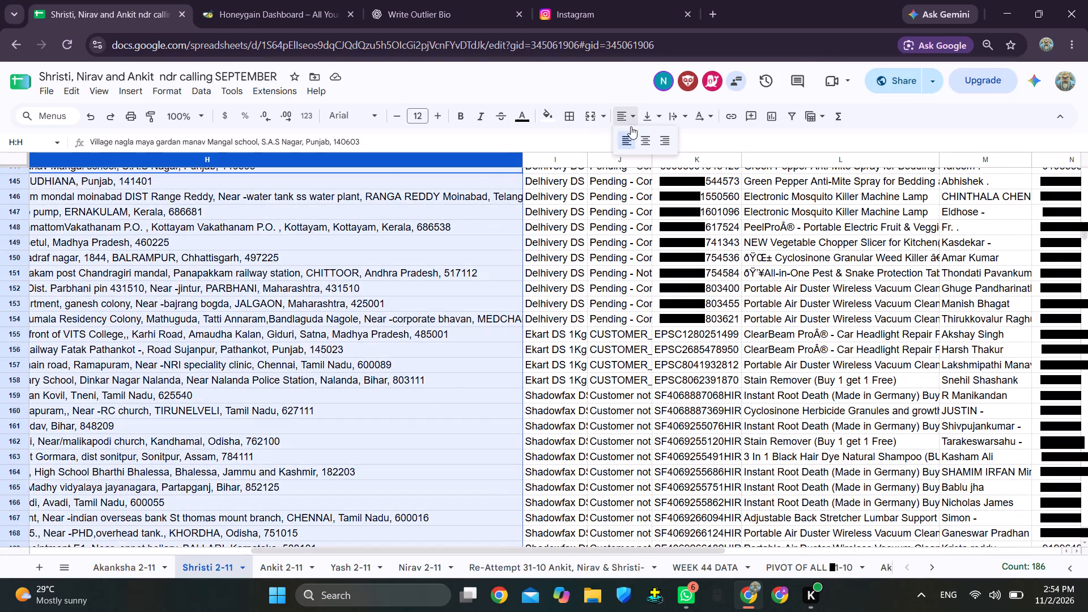
click(659, 142)
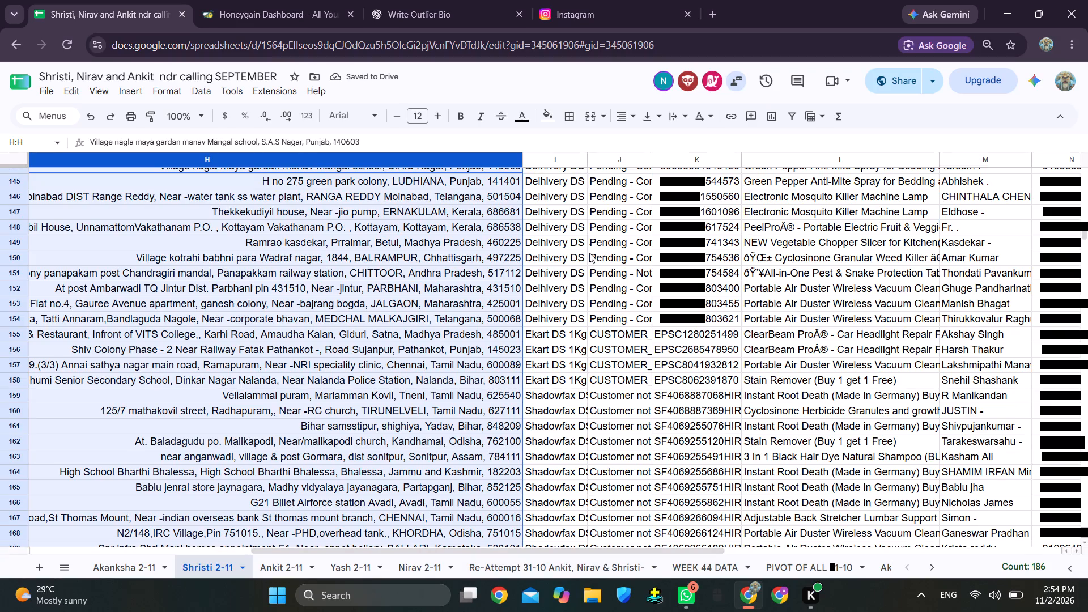
Narrow the Address column H to about half its width.
drag(522, 158, 368, 156)
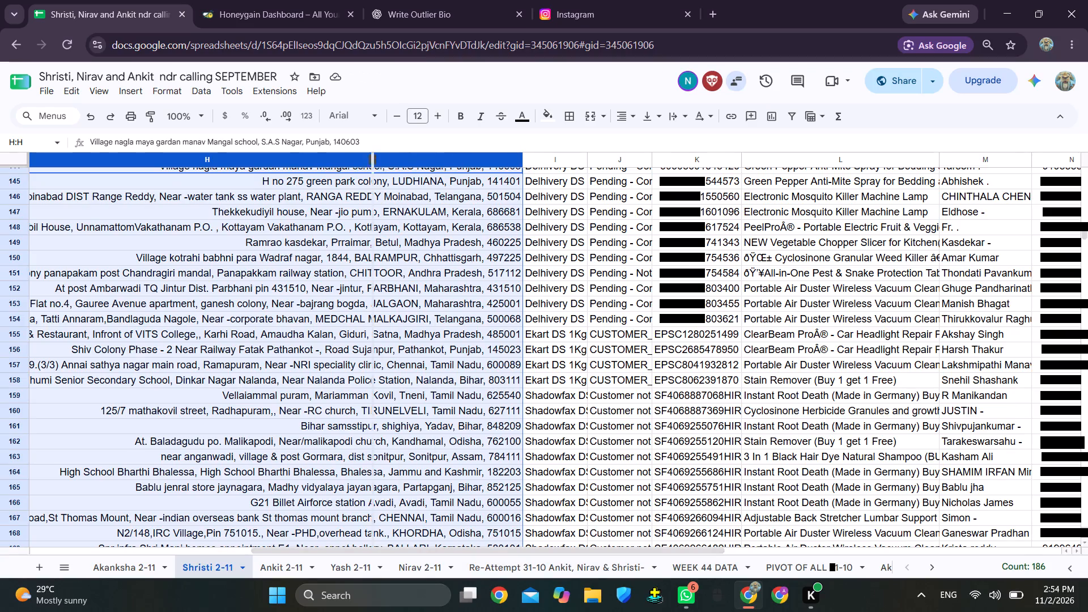
drag(368, 156, 353, 159)
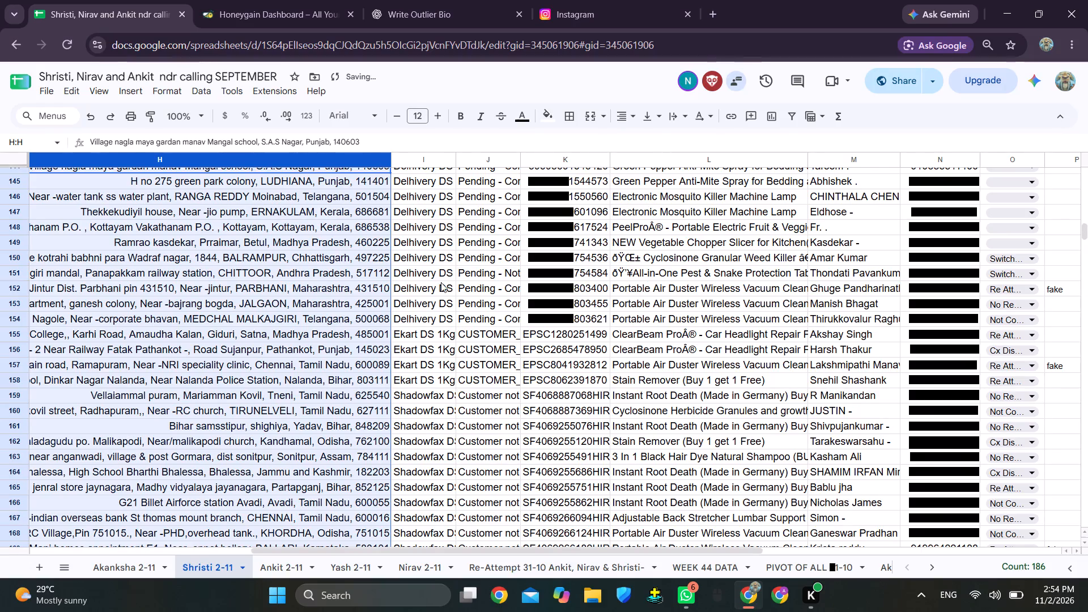
drag(445, 550, 389, 546)
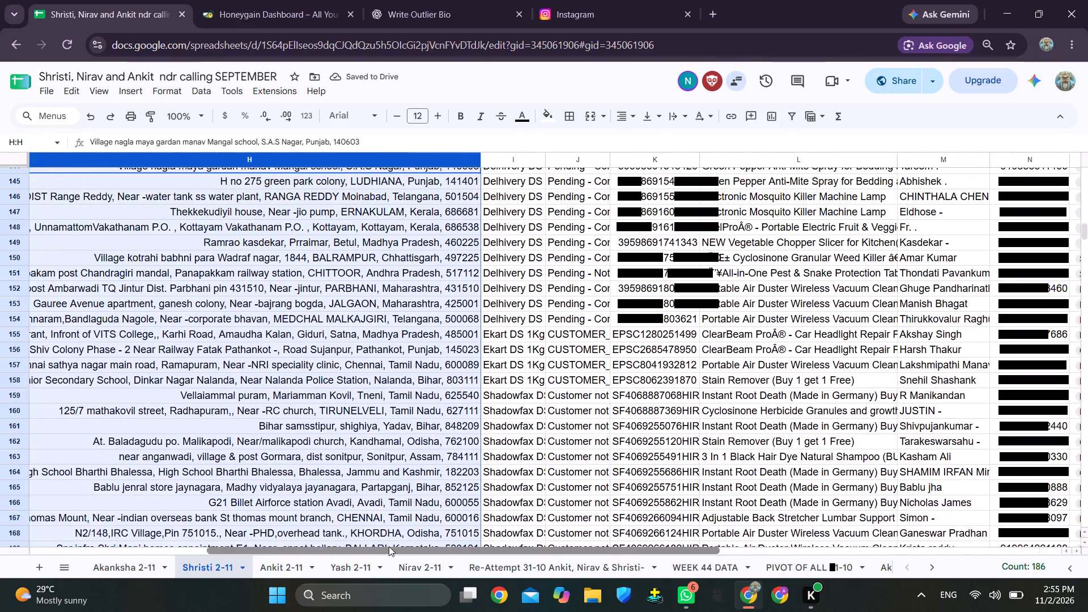
drag(389, 546, 367, 546)
drag(549, 159, 549, 159)
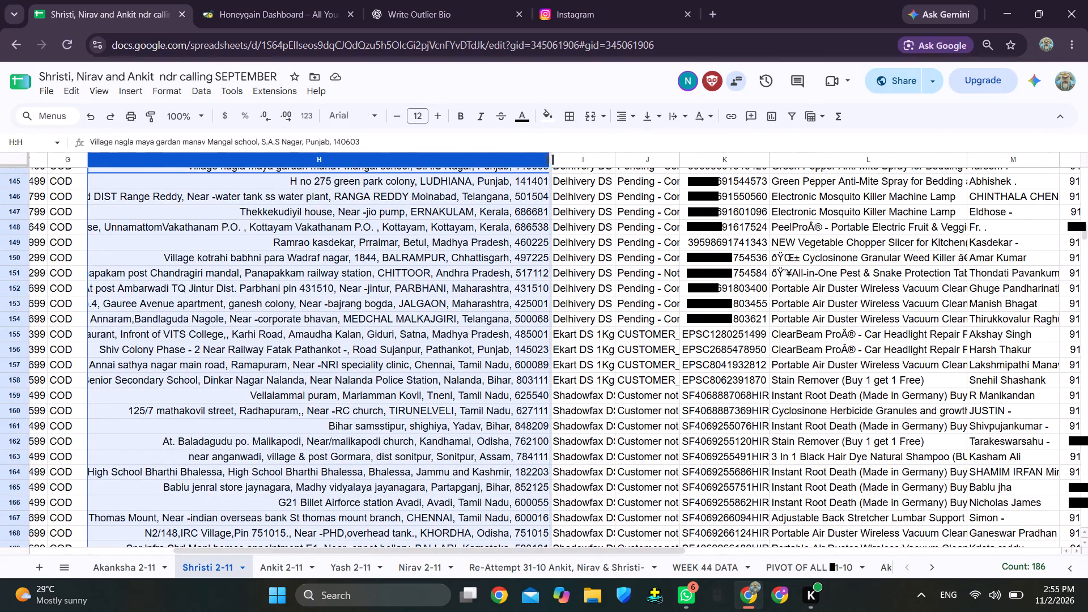
drag(549, 159, 385, 169)
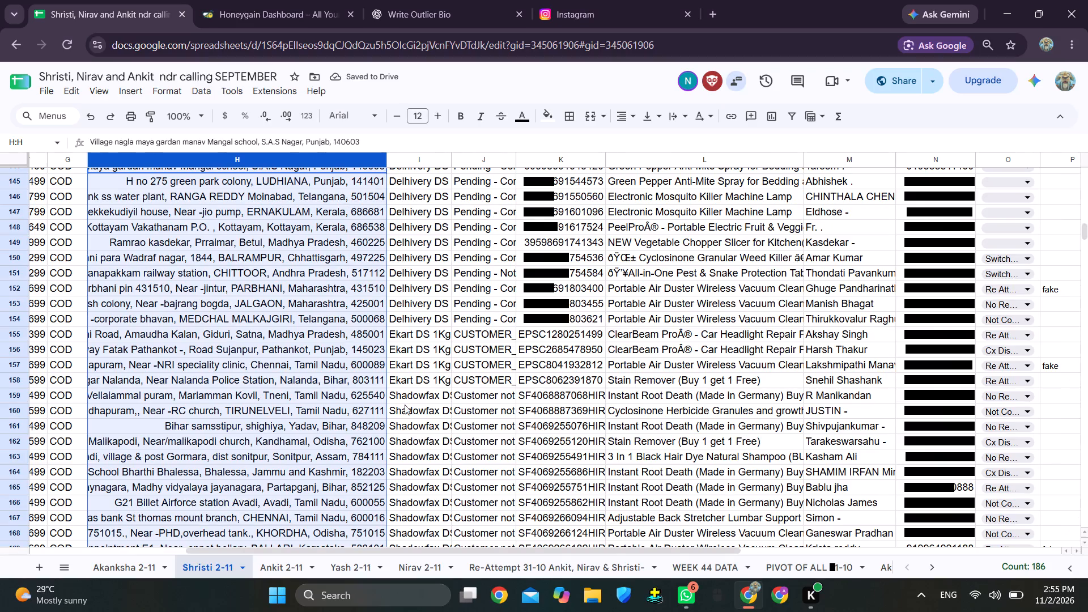
Examine the Remarks and Comments columns from the first to the last row of the Shristi 2-11 sheet.
drag(490, 552, 494, 552)
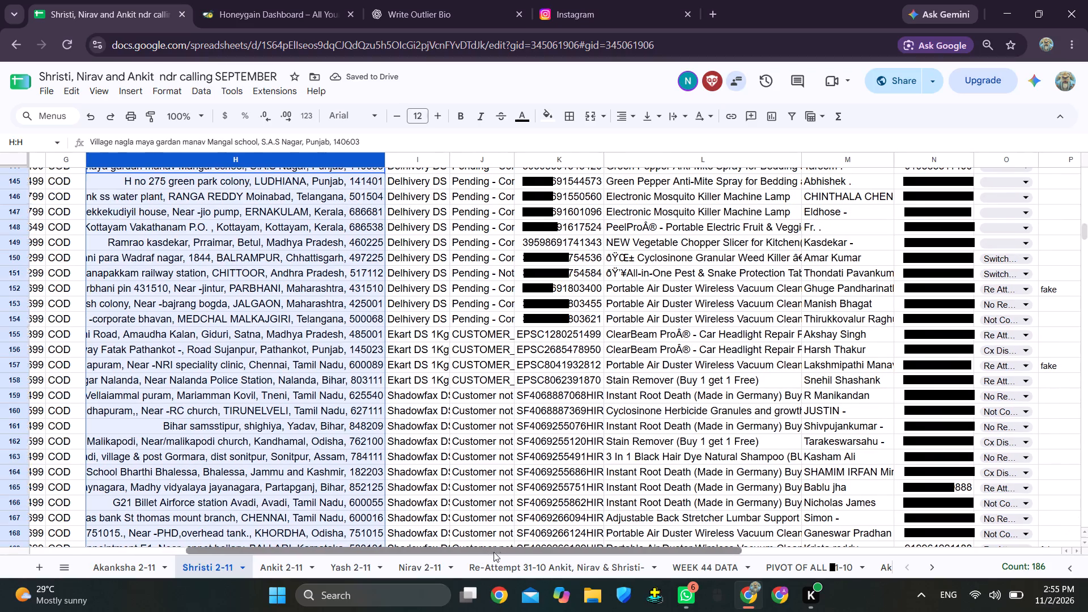
drag(494, 552, 581, 552)
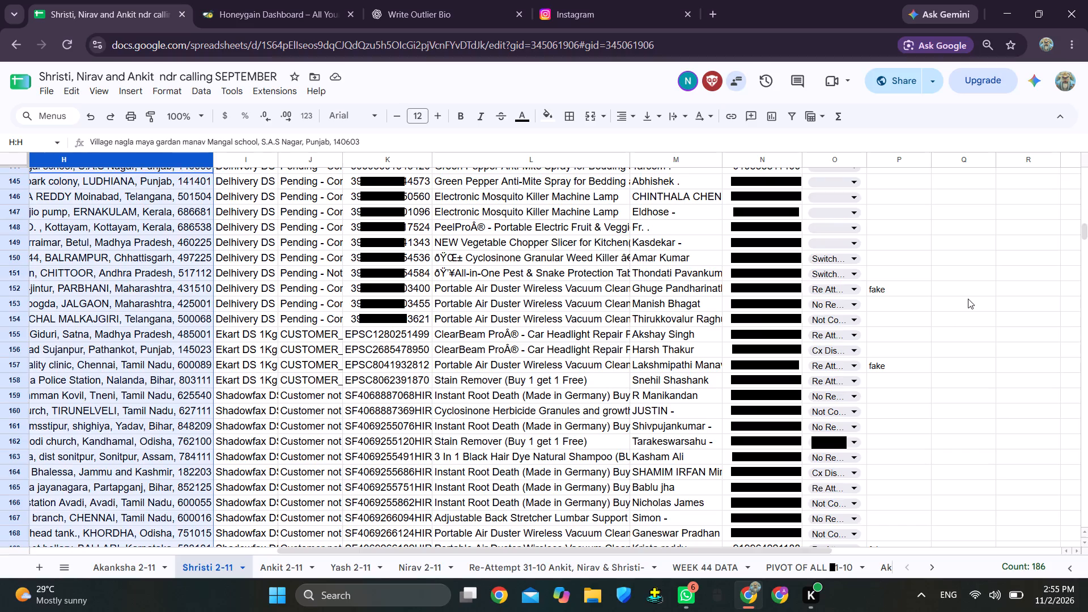
scroll(969, 301, down, 6)
scroll(968, 303, up, 1)
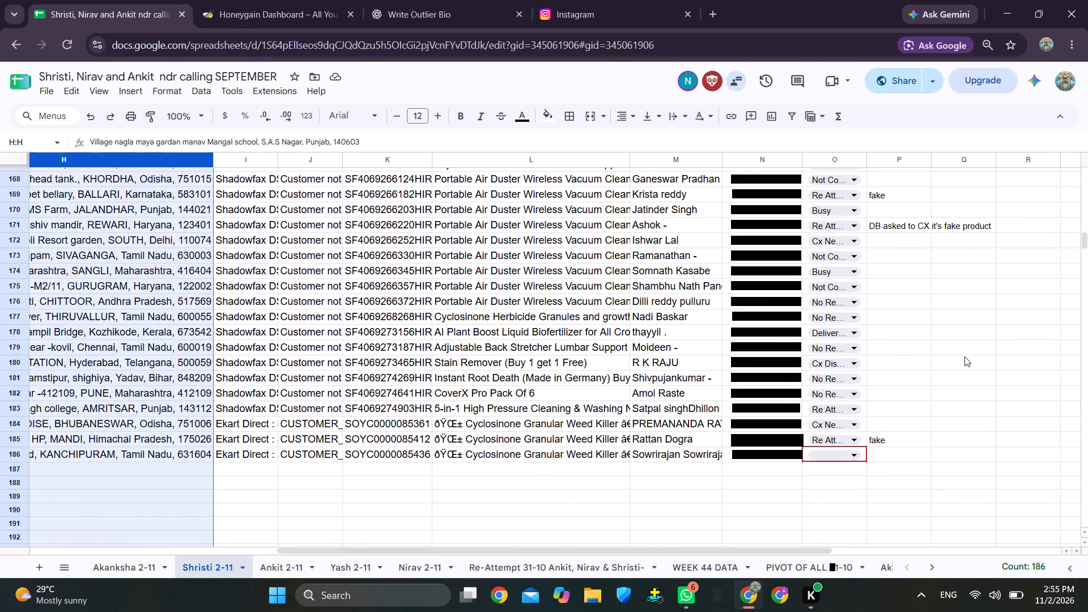
scroll(965, 356, up, 8)
scroll(965, 356, down, 1)
scroll(965, 356, up, 2)
scroll(965, 356, down, 1)
scroll(965, 356, up, 1)
scroll(965, 356, down, 1)
scroll(965, 356, up, 8)
scroll(967, 351, down, 1)
scroll(967, 351, up, 9)
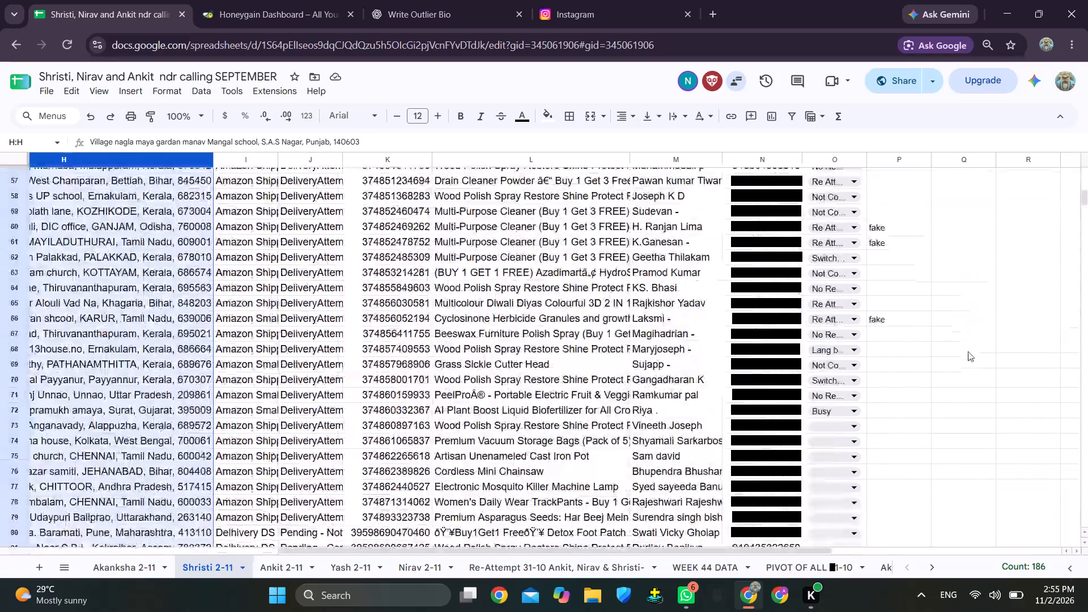
scroll(968, 352, up, 2)
scroll(968, 352, down, 1)
scroll(968, 352, up, 3)
scroll(968, 352, down, 1)
scroll(968, 352, up, 11)
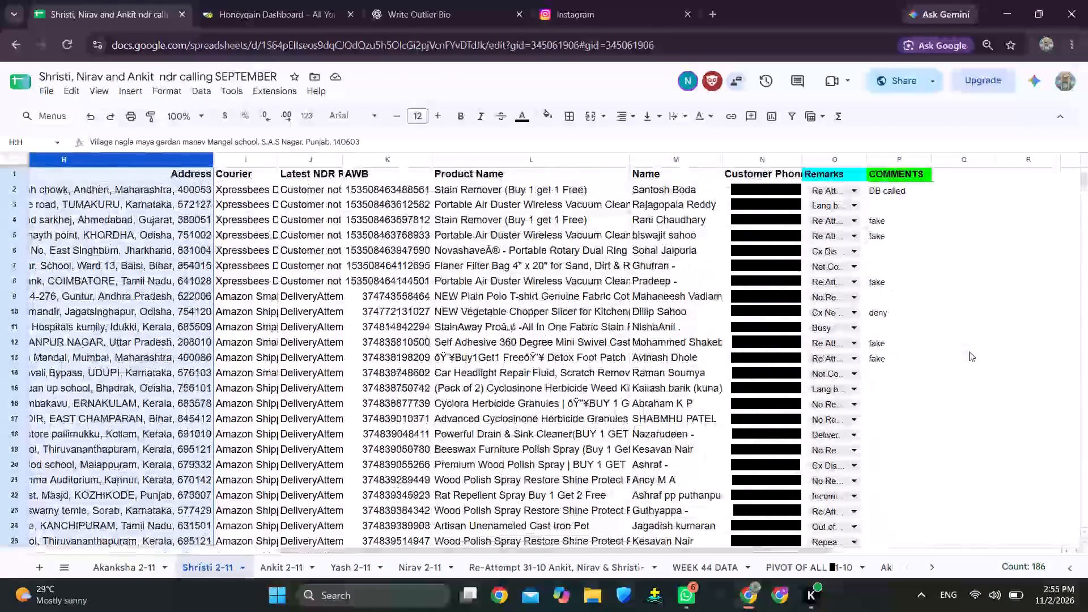
scroll(970, 352, down, 1)
scroll(970, 352, up, 1)
scroll(970, 352, down, 1)
scroll(970, 352, up, 1)
scroll(970, 352, down, 3)
scroll(970, 356, up, 1)
scroll(970, 356, down, 6)
scroll(970, 358, up, 1)
scroll(970, 358, down, 6)
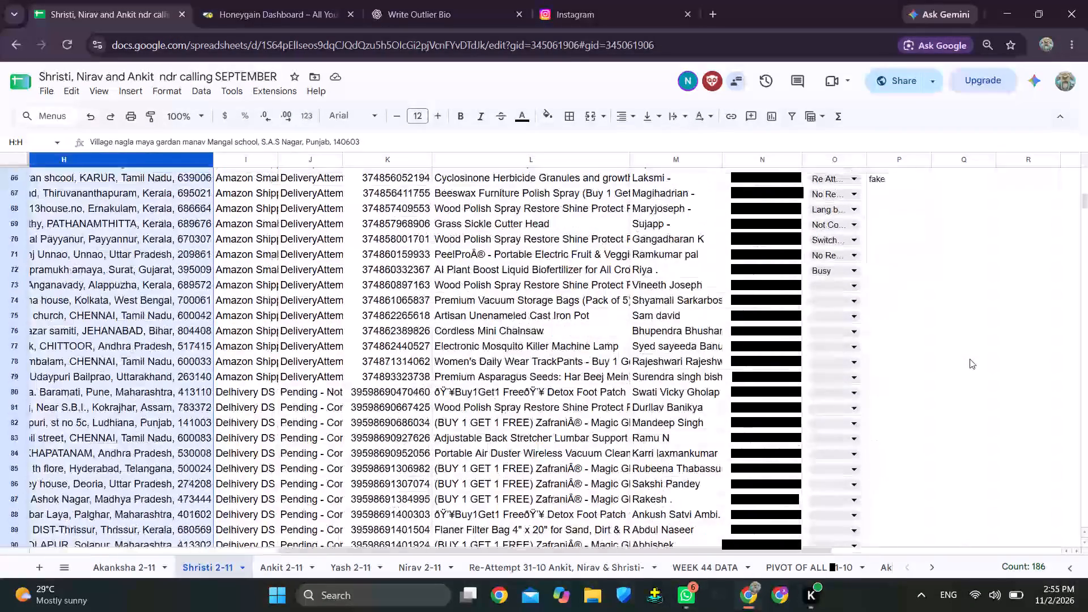
scroll(970, 359, down, 2)
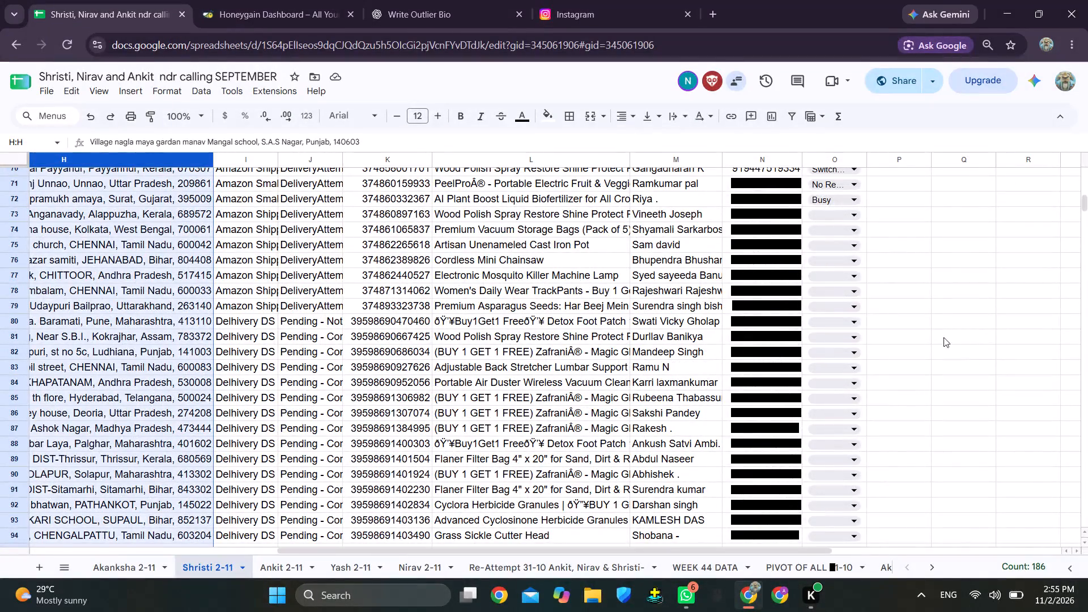
scroll(969, 377, down, 7)
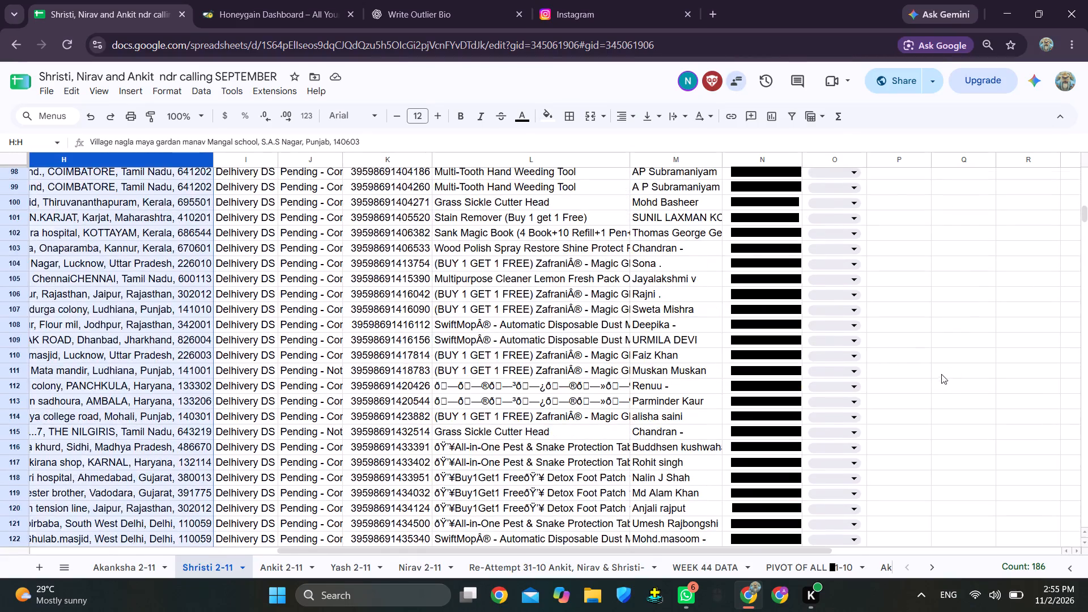
scroll(941, 374, down, 14)
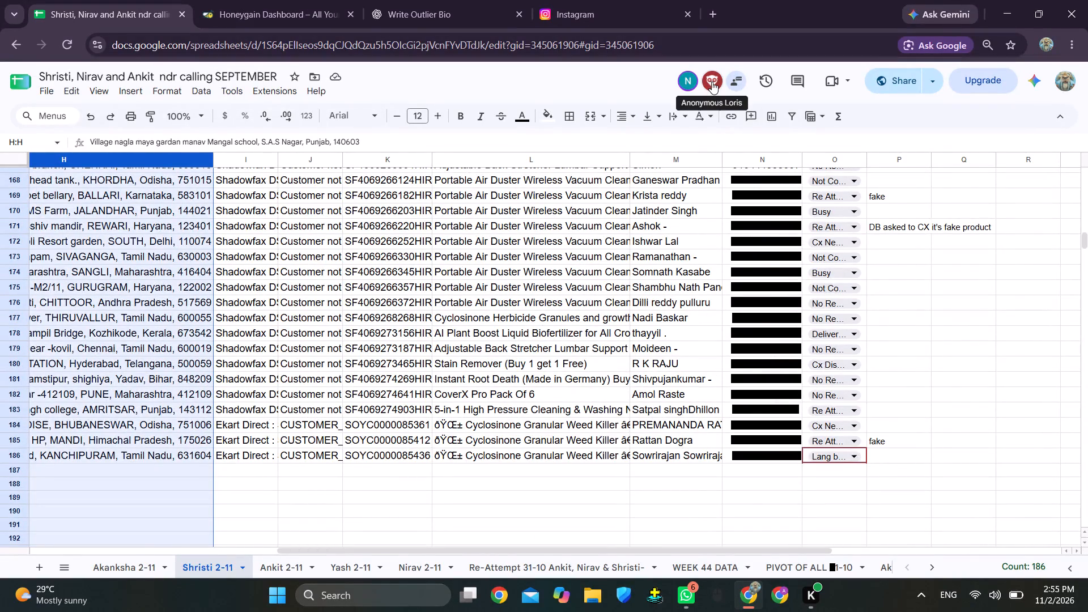
Open the Yash 2-11 sheet and examine how far its Remarks column is filled in.
click(432, 564)
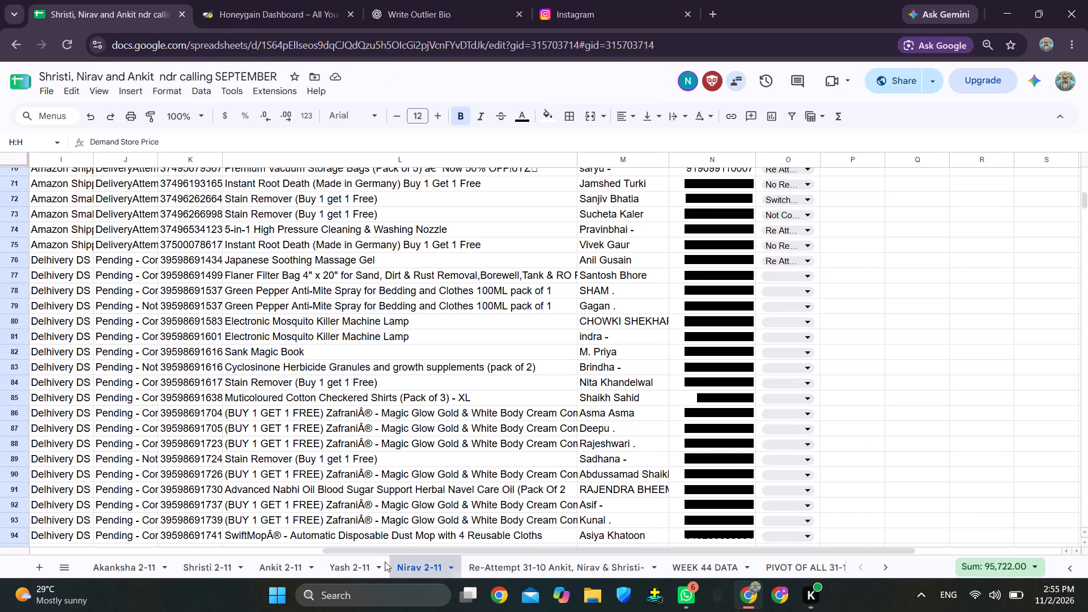
click(347, 567)
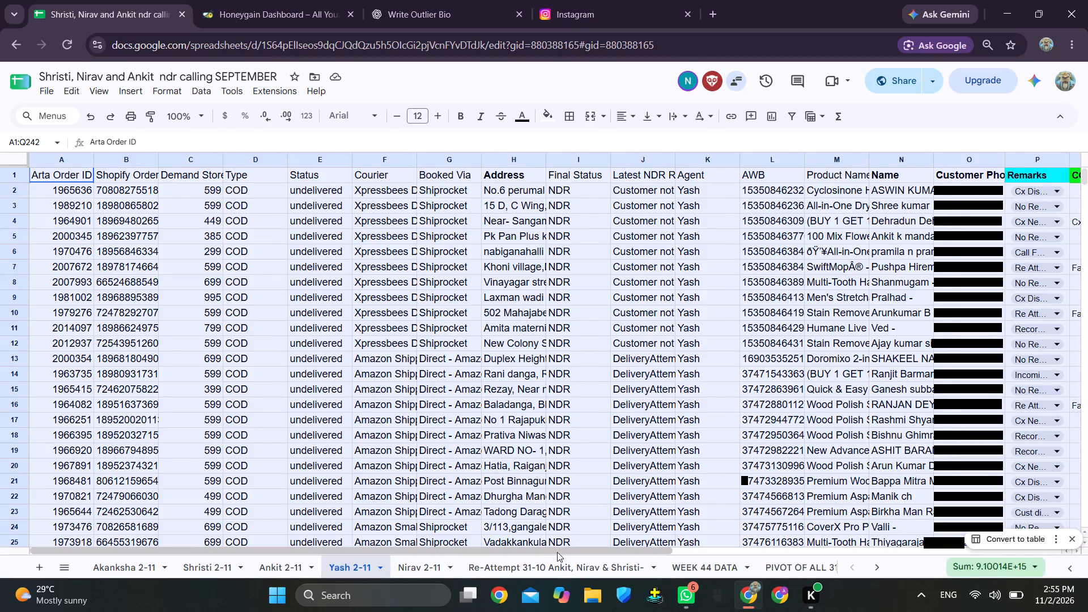
drag(558, 552, 766, 568)
scroll(906, 286, down, 6)
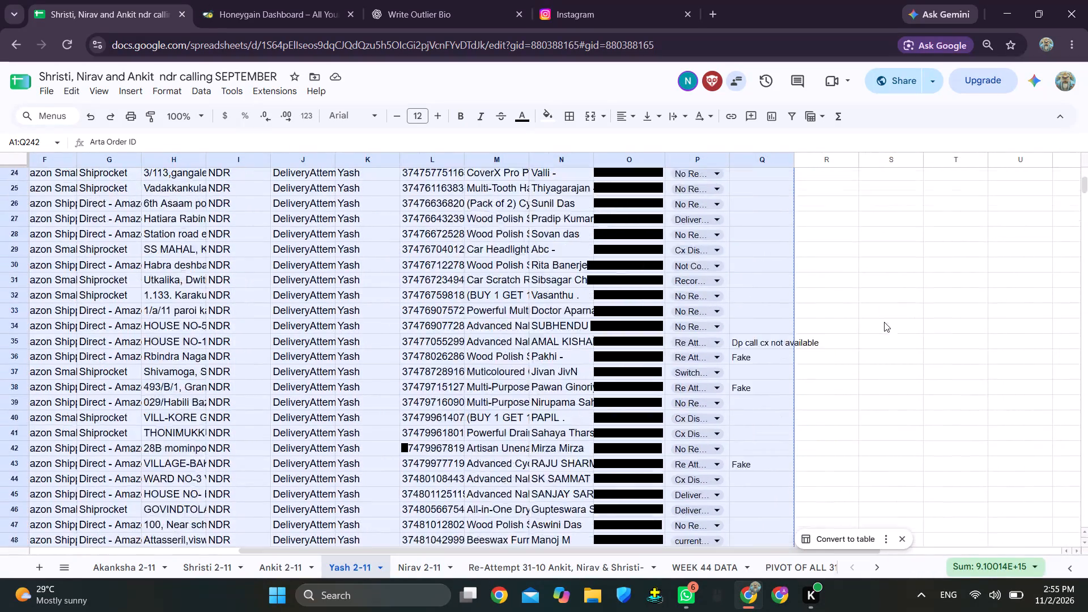
scroll(884, 324, down, 7)
scroll(886, 325, up, 2)
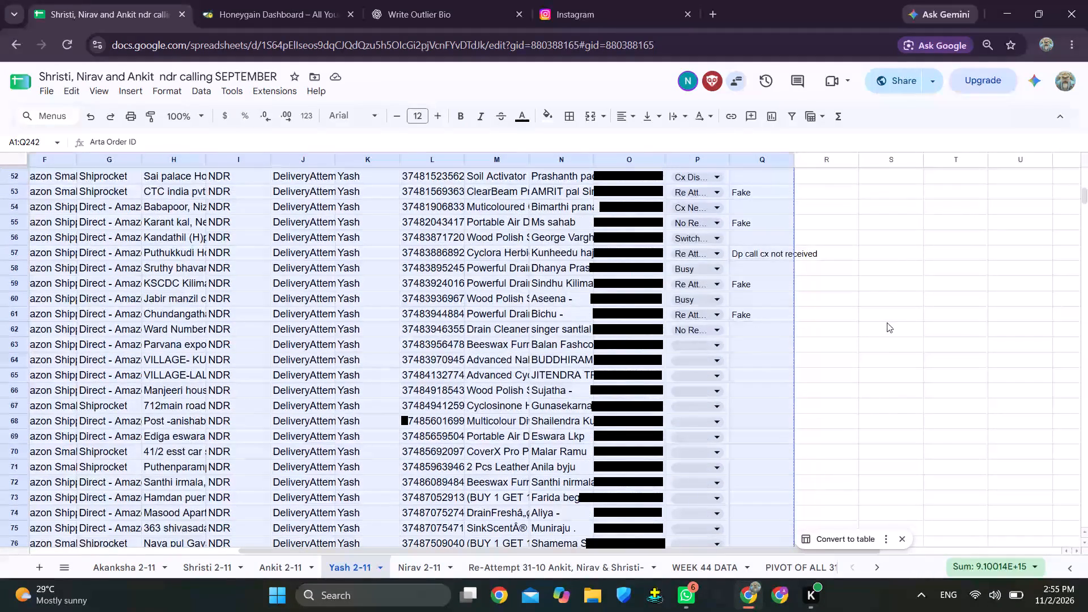
scroll(887, 324, down, 3)
scroll(887, 324, up, 1)
scroll(887, 324, down, 15)
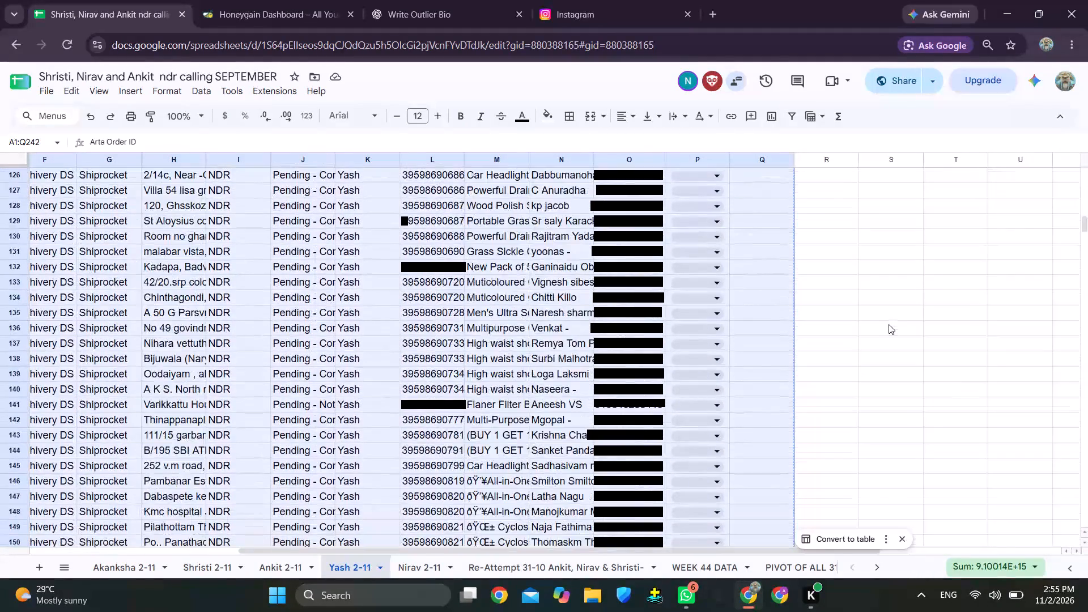
scroll(890, 323, up, 1)
scroll(890, 323, down, 6)
scroll(891, 321, up, 1)
scroll(891, 321, down, 17)
scroll(895, 318, up, 9)
scroll(897, 317, down, 1)
scroll(897, 317, up, 3)
scroll(899, 315, down, 1)
scroll(899, 315, up, 1)
scroll(899, 315, down, 1)
scroll(900, 314, up, 14)
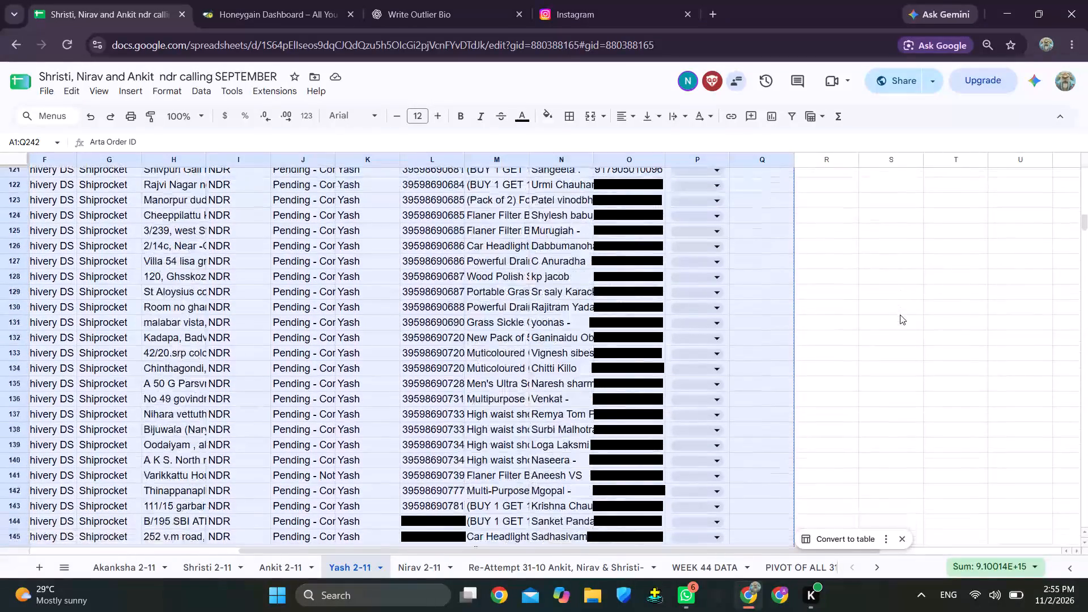
scroll(900, 314, up, 7)
scroll(900, 314, down, 1)
scroll(900, 314, up, 7)
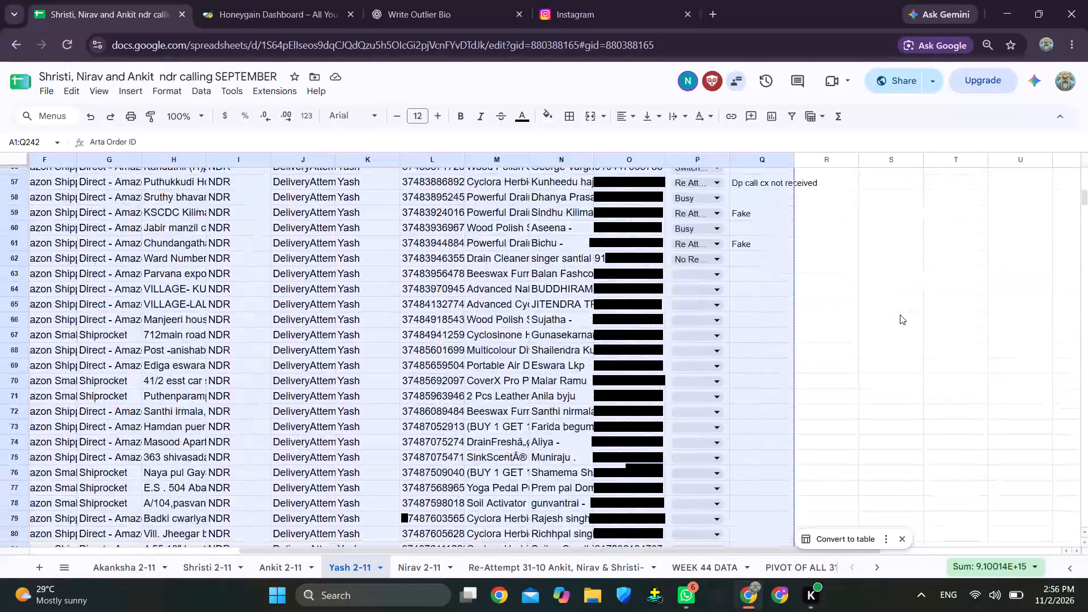
scroll(900, 314, up, 1)
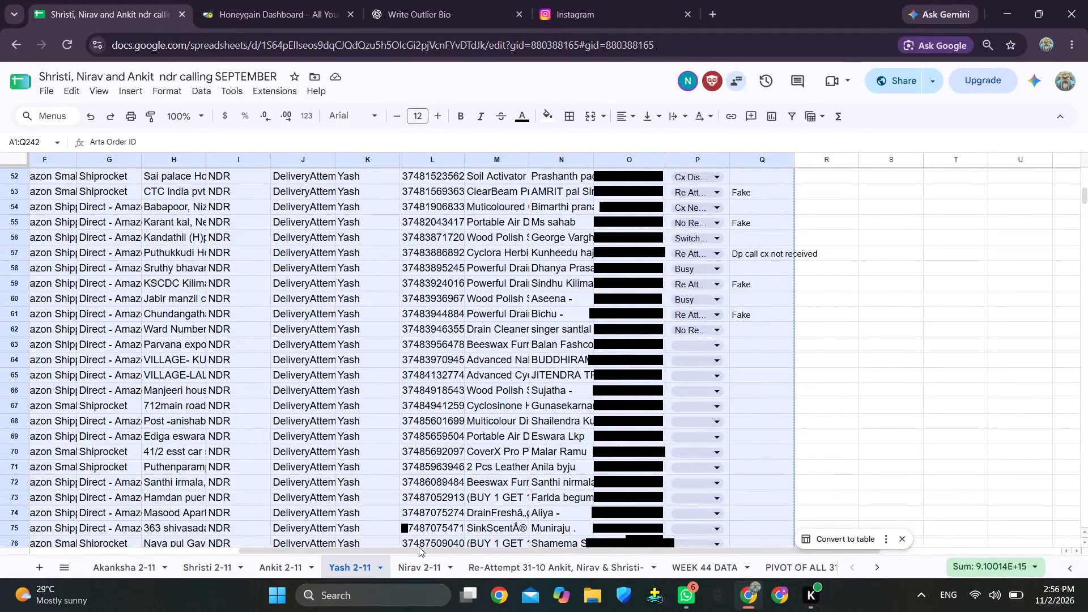
Open the Ankit 2-11 sheet and examine how far its Remarks column is filled in.
click(286, 566)
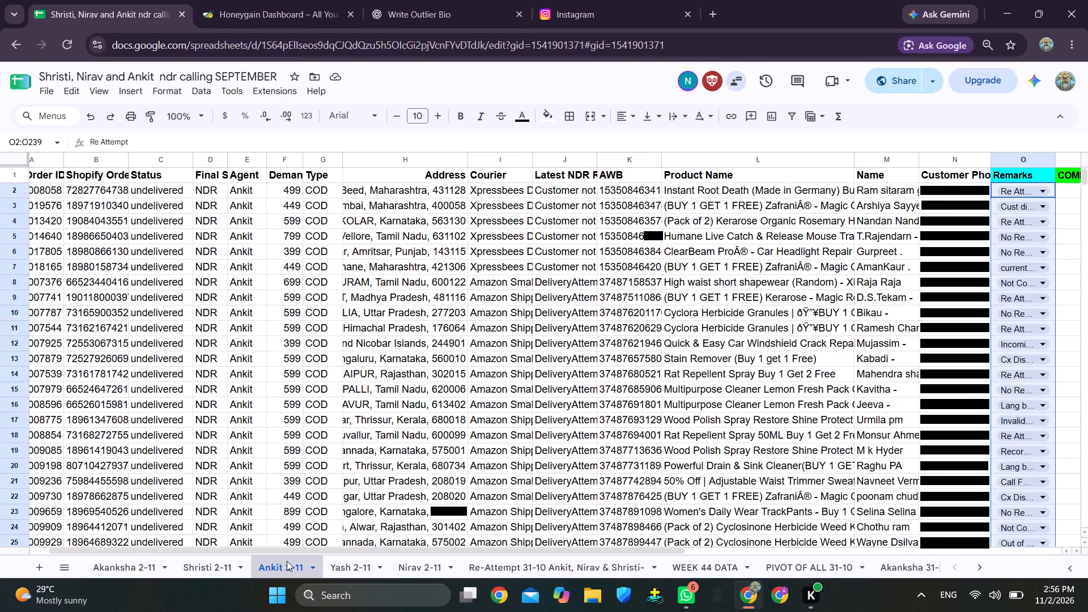
drag(444, 552, 516, 546)
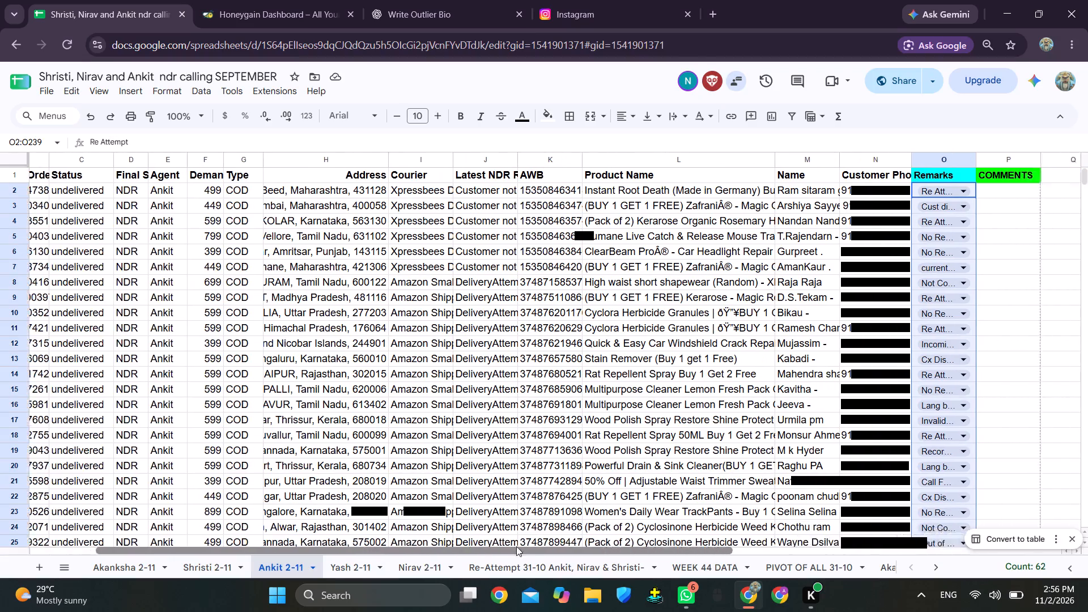
drag(516, 546, 642, 546)
scroll(840, 372, down, 8)
scroll(840, 381, up, 1)
scroll(840, 381, down, 2)
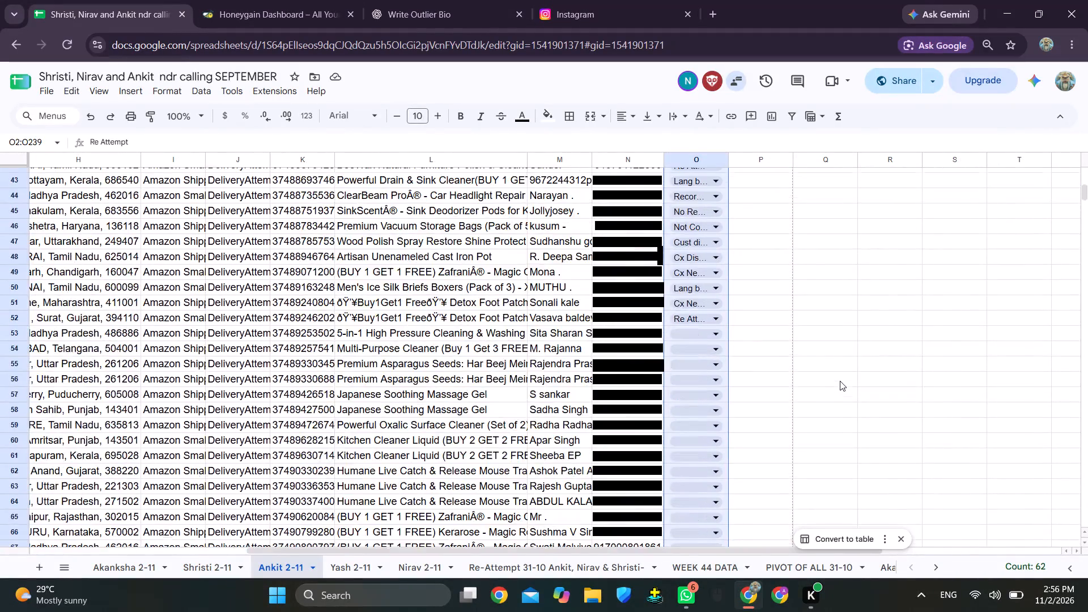
scroll(840, 381, down, 5)
scroll(843, 382, up, 4)
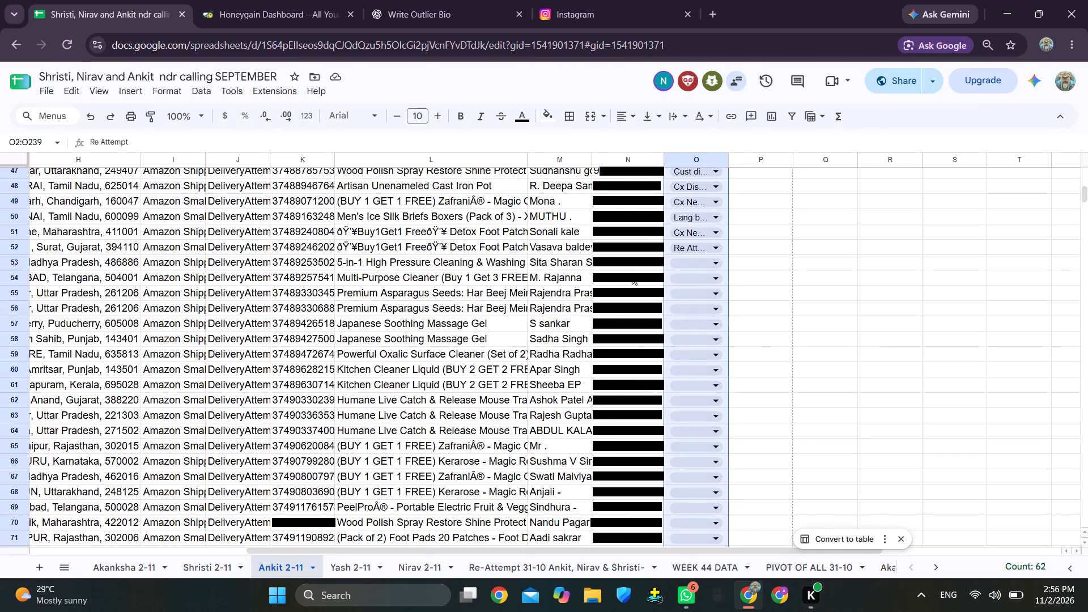
Switch to the other Chrome profile, restore the NDR calling spreadsheet from its recently closed tabs, and close the blank tab.
click(639, 260)
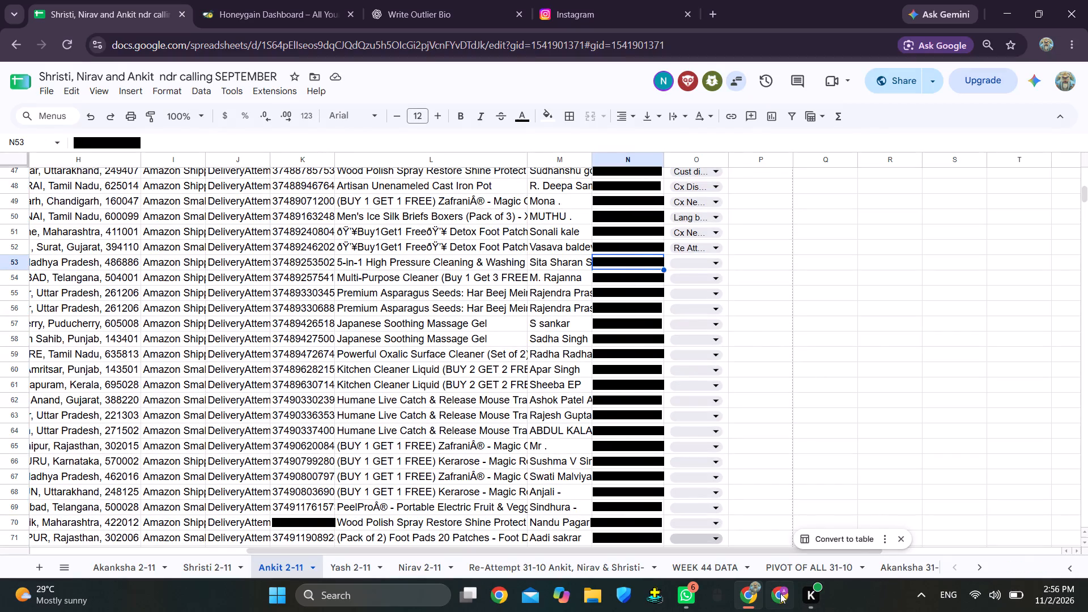
click(782, 594)
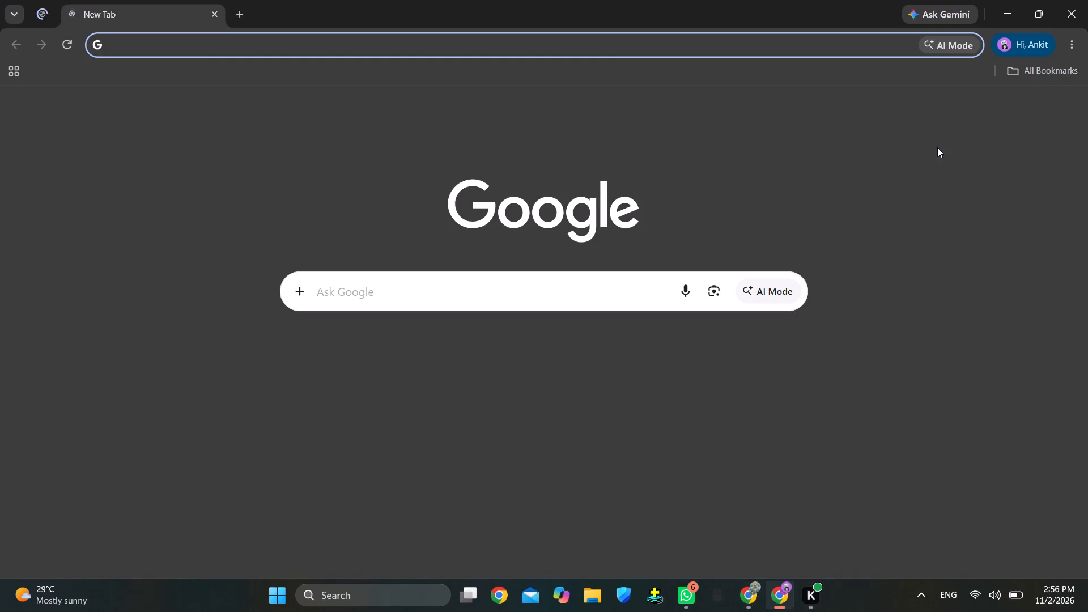
click(1072, 49)
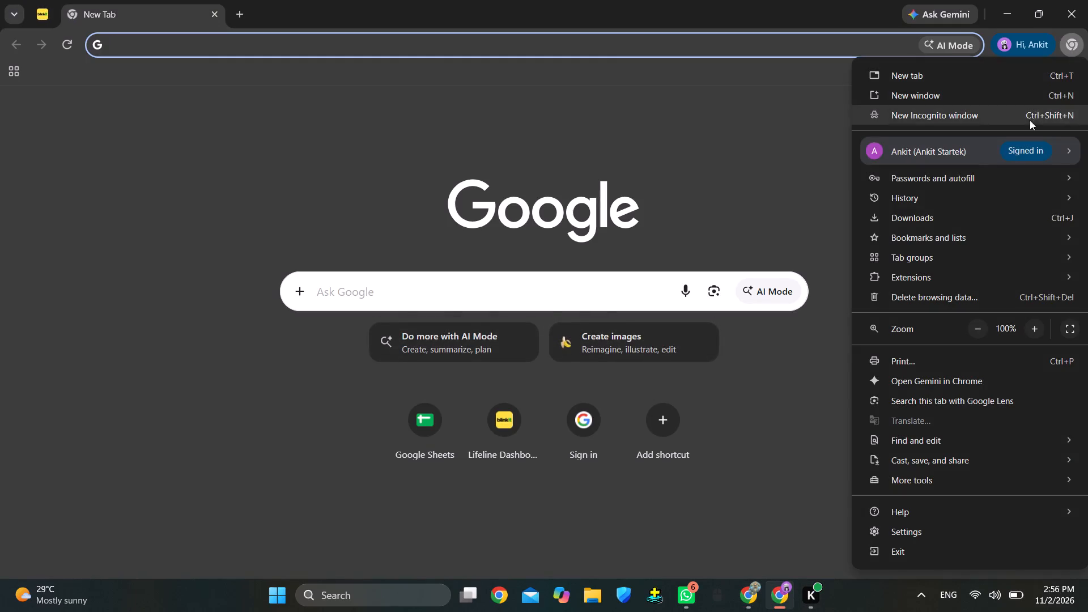
click(931, 199)
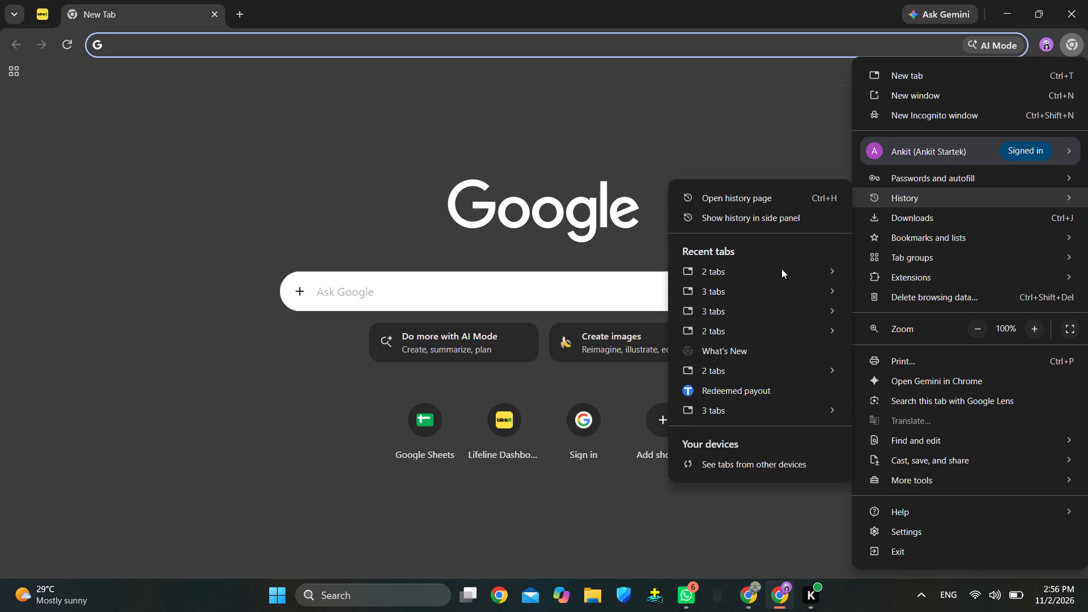
click(781, 270)
click(452, 330)
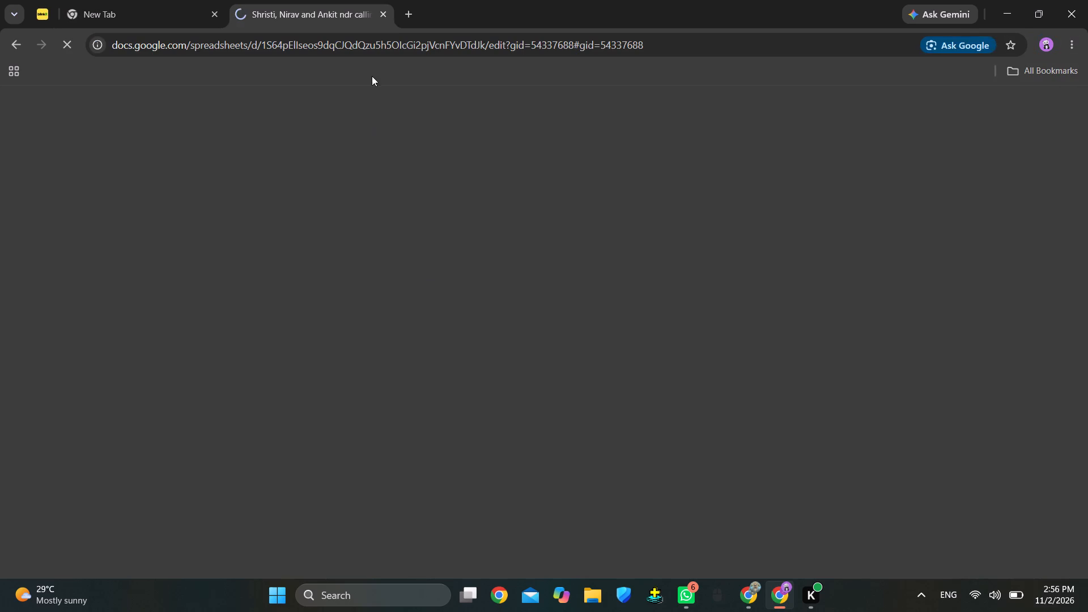
click(211, 12)
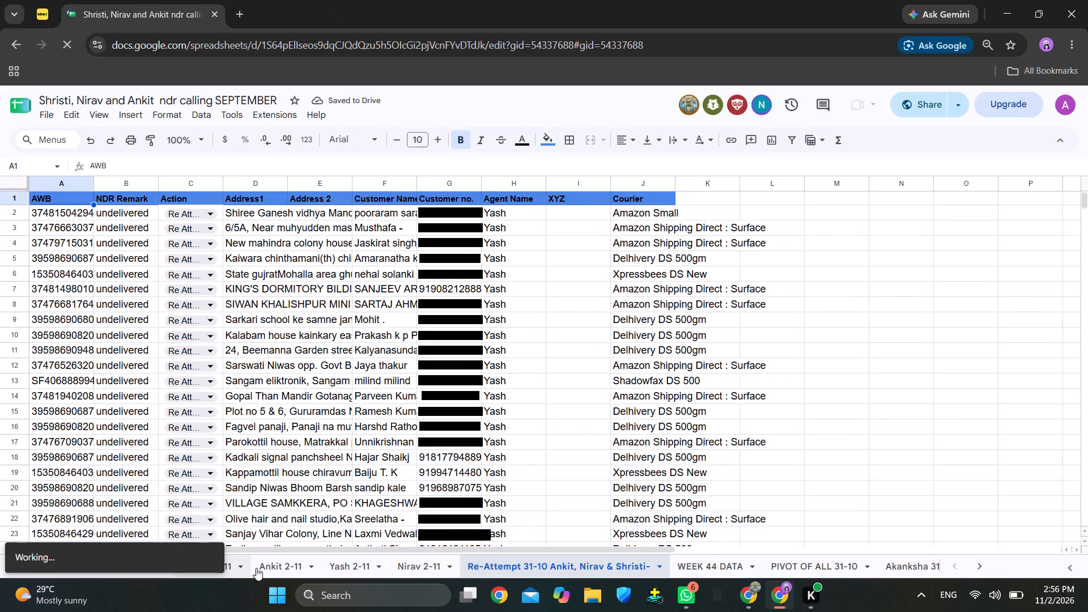
Open the Shristi 2-11 sheet and select the customer phone cell in row 73, the first row without a remark.
click(237, 570)
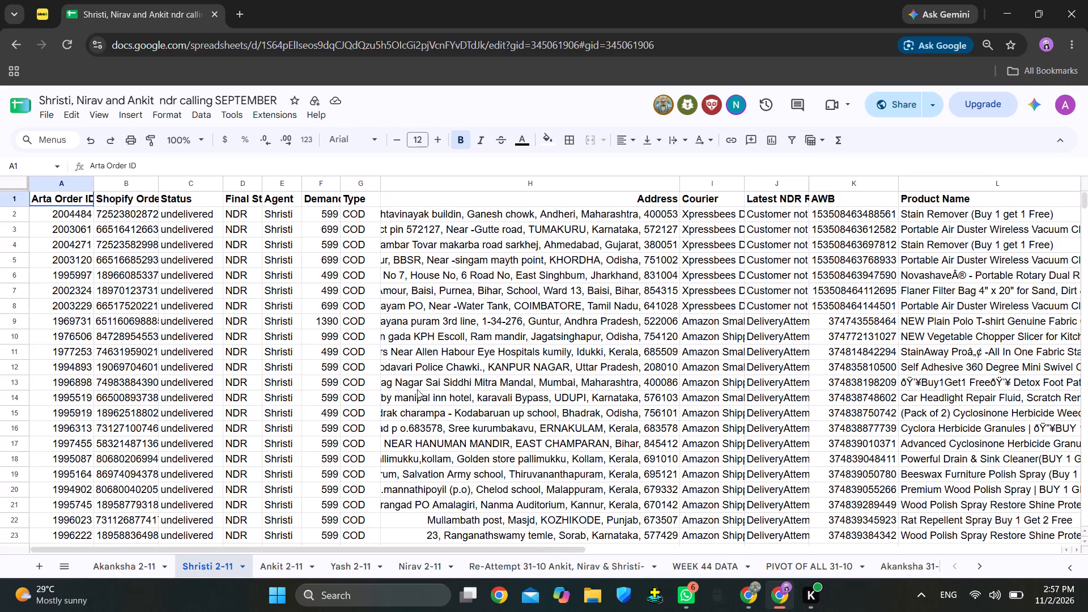
drag(499, 551, 666, 549)
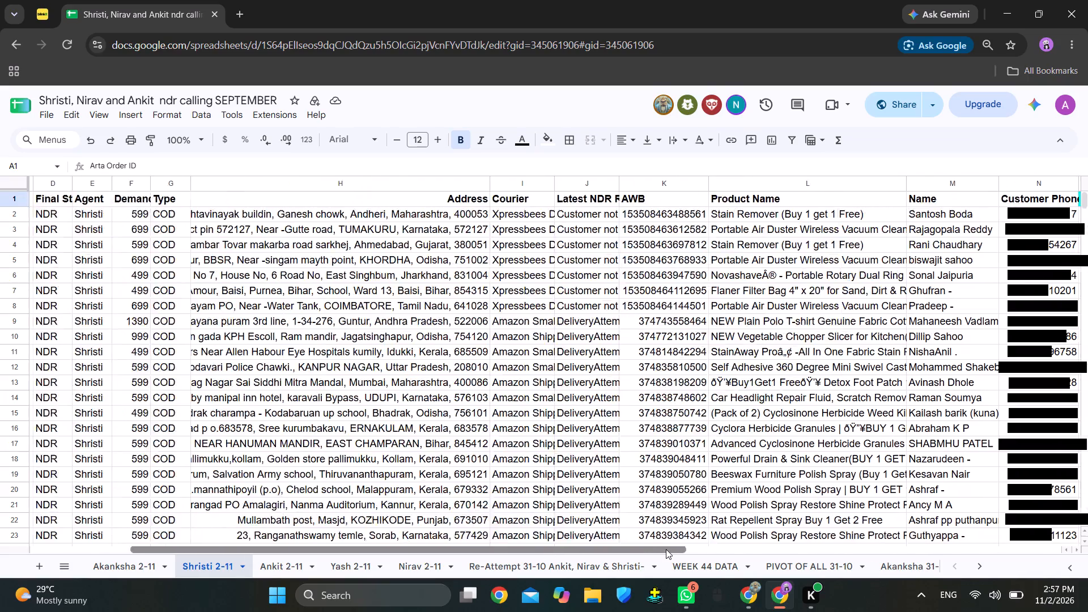
drag(666, 549, 827, 559)
scroll(788, 328, down, 14)
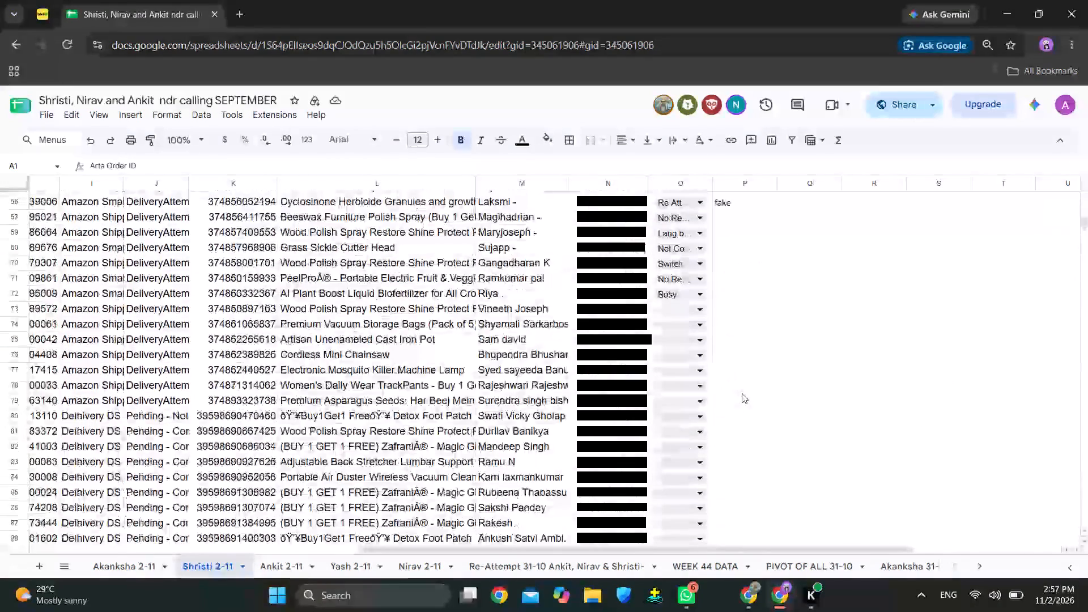
click(622, 311)
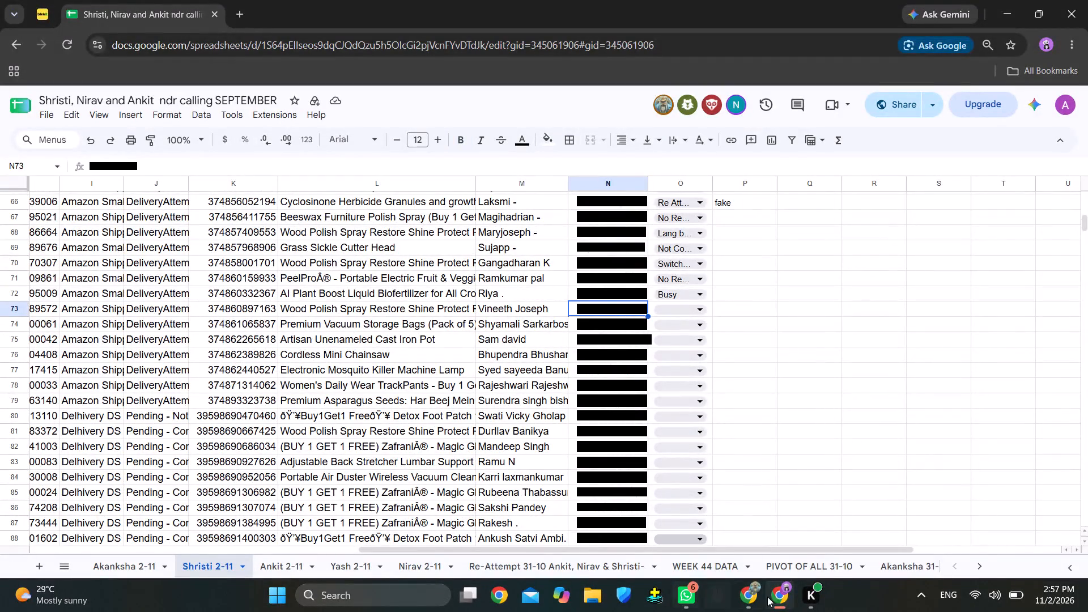
Return to the Ankit 2-11 sheet in the first Chrome profile and set the row 53 remark to Re Attempt.
click(759, 597)
click(562, 261)
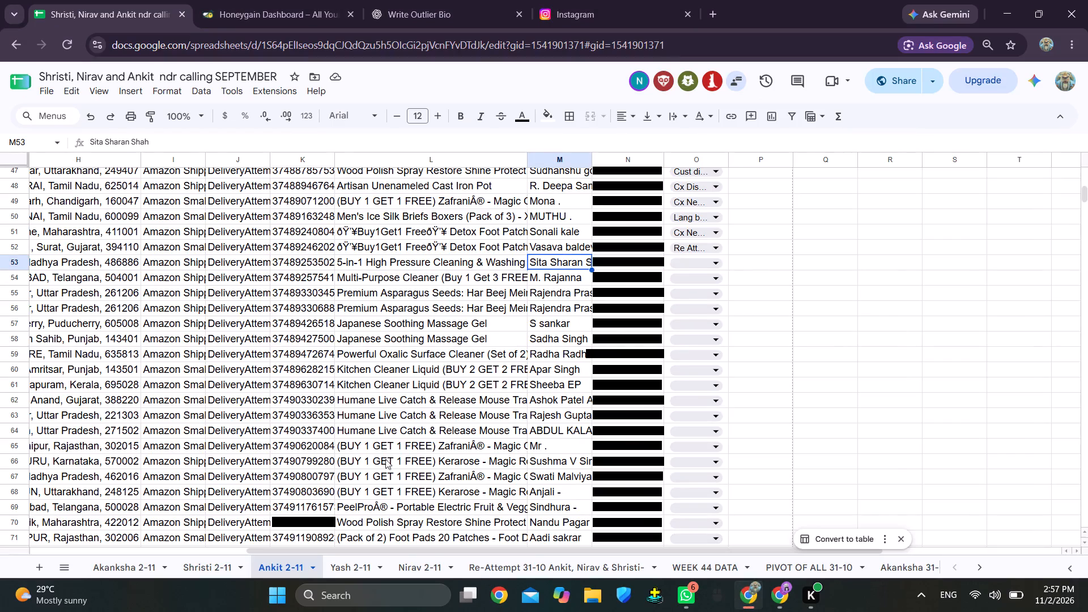
drag(432, 551, 390, 555)
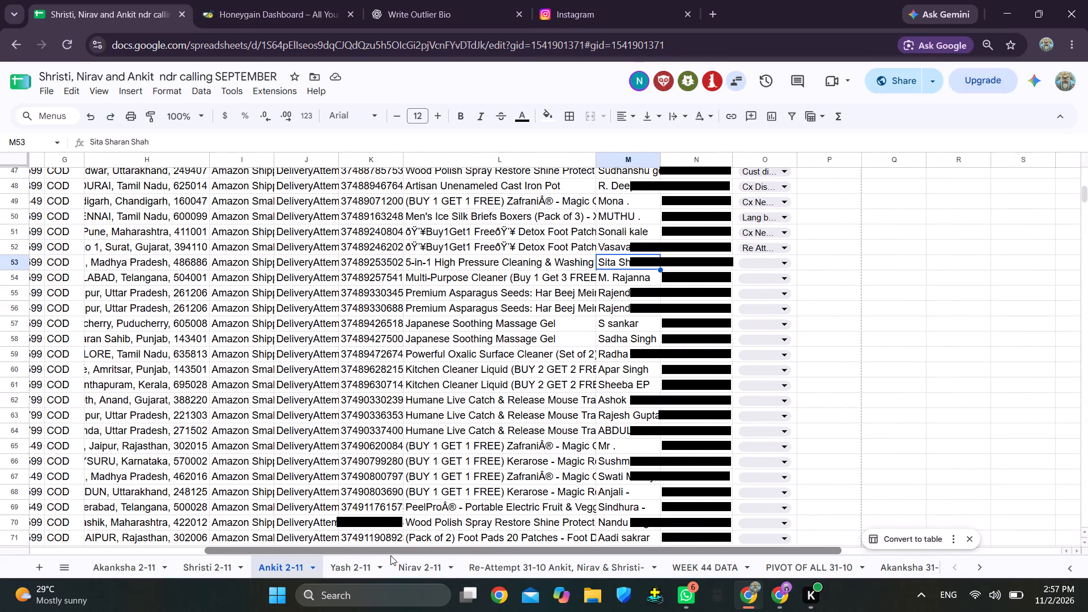
drag(390, 555, 387, 555)
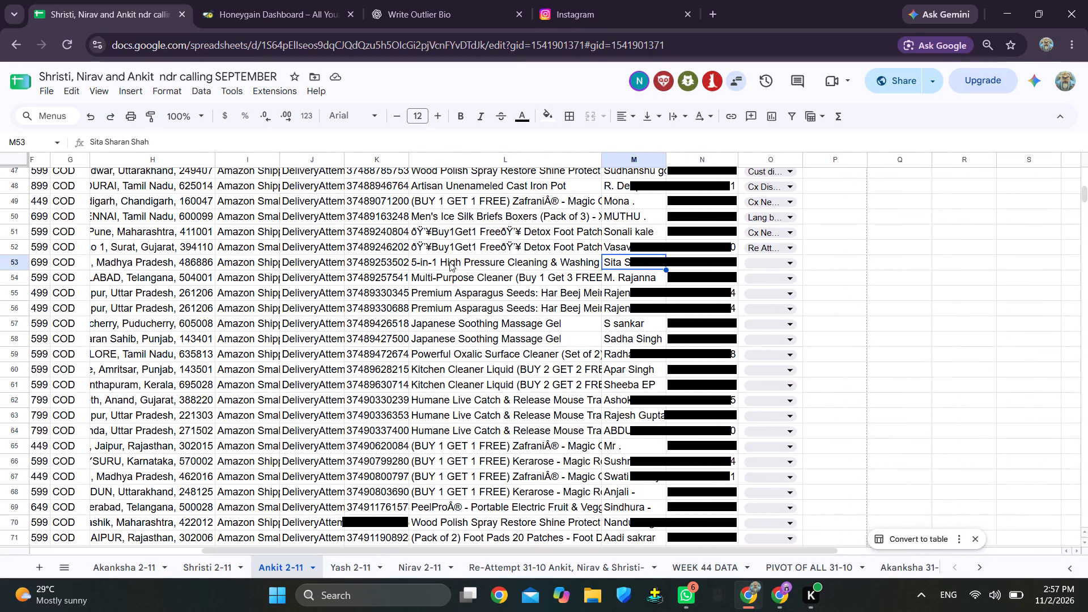
click(775, 260)
click(771, 281)
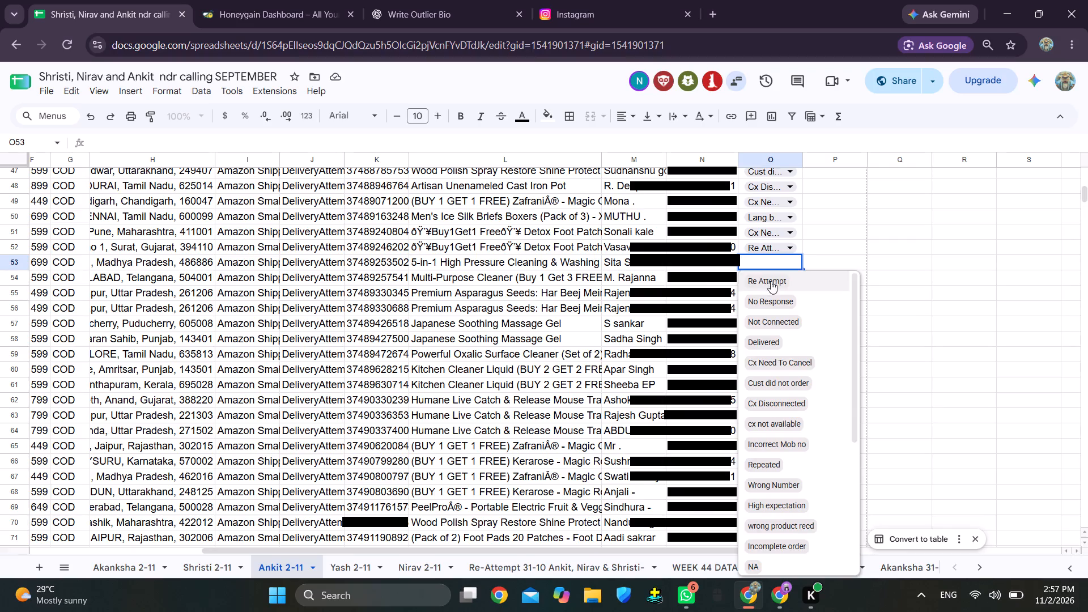
click(715, 278)
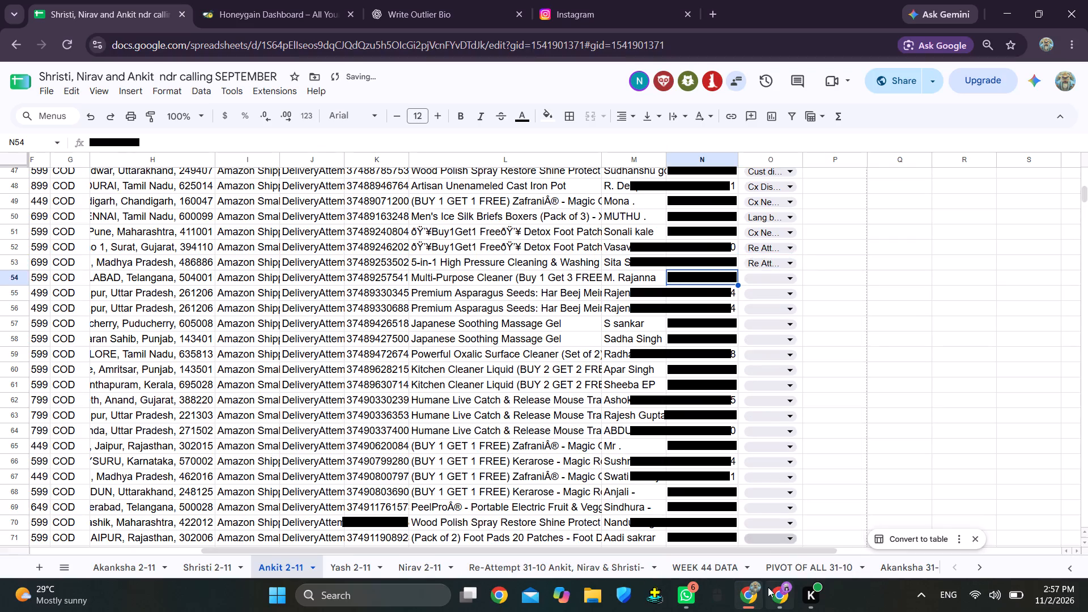
Switch to the Shristi 2-11 sheet in the other Chrome profile and examine the remarks and comments around and above row 73.
click(777, 592)
click(539, 307)
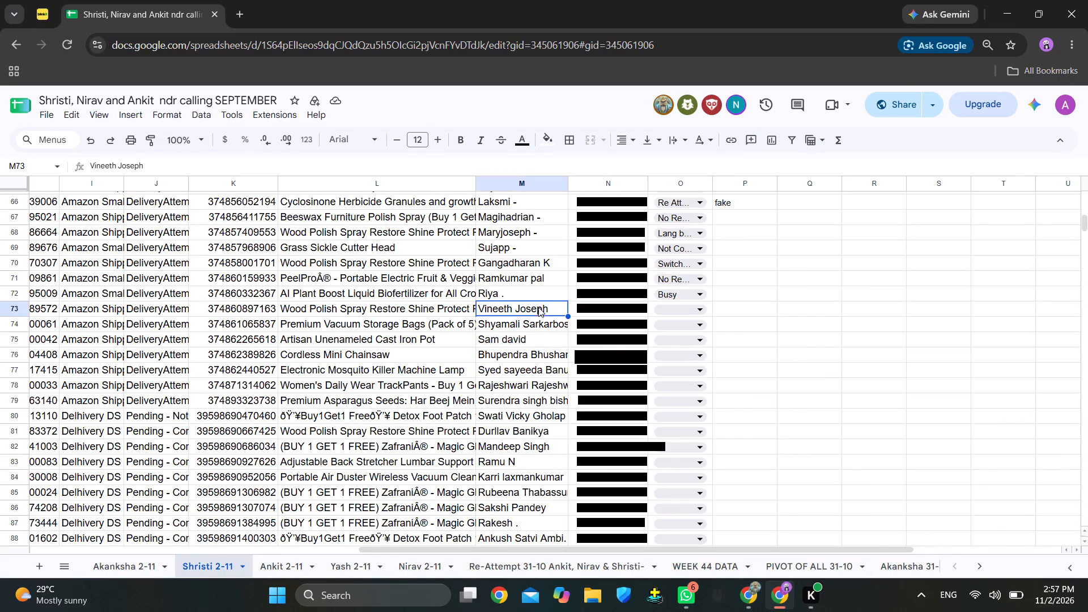
drag(435, 550, 375, 554)
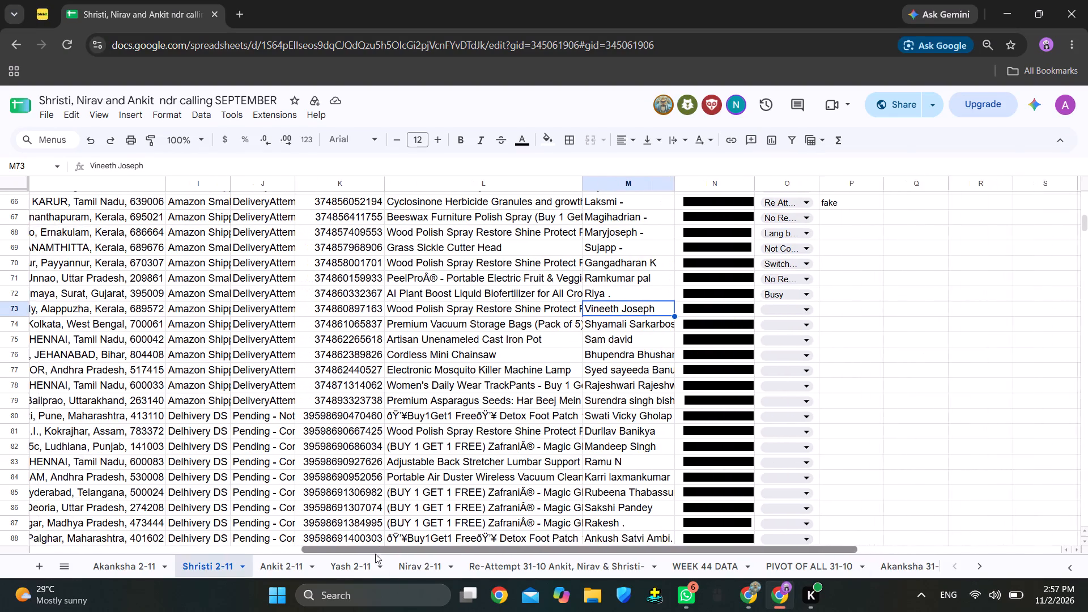
drag(375, 554, 355, 558)
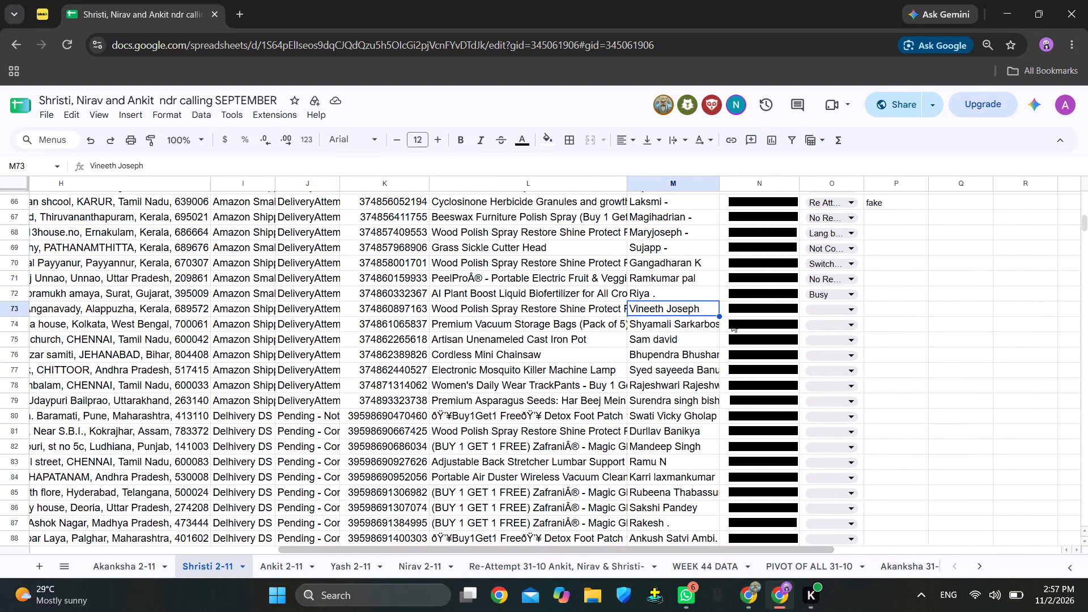
scroll(865, 304, up, 2)
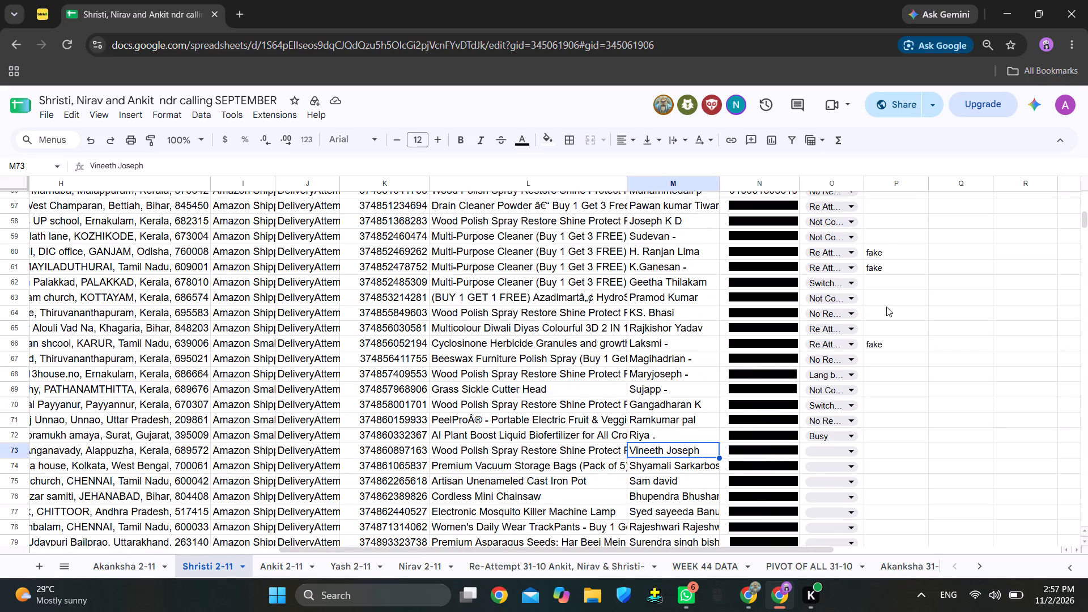
scroll(904, 323, up, 3)
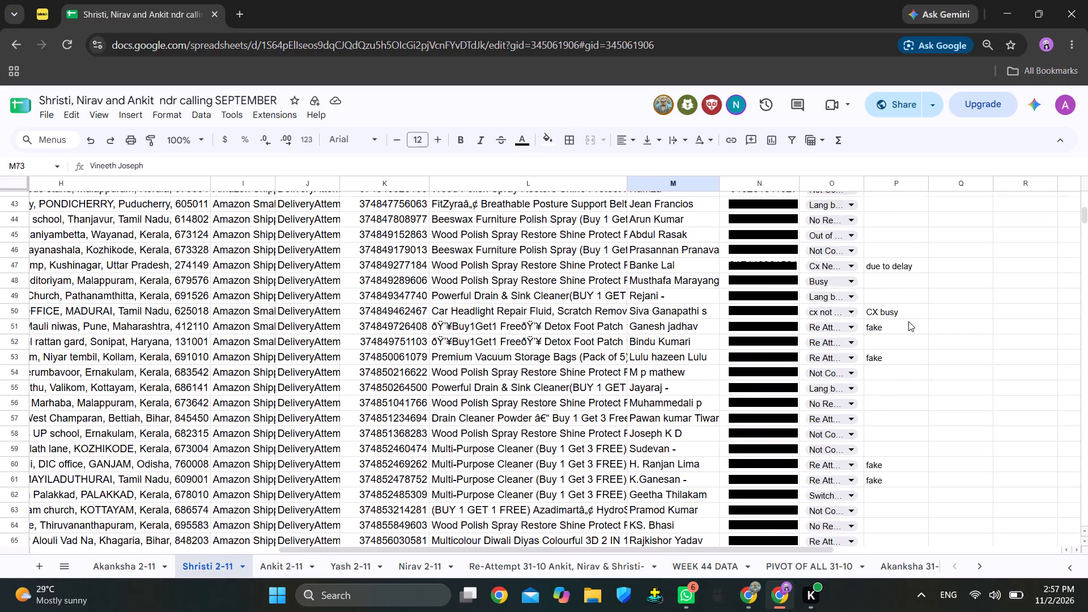
scroll(908, 321, up, 8)
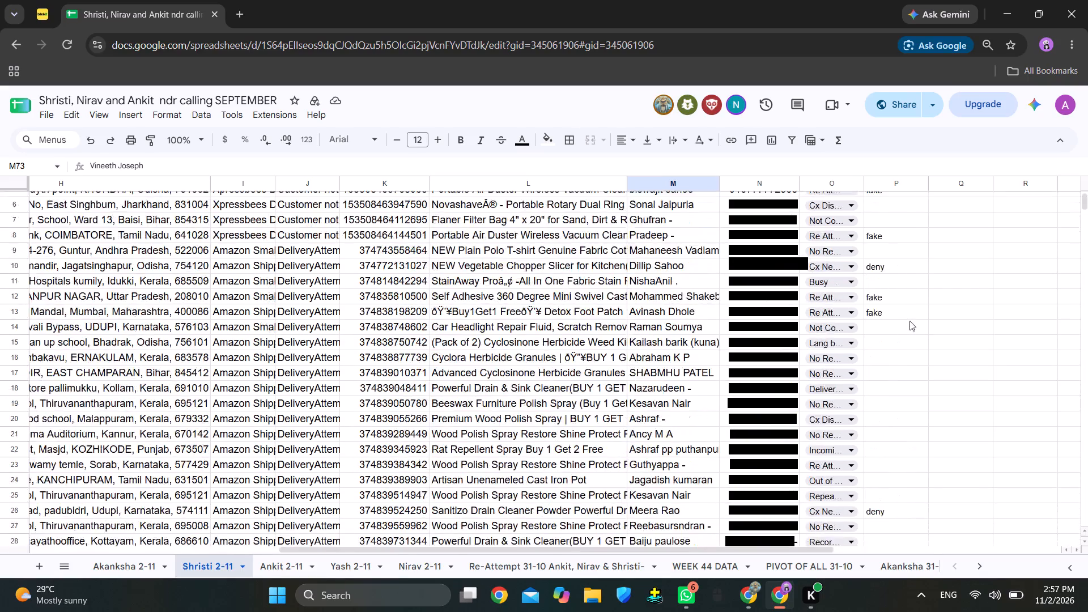
scroll(910, 321, up, 1)
scroll(911, 320, down, 1)
scroll(911, 320, up, 1)
scroll(911, 320, down, 9)
scroll(920, 317, up, 1)
scroll(920, 317, down, 9)
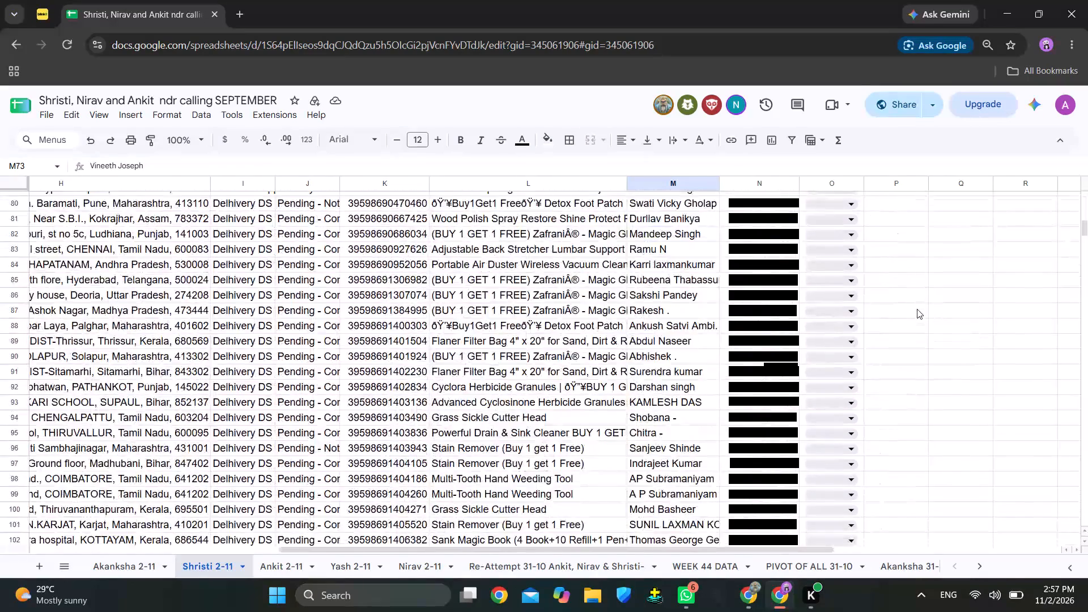
scroll(917, 309, up, 4)
scroll(918, 309, down, 1)
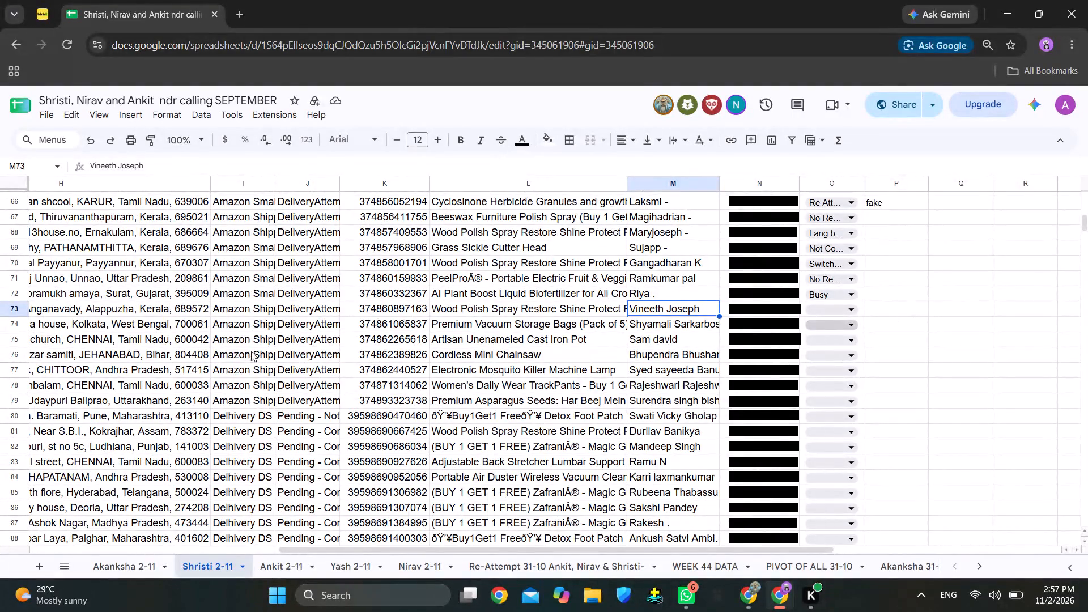
Set the row 73 remark in the Shristi 2-11 sheet to currently unavailable.
click(826, 311)
scroll(821, 366, down, 6)
scroll(859, 460, up, 1)
scroll(859, 461, down, 3)
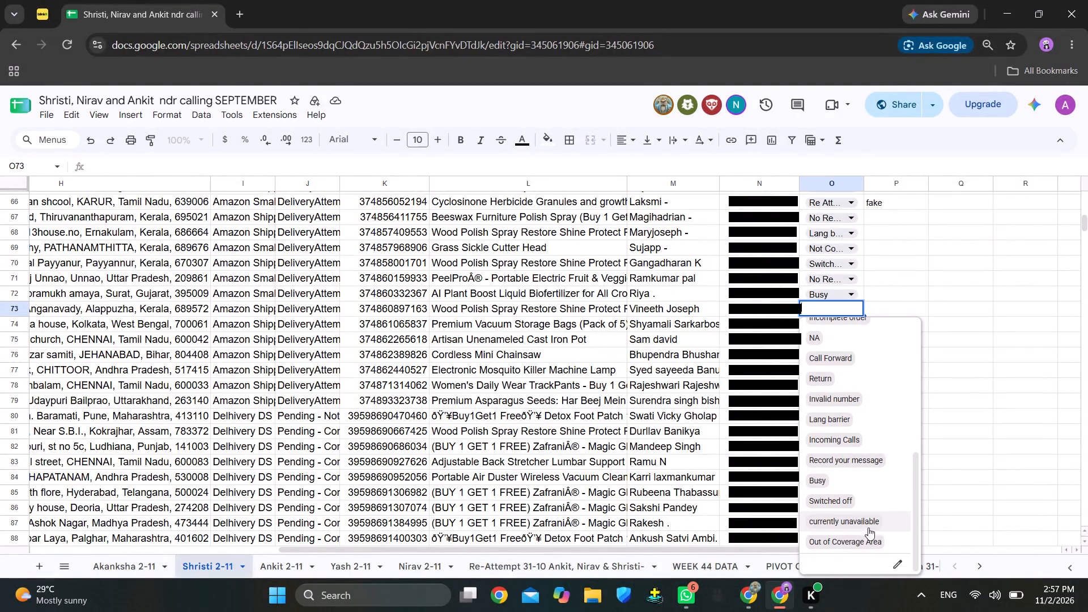
click(869, 526)
click(767, 320)
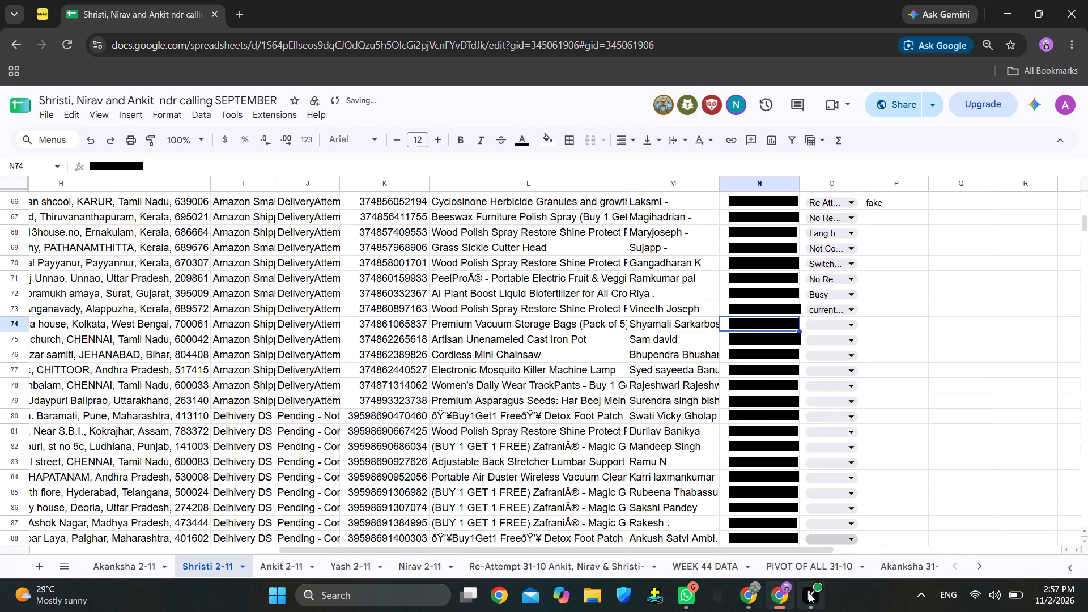
Switch back to the Ankit 2-11 sheet in the first Chrome profile and set the row 54 remark to No Response.
click(756, 596)
click(637, 274)
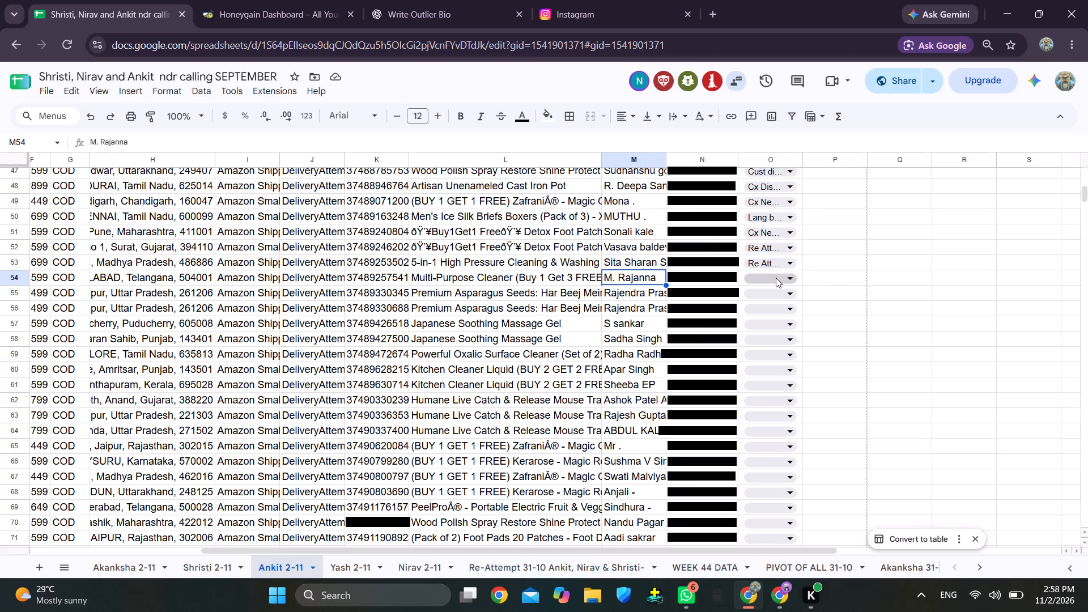
click(776, 278)
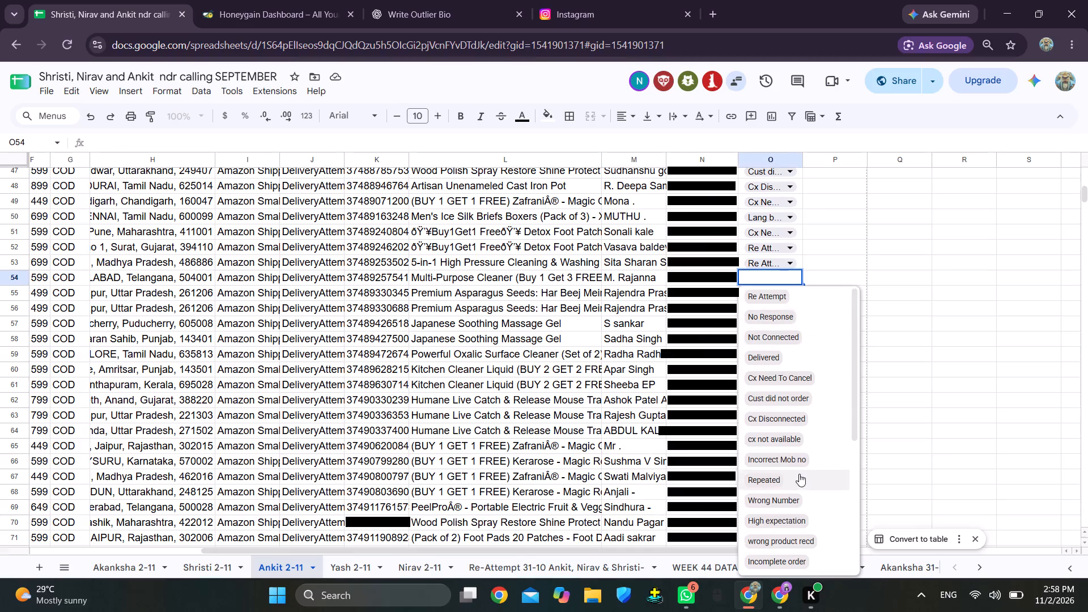
click(781, 314)
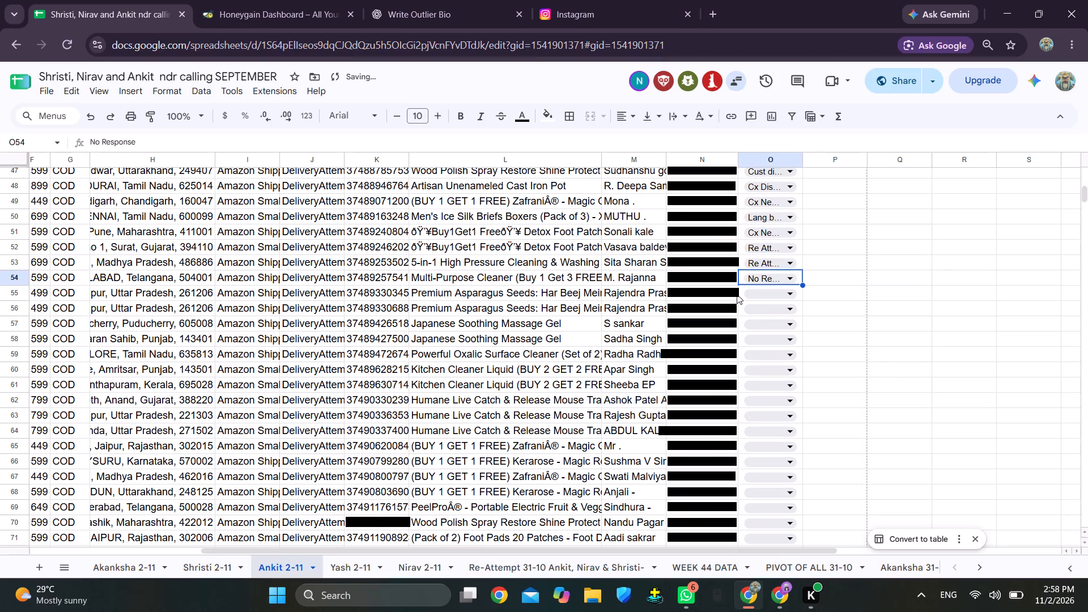
click(713, 288)
Check the next pending customers, row 74 of Shristi 2-11 and row 55 of Ankit 2-11, switching between the two Chrome profiles.
click(780, 590)
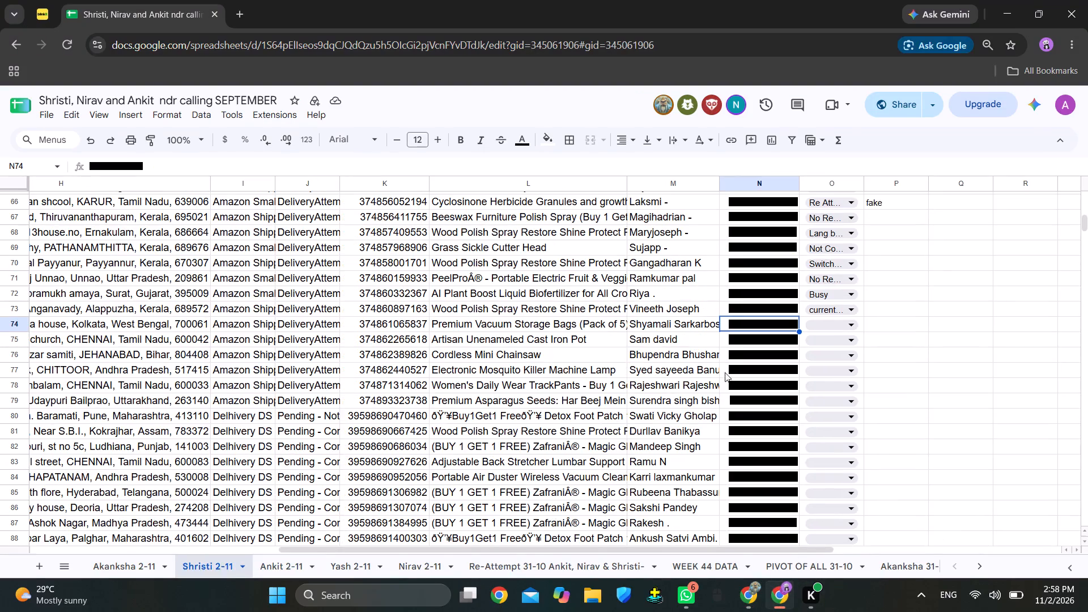
click(684, 320)
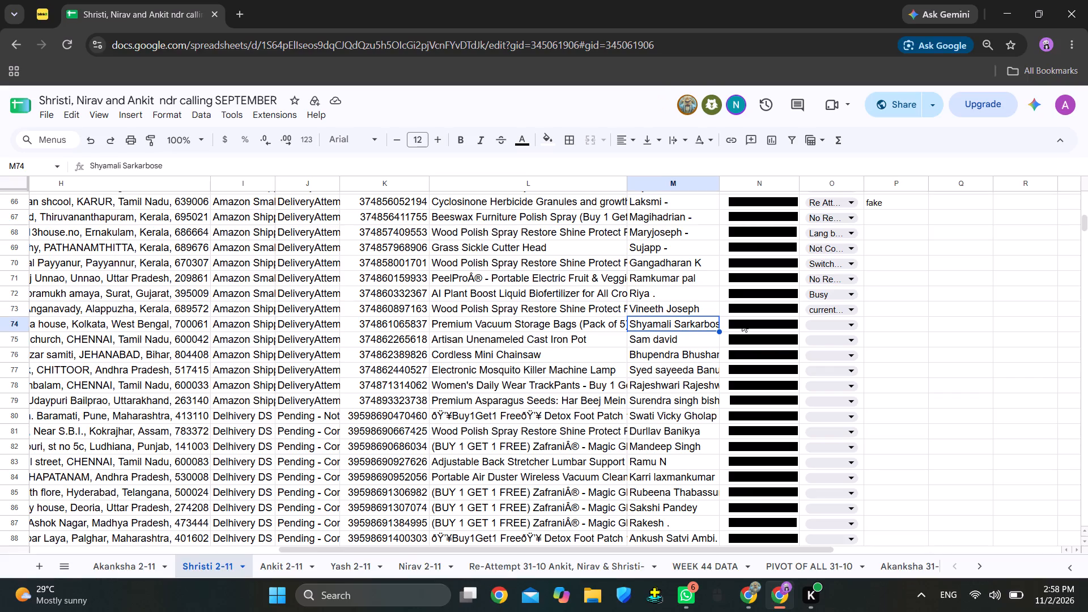
click(743, 590)
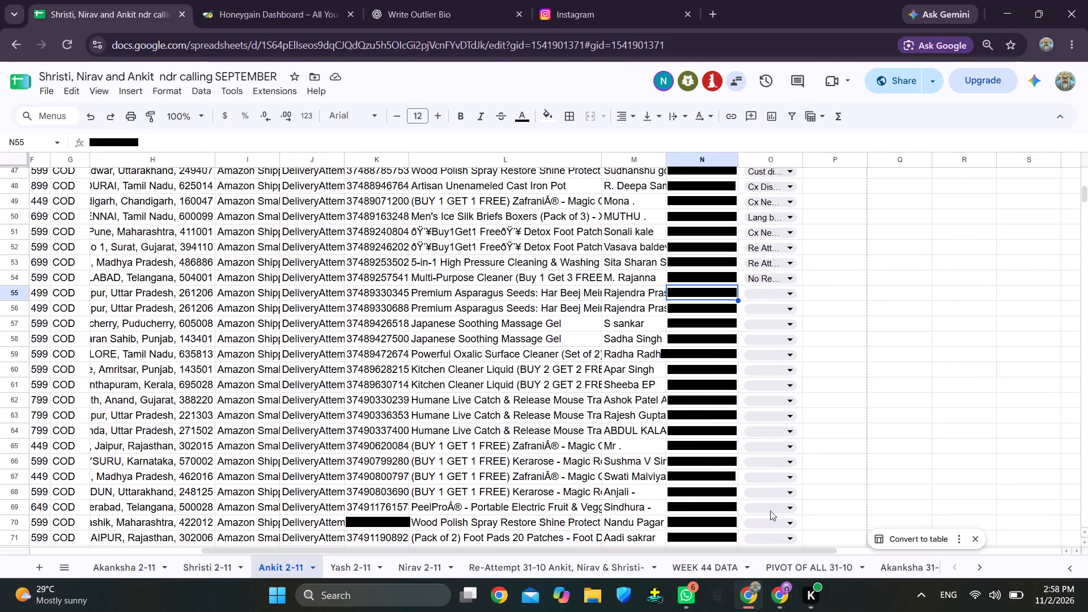
click(646, 287)
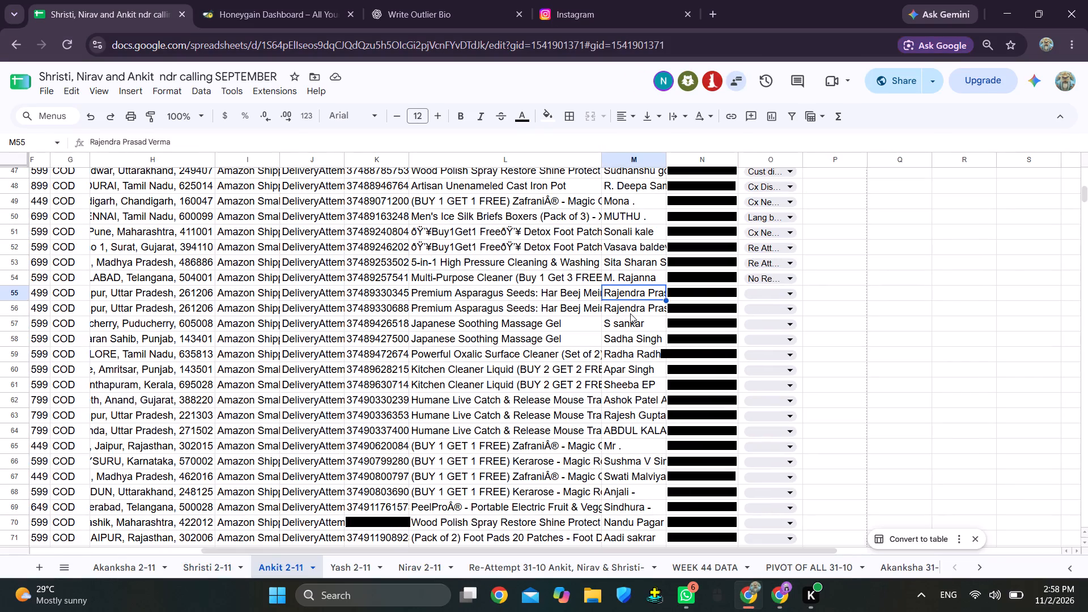
click(777, 594)
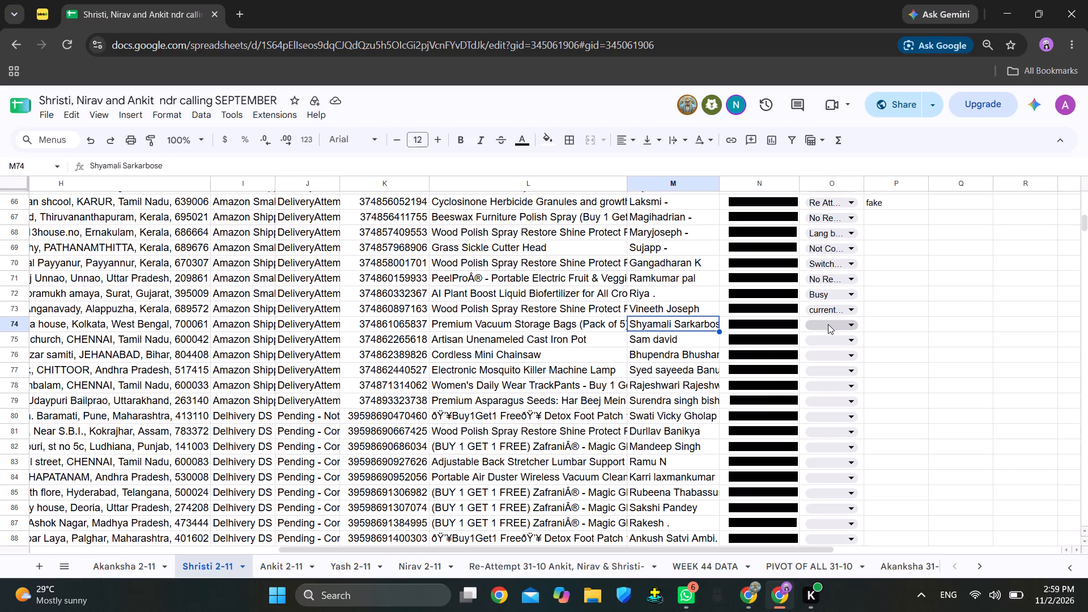
Switch to the Ankit 2-11 sheet in the first Chrome profile and set the row 55 remark to Re Attempt.
click(739, 595)
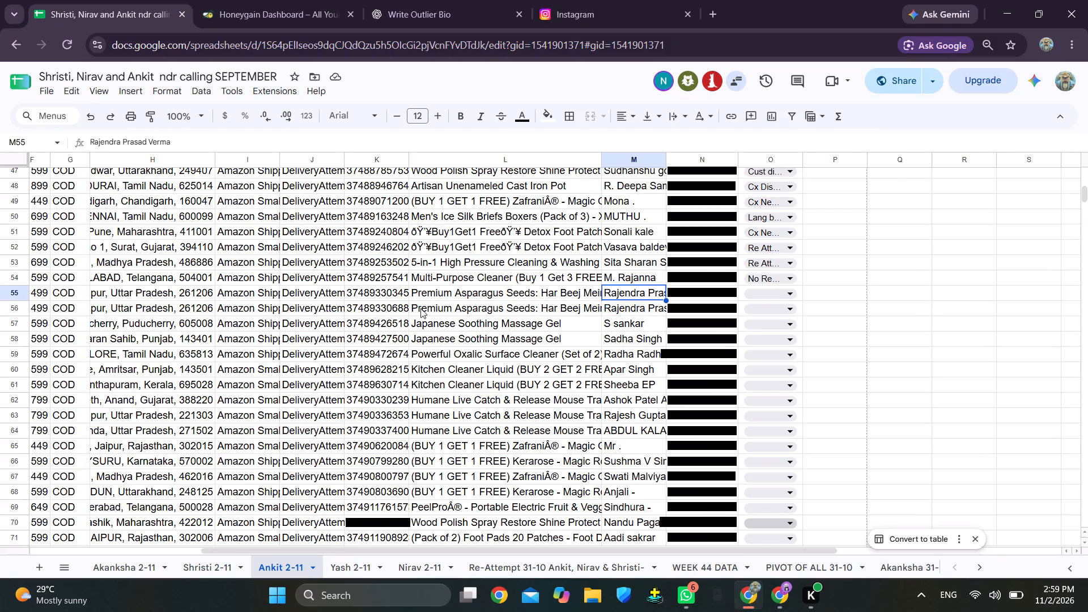
click(767, 294)
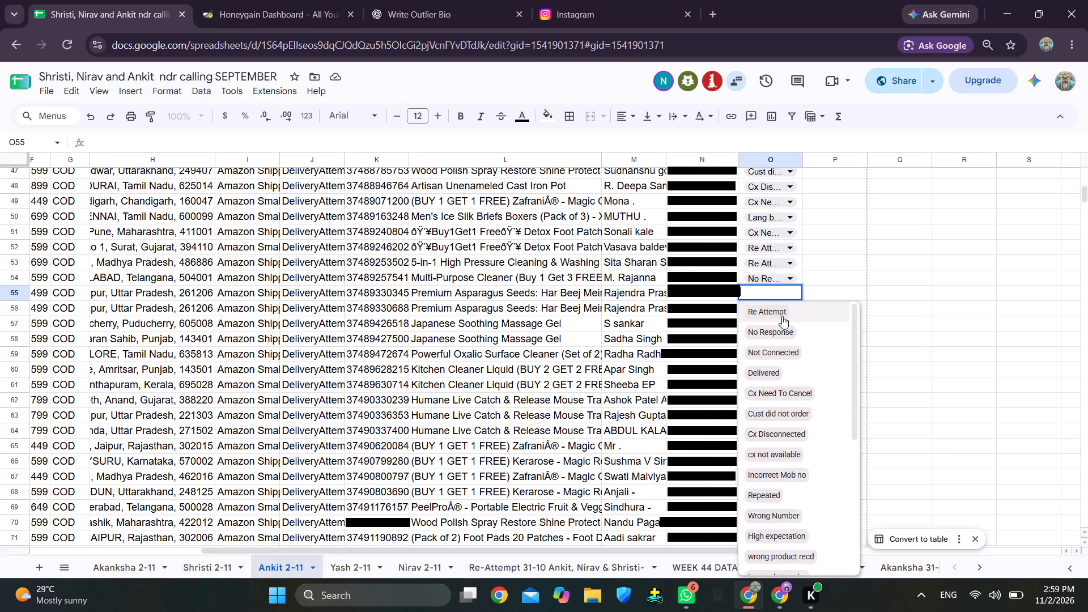
click(776, 310)
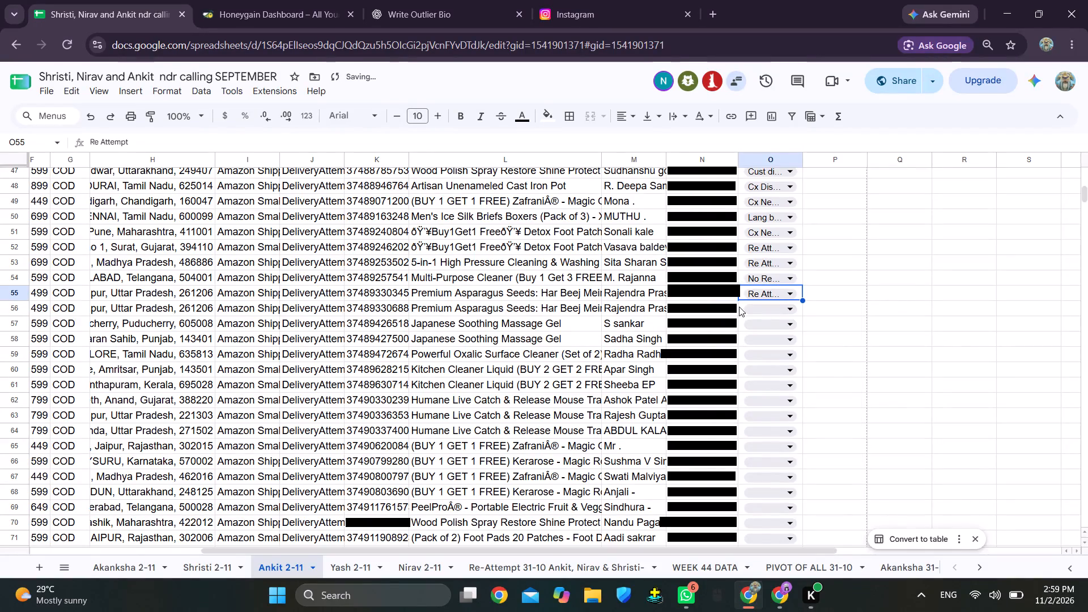
click(718, 309)
Switch to the Shristi 2-11 sheet in the other Chrome profile, review the earlier remarks, and set the row 74 remark to Re Attempt.
click(772, 592)
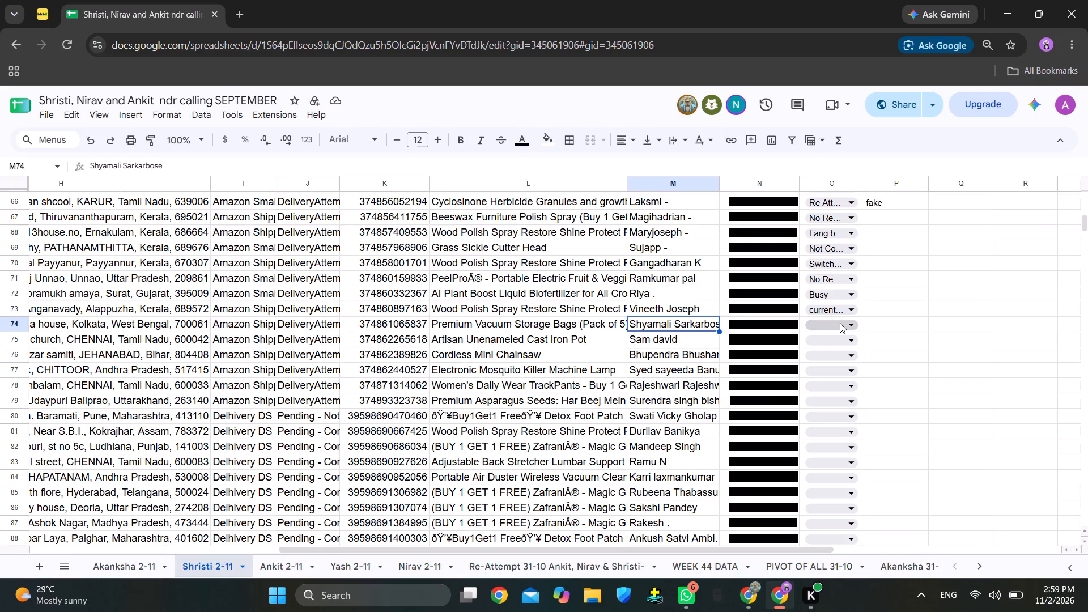
scroll(840, 324, up, 1)
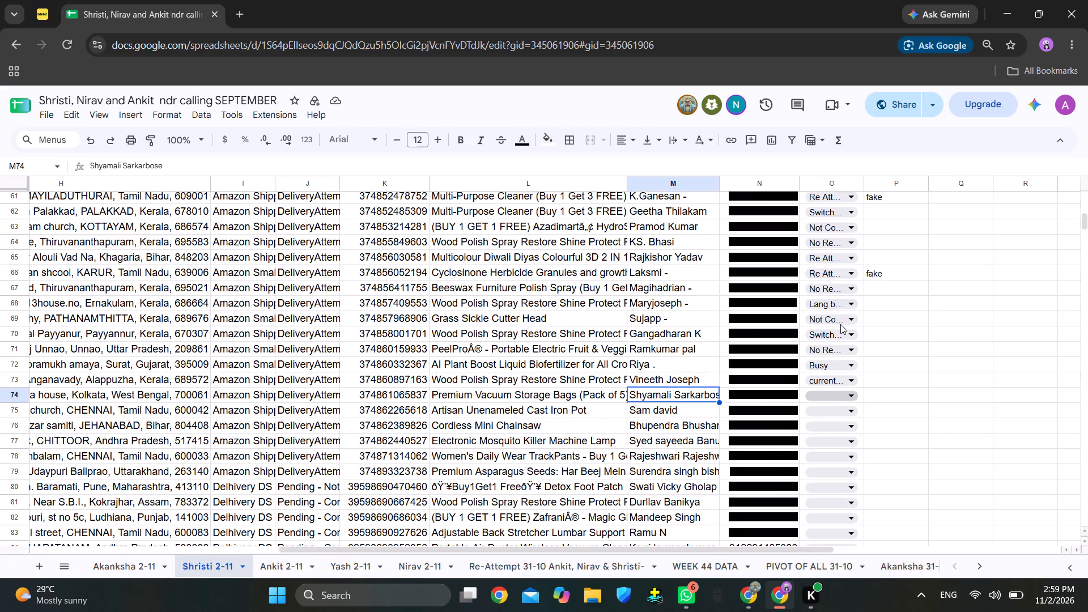
scroll(840, 324, up, 3)
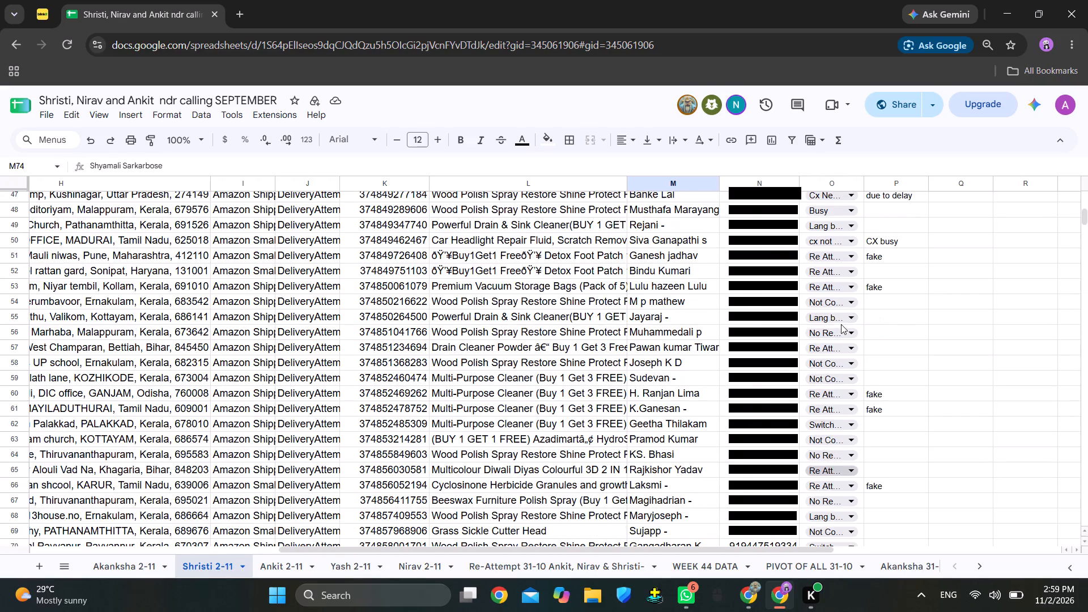
scroll(841, 324, up, 1)
scroll(841, 324, down, 4)
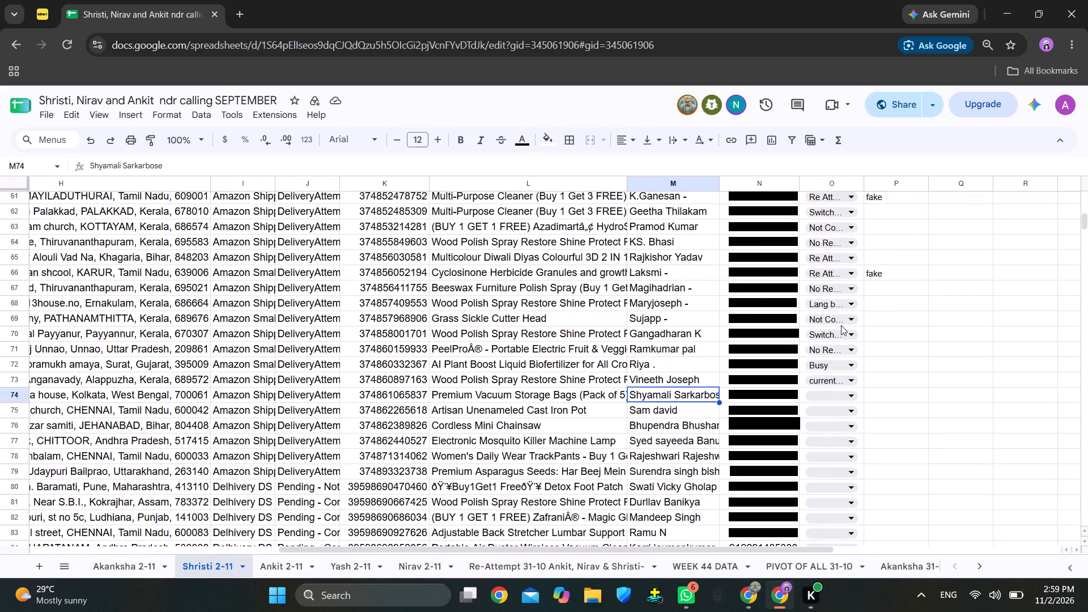
scroll(841, 326, down, 1)
click(834, 324)
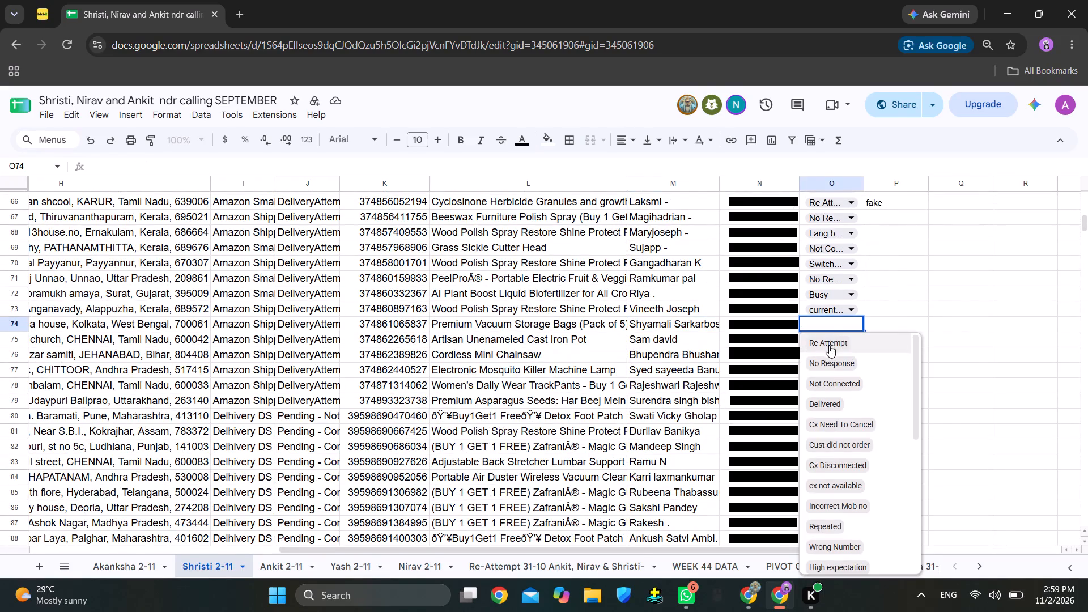
click(831, 342)
click(781, 339)
Return to the Ankit 2-11 sheet in the first Chrome profile and set the row 56 remark to Re Attempt.
click(733, 594)
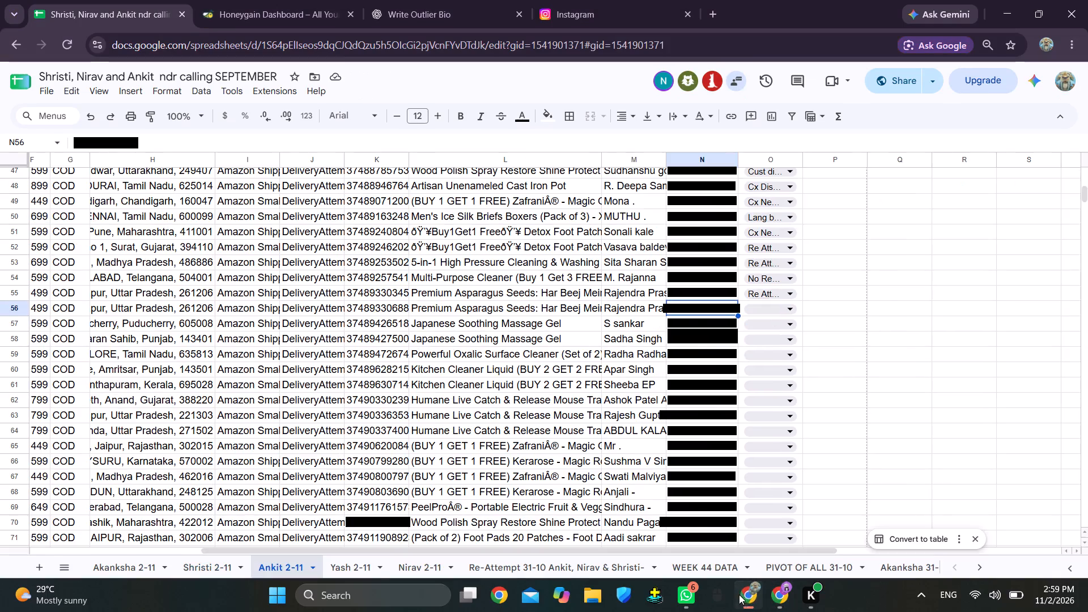
click(644, 308)
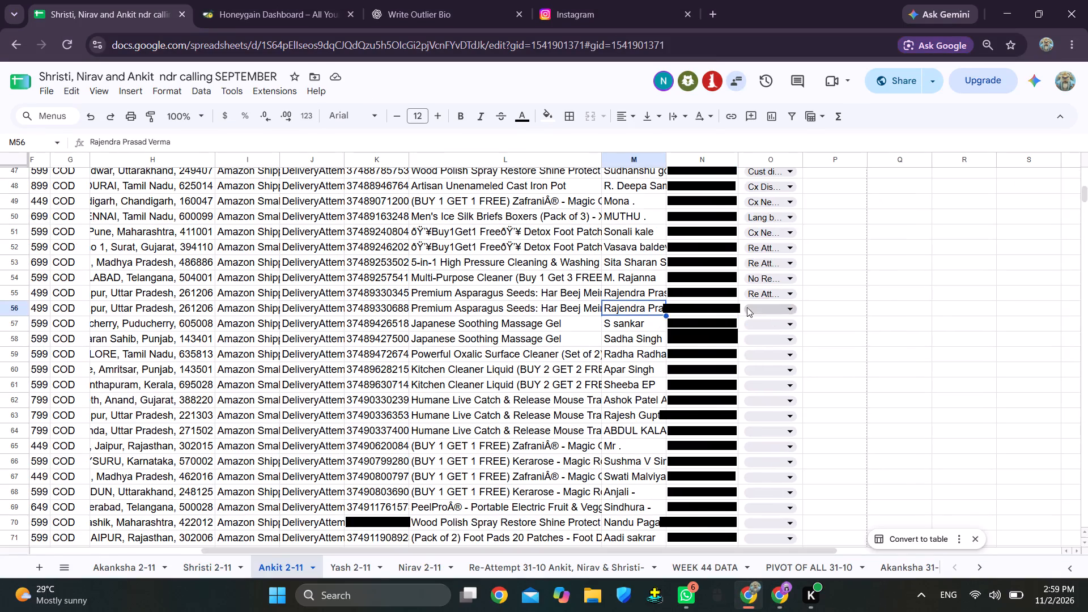
click(771, 308)
click(775, 328)
click(717, 325)
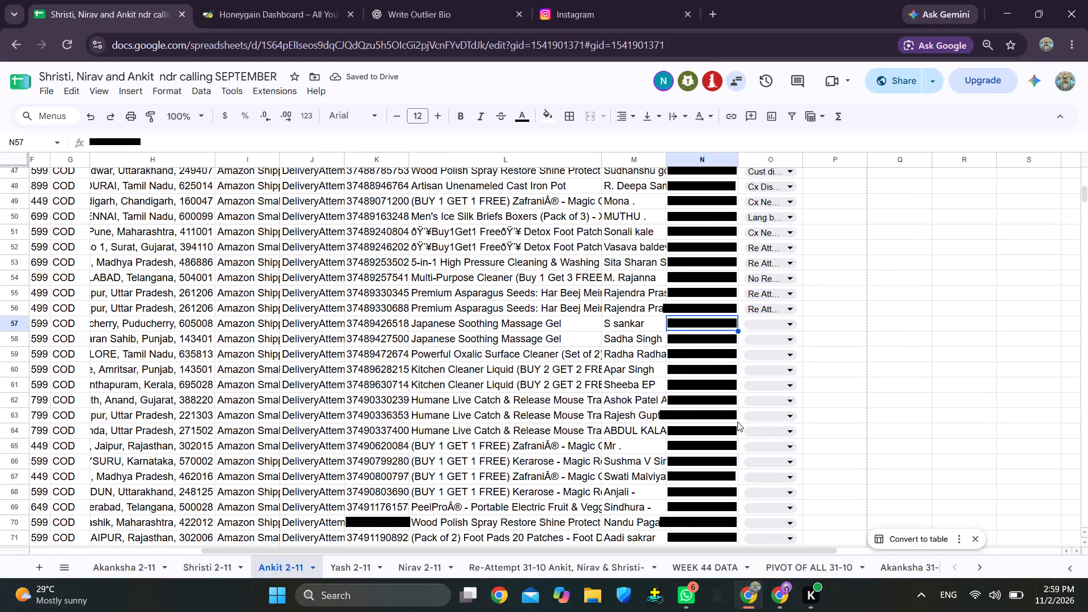
Switch to the Shristi 2-11 sheet in the other Chrome profile and set the row 75 remark to Cx Disconnected.
click(780, 591)
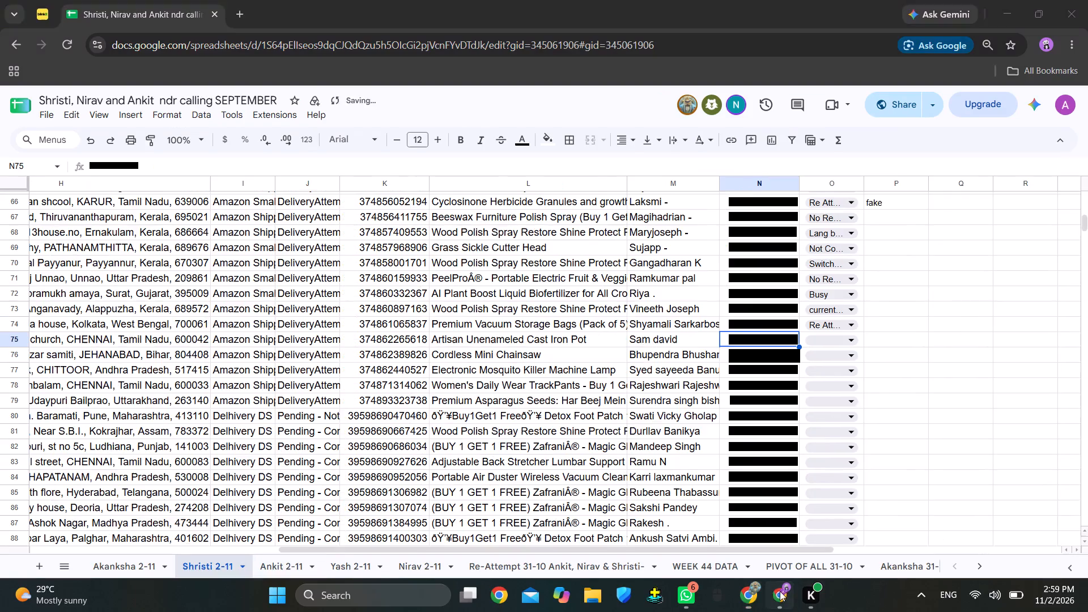
click(677, 340)
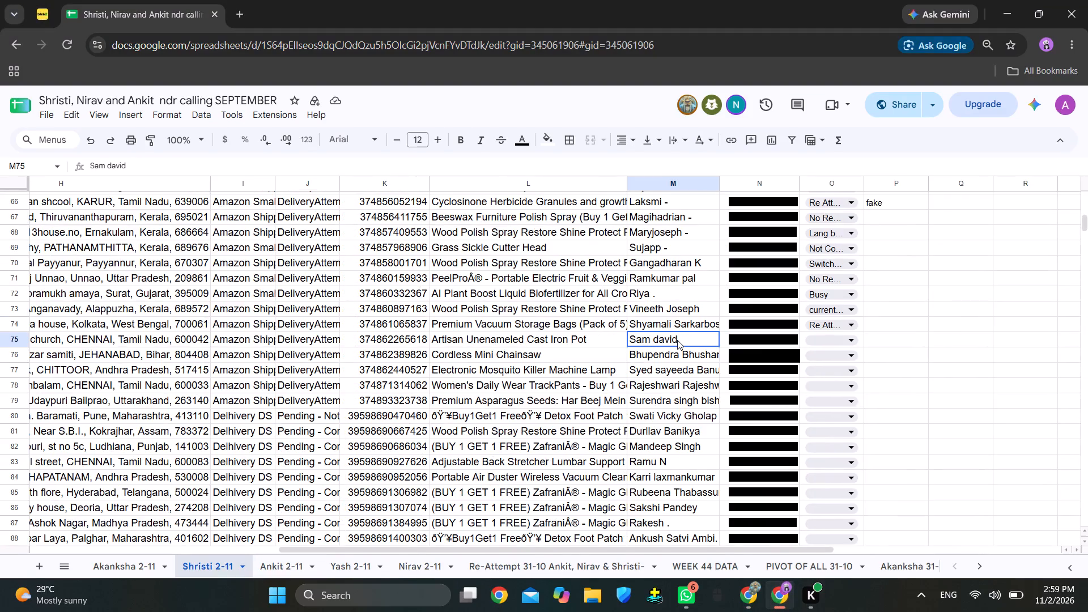
click(841, 340)
click(852, 482)
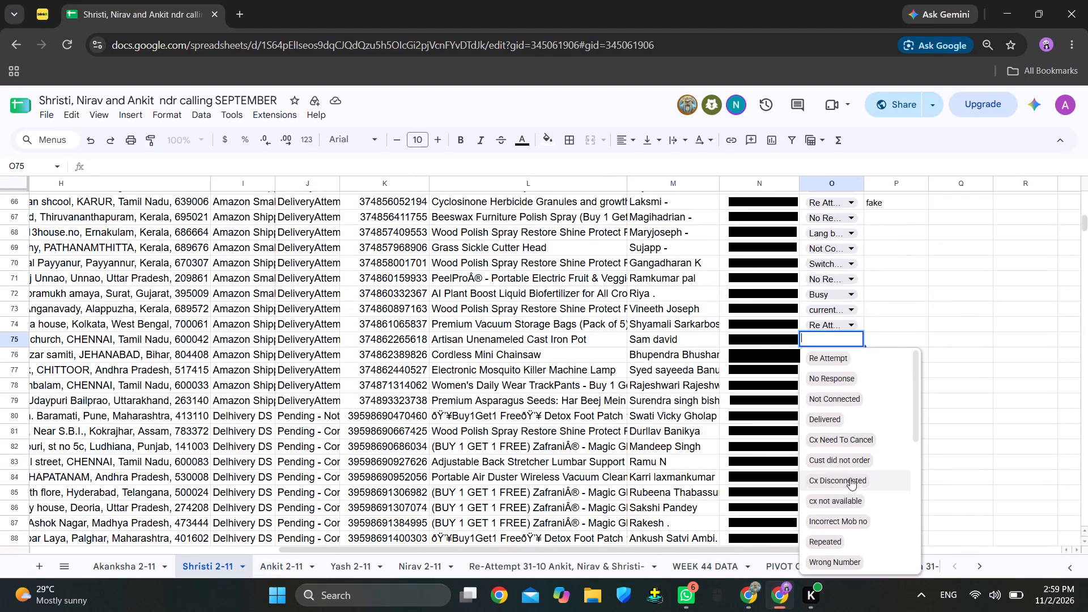
click(784, 355)
Return to the Ankit 2-11 sheet in the first Chrome profile and set the row 57 remark to Cx Disconnected.
click(753, 594)
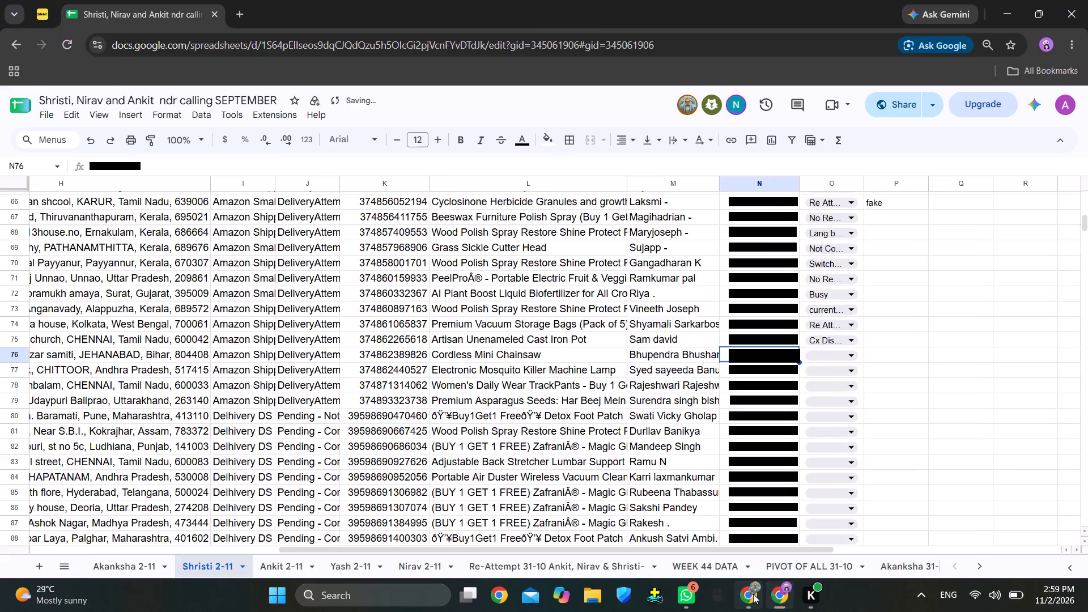
click(652, 327)
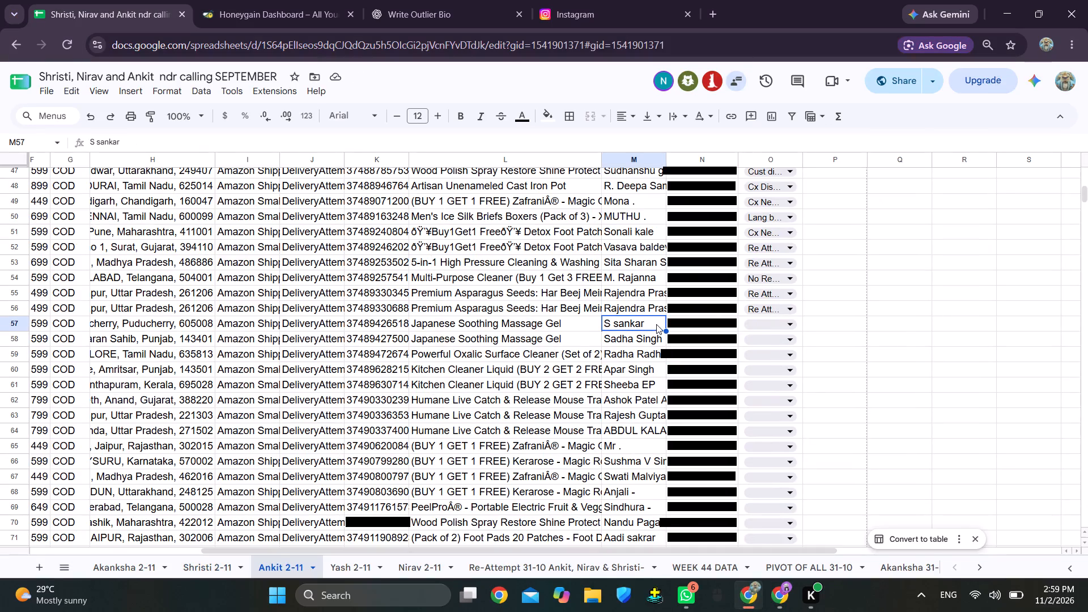
click(773, 323)
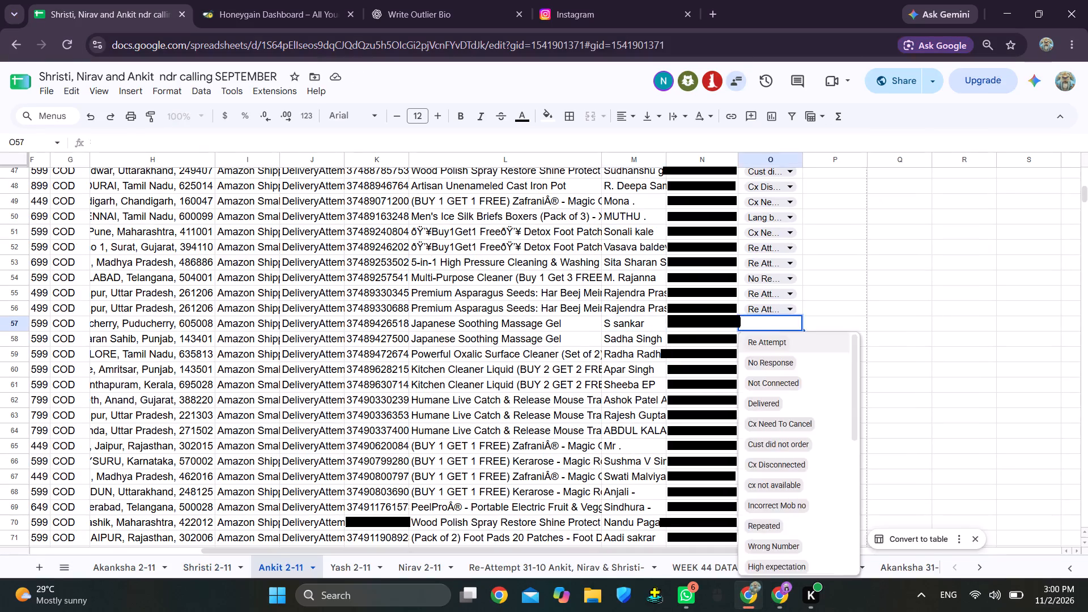
click(773, 464)
click(721, 341)
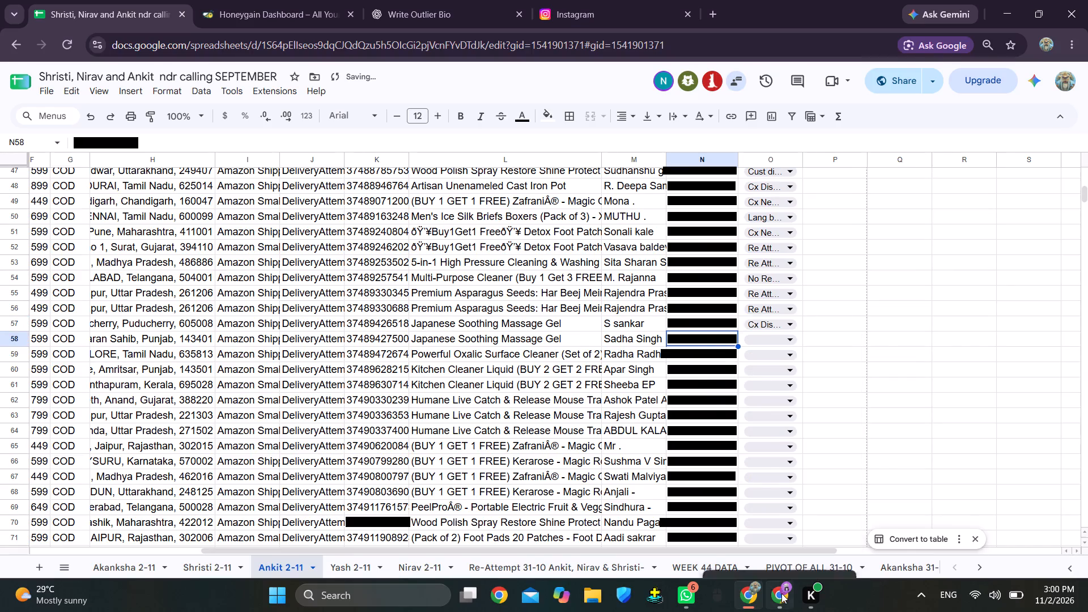
Switch to the Shristi 2-11 sheet in the other Chrome profile and set the row 76 remark to No Response.
click(781, 593)
click(700, 351)
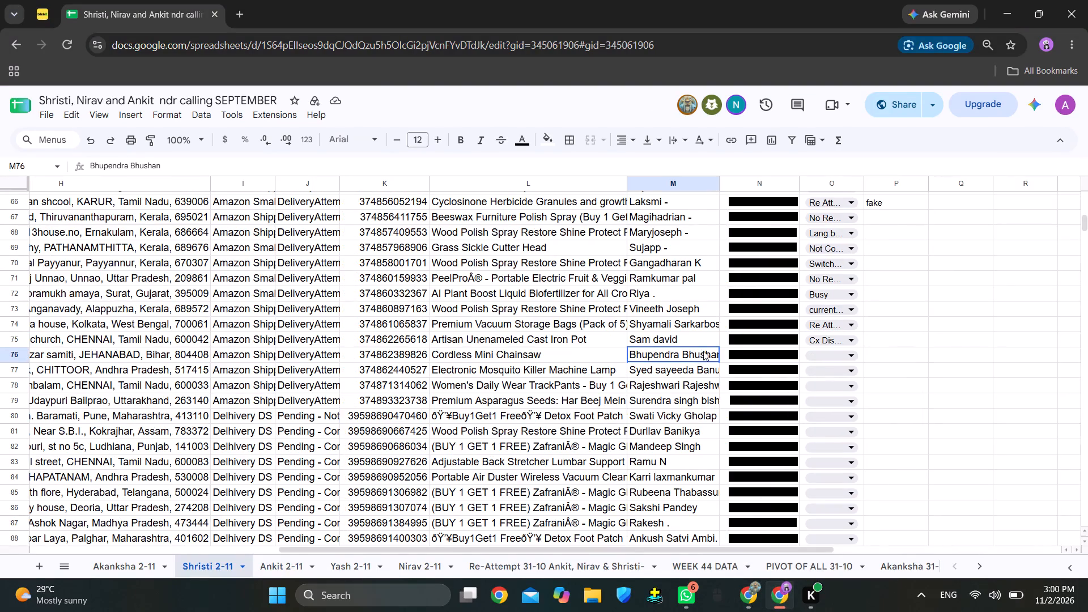
click(831, 355)
click(845, 389)
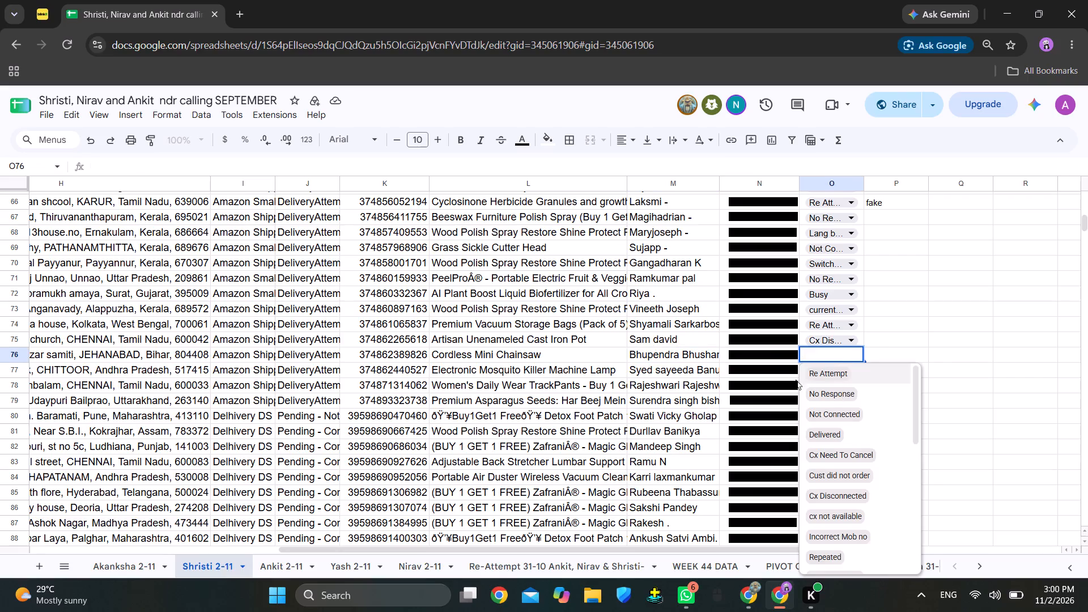
click(771, 374)
Return to the Ankit 2-11 sheet in the first Chrome profile and set the row 58 remark to Re Attempt.
click(756, 591)
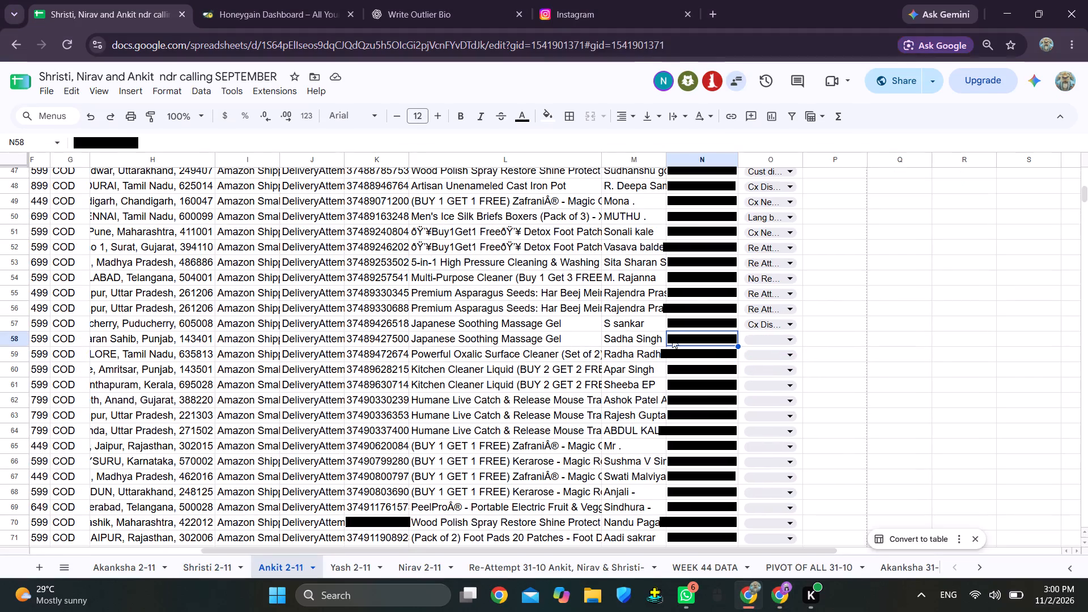
click(641, 340)
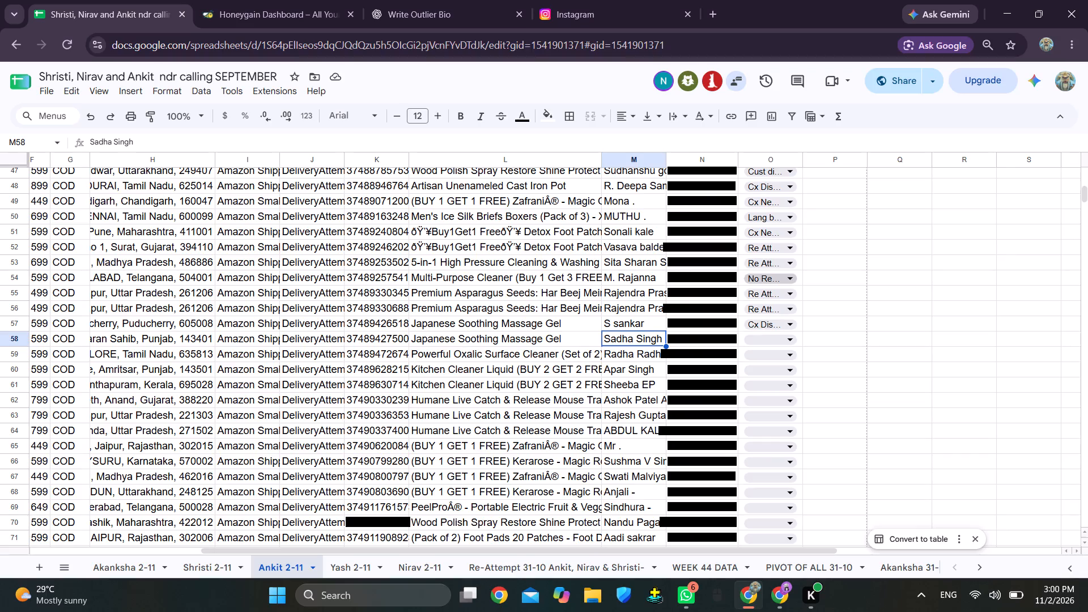
click(783, 342)
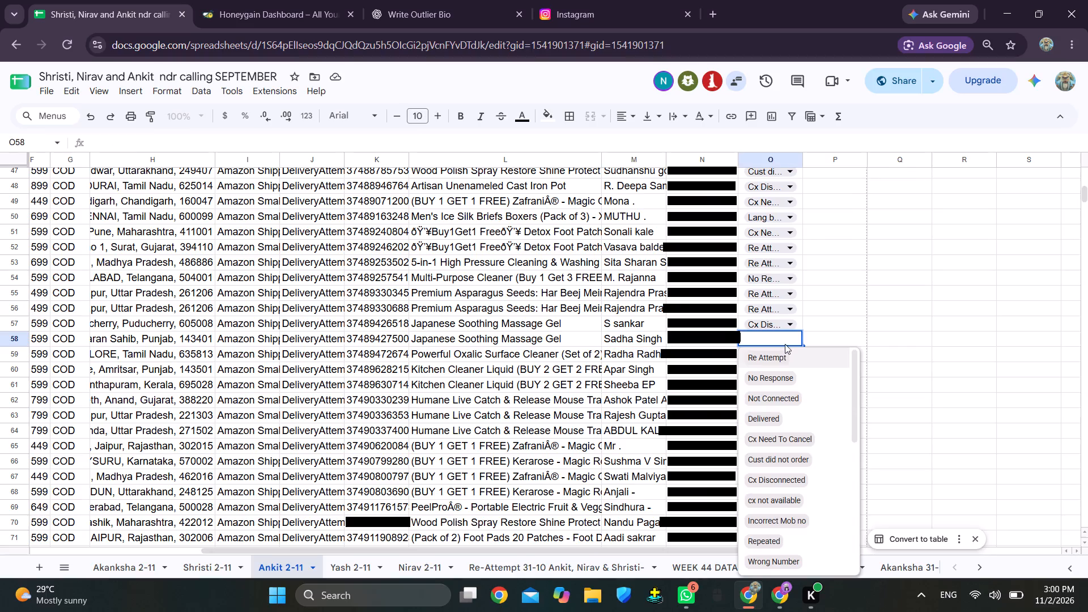
click(775, 356)
click(706, 358)
Switch to the Shristi 2-11 sheet in the other Chrome profile and set the row 77 remark to Lang barrier.
click(779, 596)
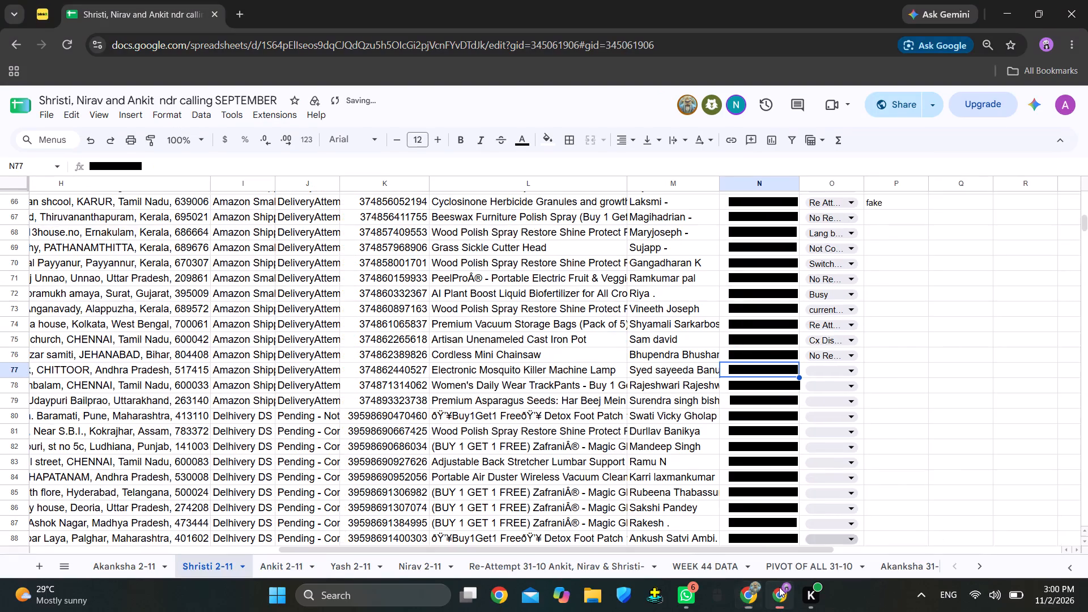
click(687, 368)
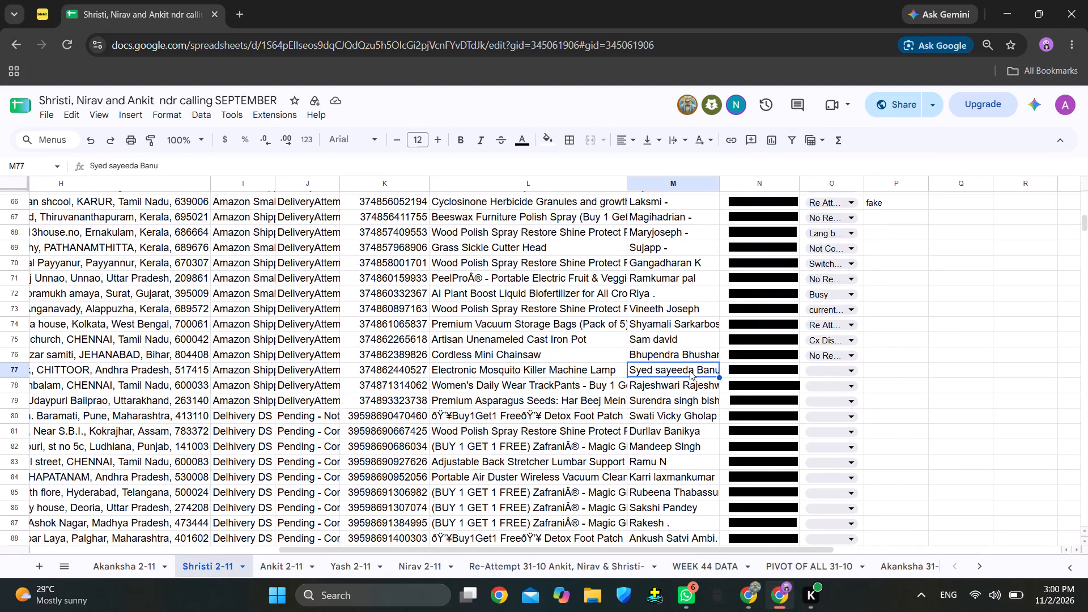
click(827, 370)
scroll(862, 450, down, 3)
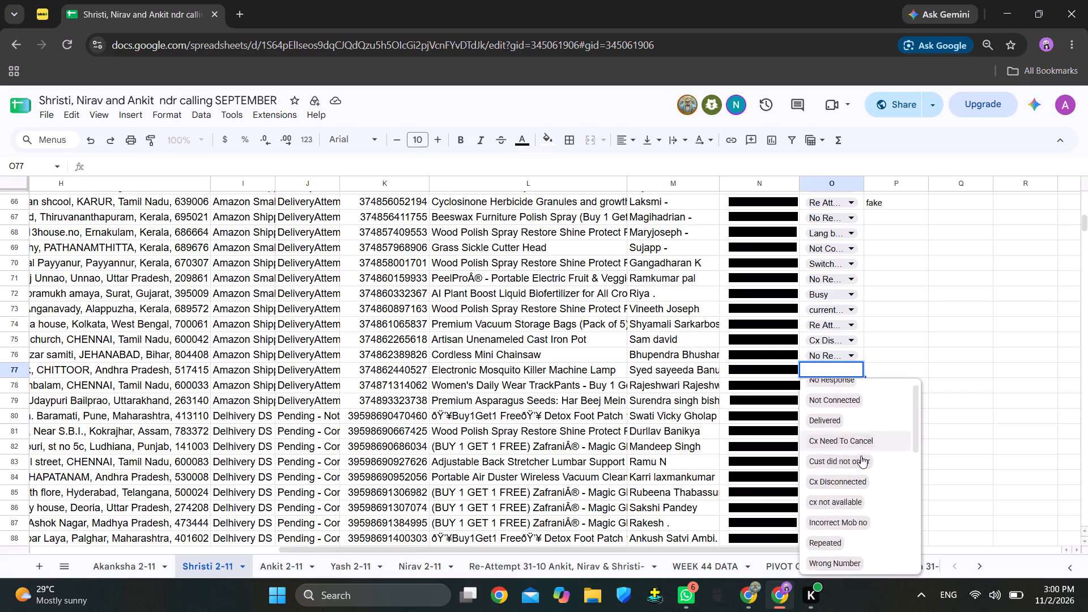
scroll(861, 456, down, 2)
scroll(861, 456, up, 1)
scroll(860, 456, down, 1)
click(830, 419)
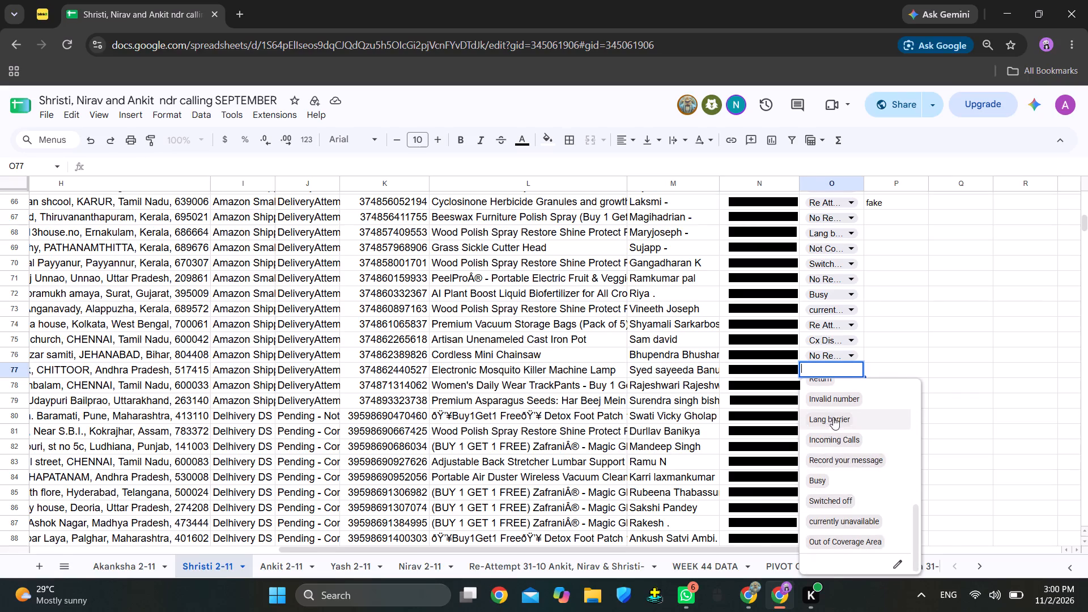
scroll(849, 405, down, 1)
click(777, 318)
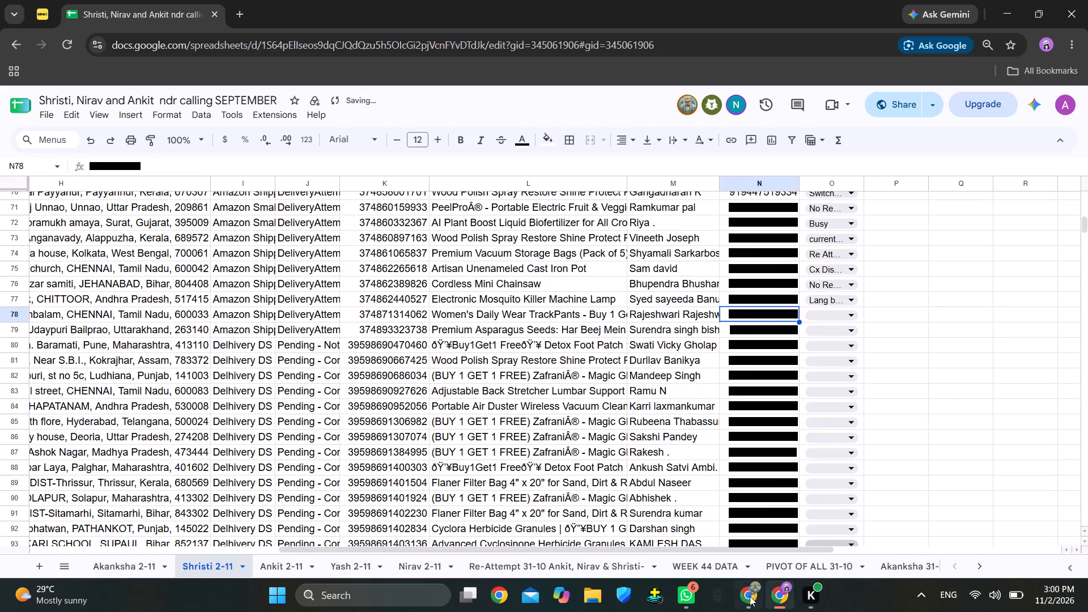
Return to the Ankit 2-11 sheet in the first Chrome profile and set the row 59 remark to Not Connected.
click(750, 596)
scroll(730, 355, down, 1)
click(635, 282)
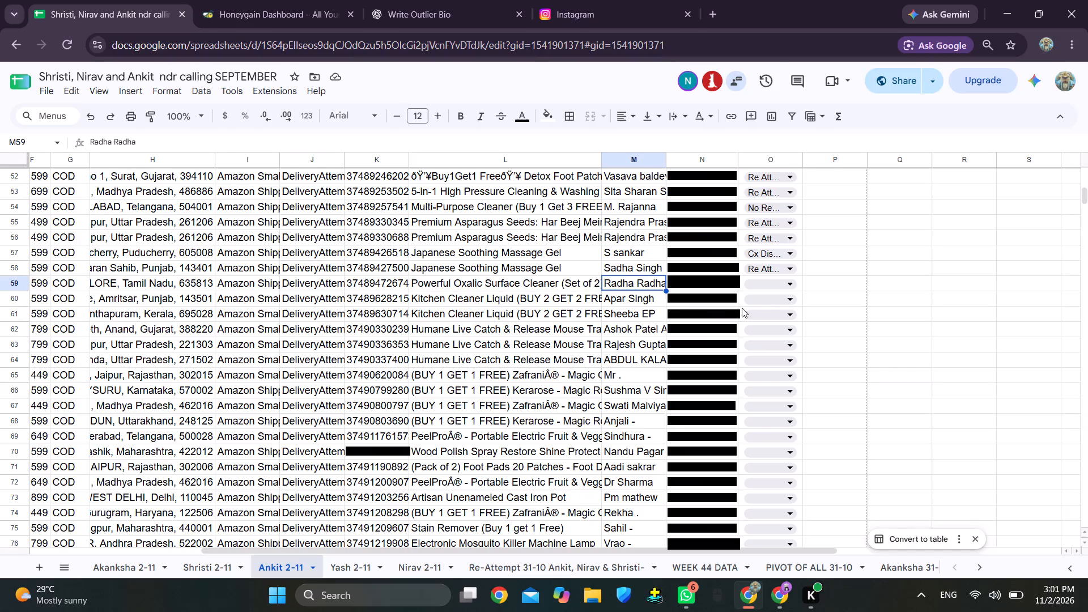
click(779, 286)
click(787, 347)
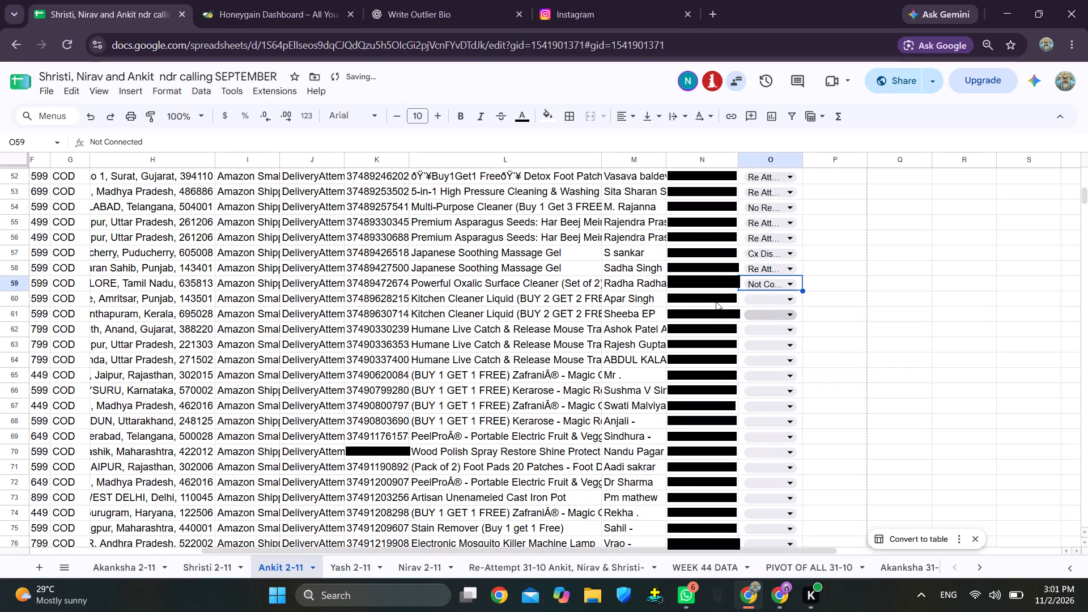
click(715, 301)
Switch to the Shristi 2-11 sheet in the other Chrome profile and set the row 78 remark to Switched off.
click(776, 596)
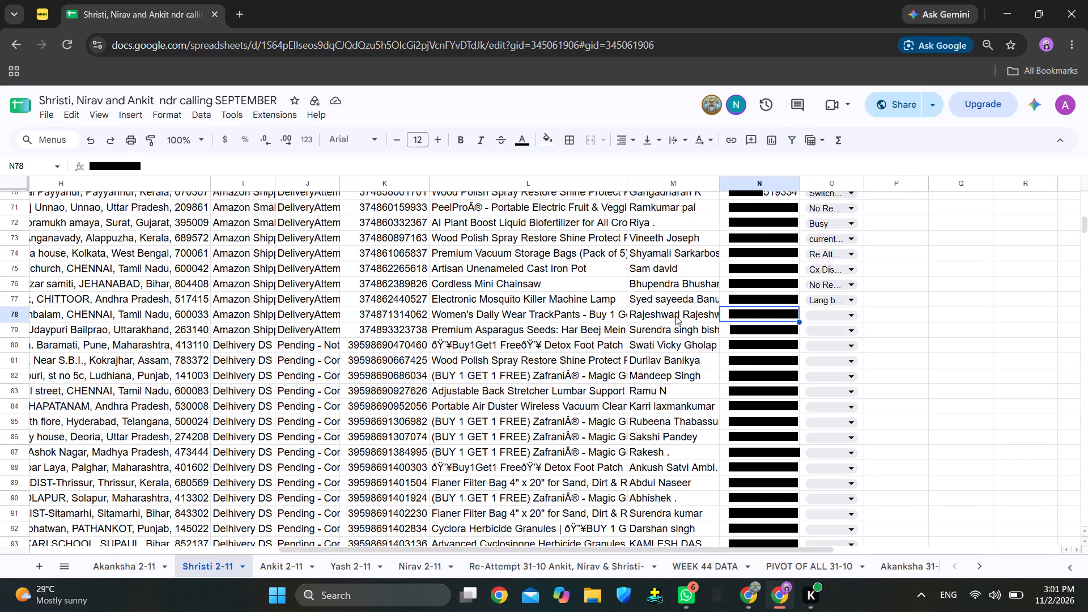
click(676, 311)
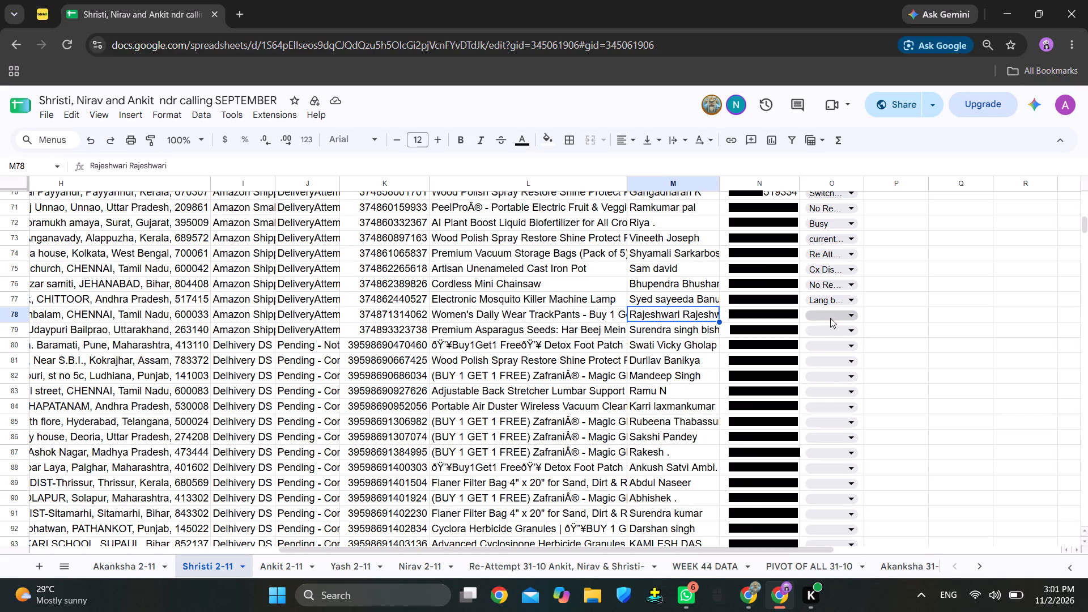
click(830, 318)
scroll(845, 419, down, 8)
scroll(866, 460, down, 1)
scroll(866, 460, up, 1)
scroll(866, 460, down, 2)
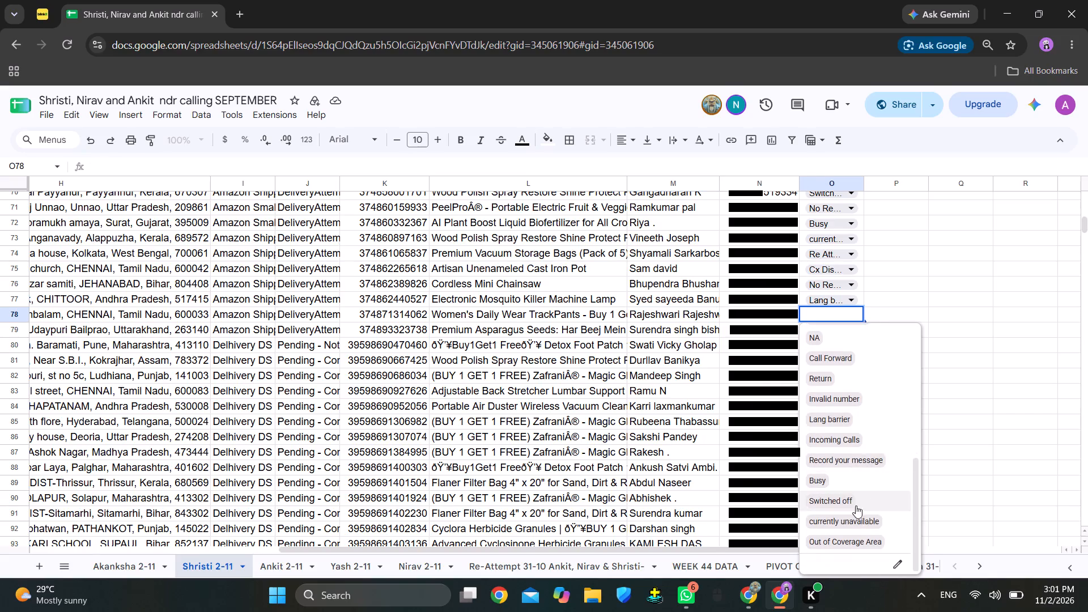
click(837, 499)
click(775, 335)
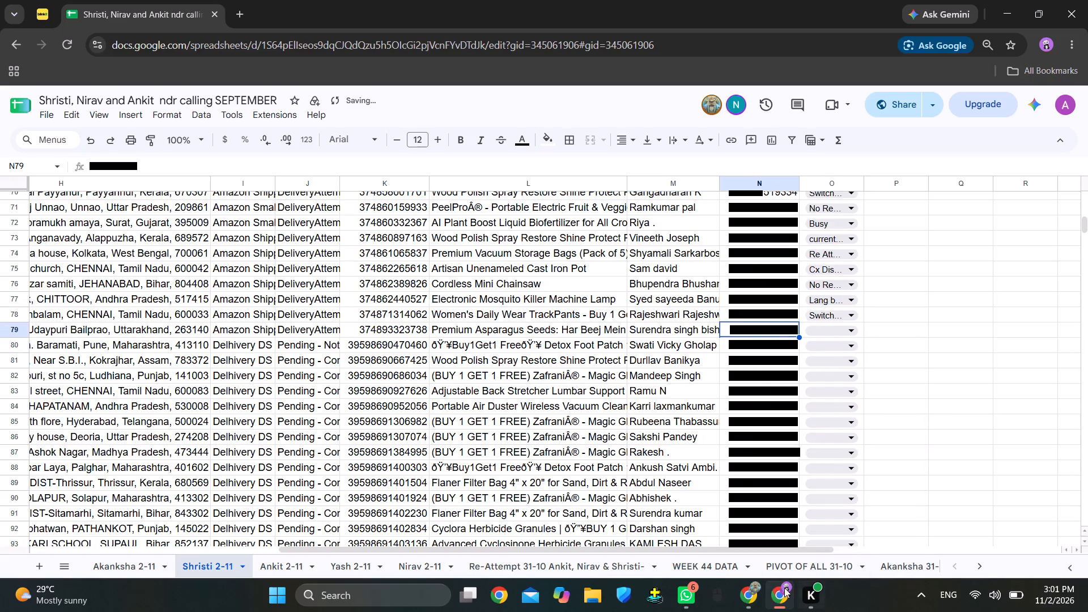
Return to the Ankit 2-11 sheet in the first Chrome profile and set the row 60 remark to No Response.
click(756, 596)
click(646, 303)
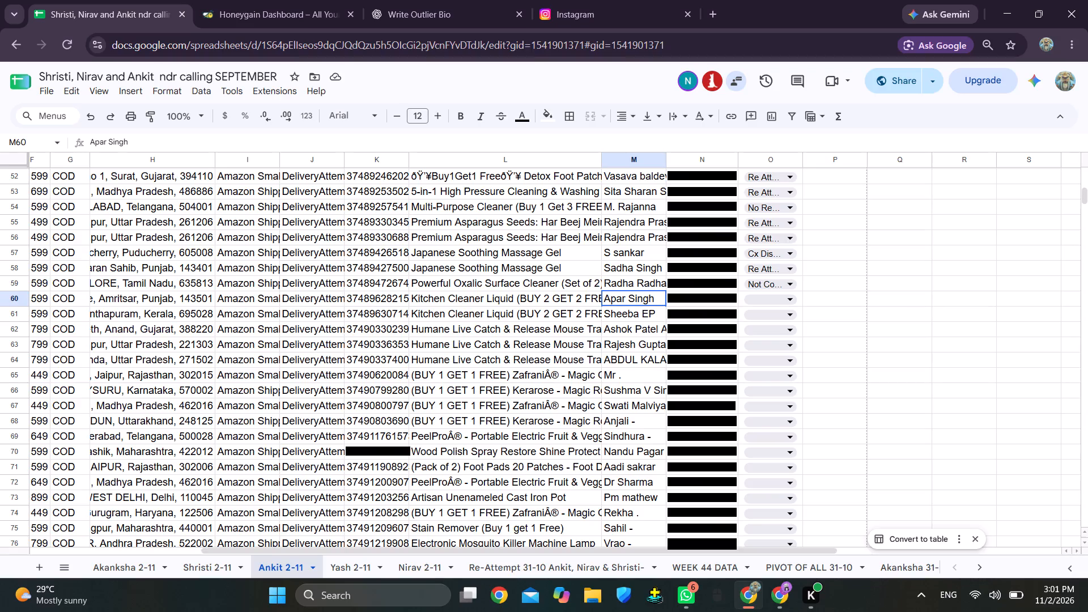
click(781, 602)
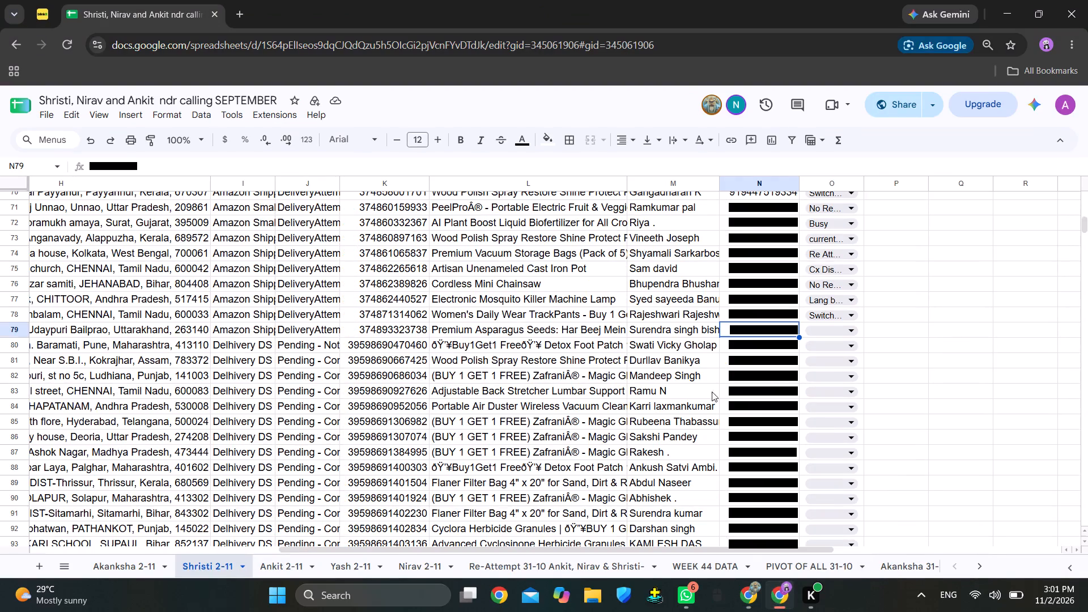
click(701, 328)
click(753, 594)
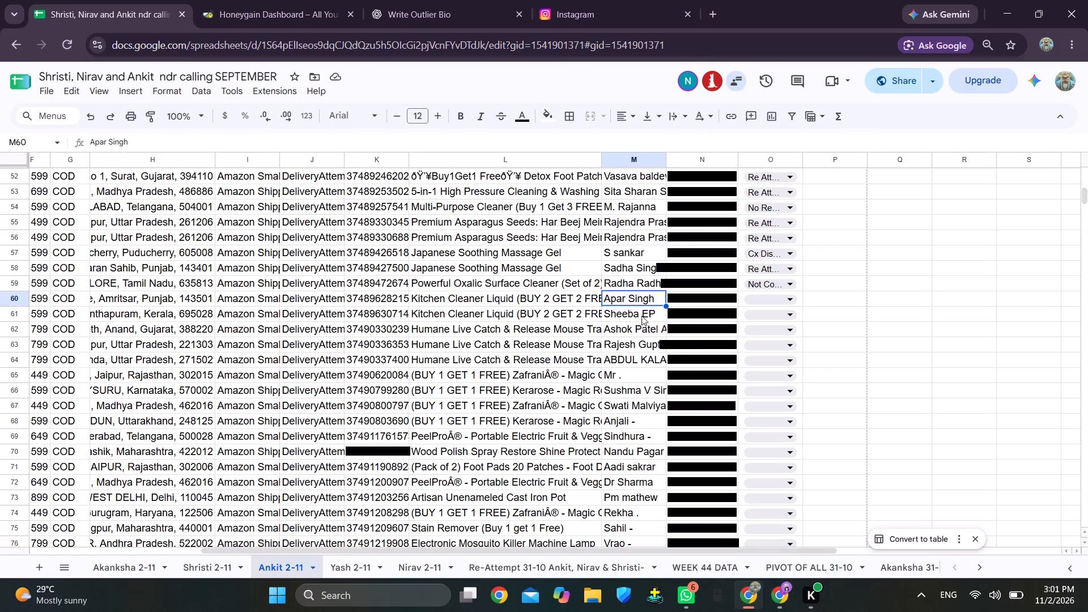
click(770, 296)
click(784, 337)
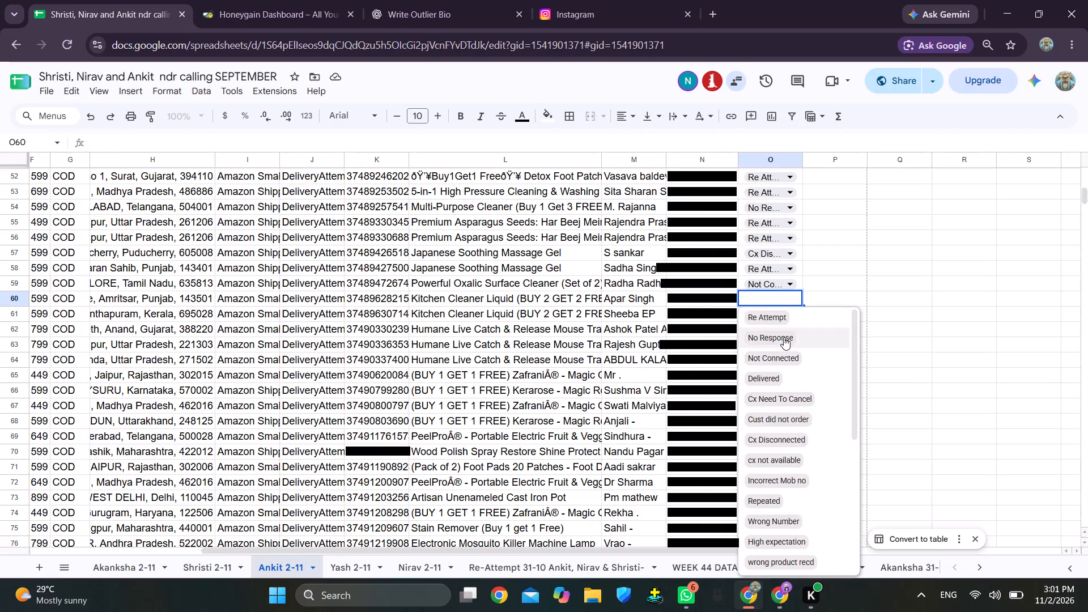
click(730, 317)
Switch to the Shristi 2-11 sheet in the other Chrome profile and set the row 79 remark to Not Connected.
click(781, 602)
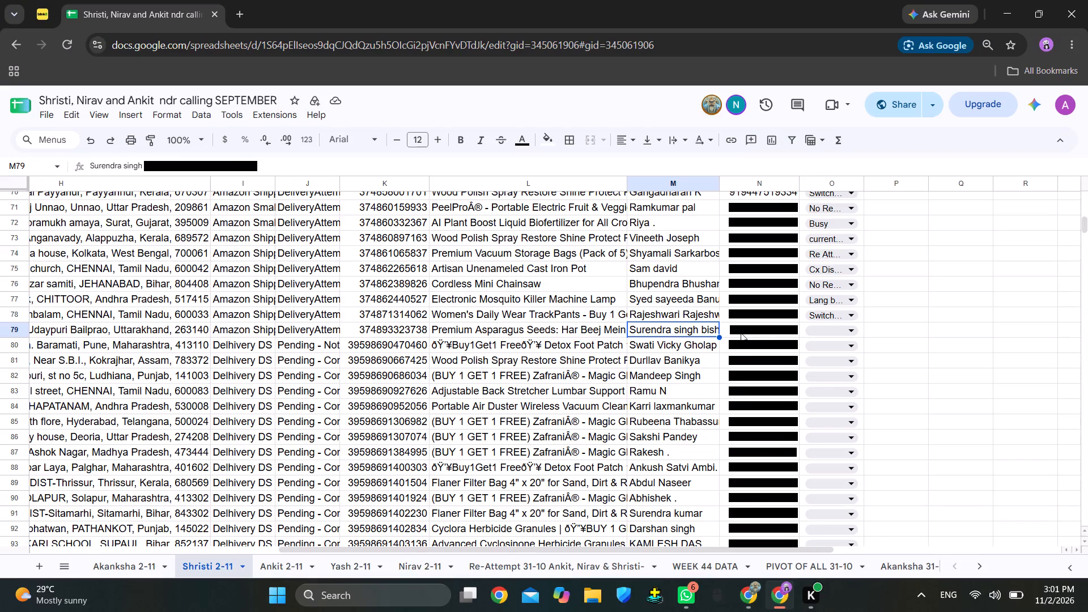
click(820, 329)
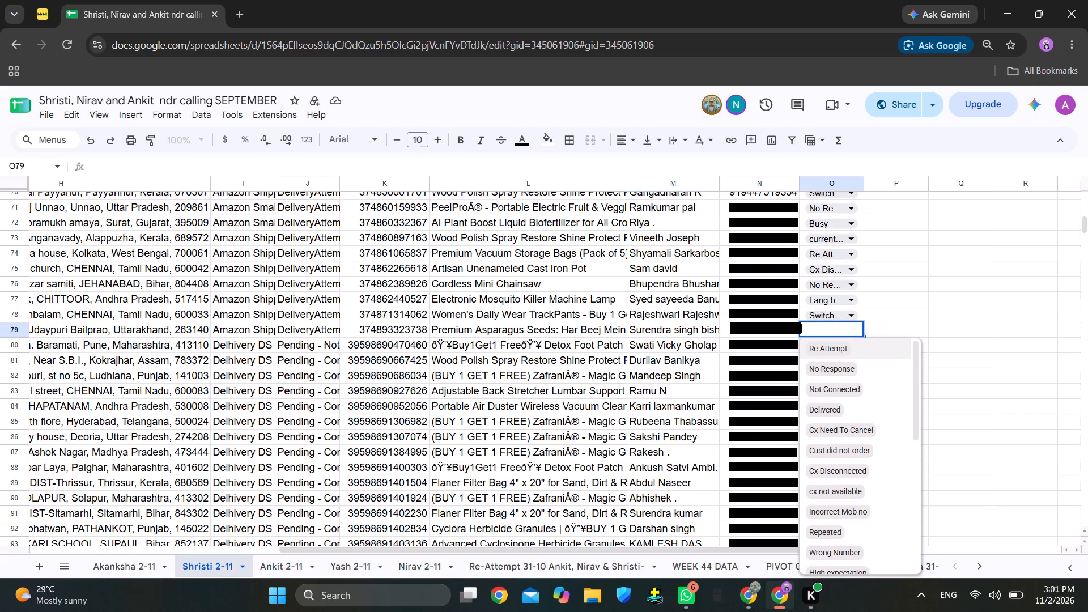
click(832, 389)
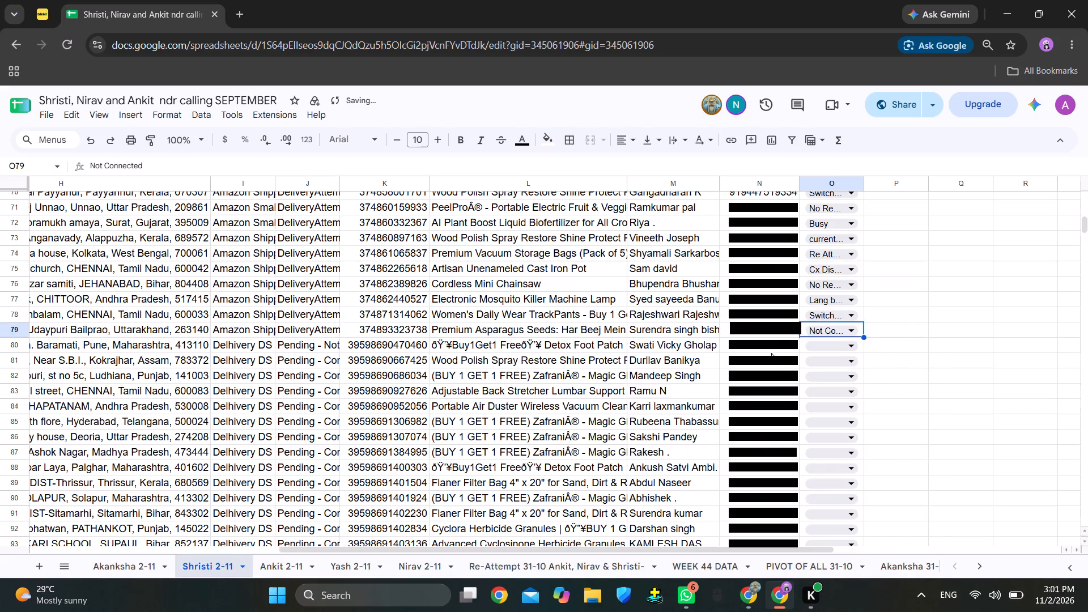
click(770, 346)
Return to the Ankit 2-11 sheet in the first Chrome profile and set the row 61 remark to Lang barrier.
click(751, 602)
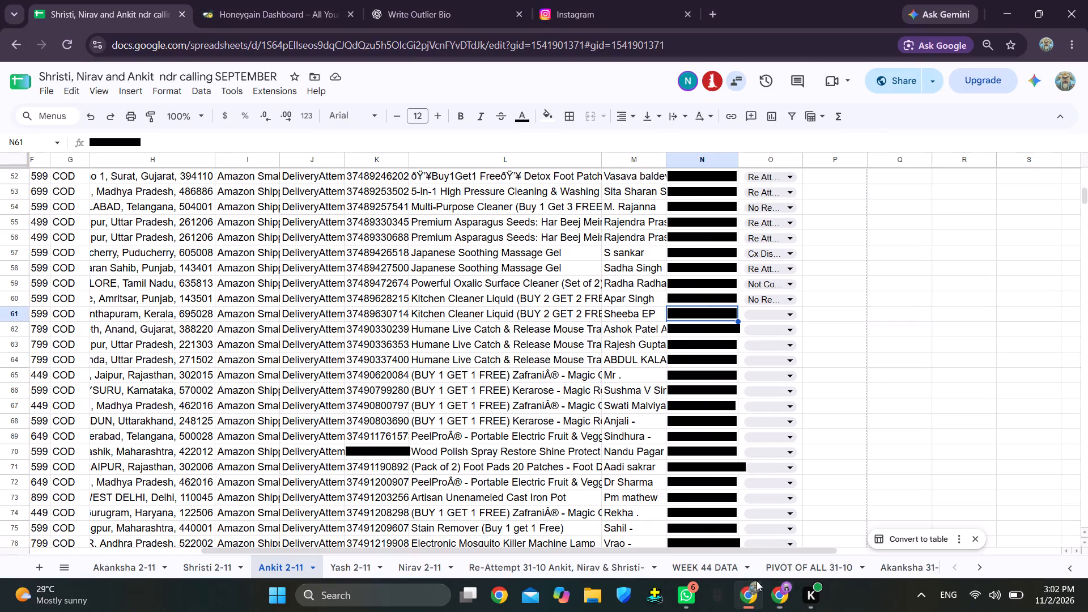
click(648, 311)
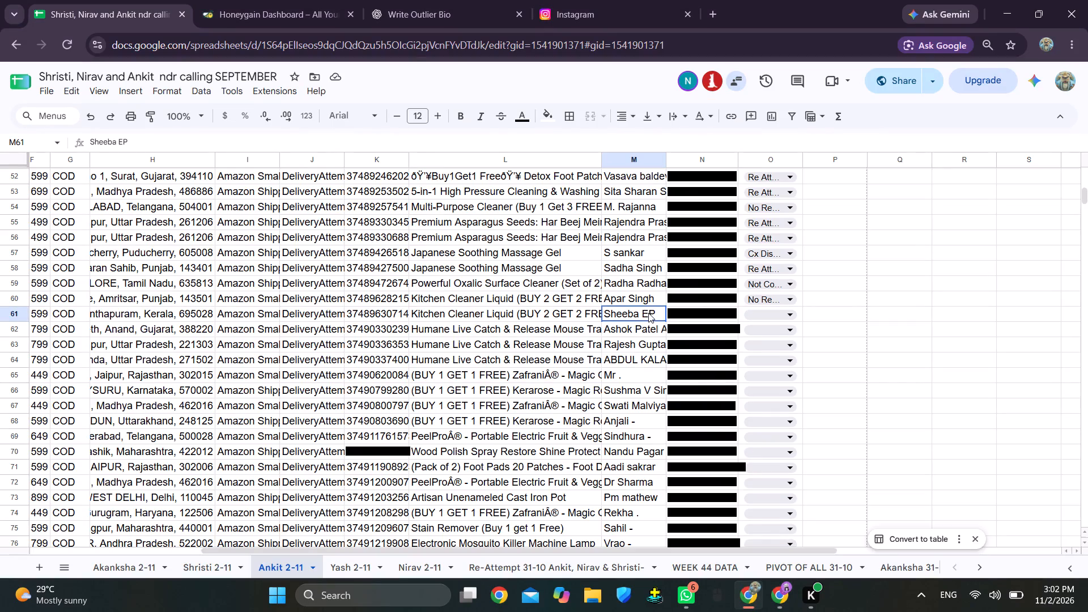
click(784, 316)
scroll(797, 367, down, 7)
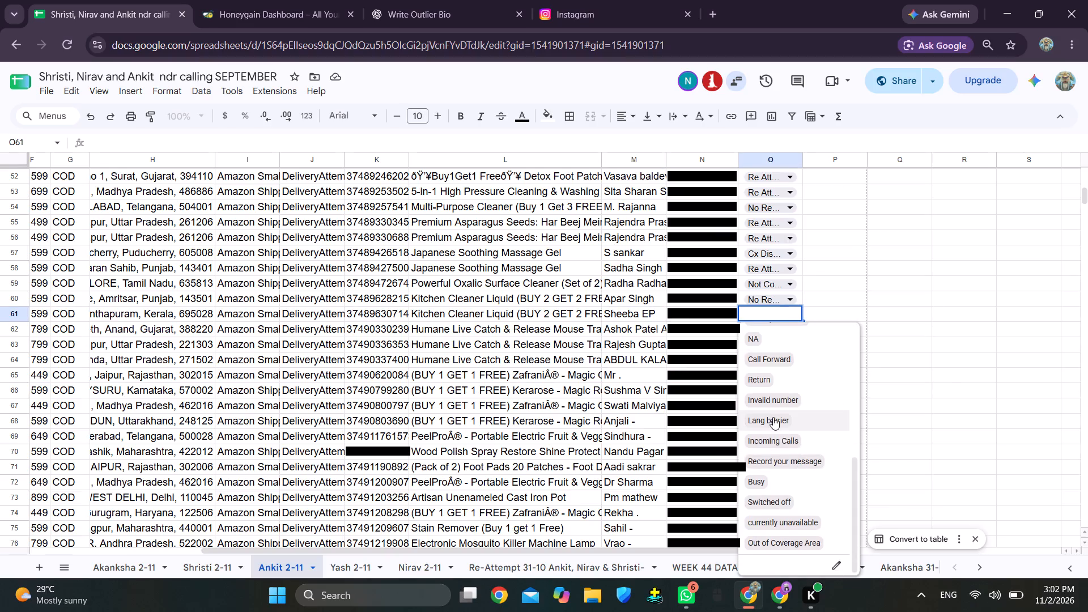
click(773, 417)
click(713, 330)
Switch to the Shristi 2-11 sheet in the other Chrome profile and look through the remarks from row 80 to the last entry.
click(785, 593)
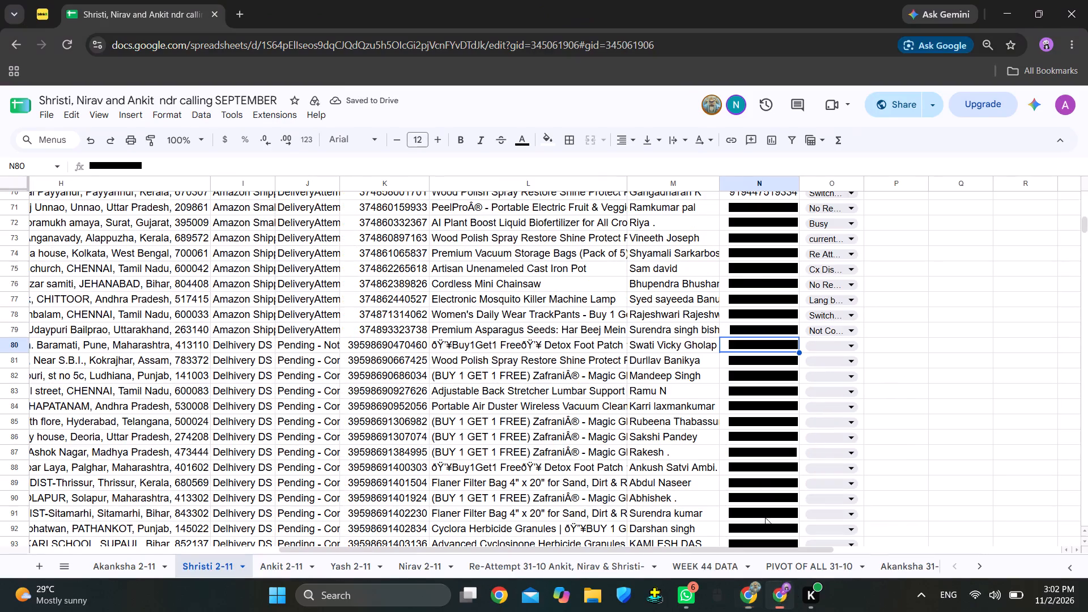
click(682, 345)
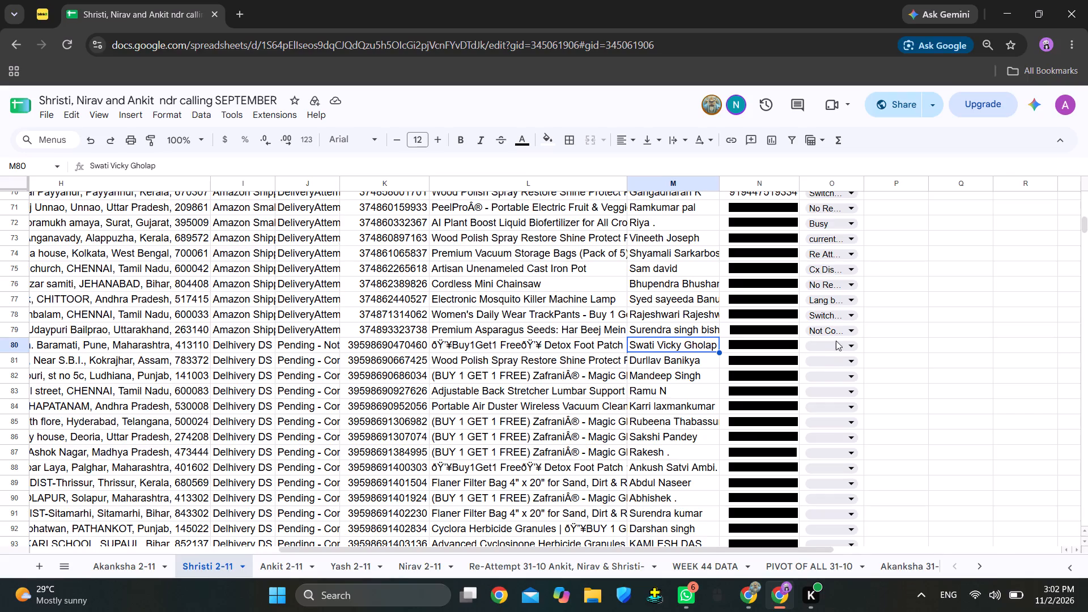
scroll(701, 369, down, 4)
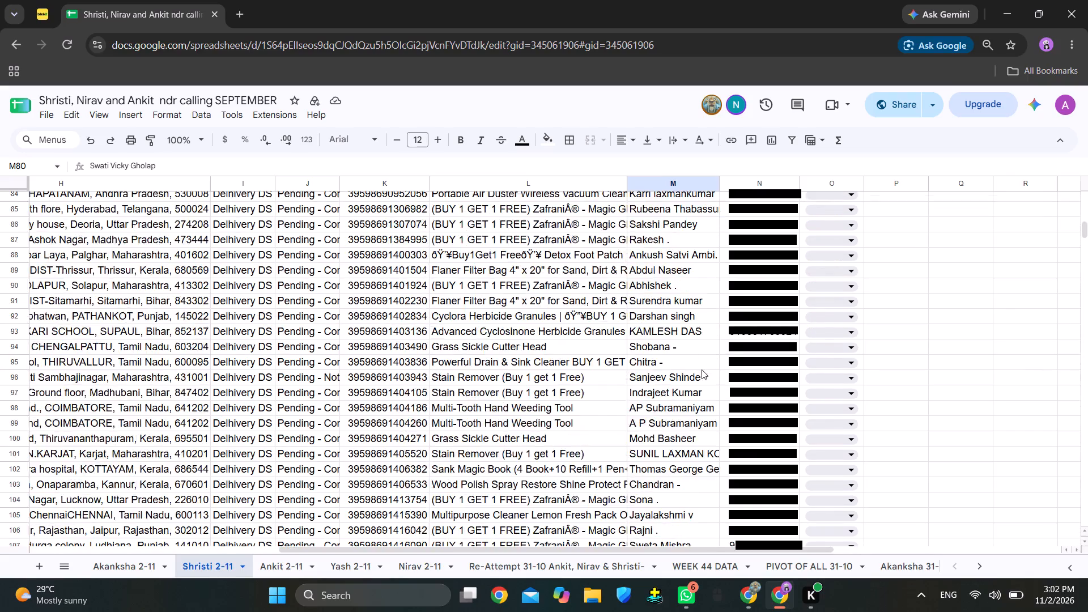
scroll(702, 369, down, 13)
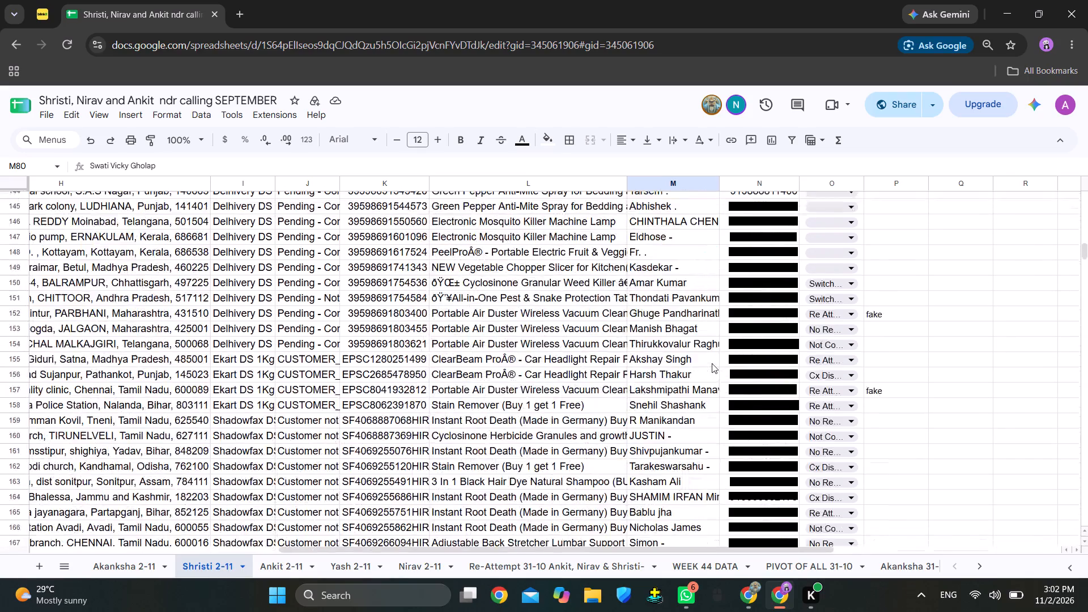
scroll(712, 363, down, 6)
scroll(712, 363, up, 6)
scroll(712, 363, down, 1)
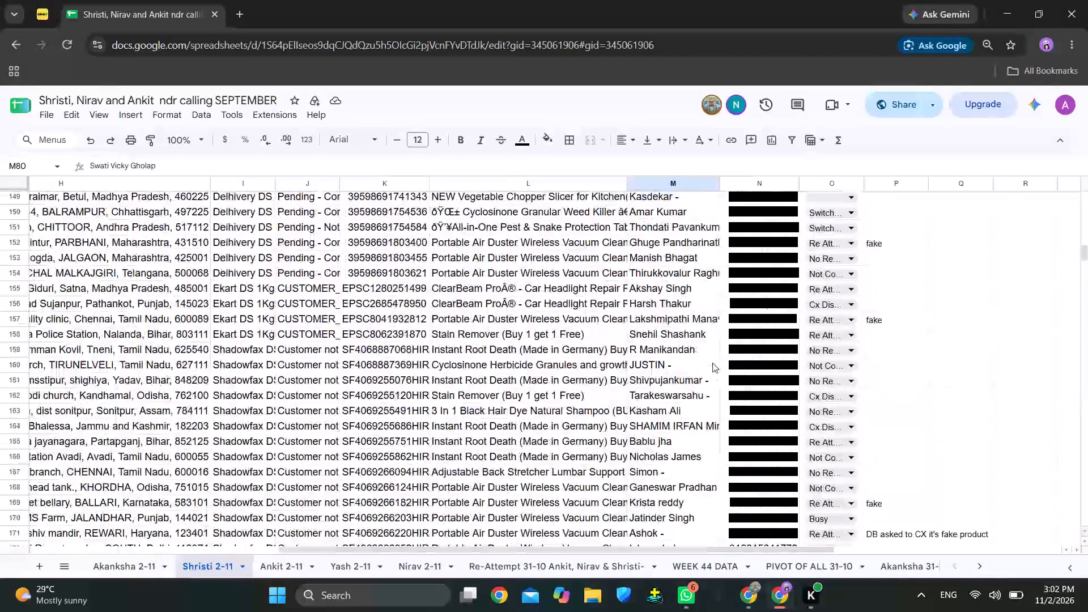
scroll(715, 358, up, 1)
scroll(715, 358, down, 5)
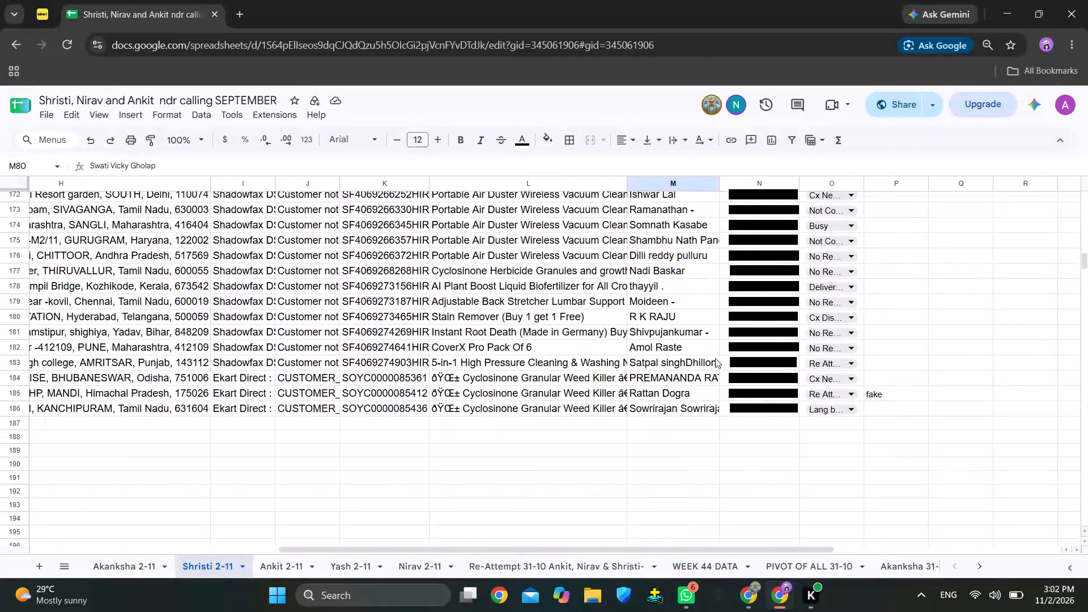
scroll(715, 358, up, 5)
scroll(716, 358, down, 1)
scroll(716, 358, up, 1)
scroll(716, 358, down, 1)
scroll(716, 358, up, 14)
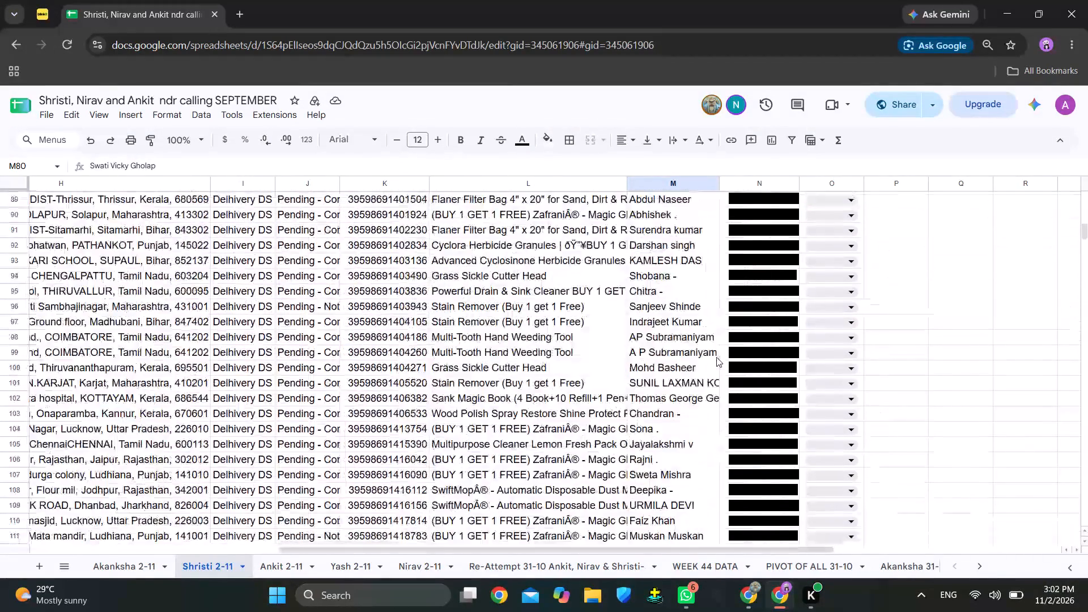
scroll(717, 355, up, 3)
Return to the Ankit 2-11 sheet in the first Chrome profile and set the row 62 remark to Re Attempt.
click(746, 600)
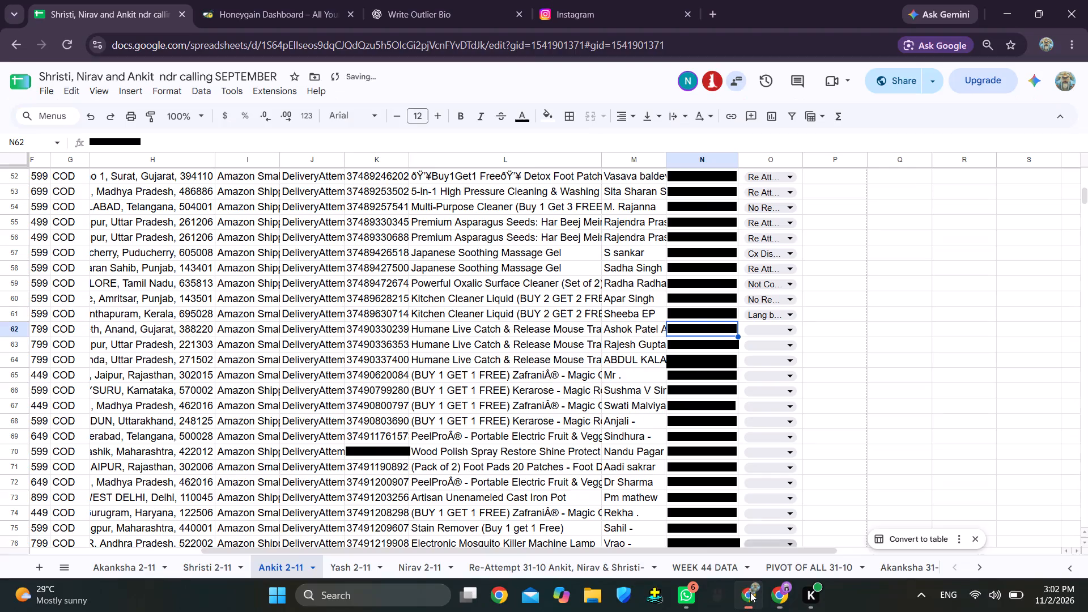
click(648, 330)
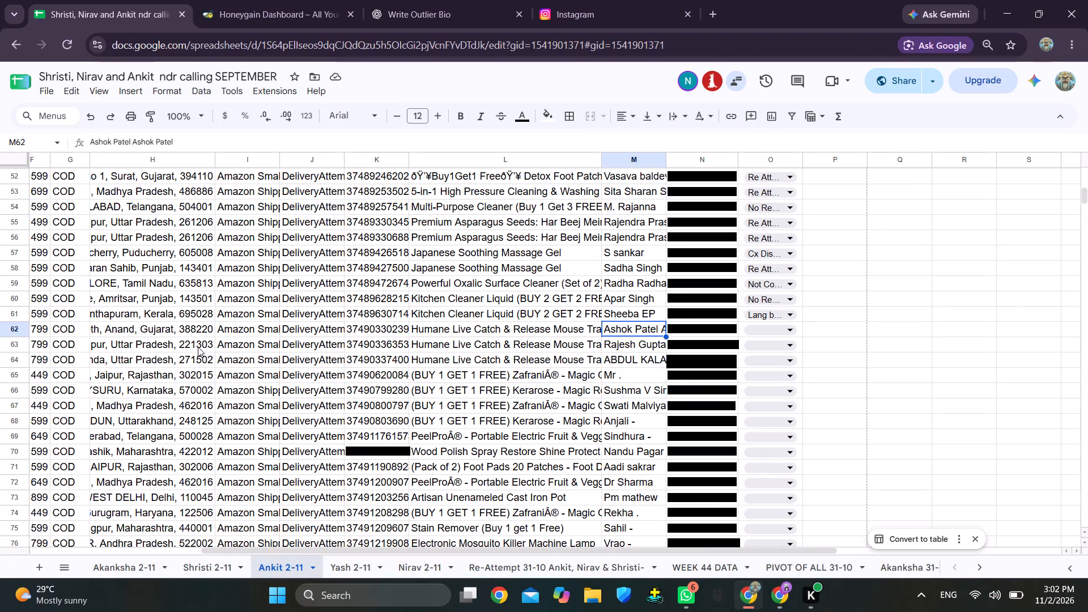
click(755, 329)
click(768, 348)
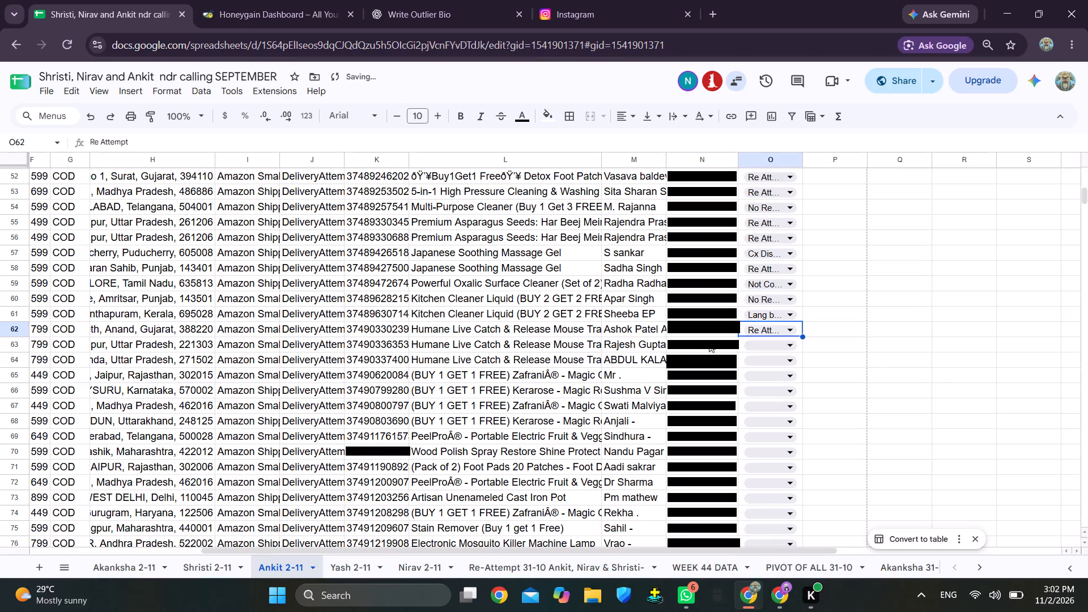
click(708, 342)
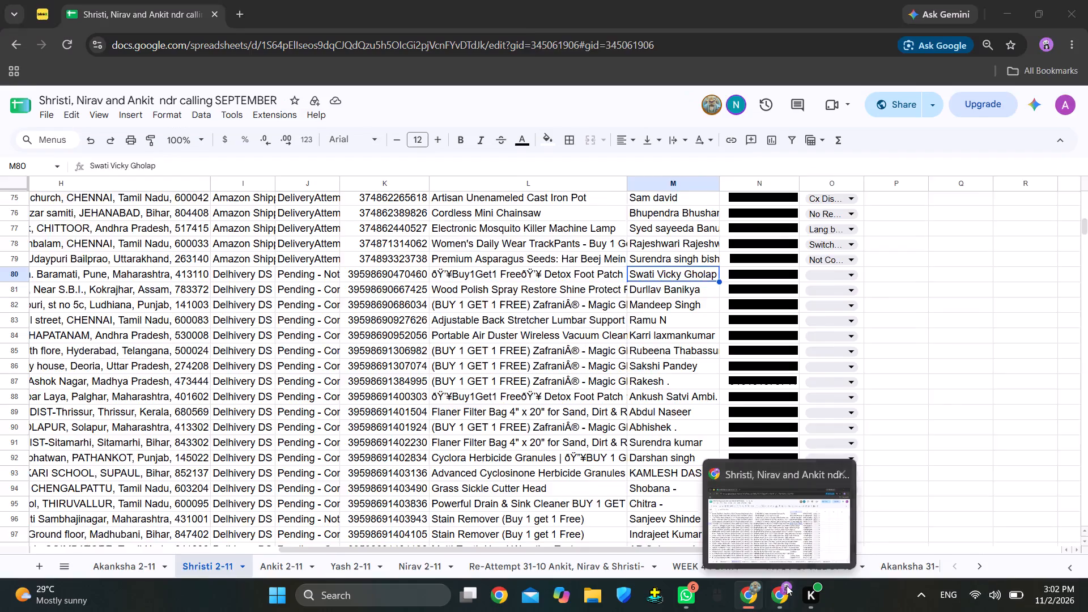
Switch to the Shristi 2-11 sheet in the other Chrome profile and set the row 80 remark to Delivered.
click(782, 593)
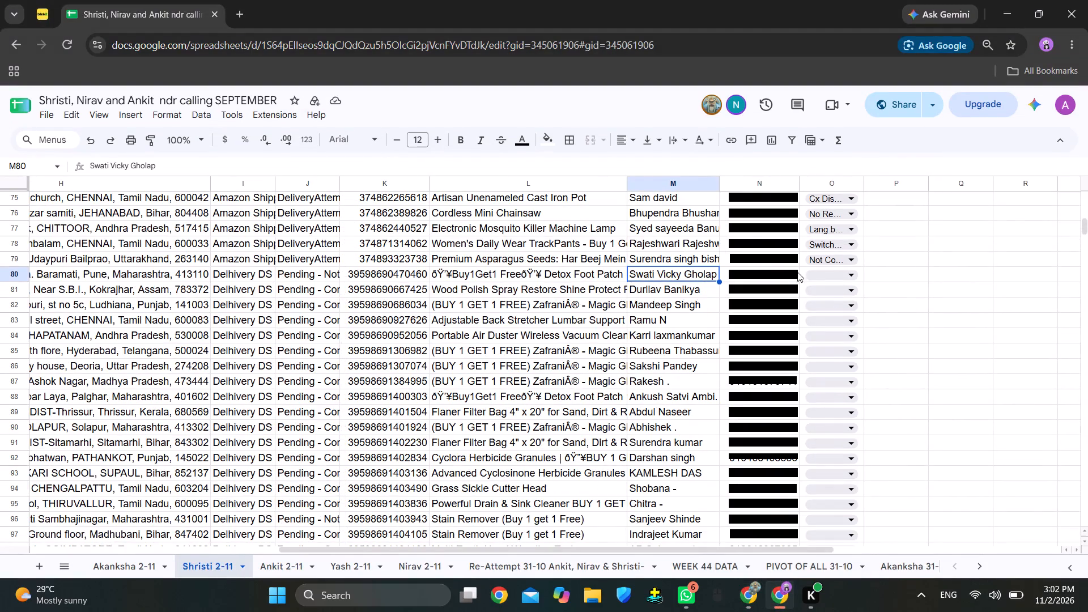
click(828, 274)
click(825, 352)
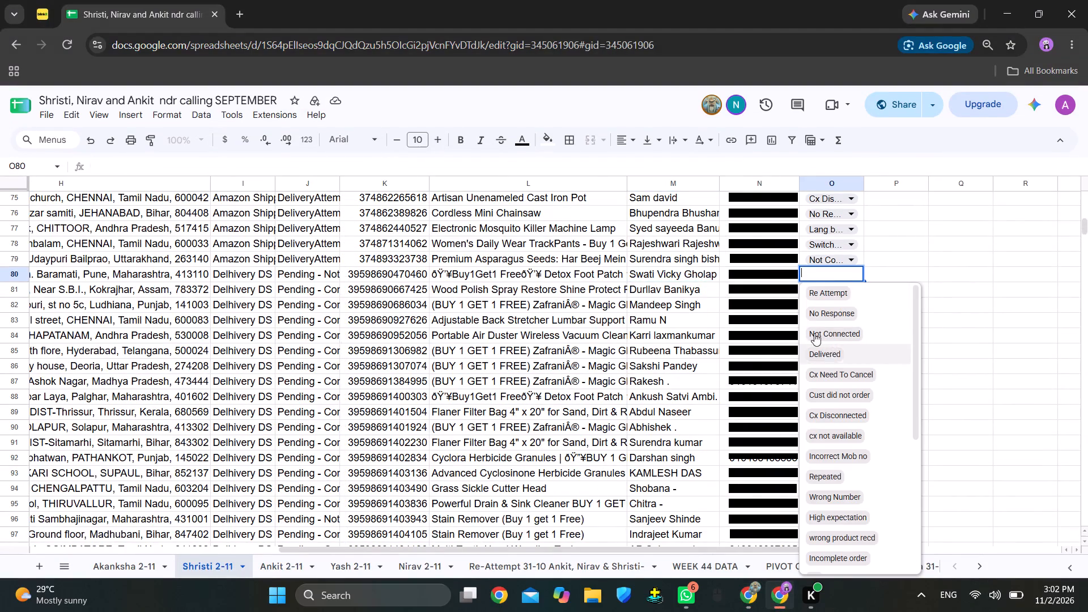
click(774, 295)
Return to the Ankit 2-11 sheet in the first Chrome profile and set the row 63 remark to Re Attempt.
click(749, 592)
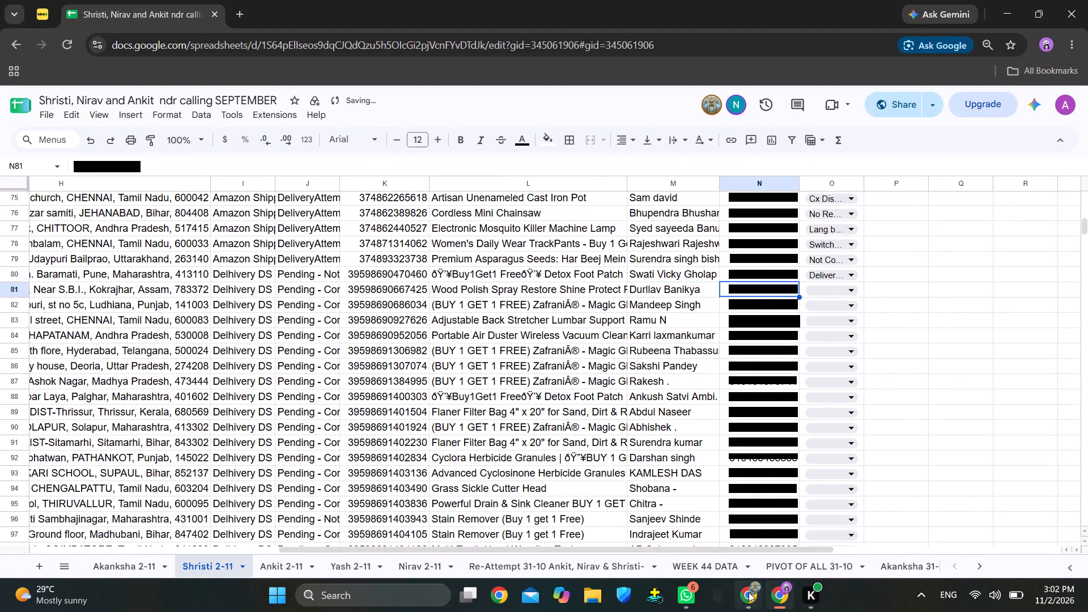
click(640, 343)
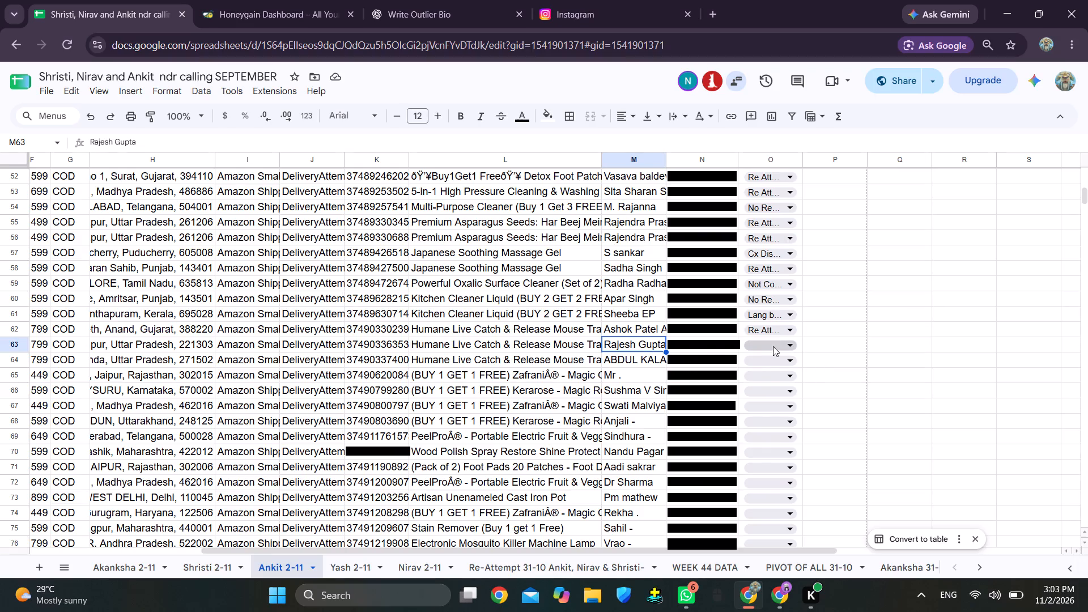
click(784, 601)
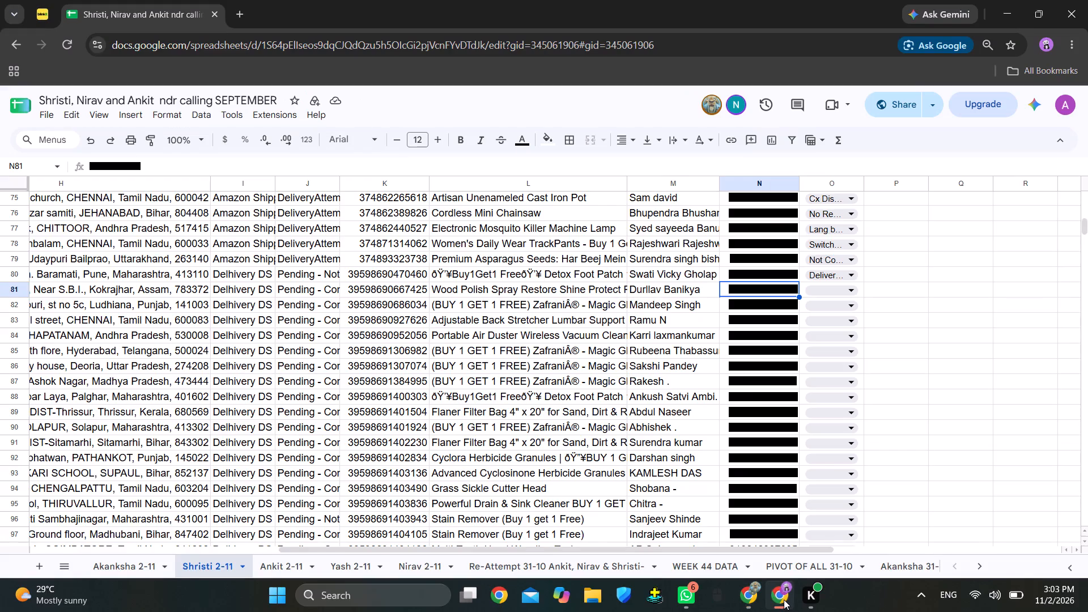
click(692, 289)
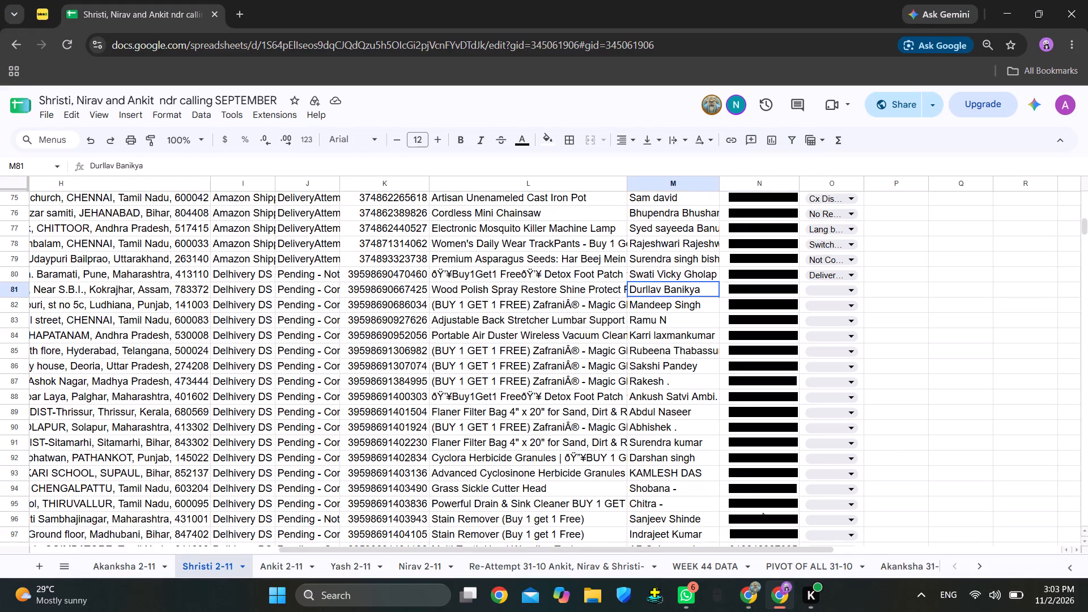
click(754, 591)
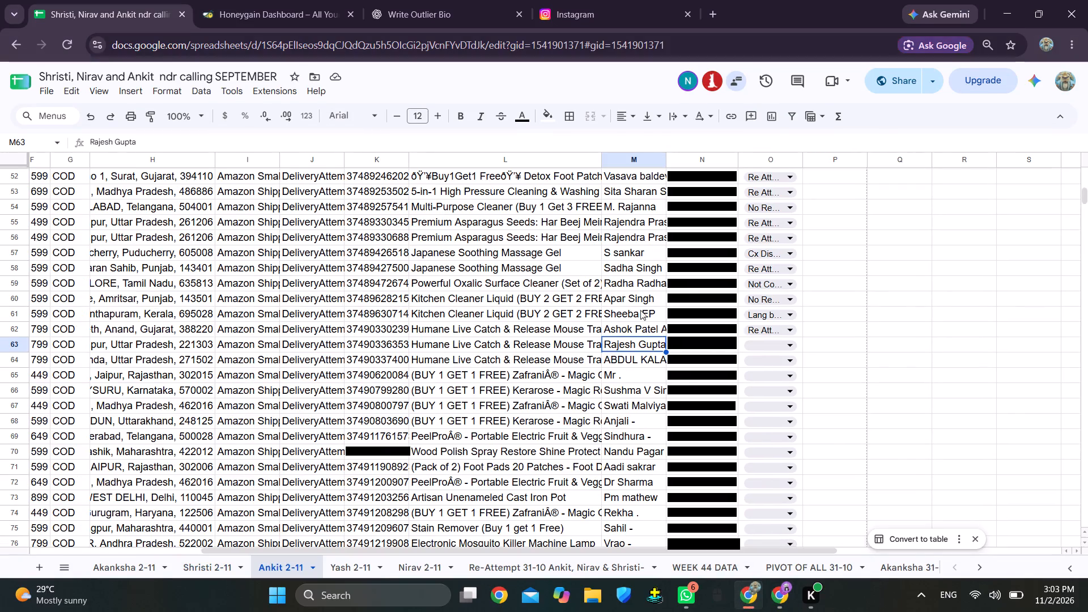
click(763, 347)
click(771, 364)
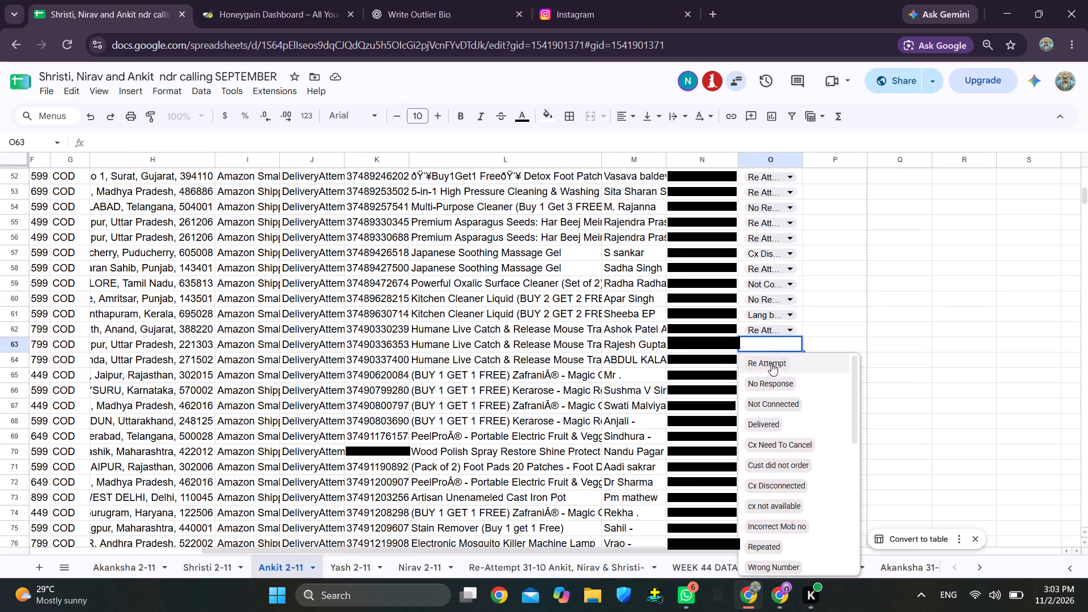
click(694, 357)
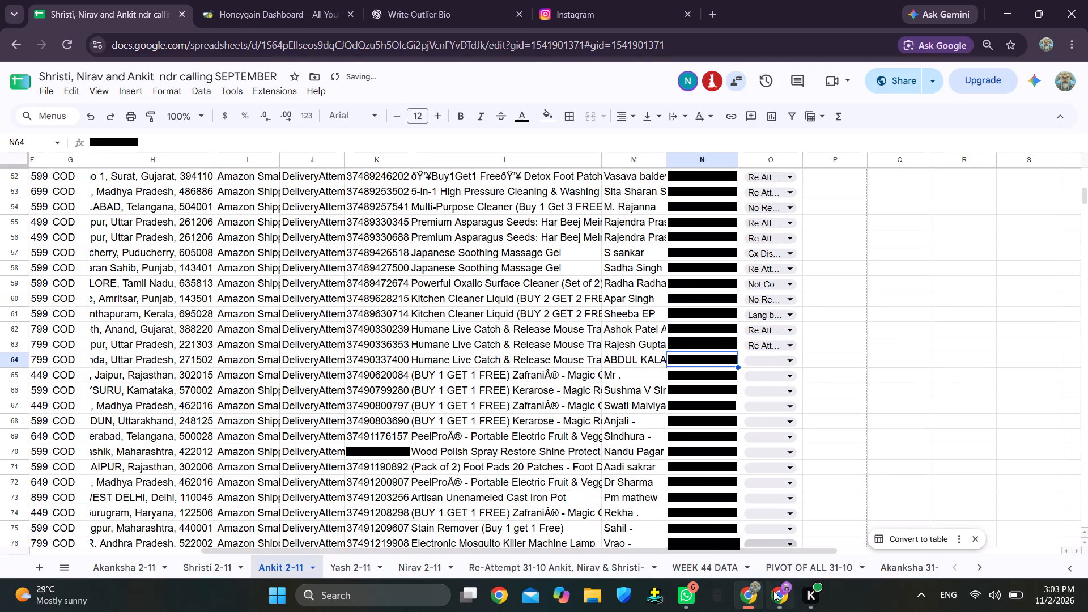
Switch to the Shristi 2-11 sheet in the other Chrome profile and set the row 81 remark to Out of Coverage Area.
click(775, 591)
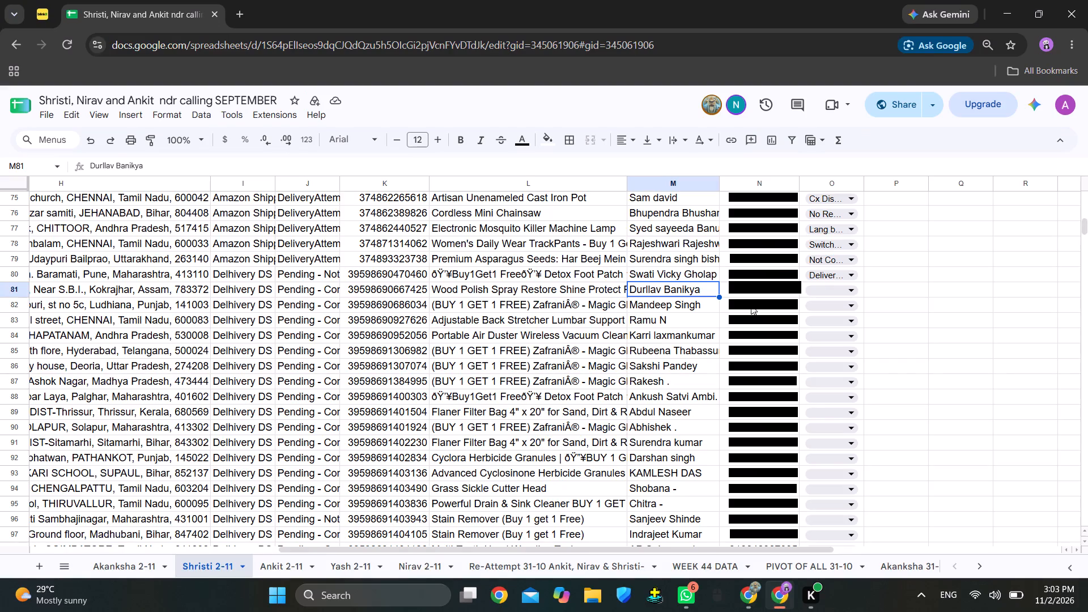
click(746, 594)
click(783, 600)
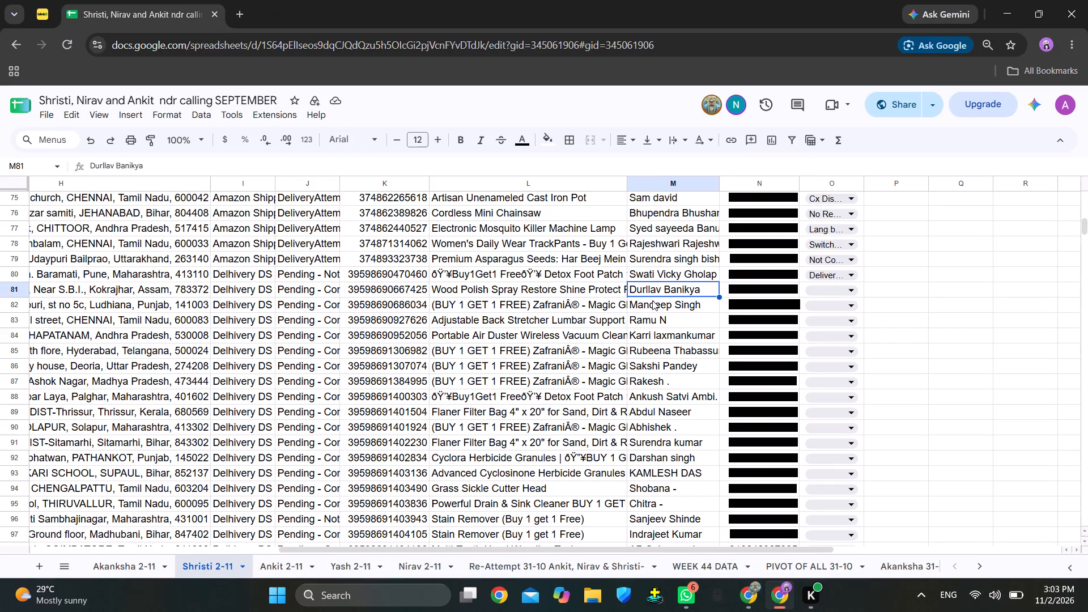
click(816, 290)
scroll(824, 407, down, 7)
click(845, 541)
click(777, 302)
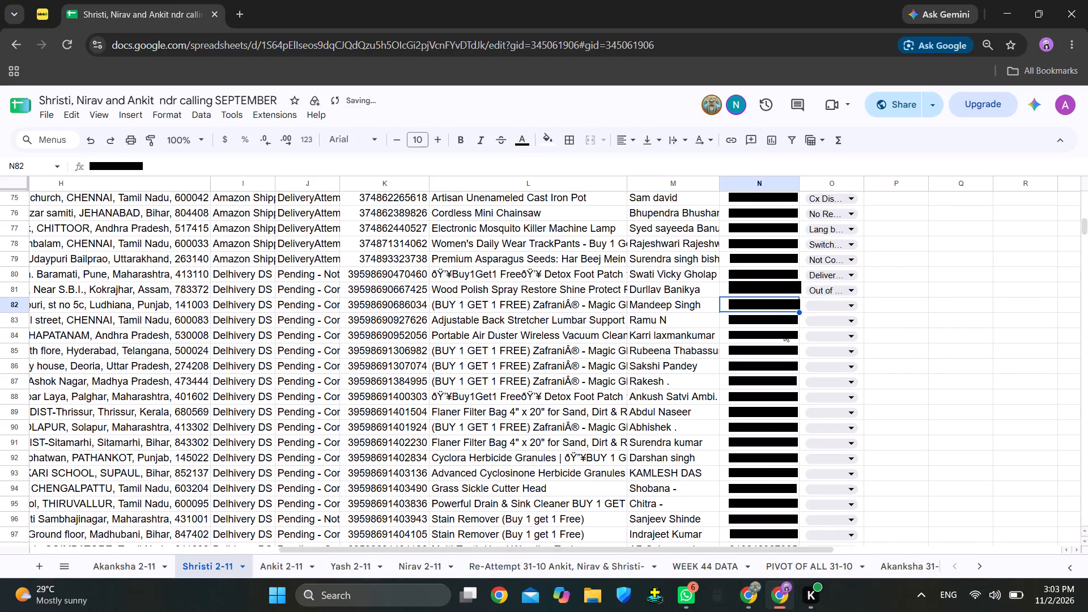
Return to the Ankit 2-11 sheet in the first Chrome profile and set the row 64 remark to Busy.
click(749, 600)
click(639, 362)
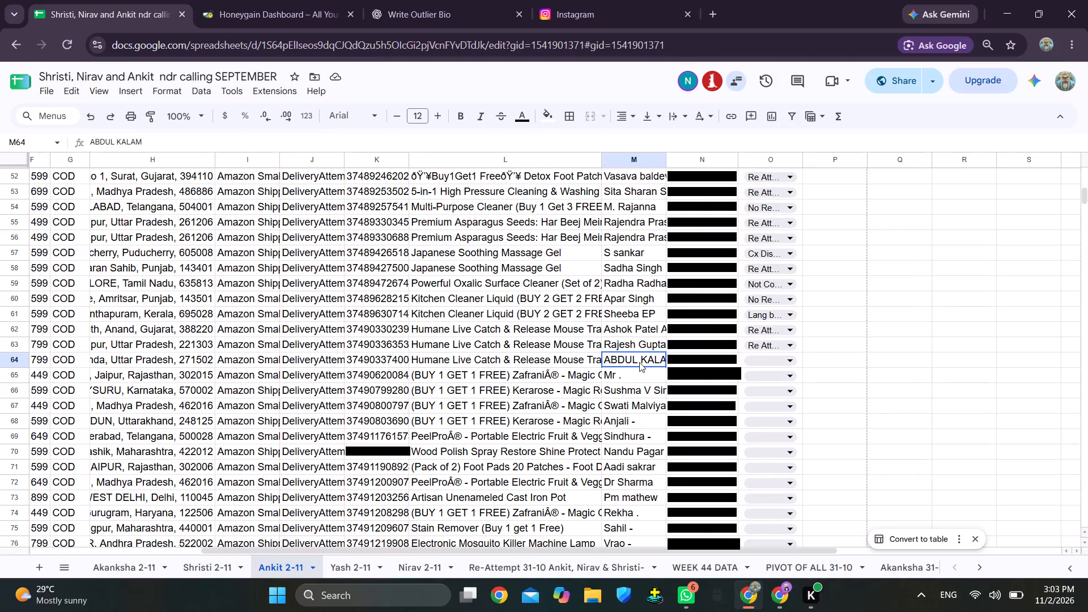
click(772, 360)
scroll(780, 413, down, 7)
click(764, 483)
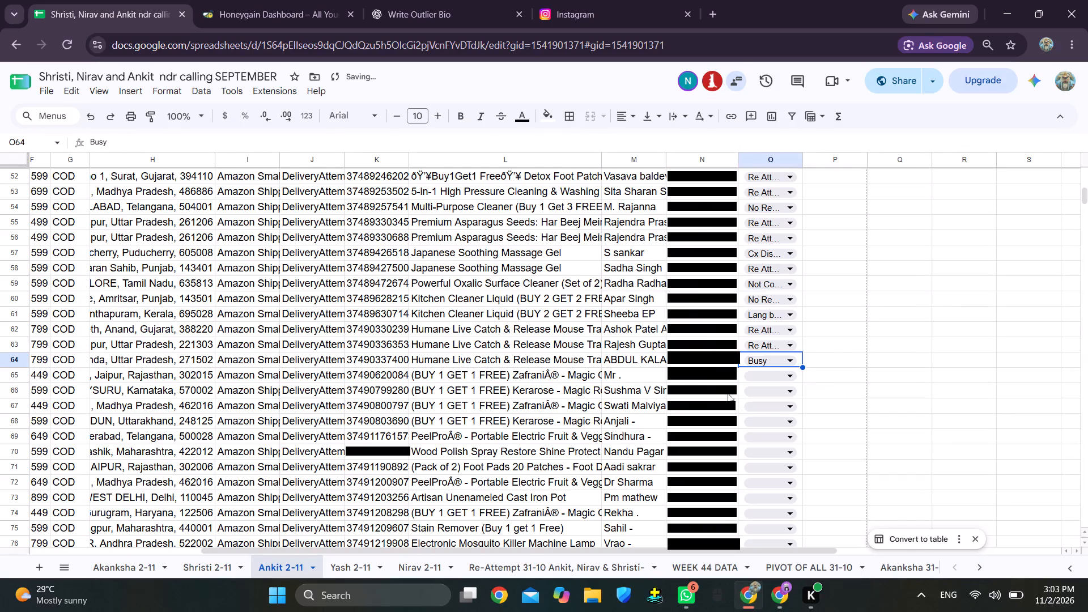
click(708, 379)
Switch to the Shristi 2-11 sheet in the other Chrome profile and set the row 82 remark to No Response.
click(779, 594)
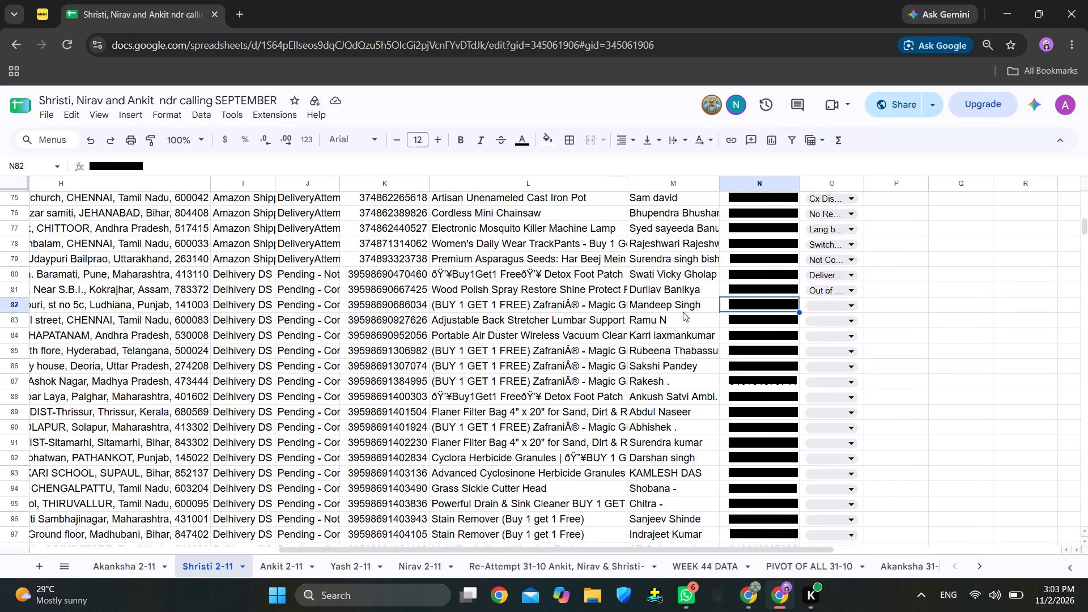
click(678, 305)
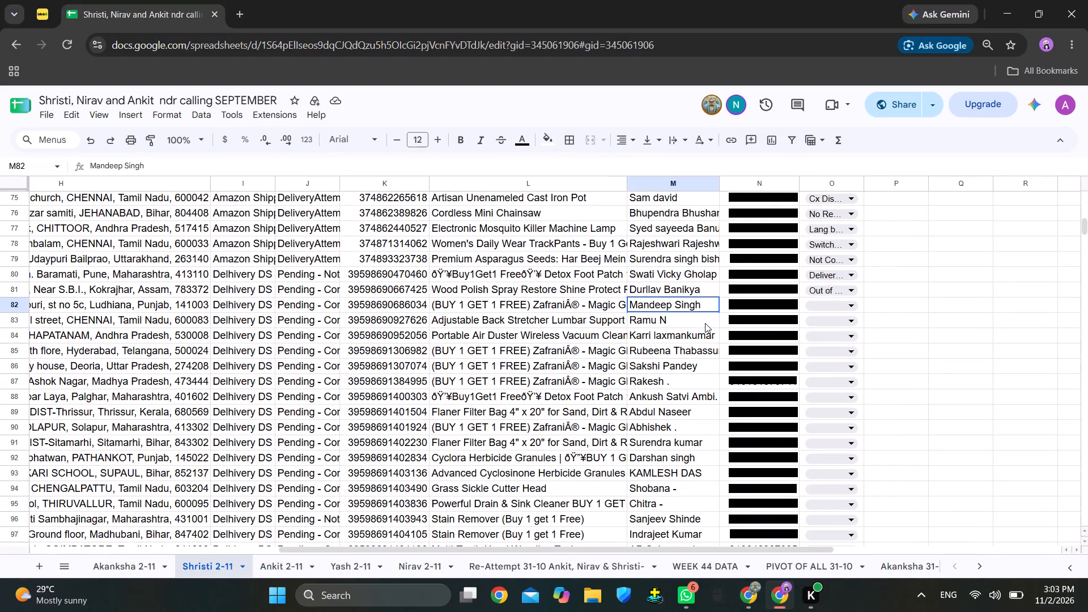
click(754, 594)
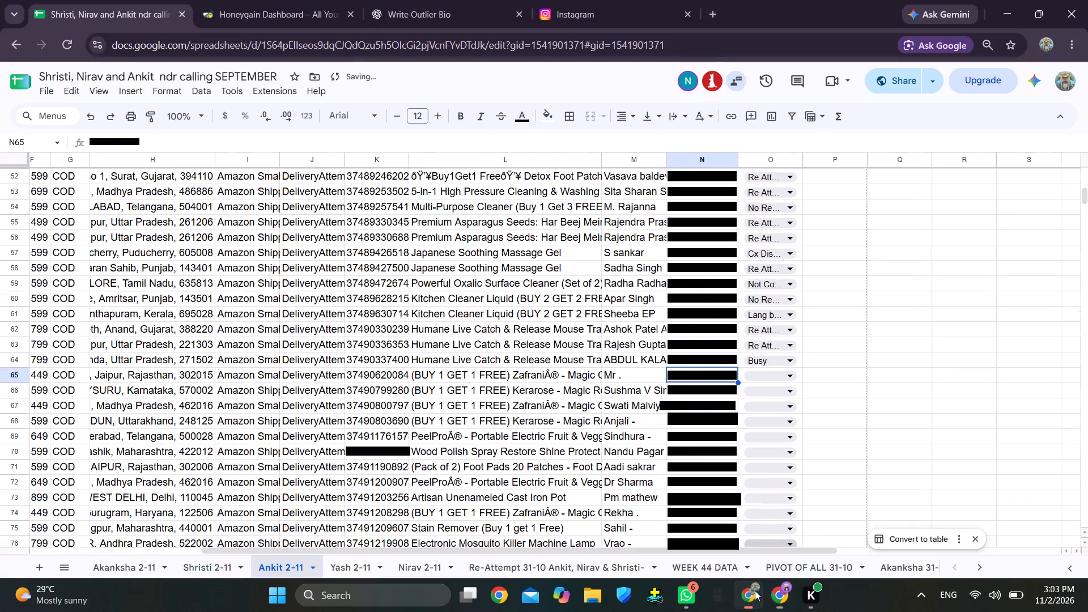
click(642, 369)
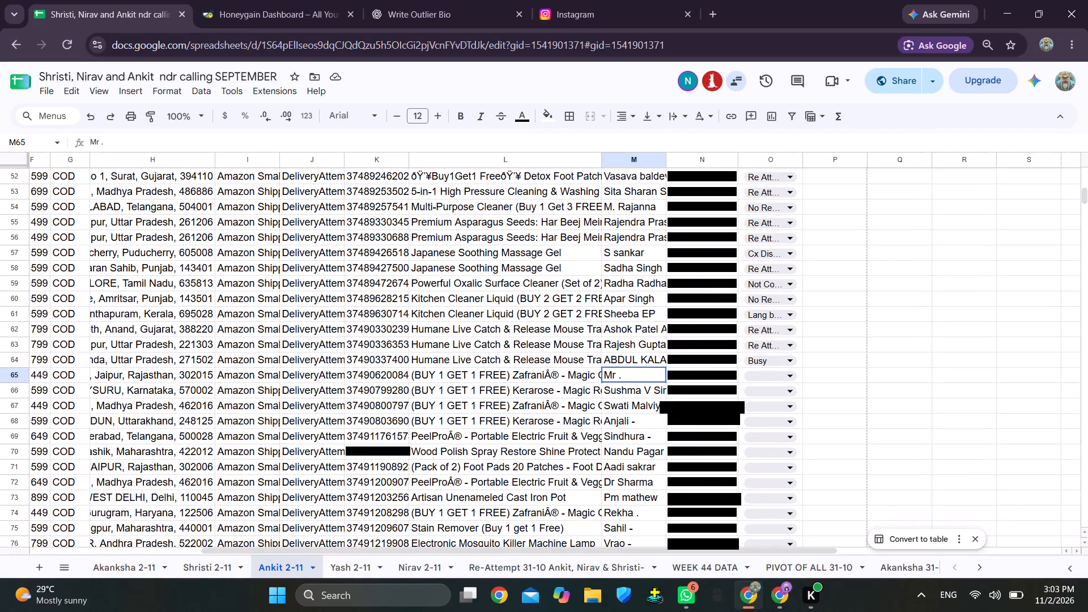
click(782, 602)
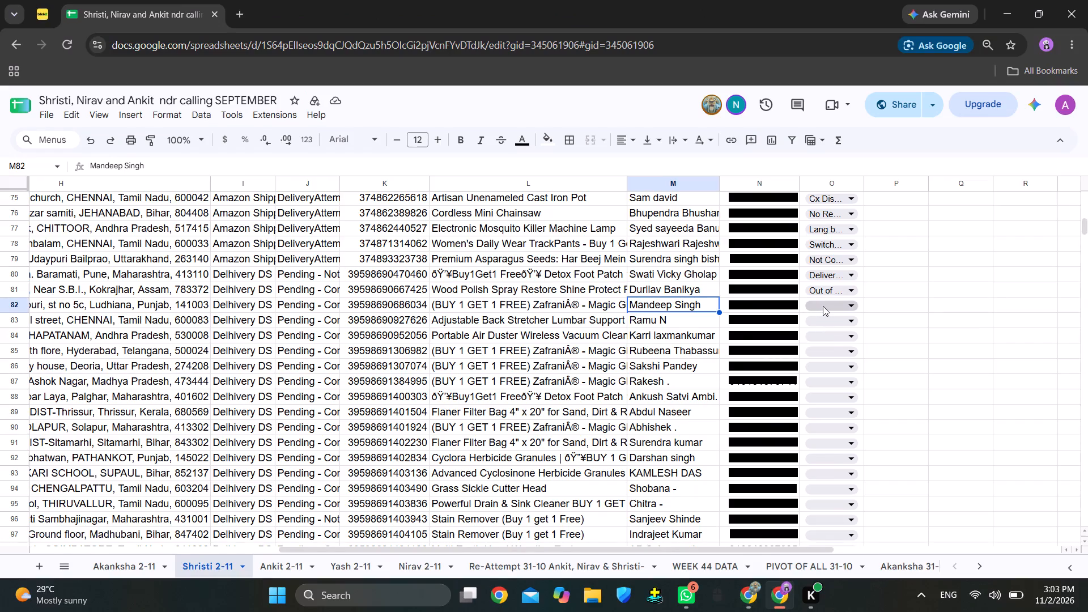
click(823, 306)
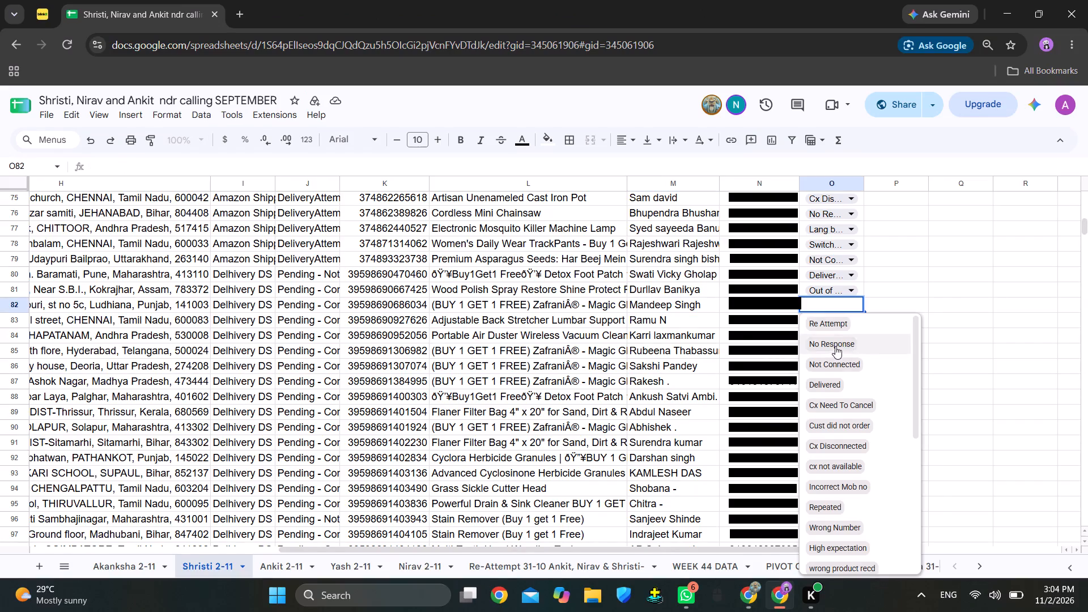
click(835, 346)
click(782, 321)
Return to the Ankit 2-11 sheet in the first Chrome profile and set the row 65 remark to Switched off.
click(751, 592)
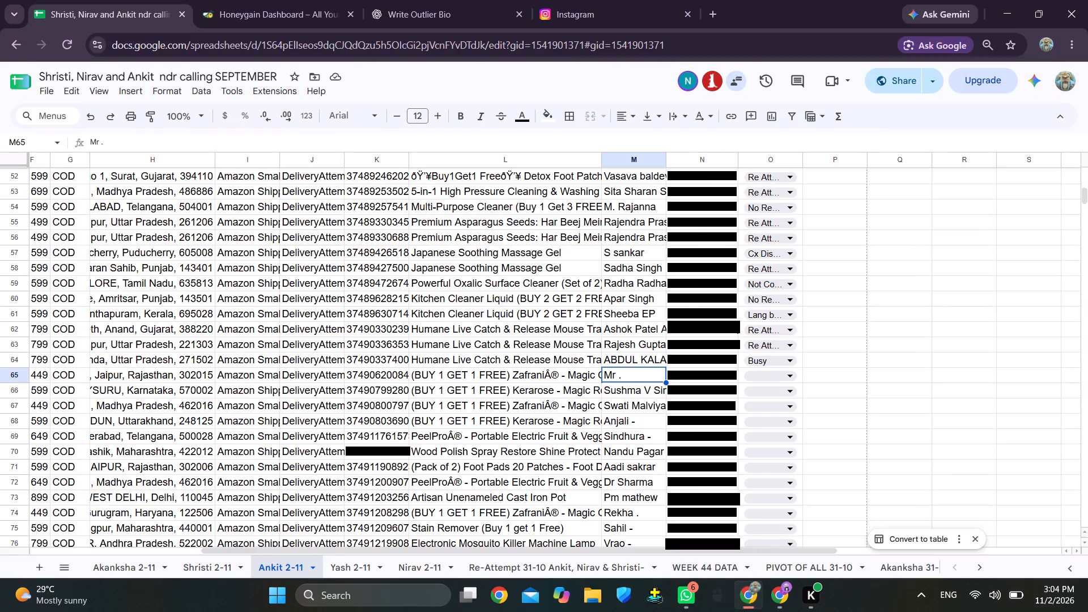
click(770, 374)
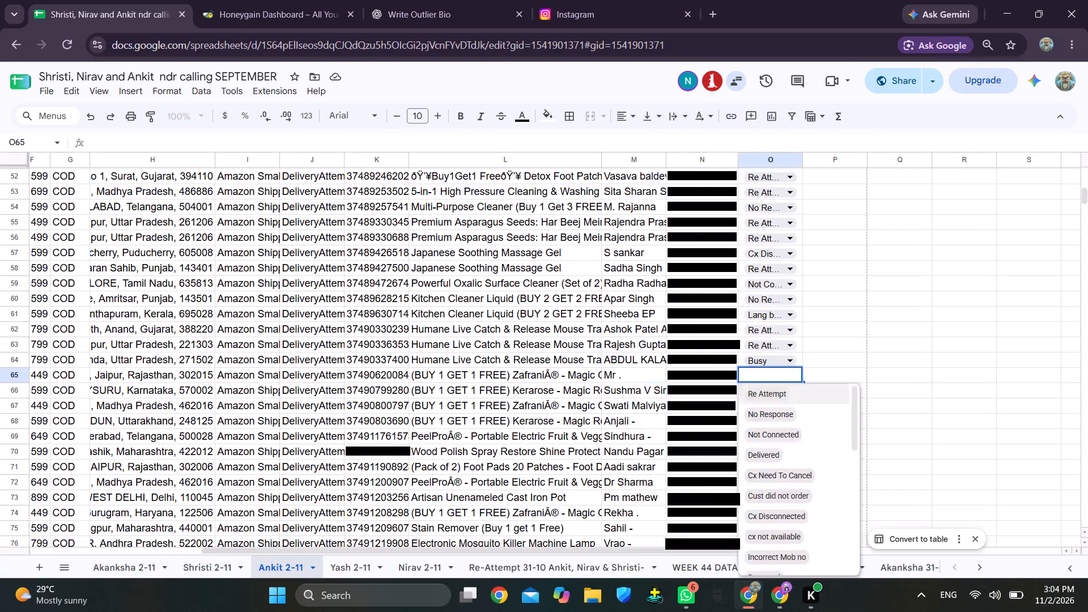
scroll(783, 435, down, 5)
scroll(783, 436, up, 1)
scroll(783, 436, down, 2)
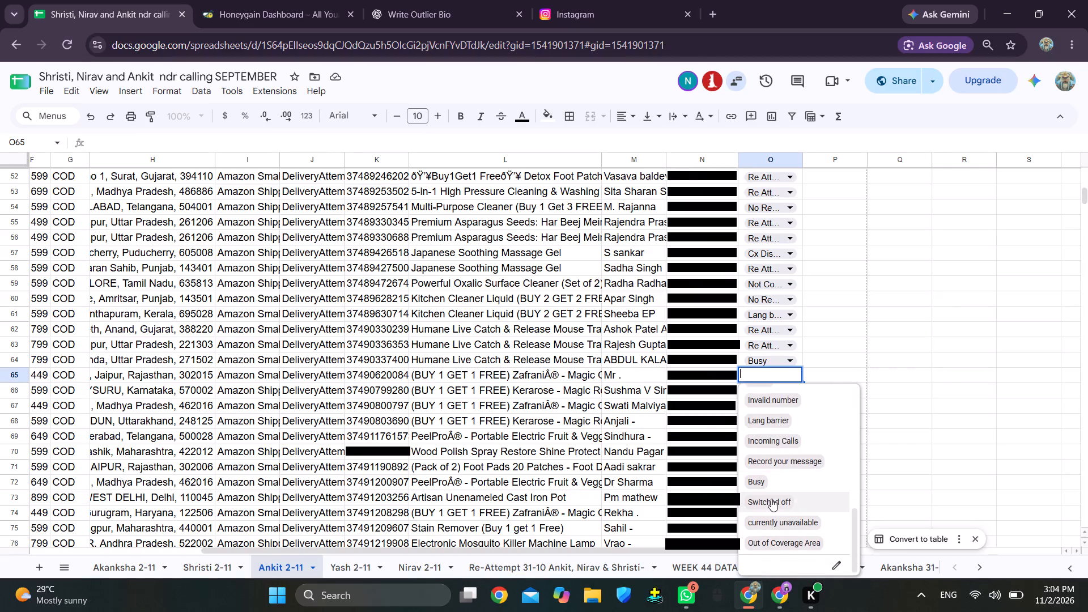
click(772, 499)
click(712, 385)
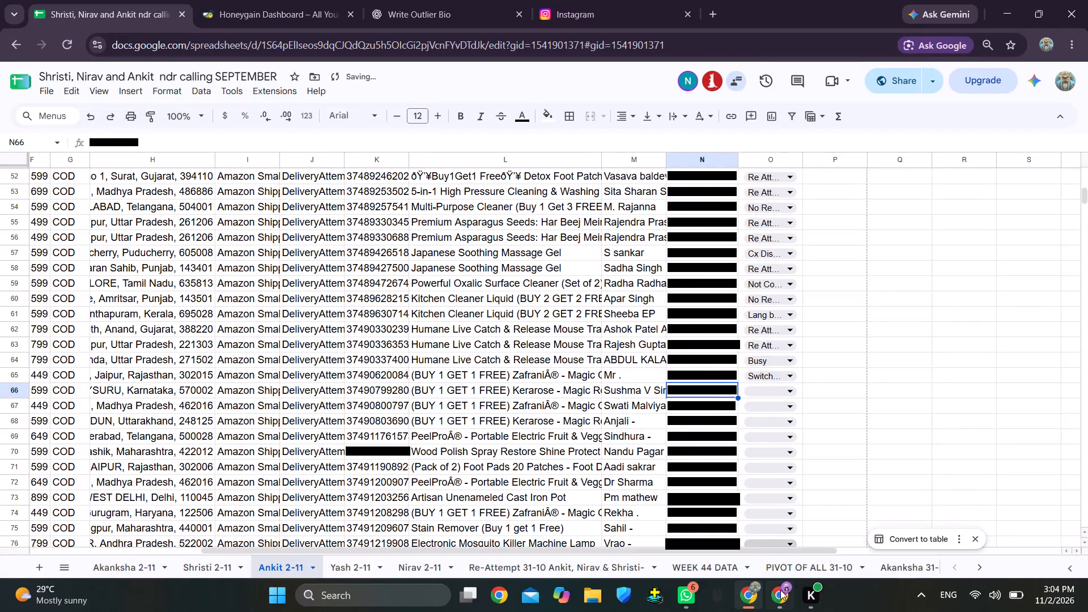
Switch to the Shristi 2-11 sheet in the other Chrome profile and set the row 83 remark to No Response.
click(780, 594)
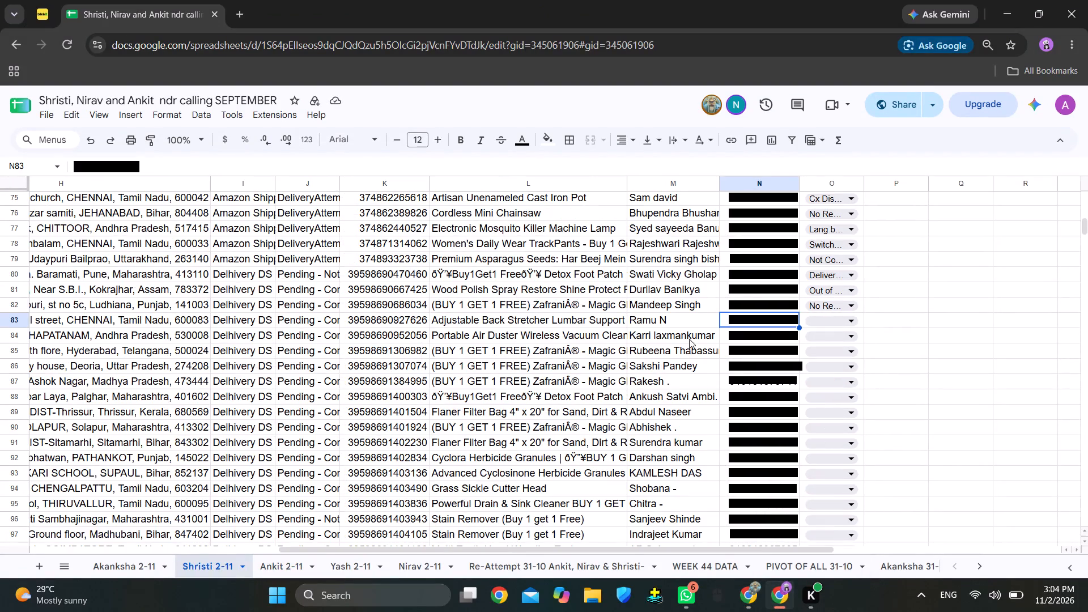
click(692, 325)
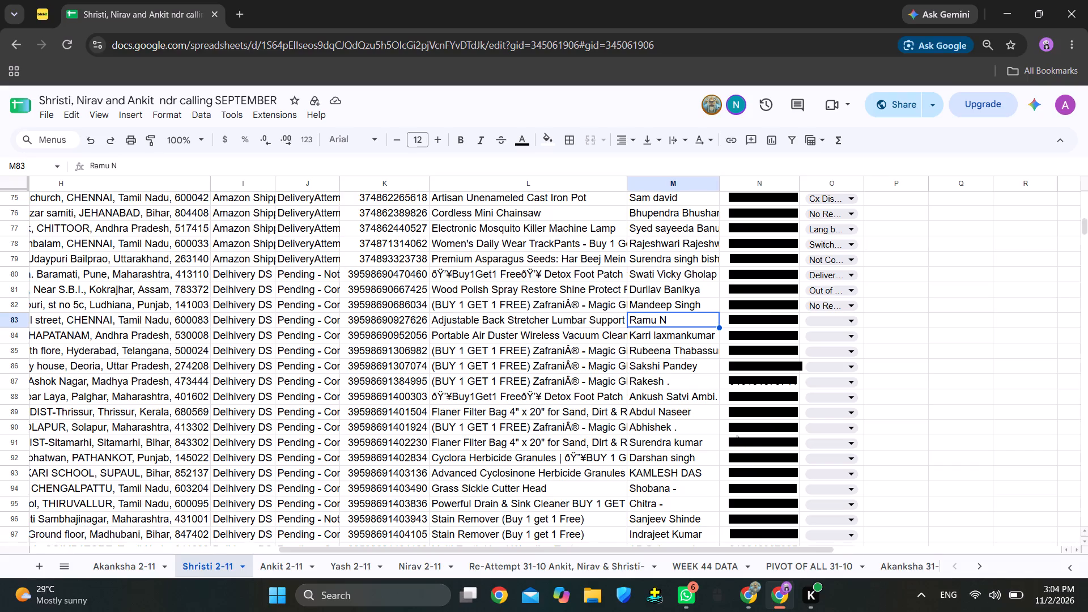
click(750, 593)
click(652, 393)
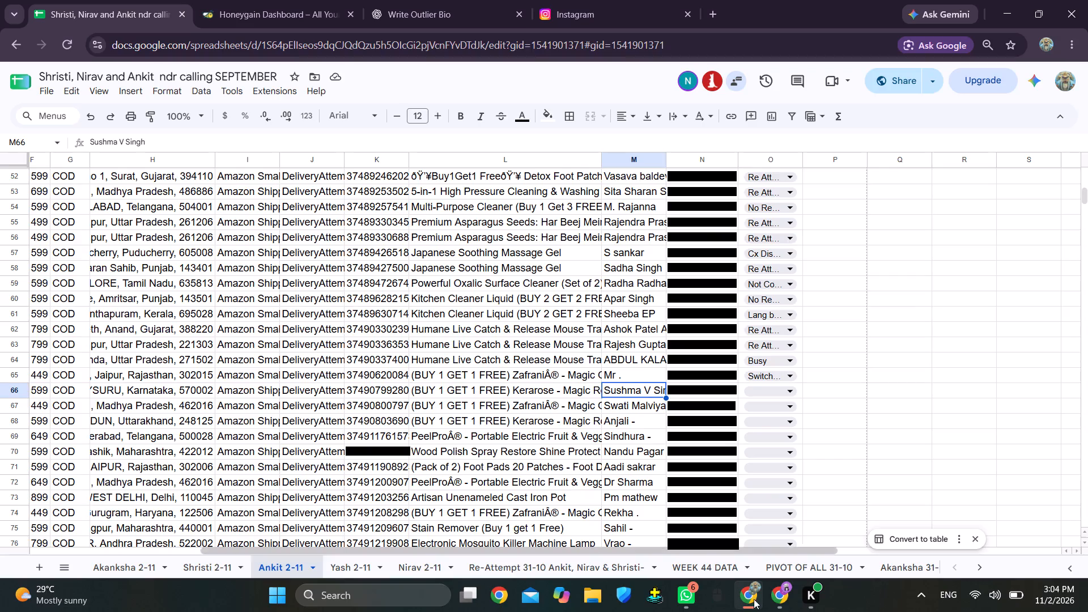
click(779, 596)
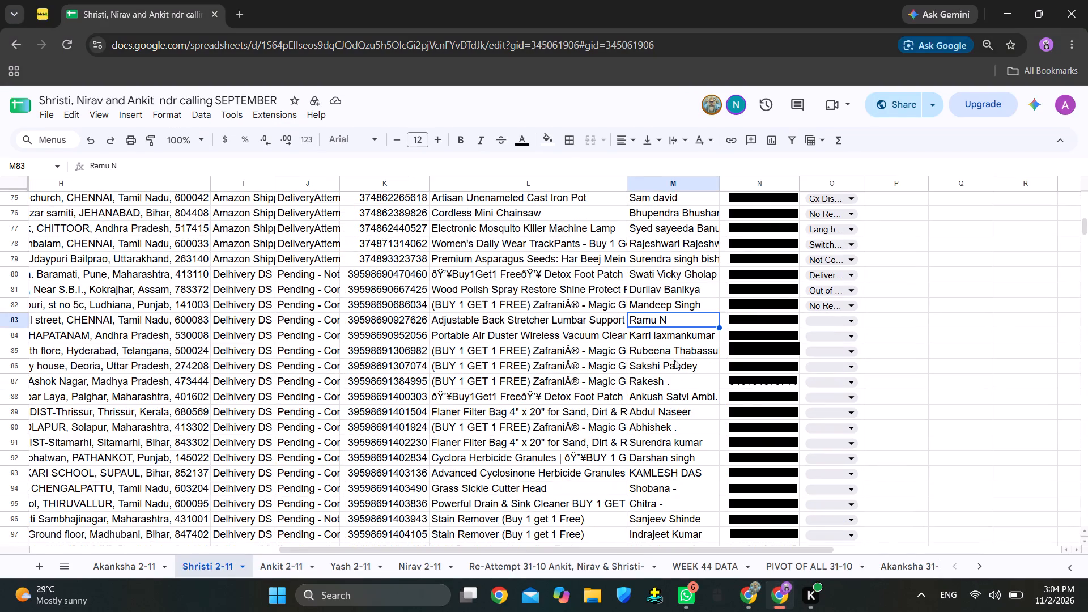
click(834, 322)
click(827, 359)
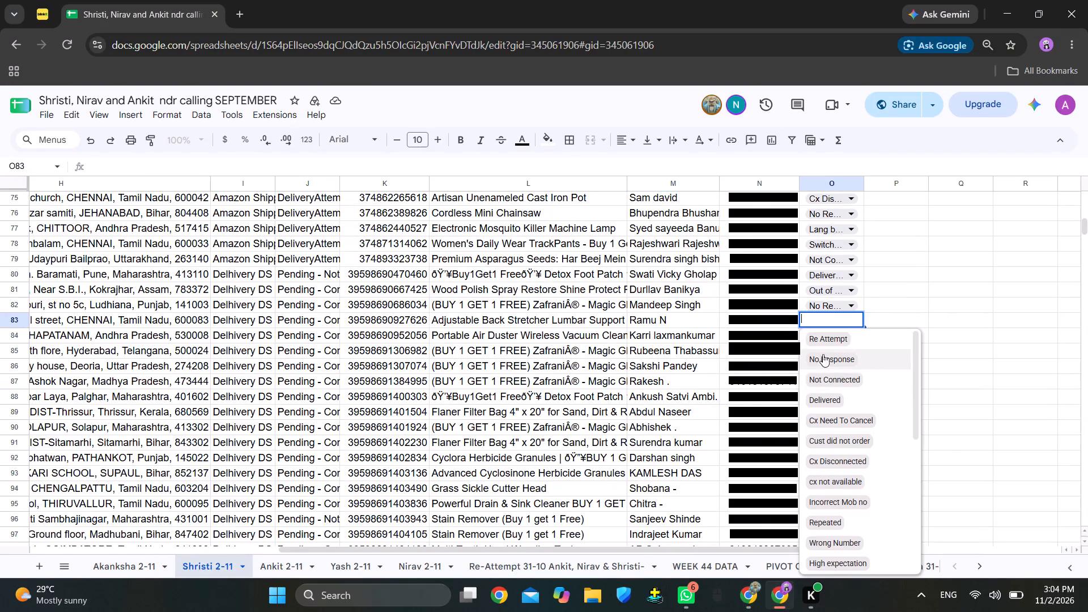
click(779, 341)
Return to the Ankit 2-11 sheet in the first Chrome profile and set the row 66 remark to Cx Disconnected.
click(759, 596)
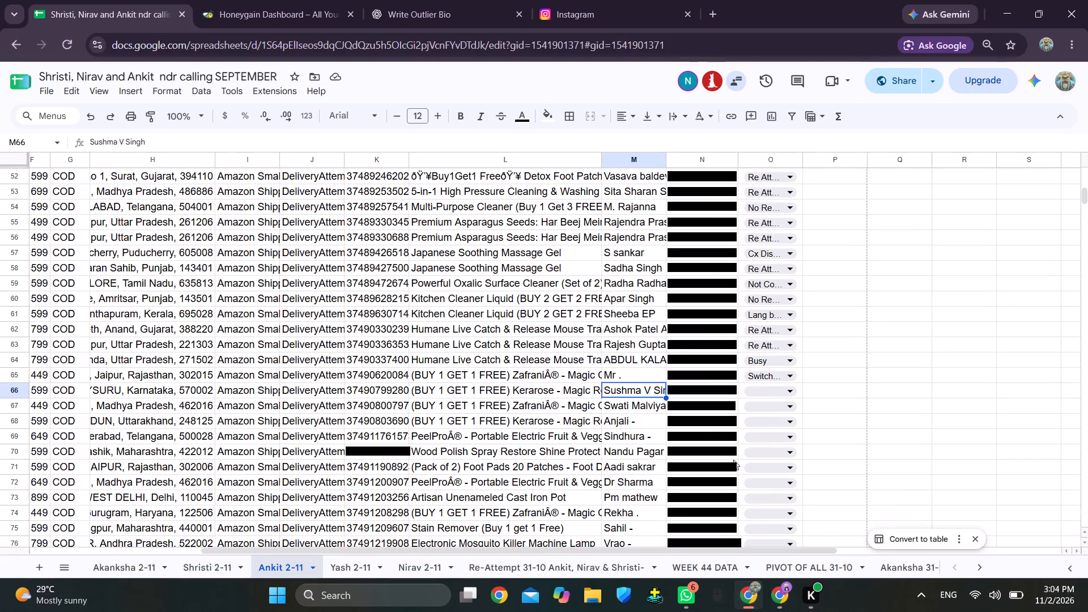
click(774, 392)
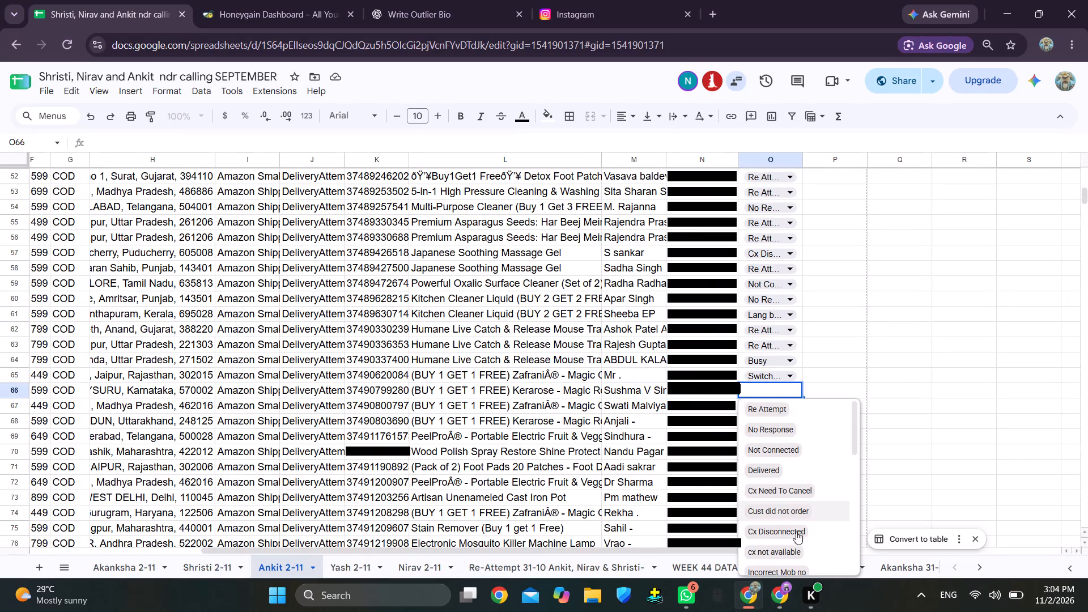
click(785, 532)
click(709, 411)
scroll(799, 387, down, 1)
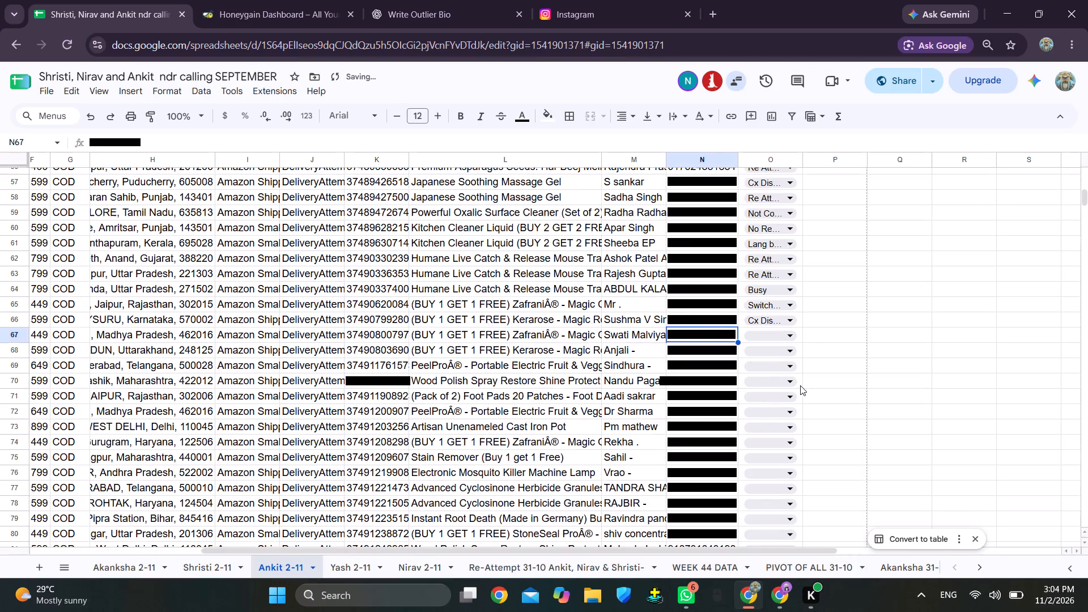
scroll(800, 385, down, 1)
Switch to the Shristi 2-11 sheet in the other Chrome profile and set the row 84 remark to Cx Need To Cancel.
click(779, 594)
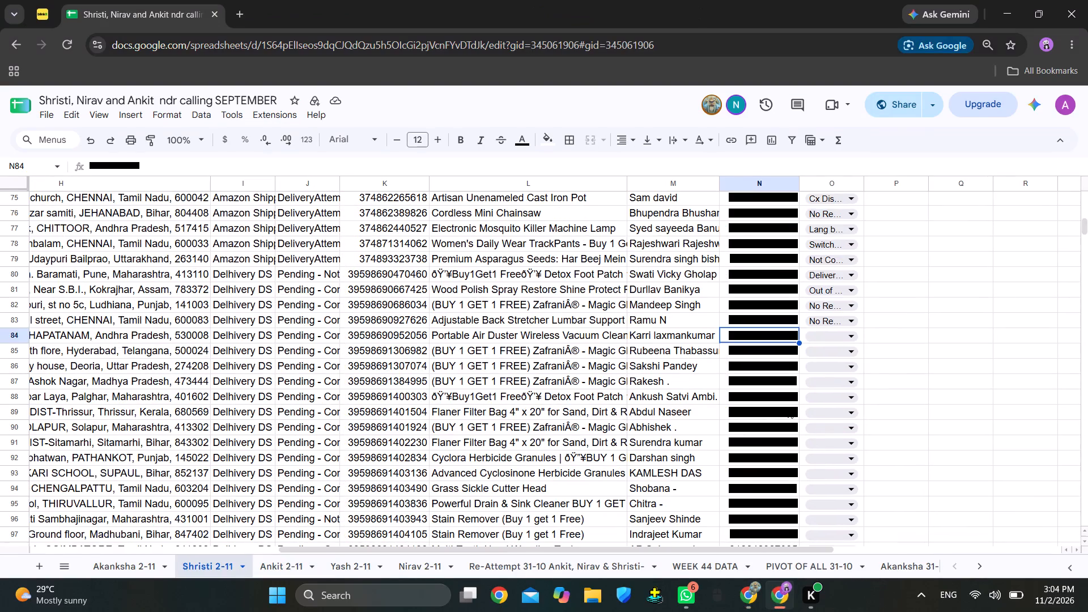
scroll(799, 364, down, 1)
click(673, 263)
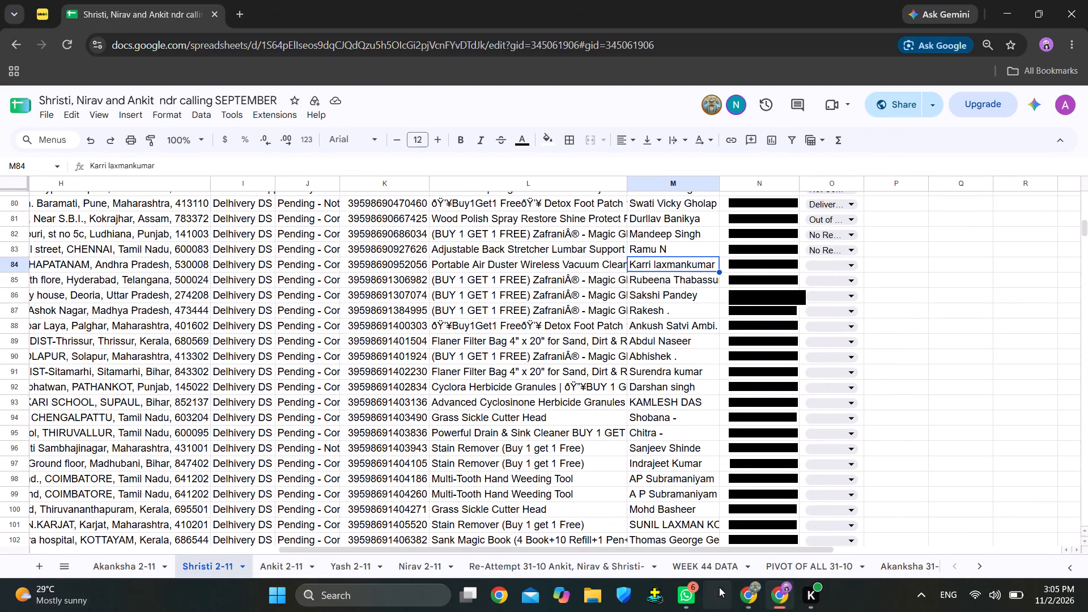
click(755, 596)
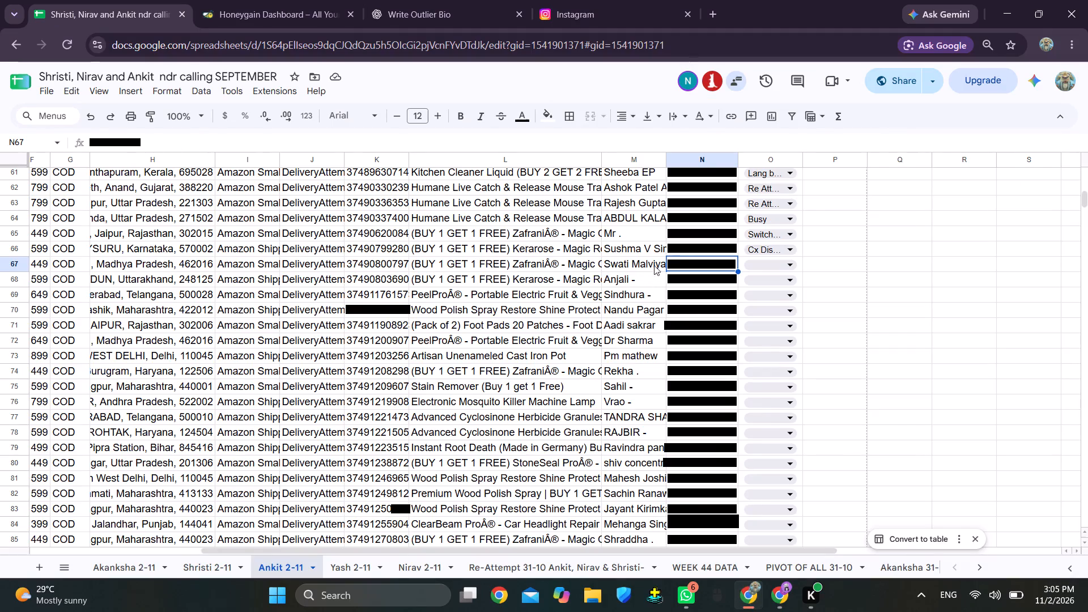
click(654, 265)
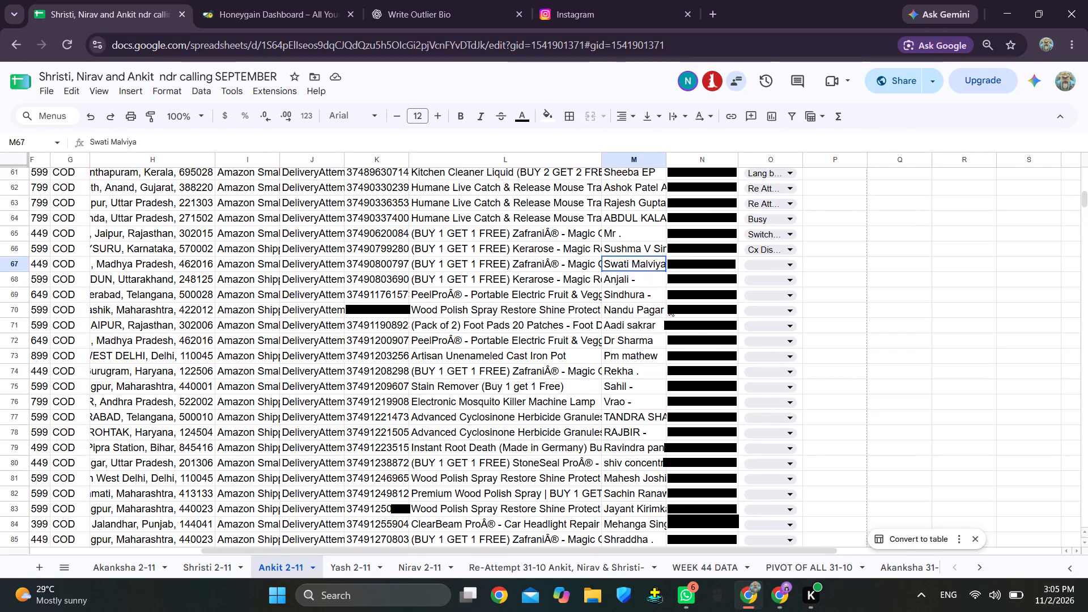
click(775, 596)
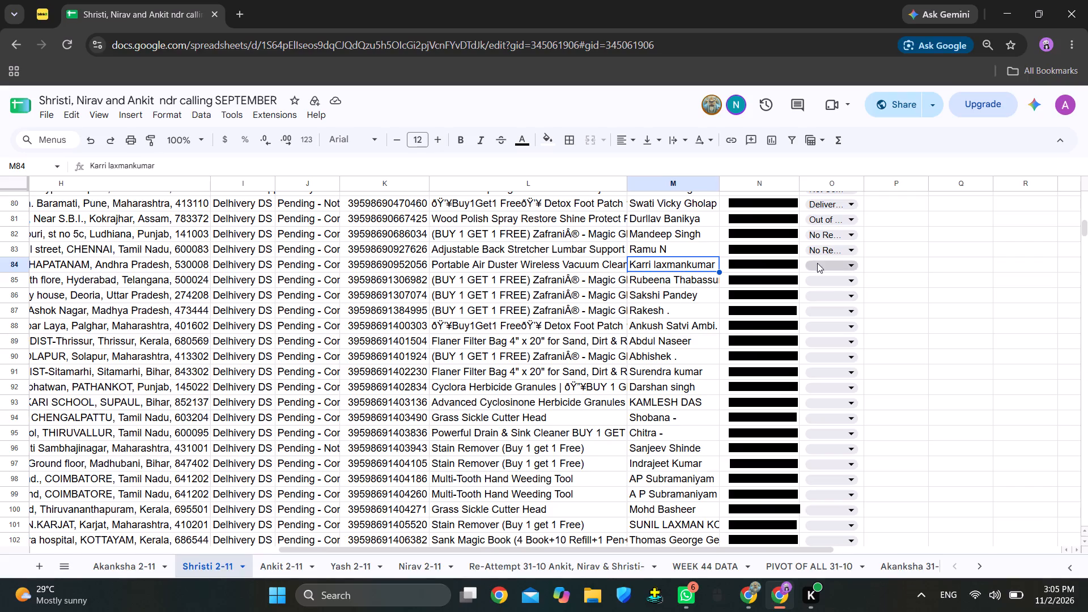
scroll(956, 284, up, 1)
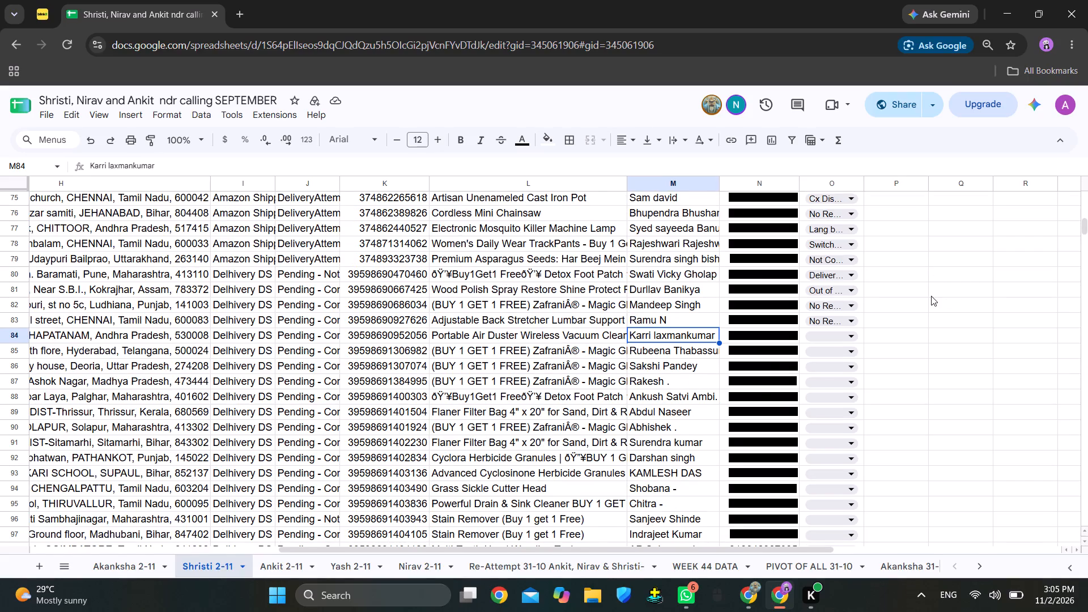
scroll(931, 296, up, 1)
scroll(931, 296, down, 1)
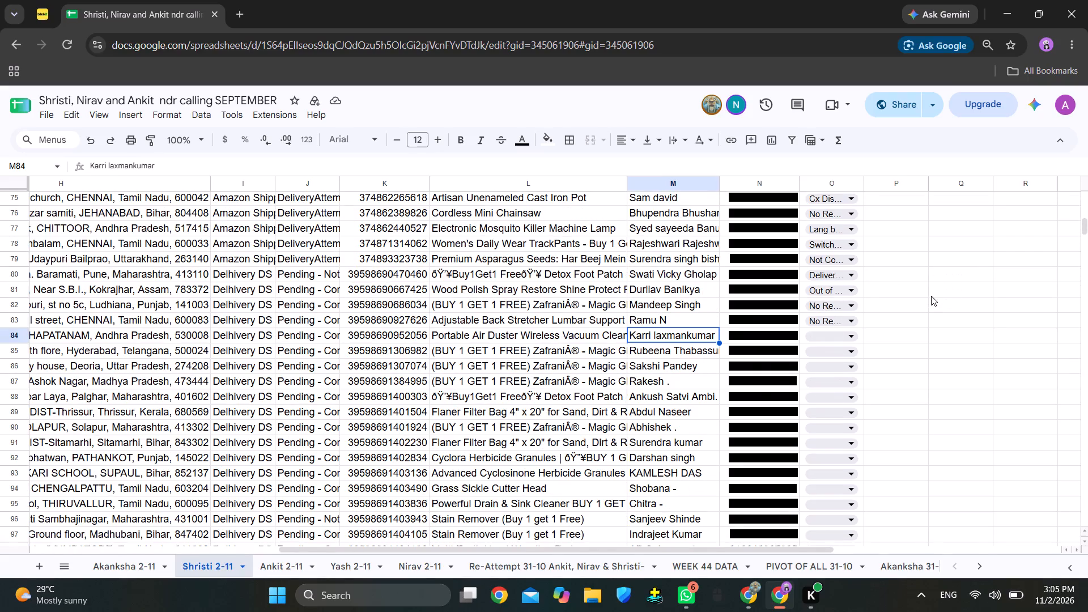
scroll(931, 296, down, 1)
click(834, 266)
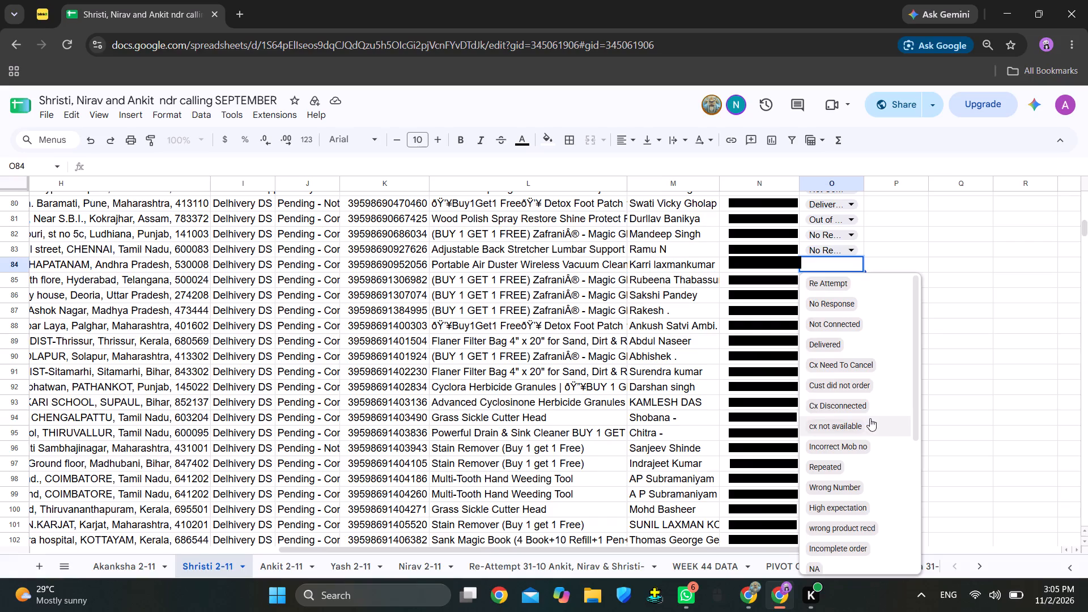
click(834, 365)
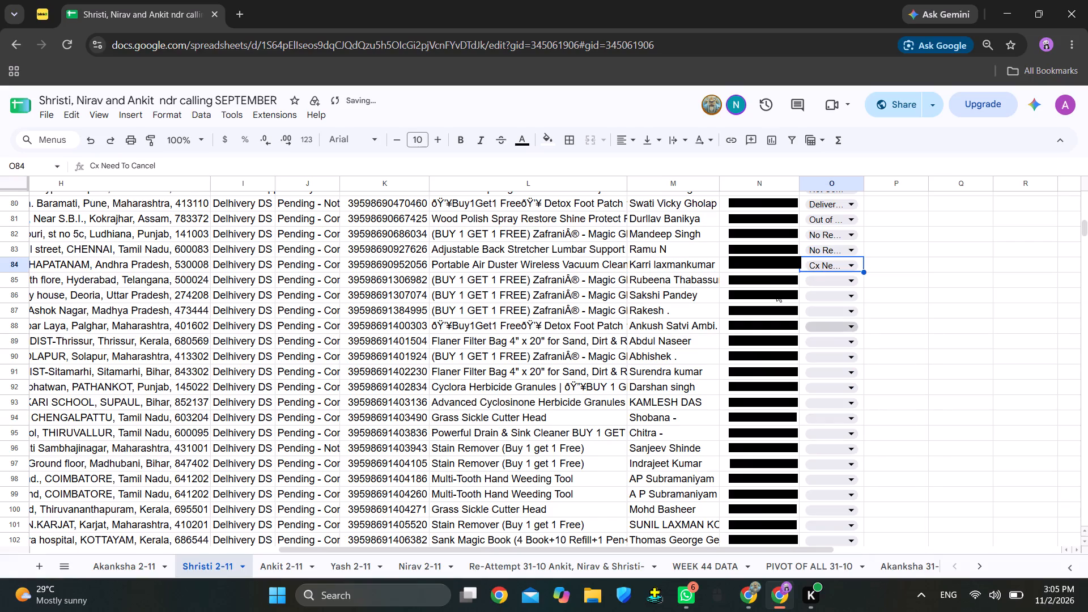
click(768, 280)
Return to the Ankit 2-11 sheet in the first Chrome profile and set the row 67 remark to Delivered.
click(745, 597)
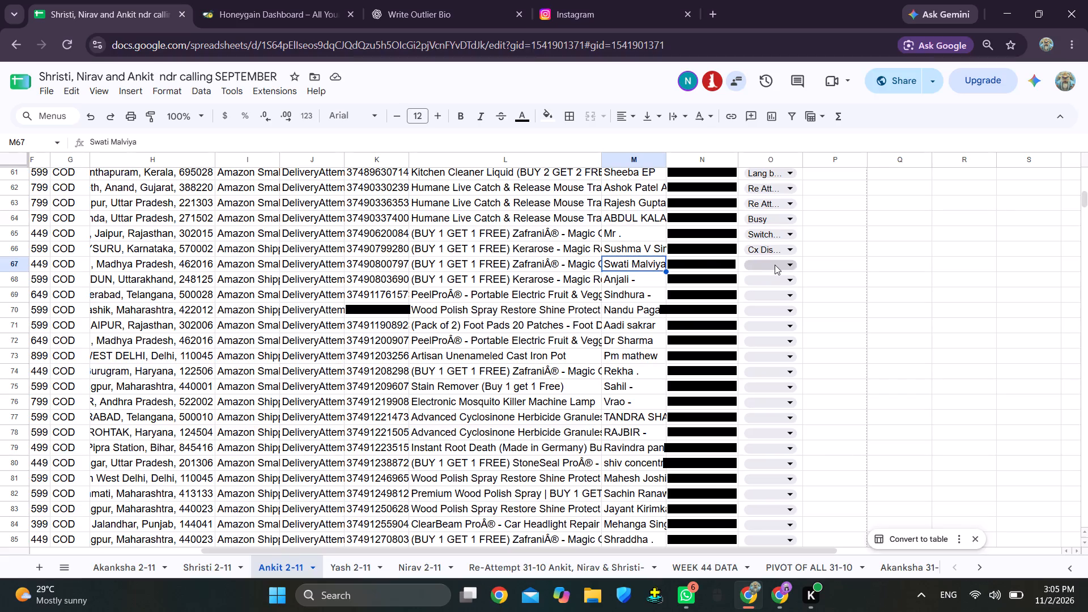
click(778, 598)
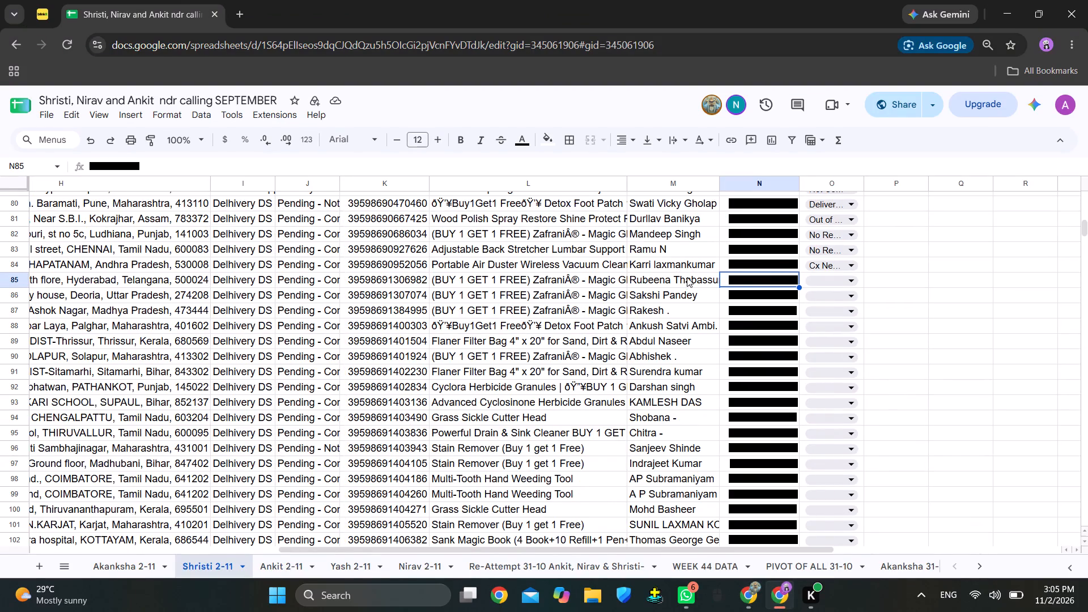
click(686, 280)
click(748, 600)
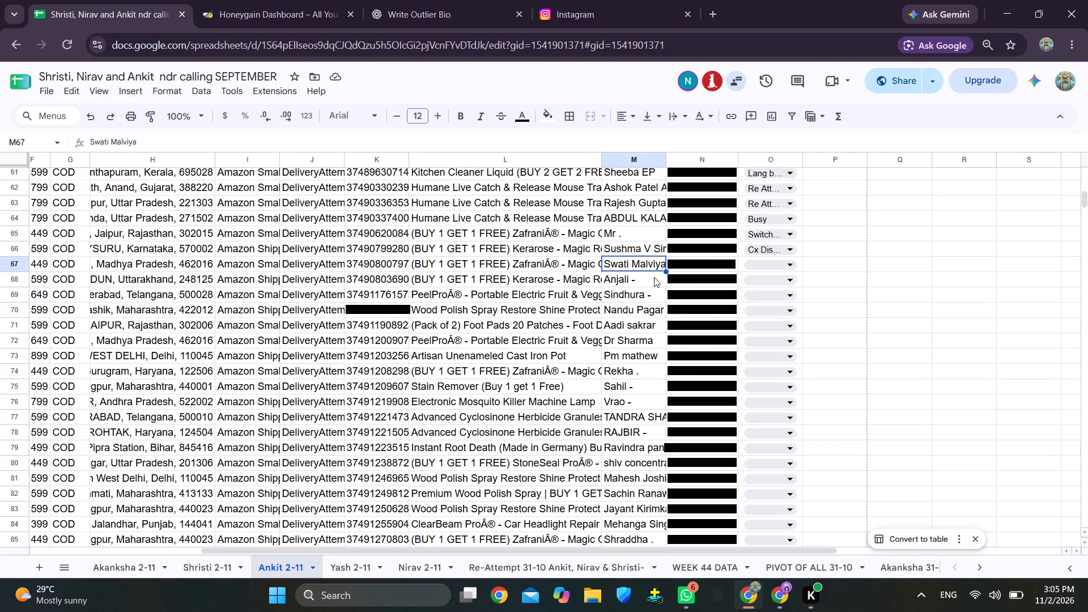
click(774, 265)
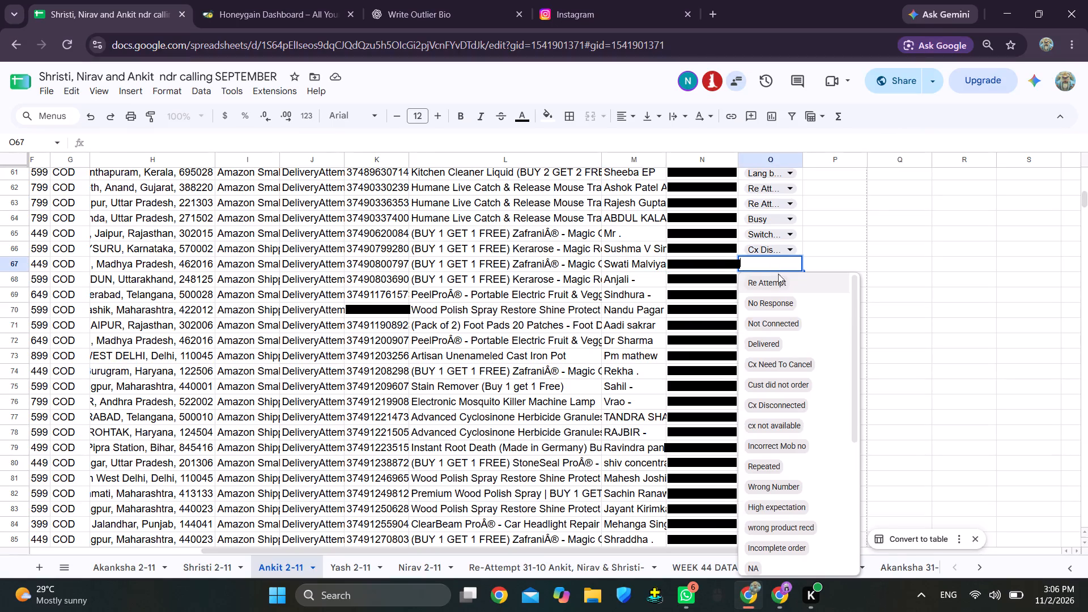
click(770, 345)
click(712, 277)
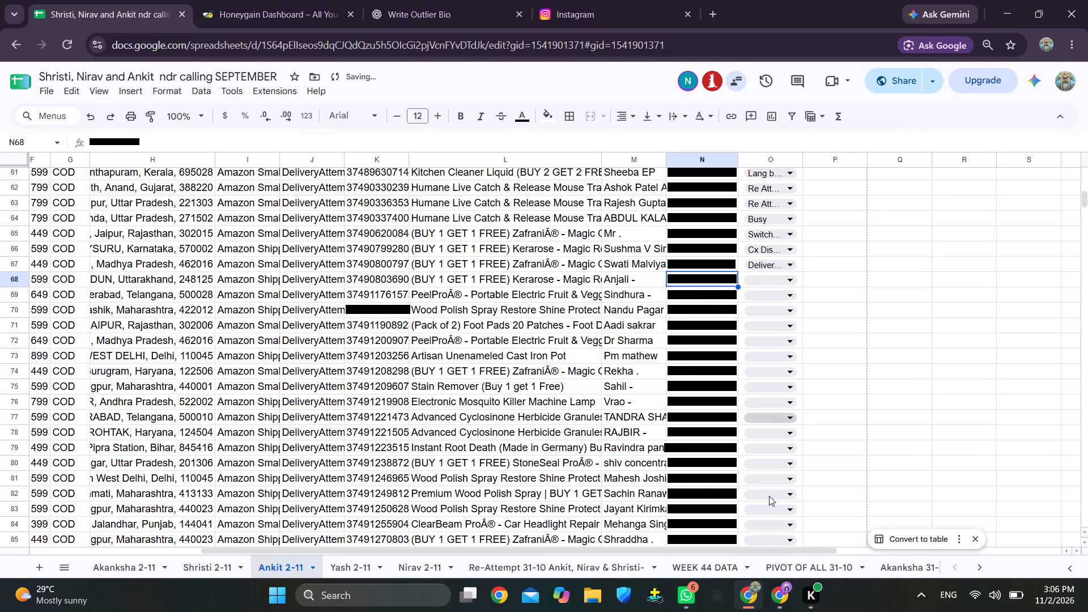
Switch to the Shristi 2-11 sheet in the other Chrome profile and set the row 85 remark to Re Attempt.
click(778, 598)
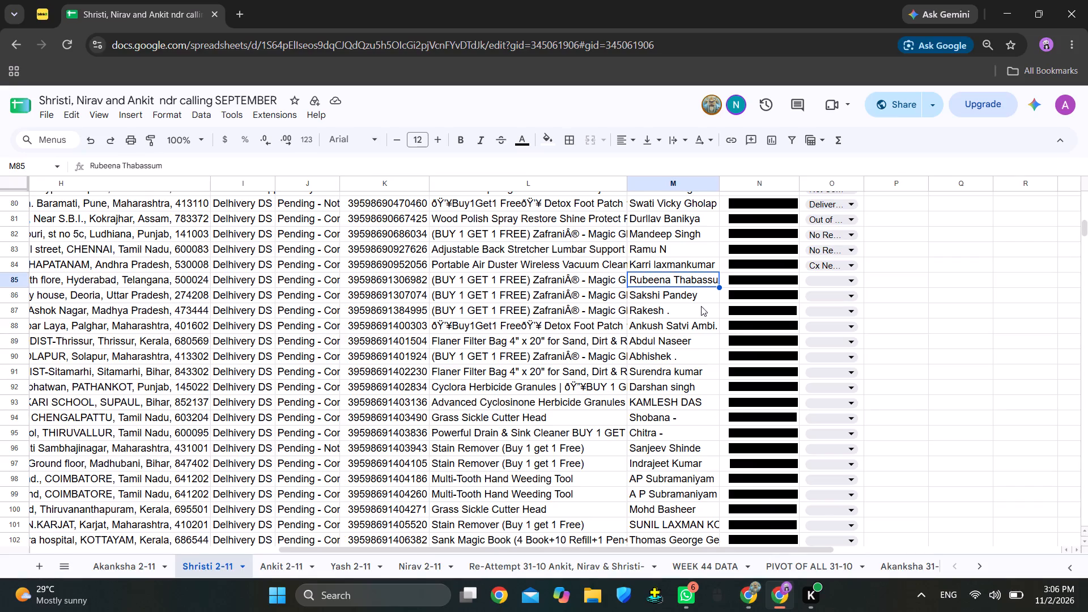
click(830, 282)
click(832, 298)
click(765, 296)
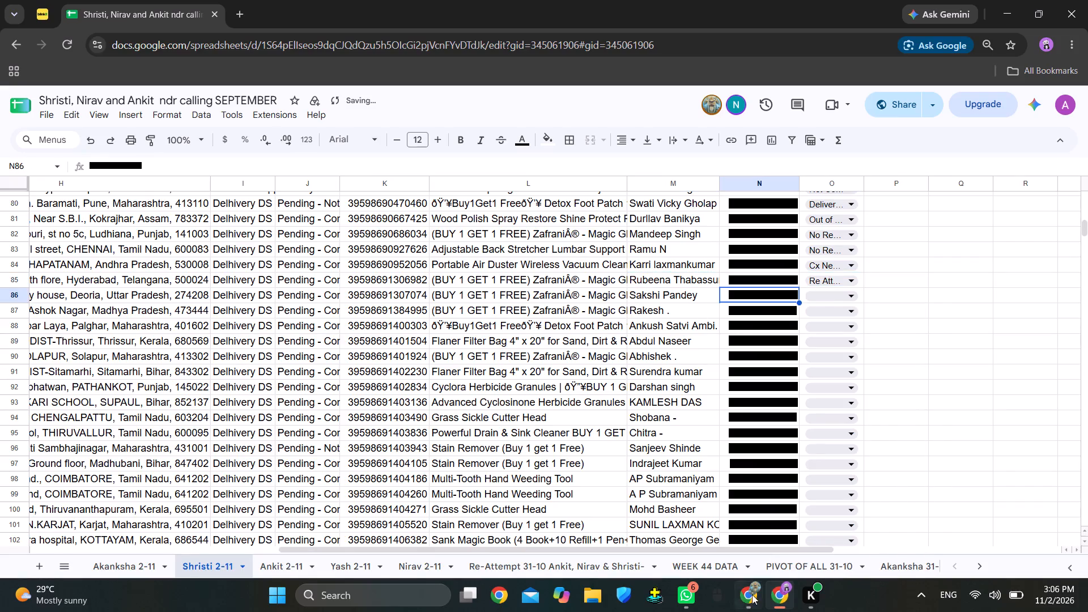
Return to the Ankit 2-11 sheet in the first Chrome profile and set the row 68 remark to Re Attempt.
click(752, 594)
click(639, 279)
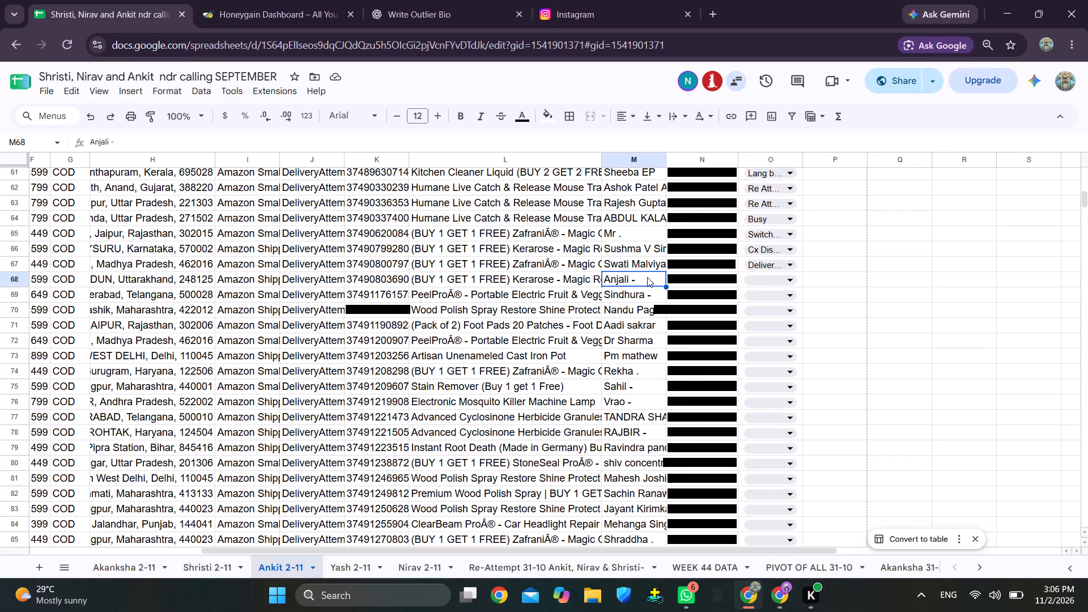
click(778, 599)
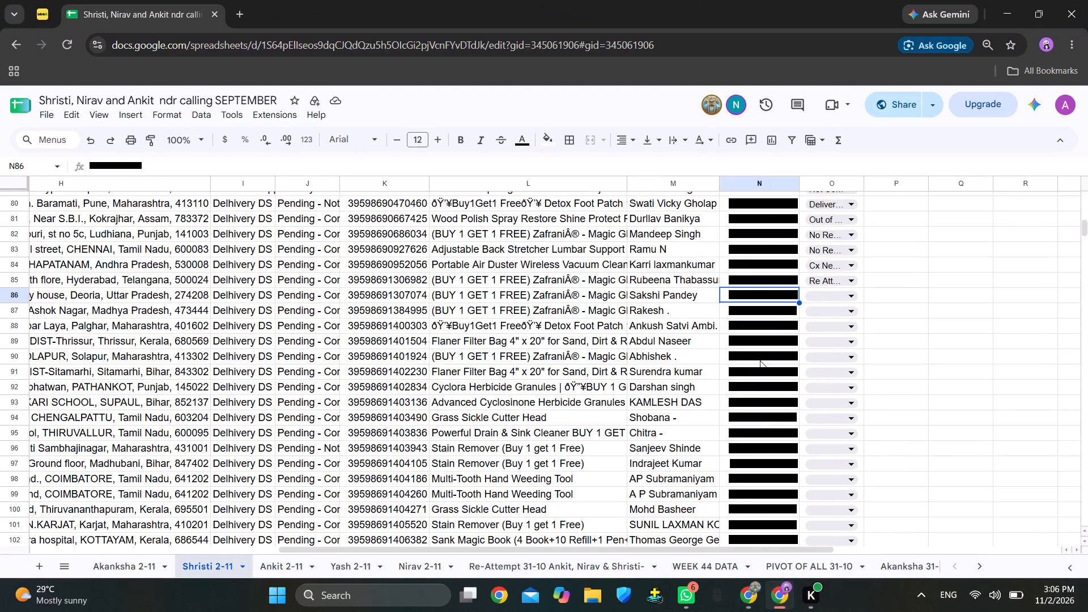
click(700, 290)
click(743, 598)
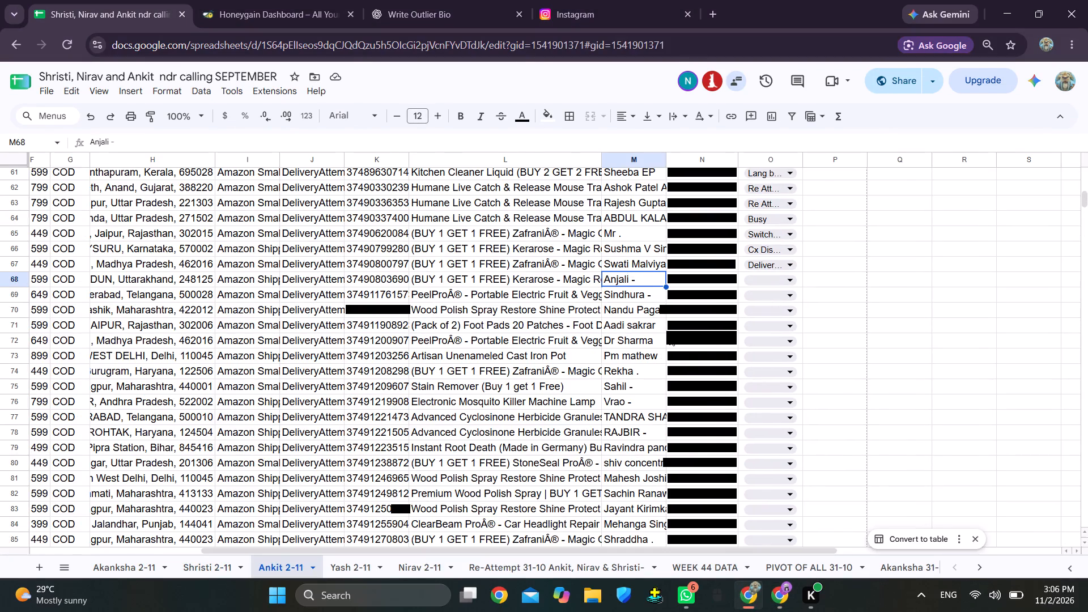
click(763, 279)
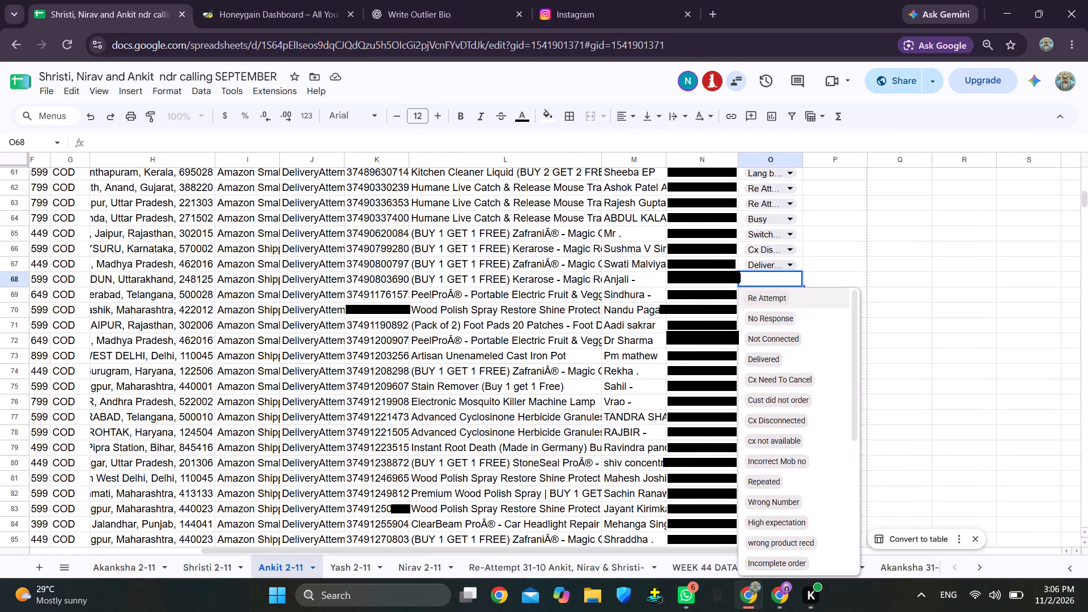
click(771, 297)
click(716, 289)
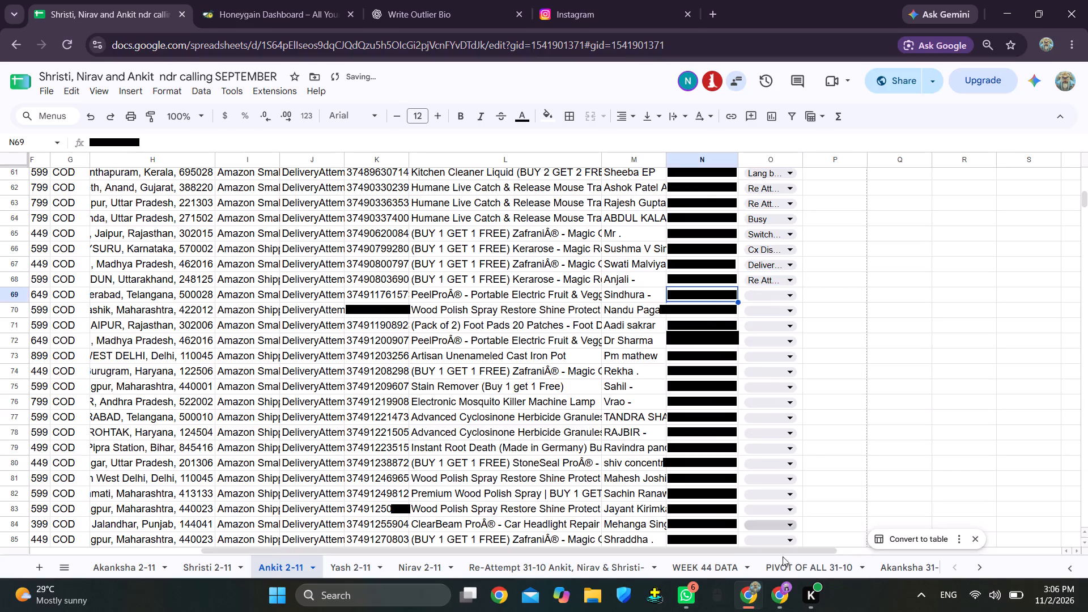
Switch to the Shristi 2-11 sheet in the other Chrome profile and set the row 86 remark to Re Attempt.
click(788, 599)
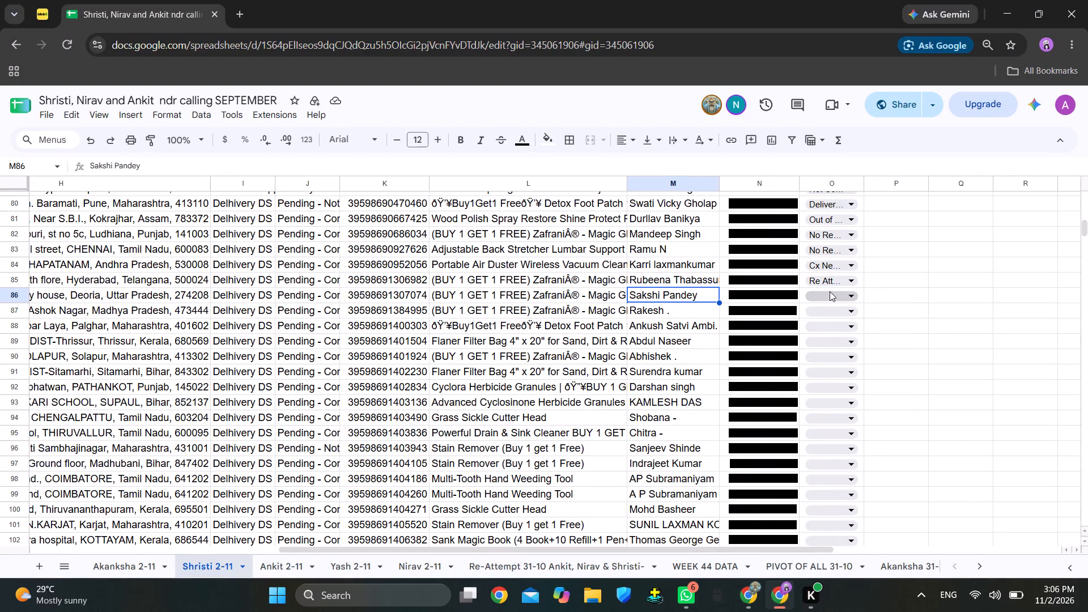
click(832, 295)
click(836, 313)
click(791, 310)
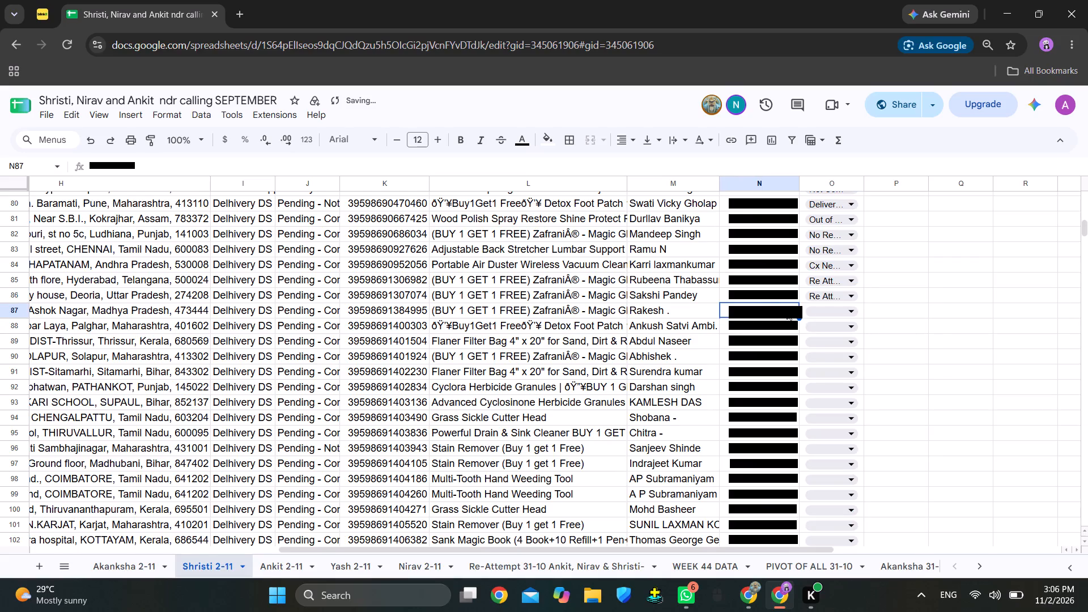
Return to the Ankit 2-11 sheet in the first Chrome profile and set the row 69 remark to No Response.
click(749, 602)
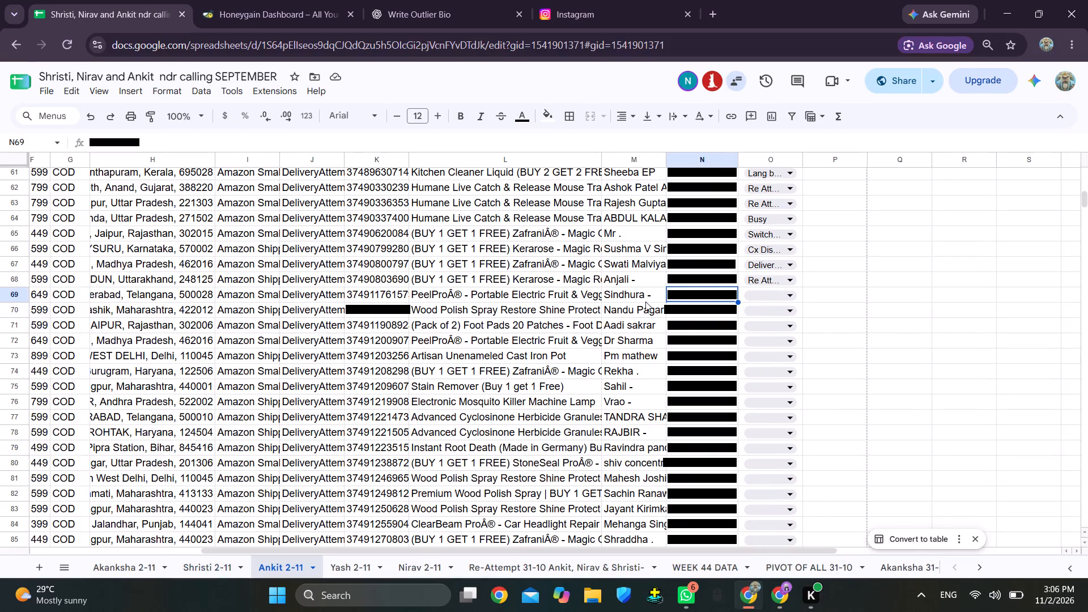
click(641, 294)
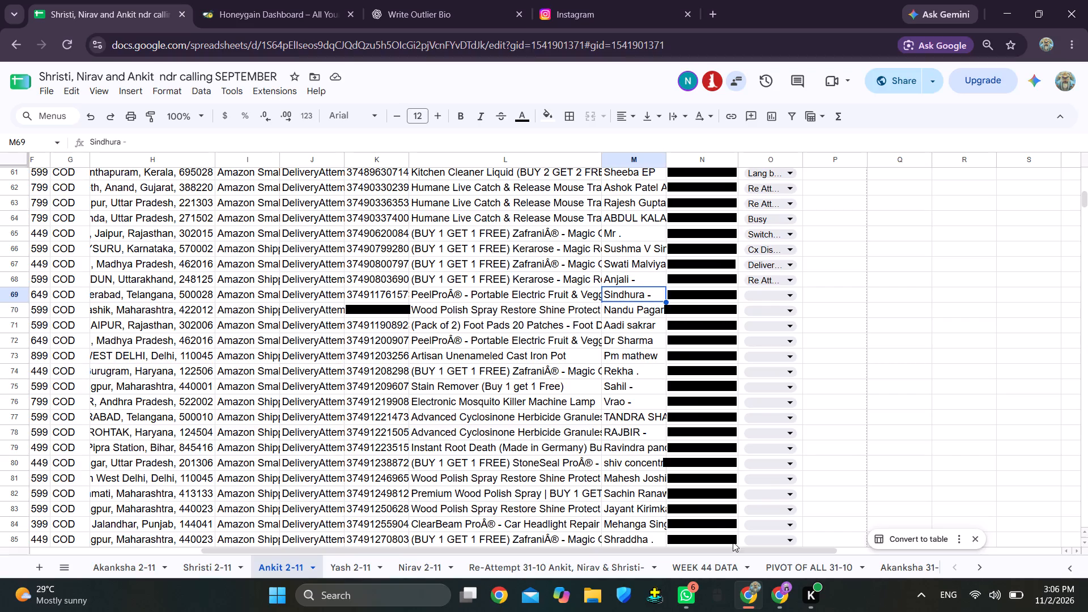
click(781, 596)
click(694, 311)
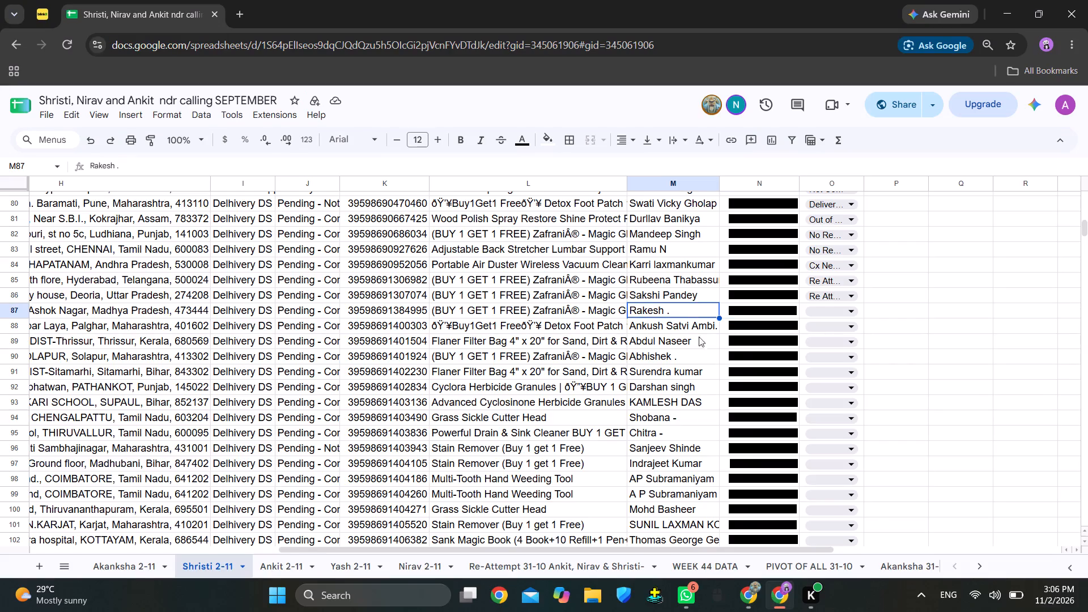
click(746, 588)
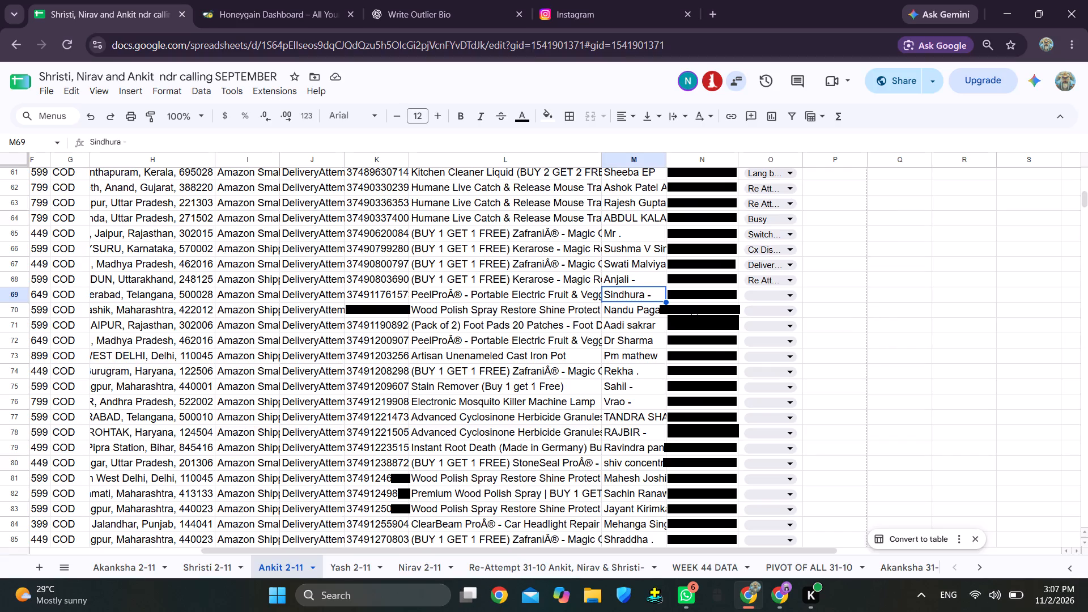
click(776, 299)
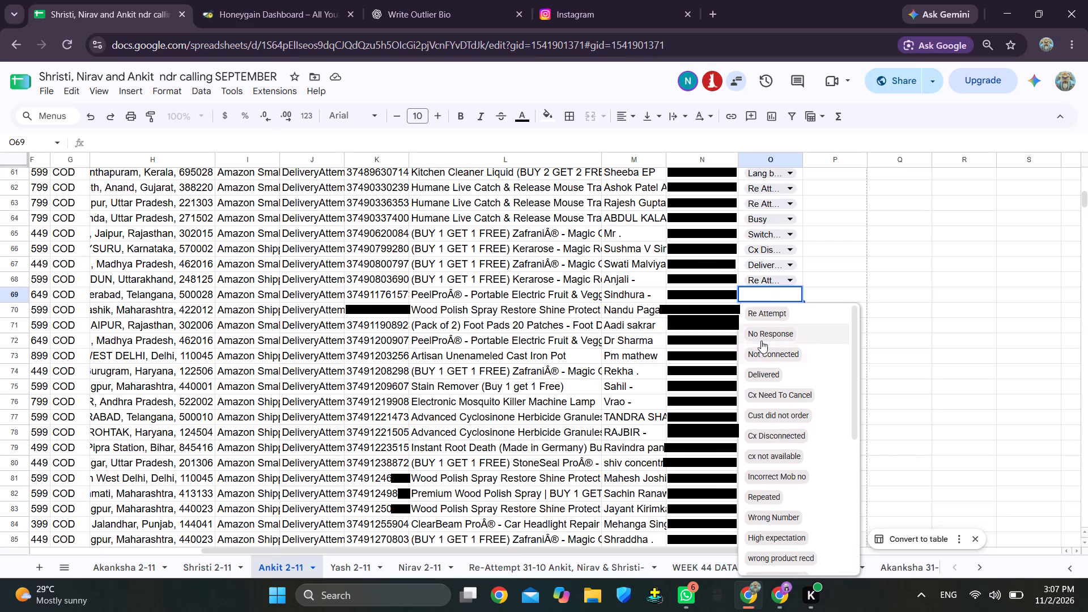
click(766, 336)
click(711, 305)
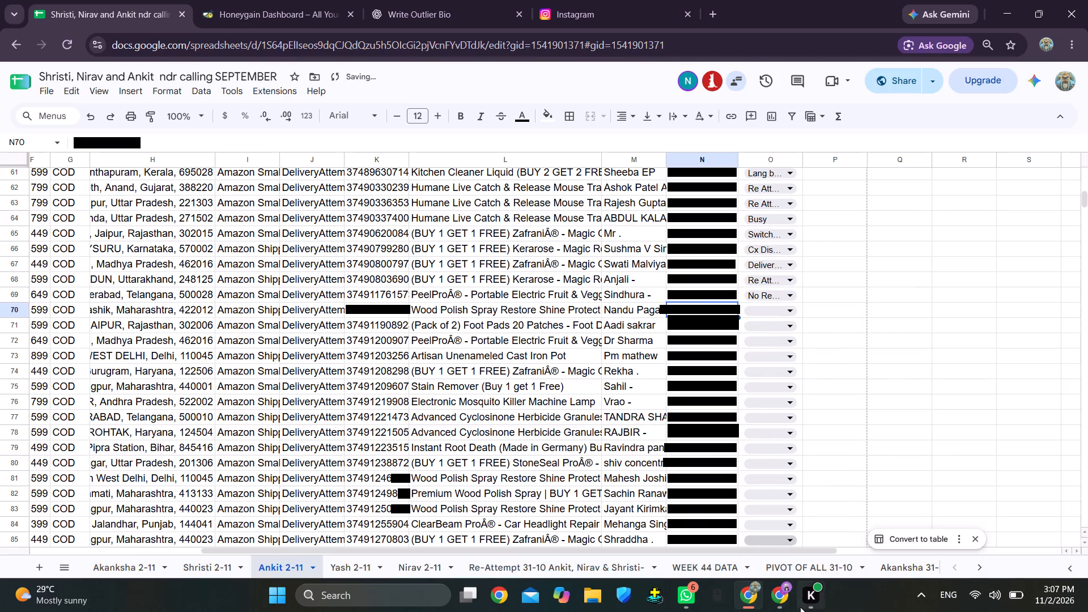
Switch to the Shristi 2-11 sheet in the other Chrome profile and set the row 87 remark to Cx Disconnected.
click(779, 592)
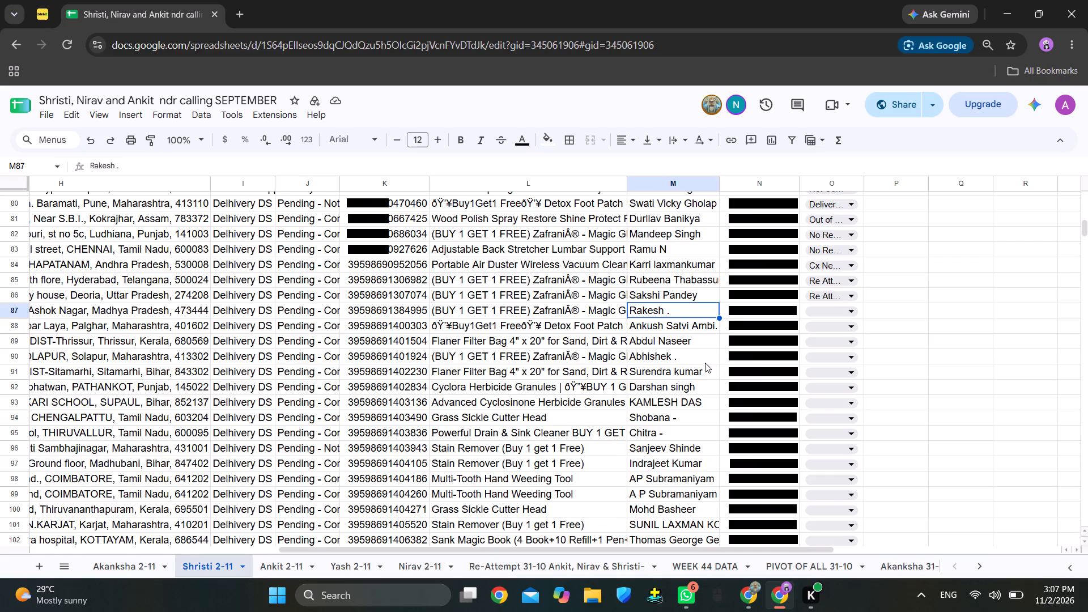
click(754, 593)
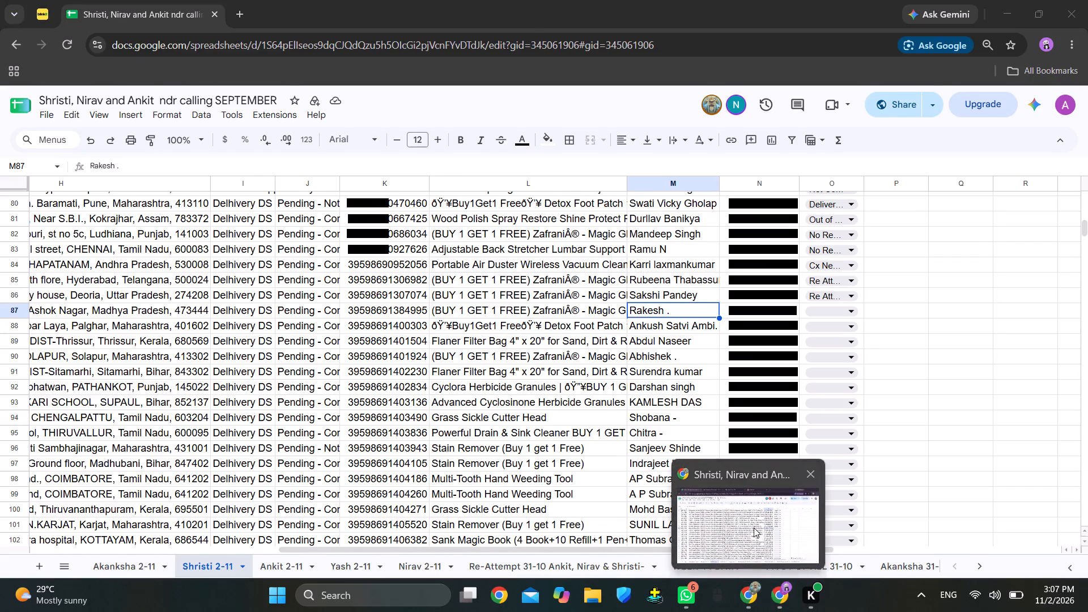
click(747, 596)
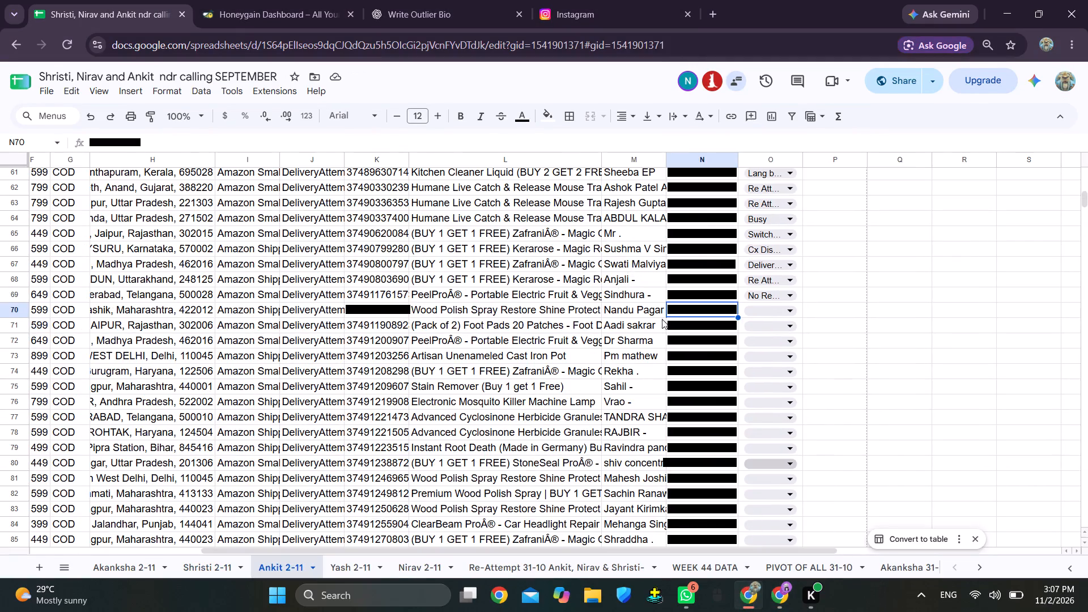
click(637, 309)
click(774, 596)
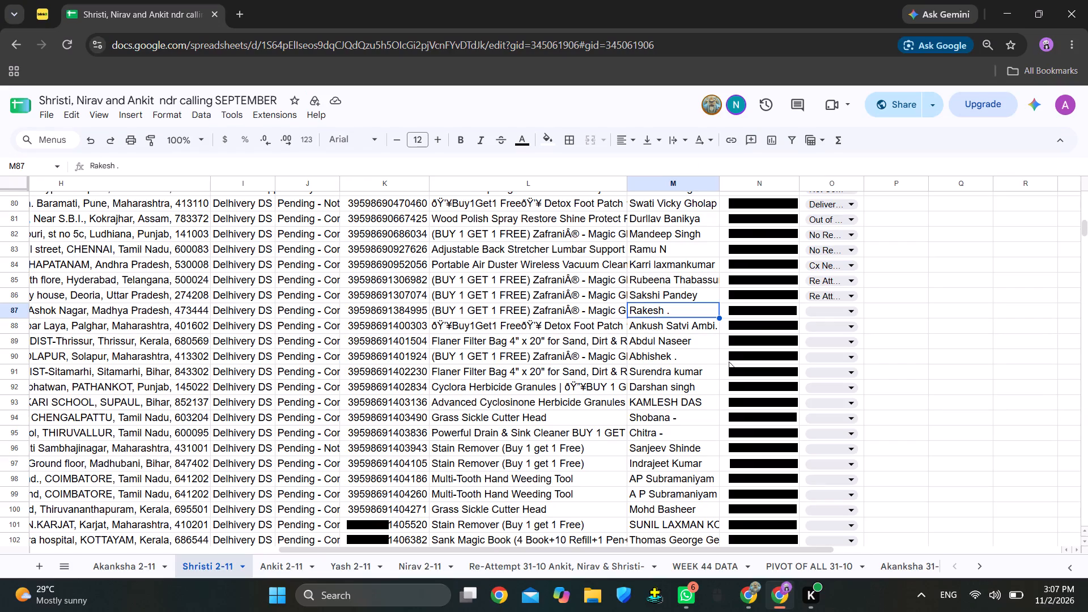
click(840, 314)
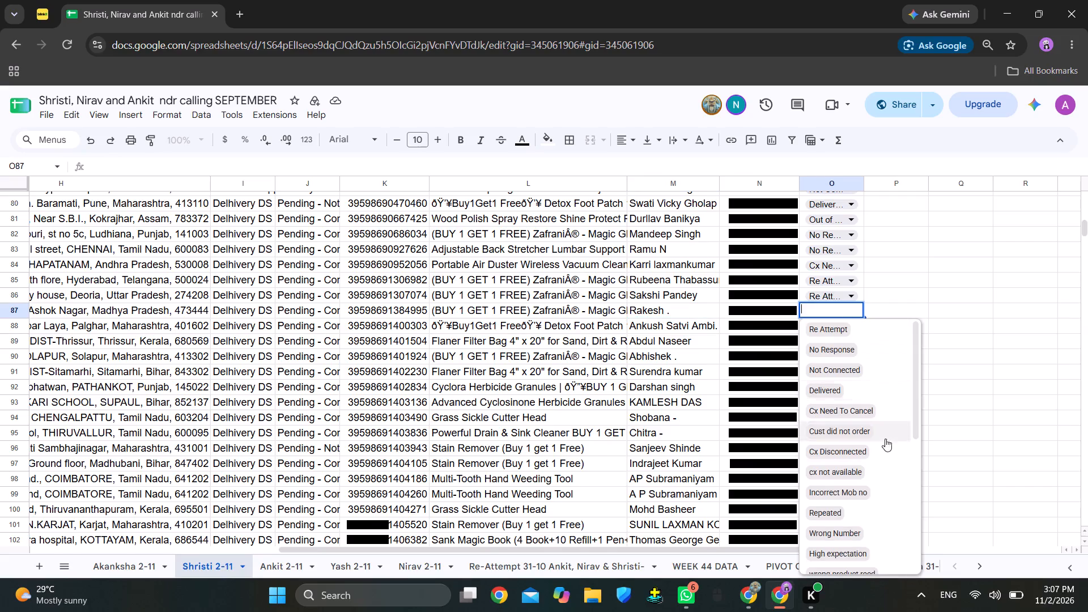
click(847, 452)
click(780, 333)
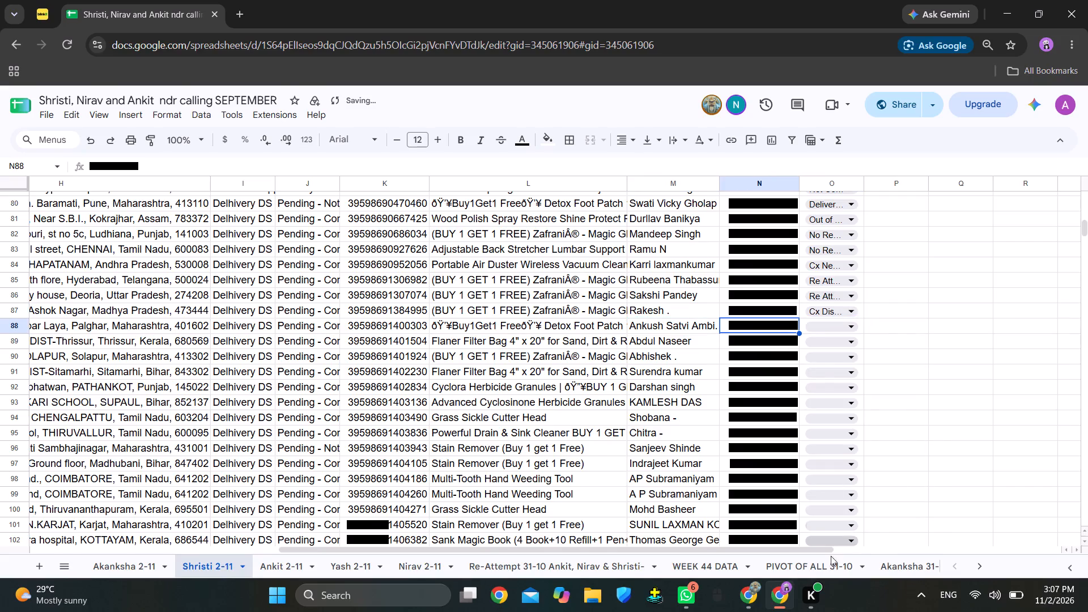
Return to the Ankit 2-11 sheet in the first Chrome profile and set the row 70 remark to Delivered.
click(749, 593)
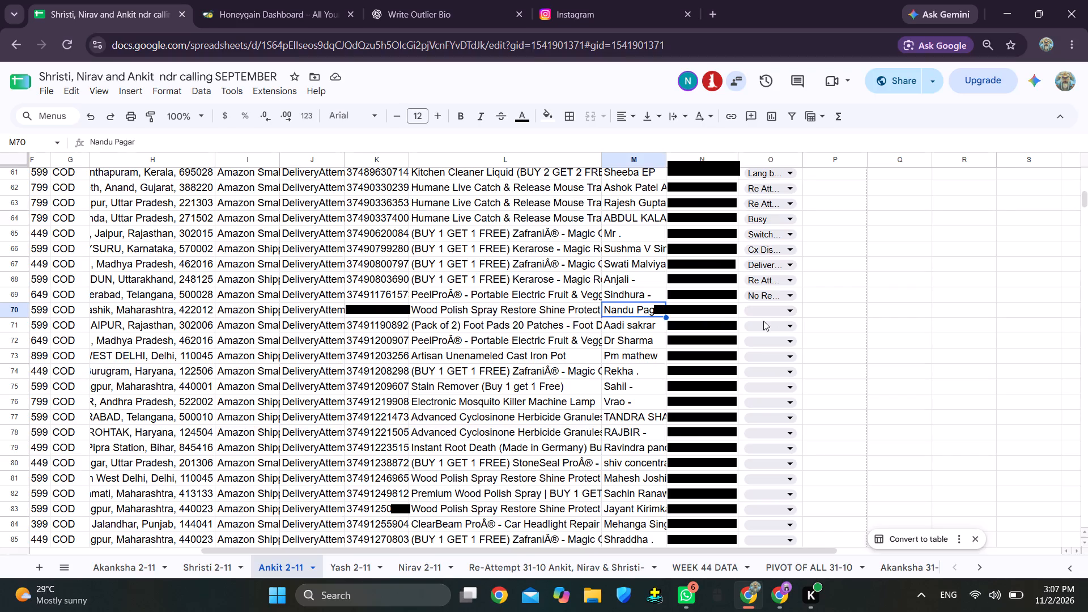
click(787, 314)
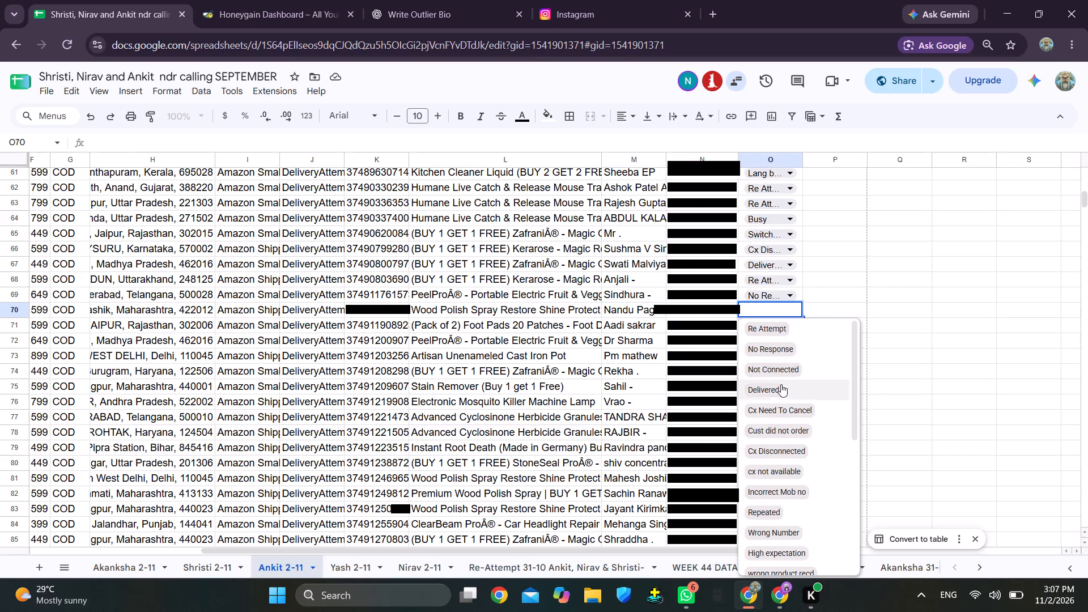
click(772, 390)
click(712, 329)
Switch to the Shristi 2-11 sheet in the other Chrome profile and set the row 88 remark to Delivered.
click(780, 597)
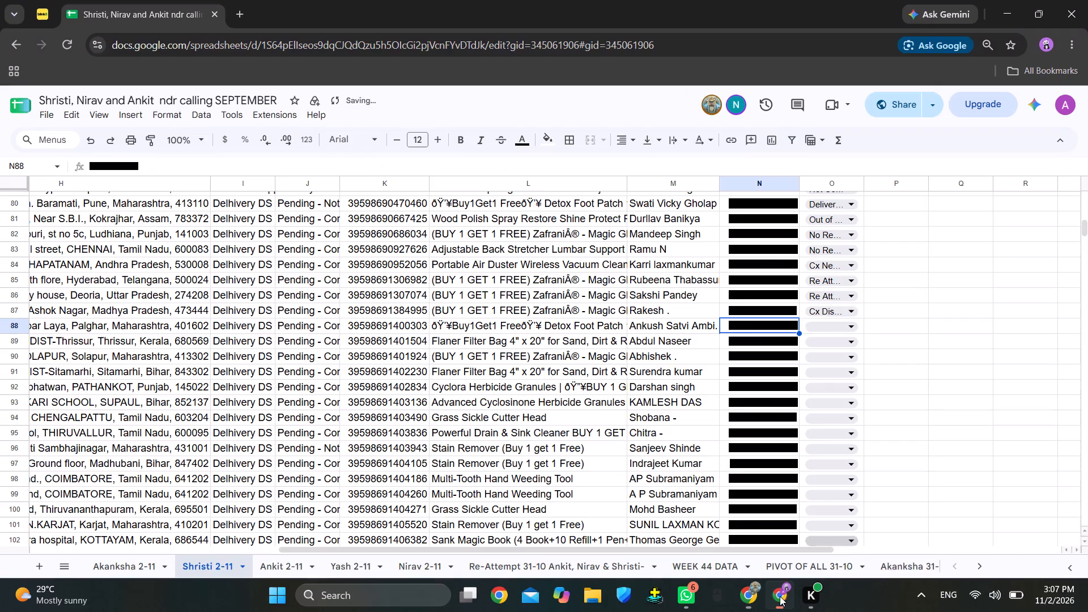
click(682, 327)
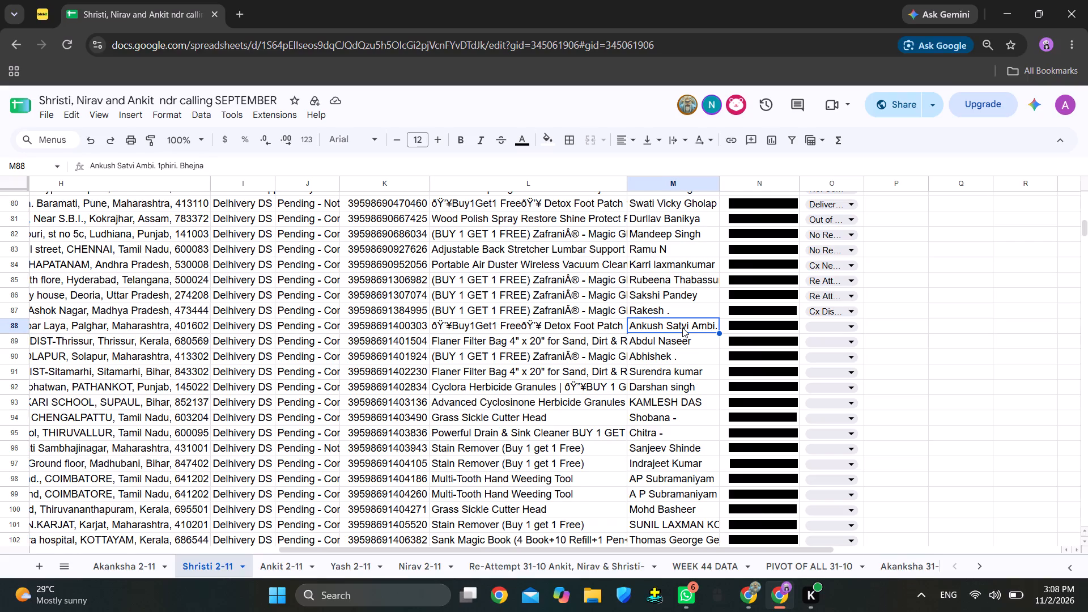
click(745, 592)
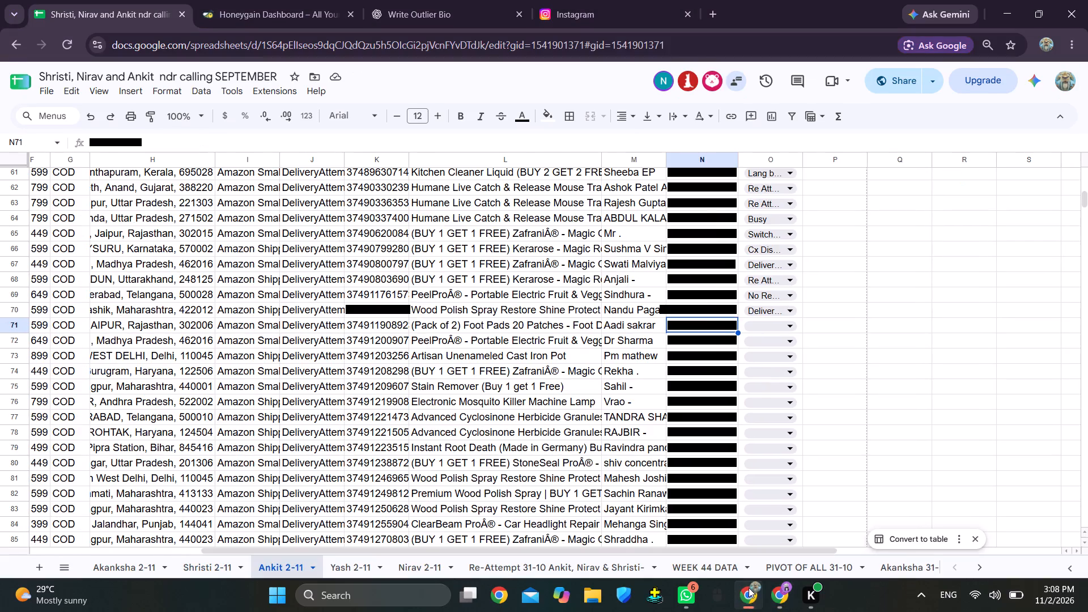
click(645, 325)
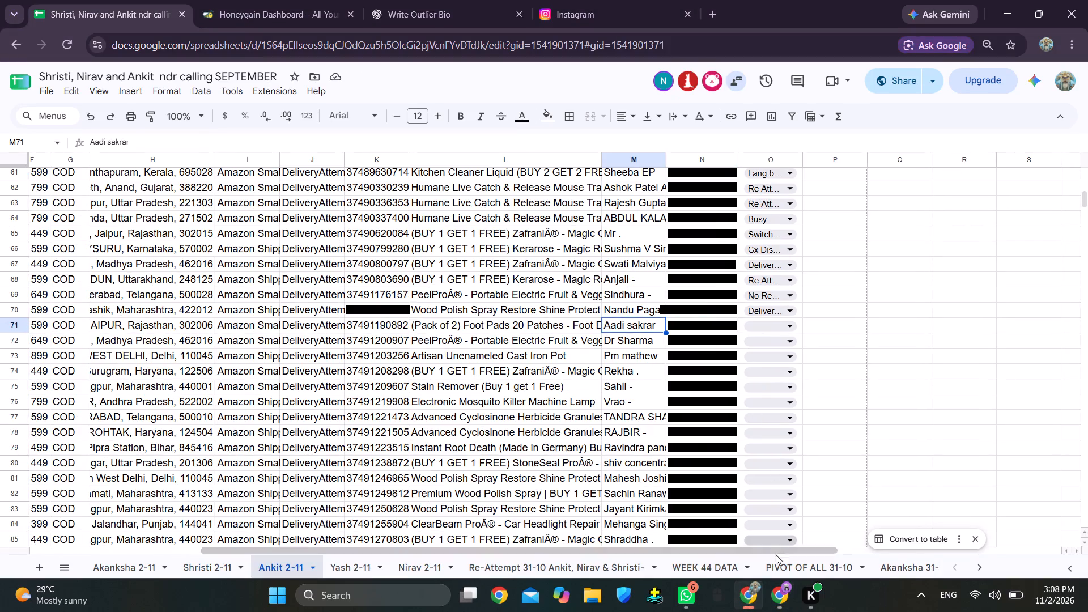
click(786, 603)
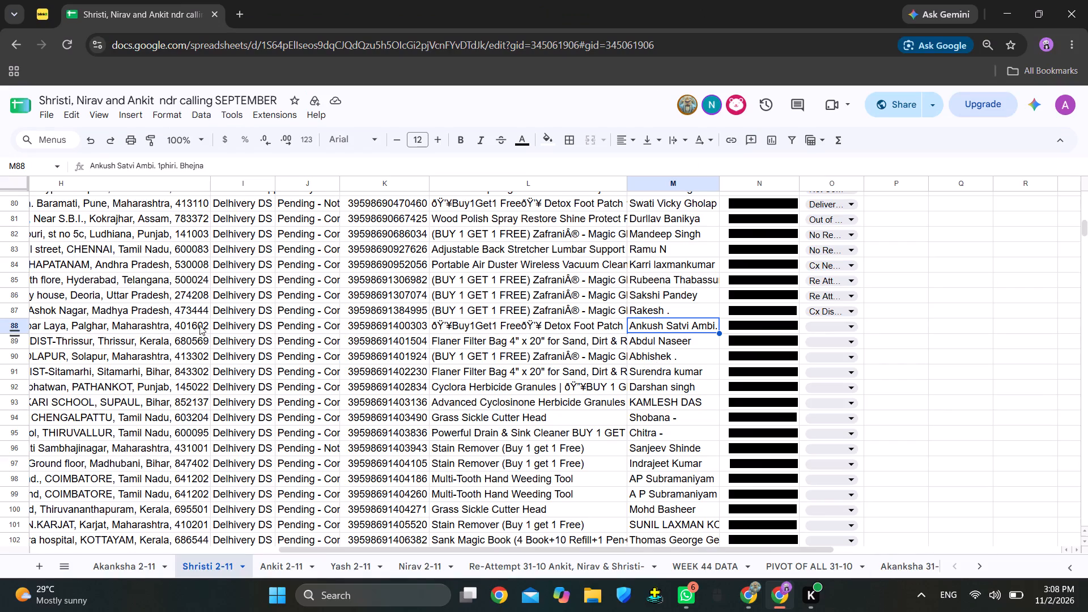
click(829, 326)
click(828, 406)
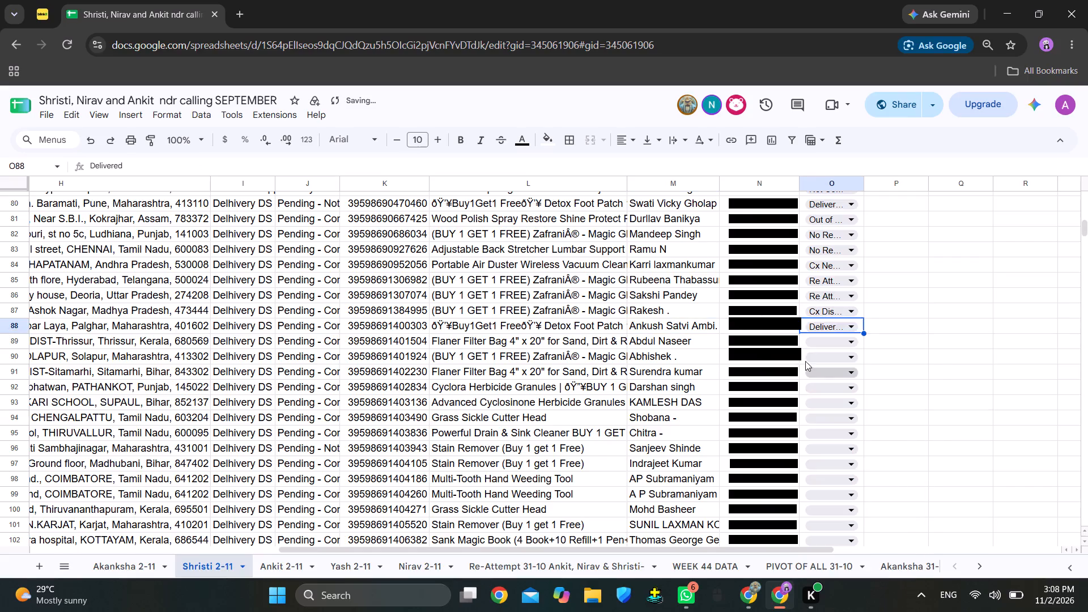
click(779, 342)
Return to the Ankit 2-11 sheet in the first Chrome profile and set the row 71 remark to Re Attempt.
click(756, 592)
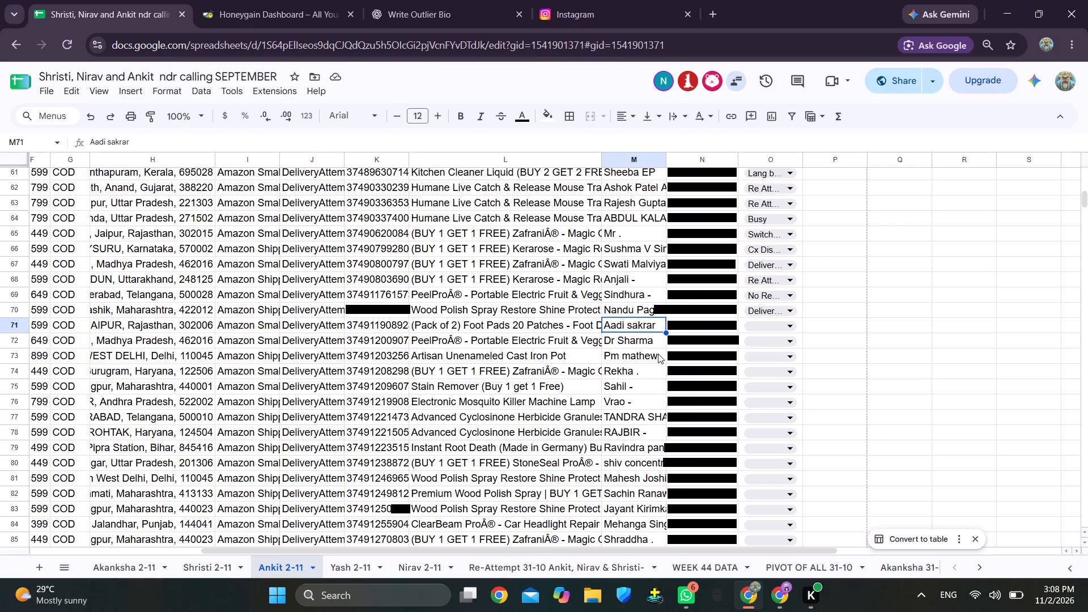
click(773, 328)
click(775, 348)
click(734, 342)
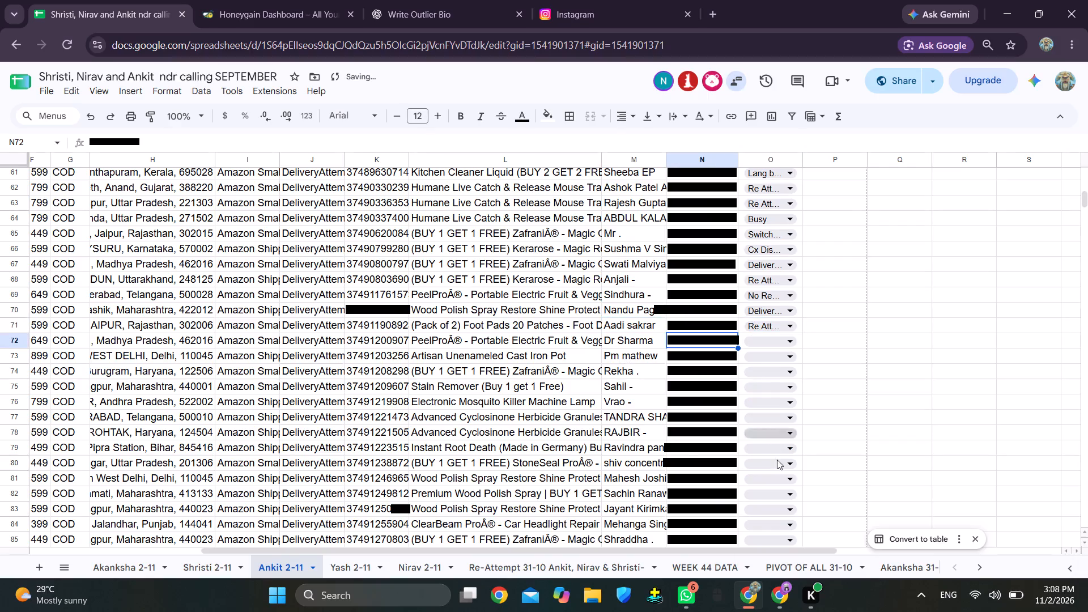
Switch to the Shristi 2-11 sheet in the other Chrome profile and set the row 89 remark to Lang barrier.
click(780, 597)
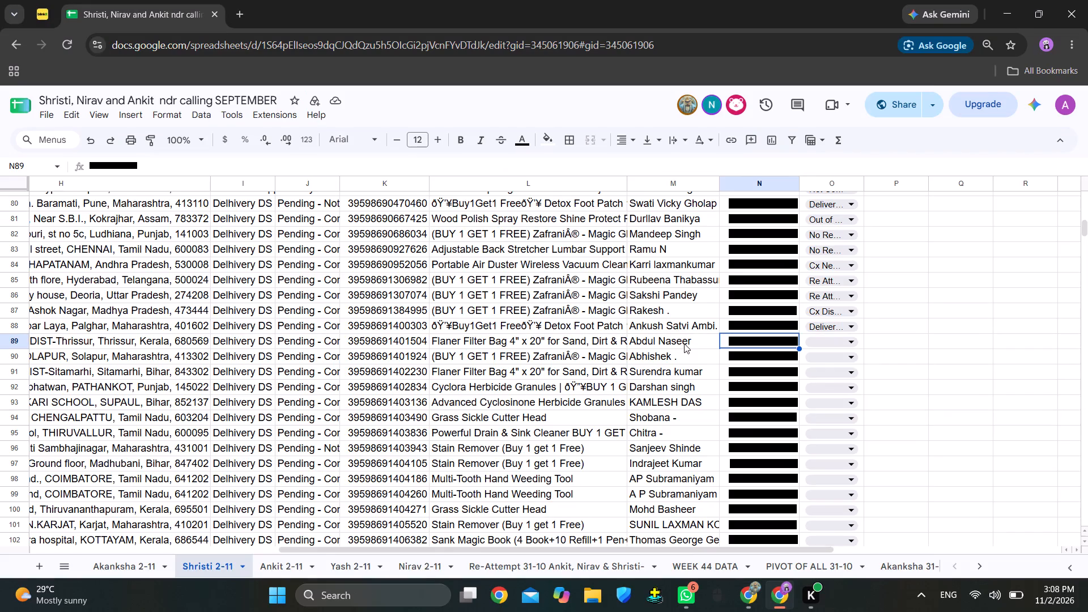
click(685, 343)
click(752, 593)
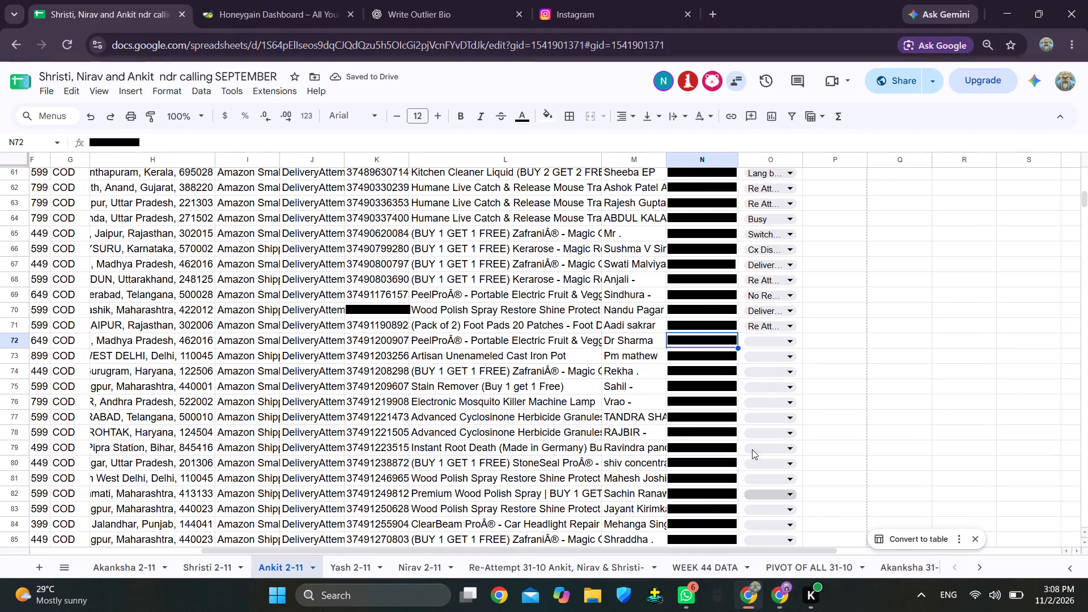
click(773, 600)
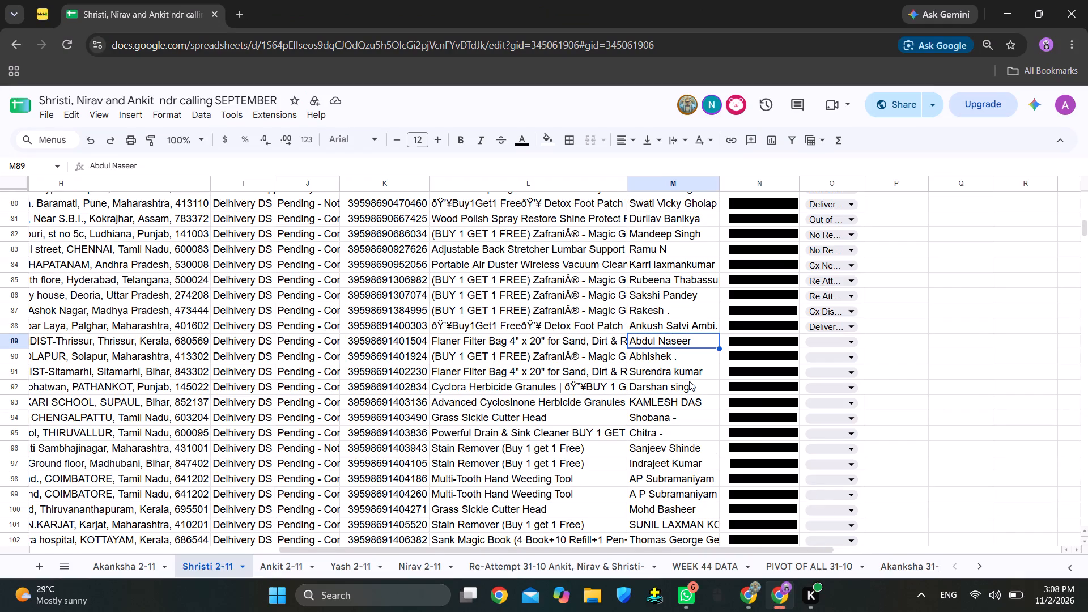
click(757, 591)
click(647, 342)
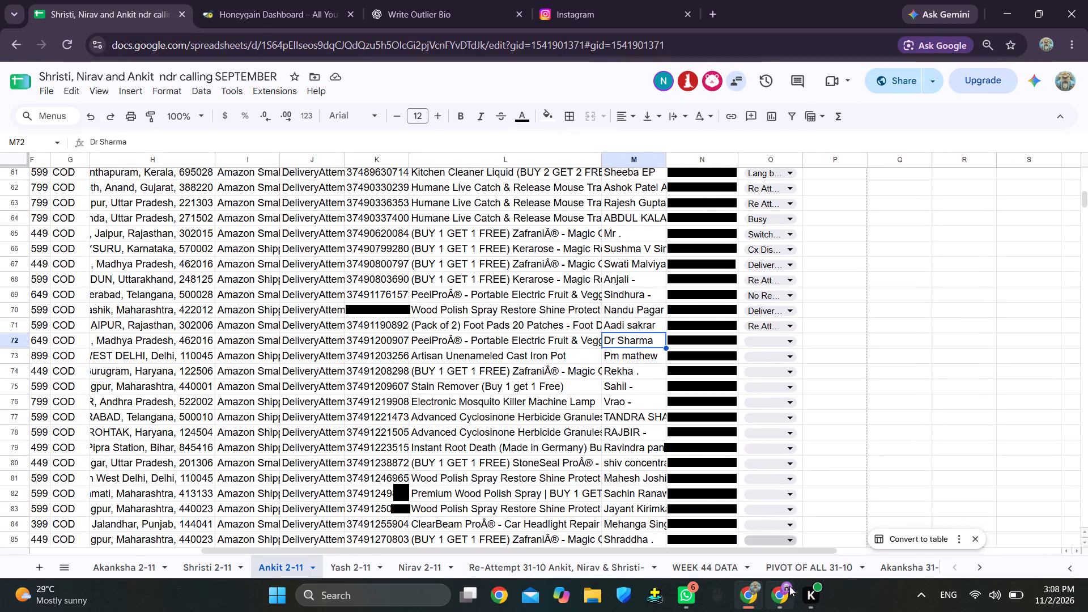
click(779, 593)
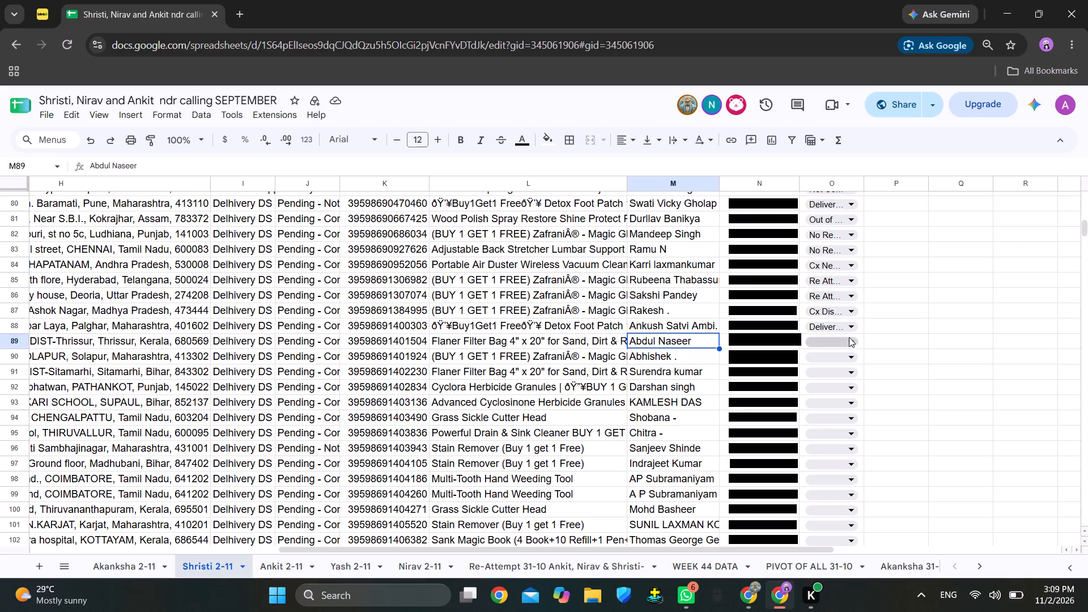
click(827, 345)
scroll(827, 446, down, 10)
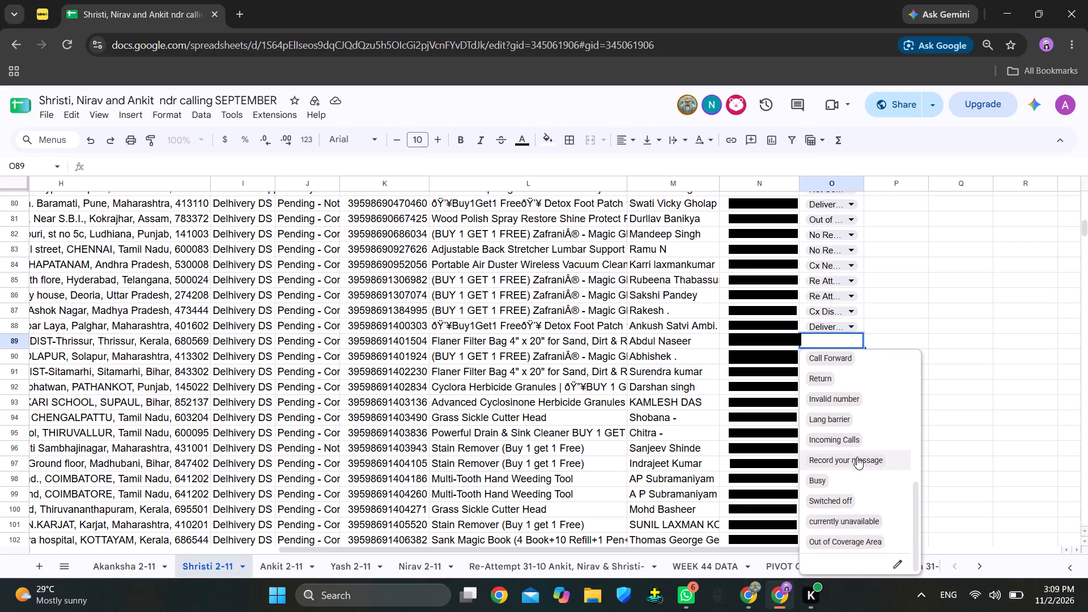
click(829, 416)
click(773, 358)
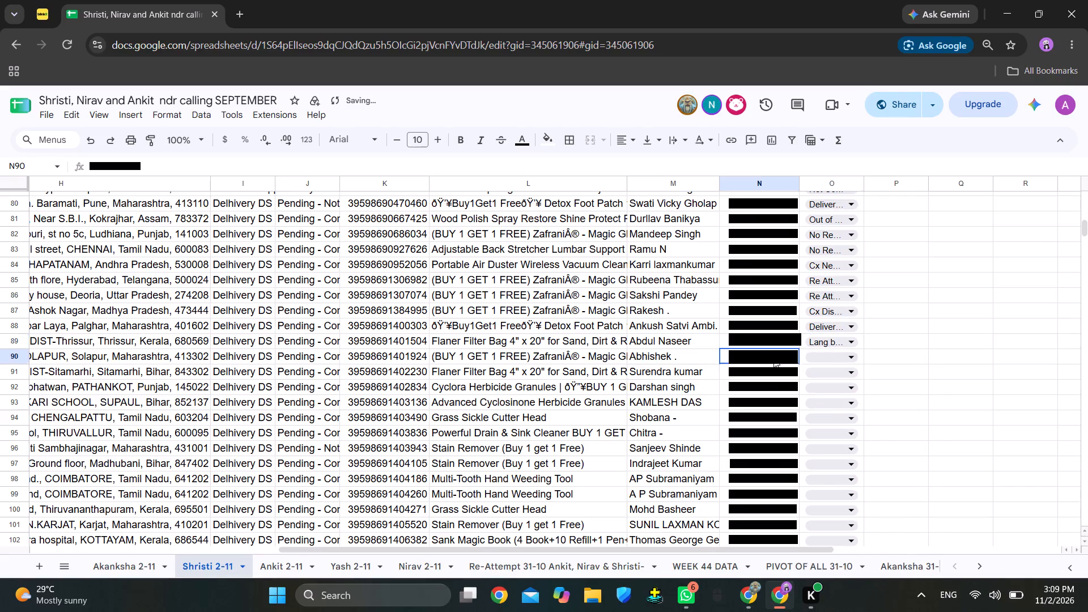
Return to the Ankit 2-11 sheet in the first Chrome profile.
click(751, 588)
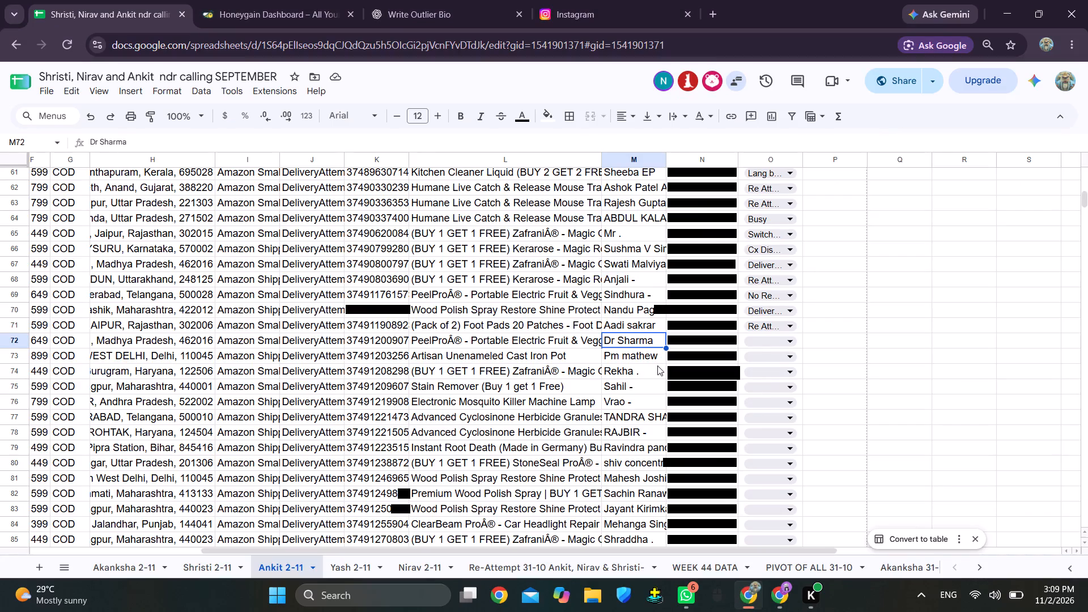
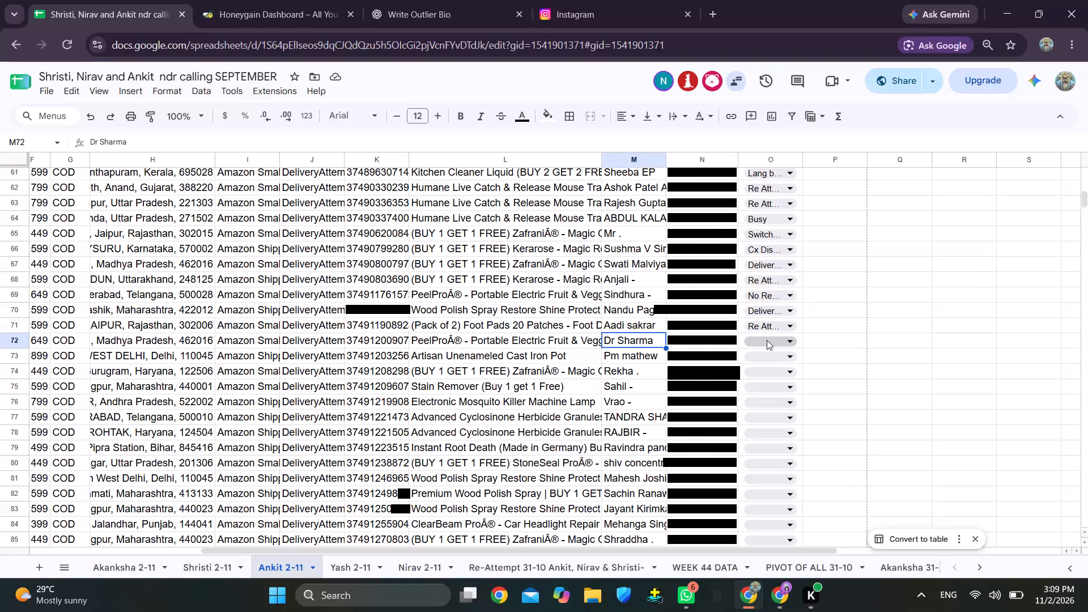
Set the row 72 remark to Not Connected in the Ankit 2-11 sheet and select the row 73 phone number.
click(767, 340)
click(779, 399)
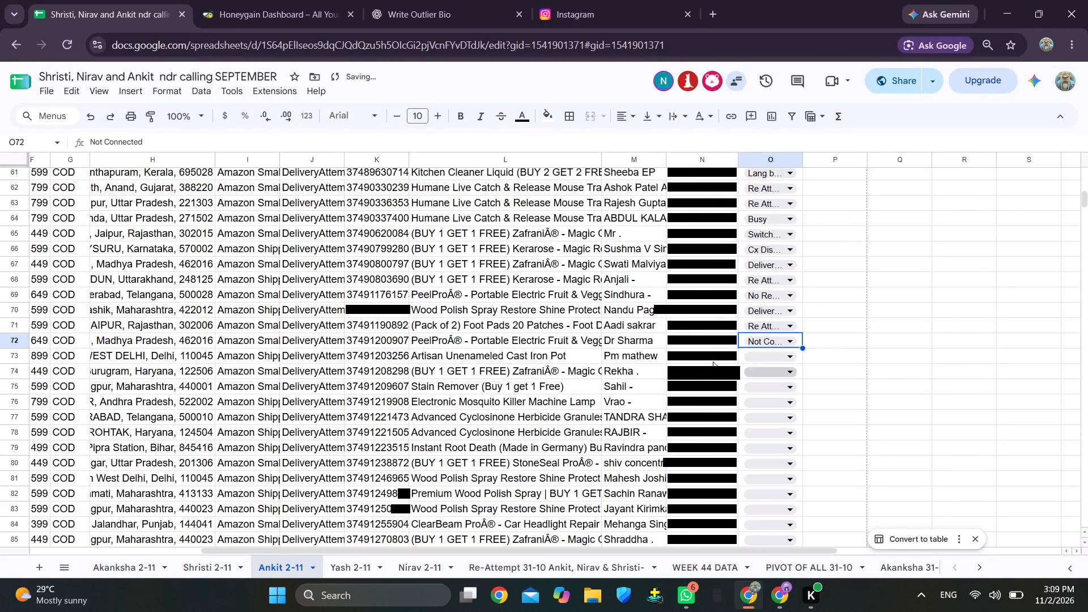
click(711, 360)
Switch to the Shristi 2-11 sheet in the other Chrome profile and set the row 90 remark to No Response.
click(779, 591)
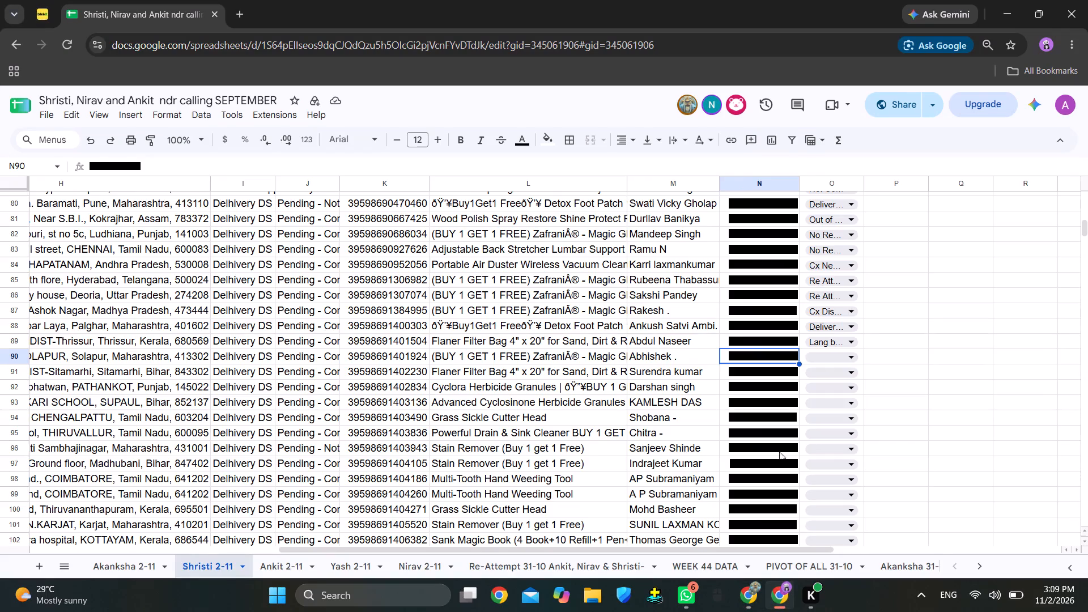
click(683, 358)
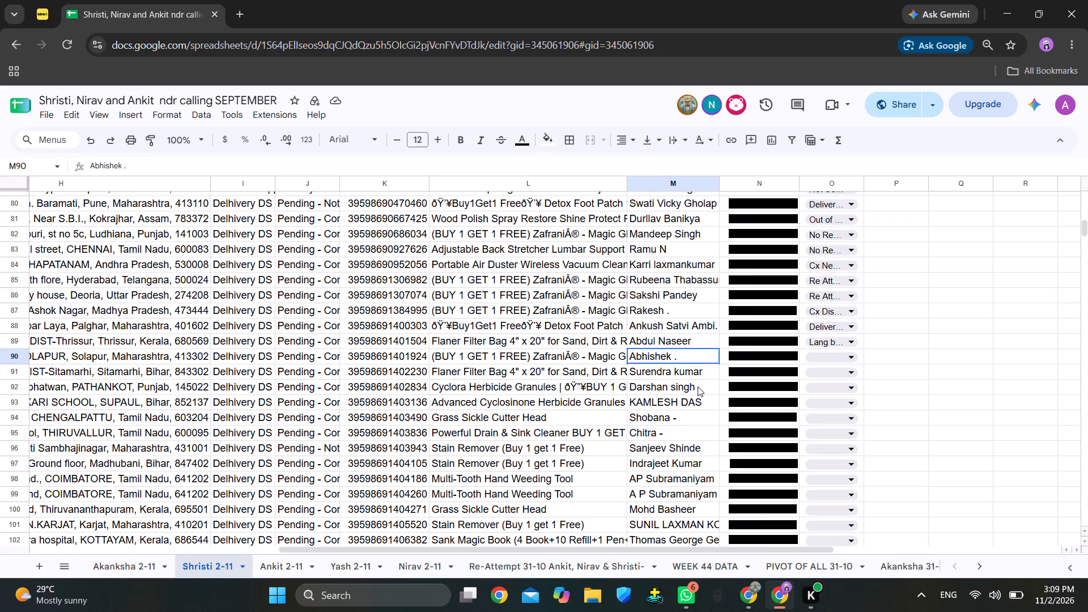
click(753, 594)
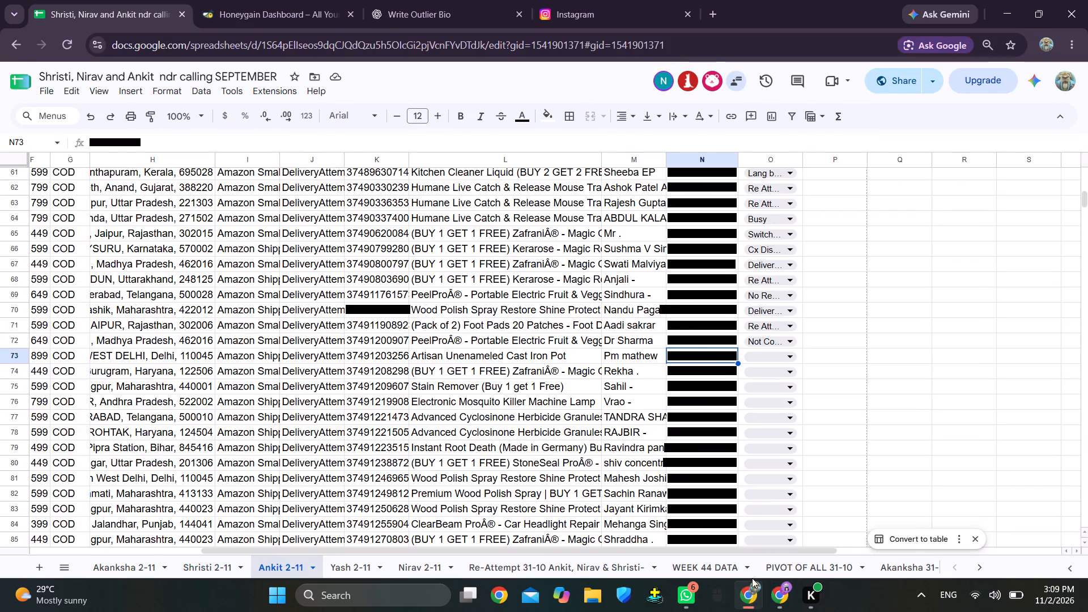
click(635, 358)
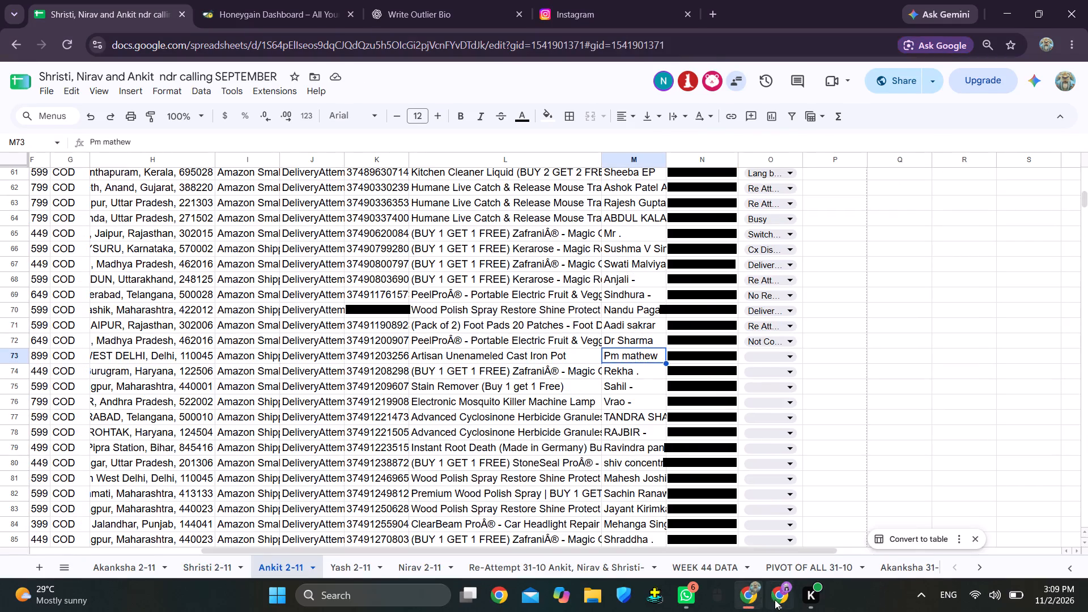
click(775, 600)
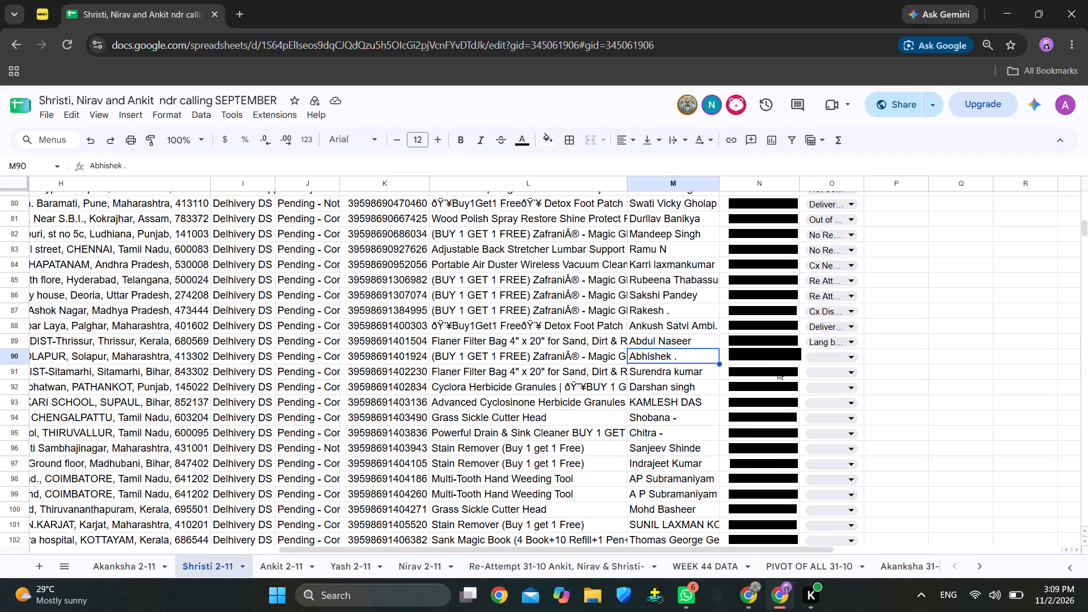
click(824, 356)
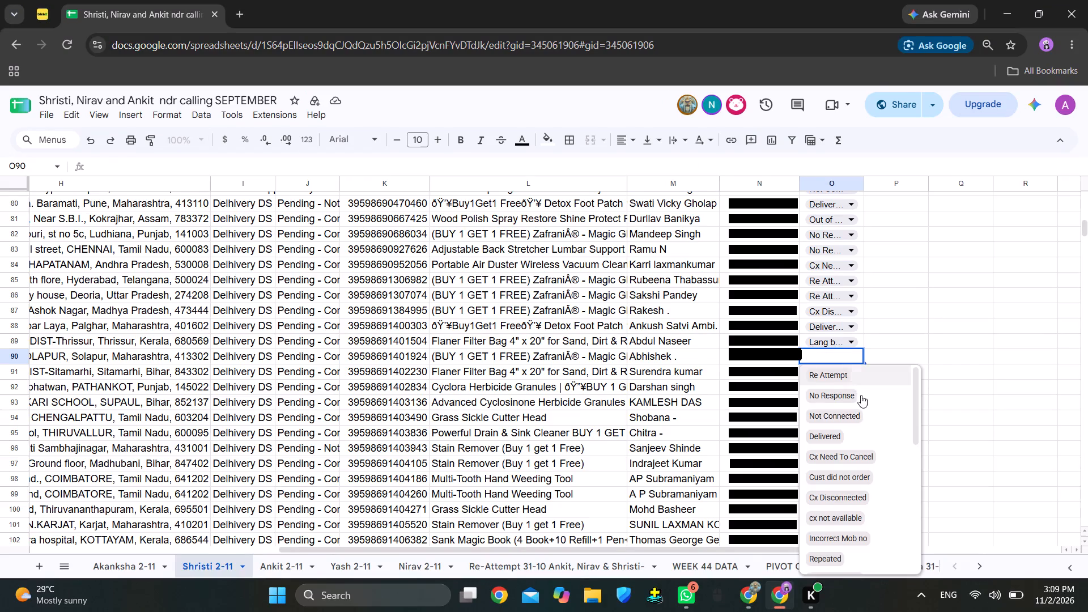
click(844, 398)
click(772, 373)
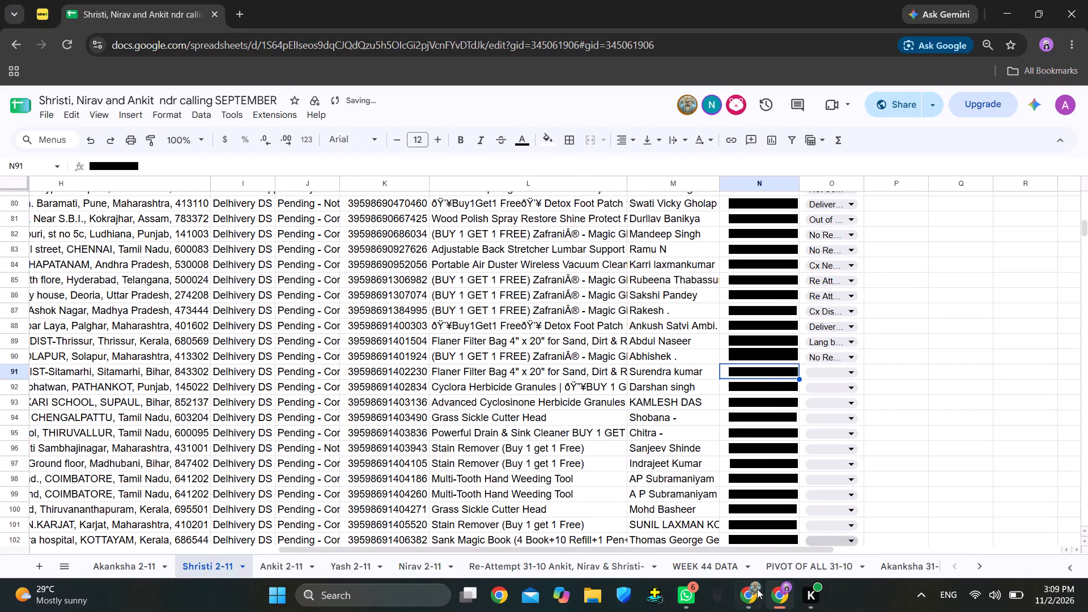
Return to the Ankit 2-11 sheet in the first Chrome profile and set the row 73 remark to Record your message.
click(750, 593)
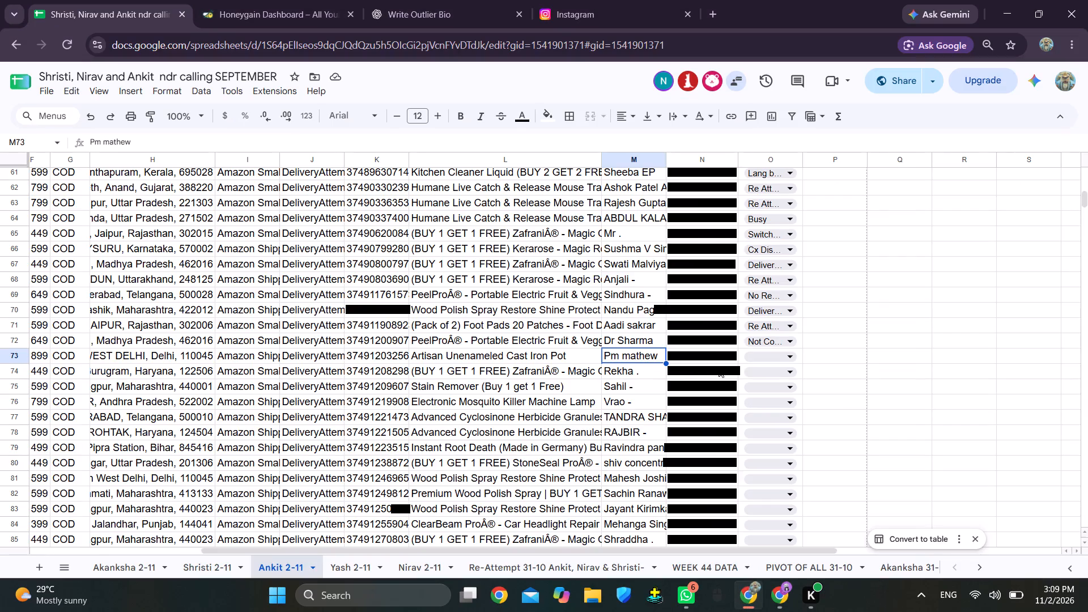
click(772, 358)
scroll(776, 455, down, 7)
click(798, 460)
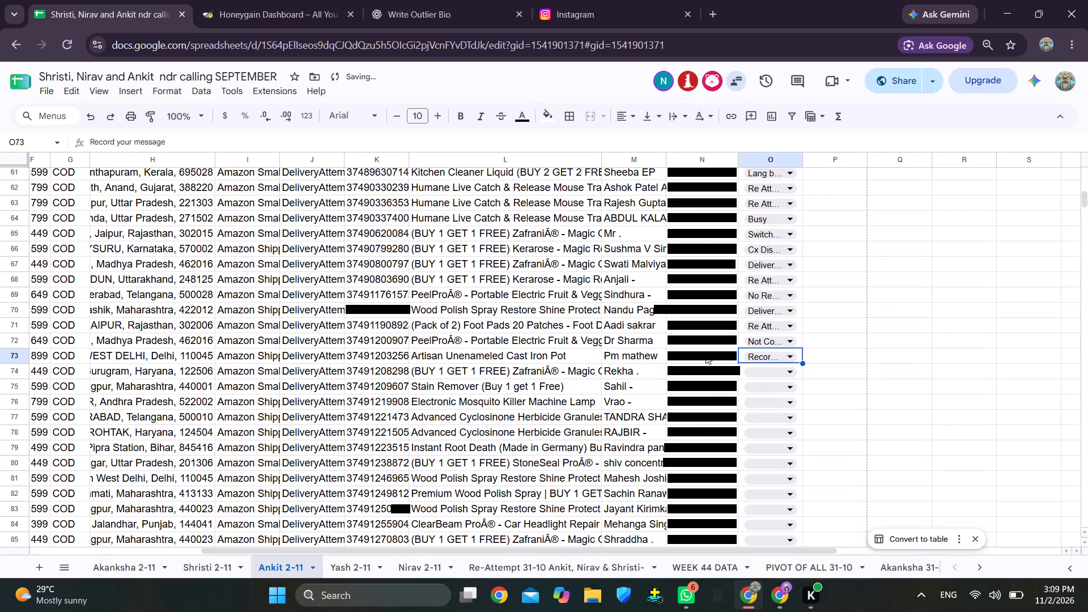
click(700, 363)
click(712, 372)
Switch to the Shristi 2-11 sheet in the other Chrome profile and set the row 91 remark to Re Attempt.
click(783, 594)
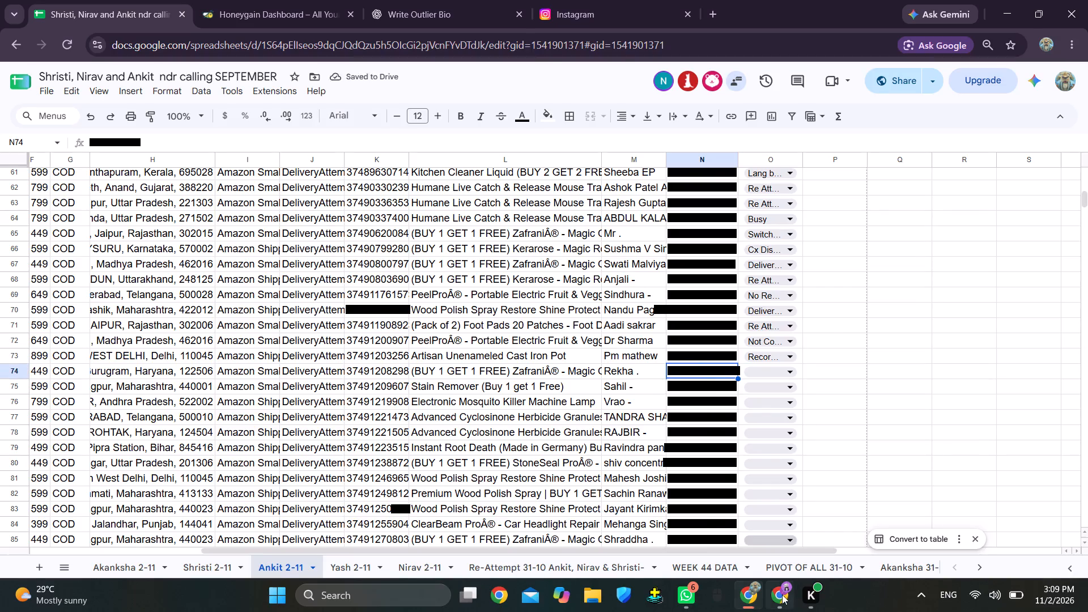
click(689, 372)
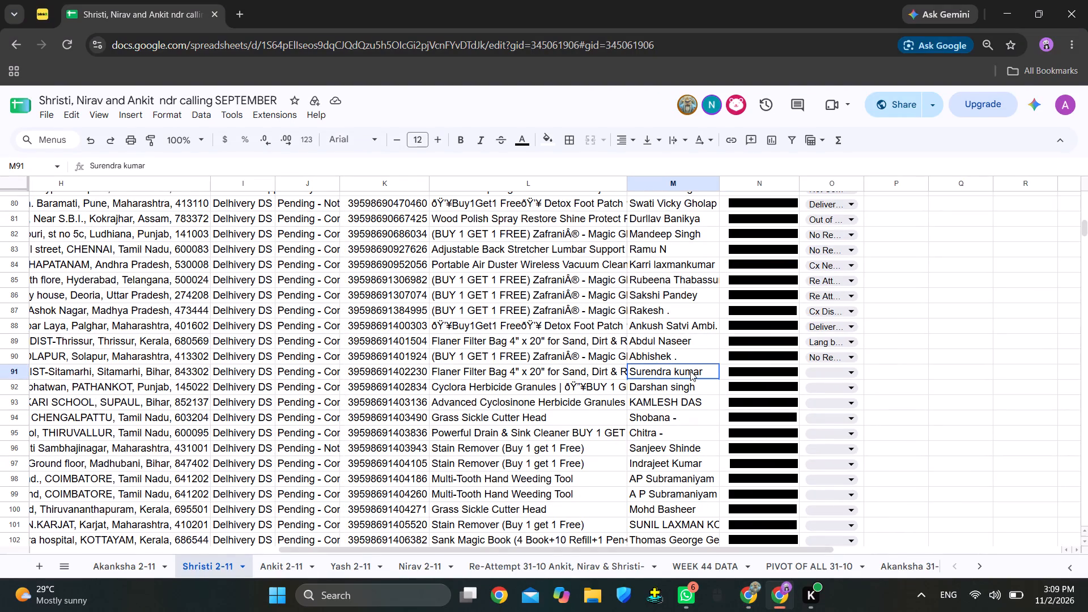
click(747, 593)
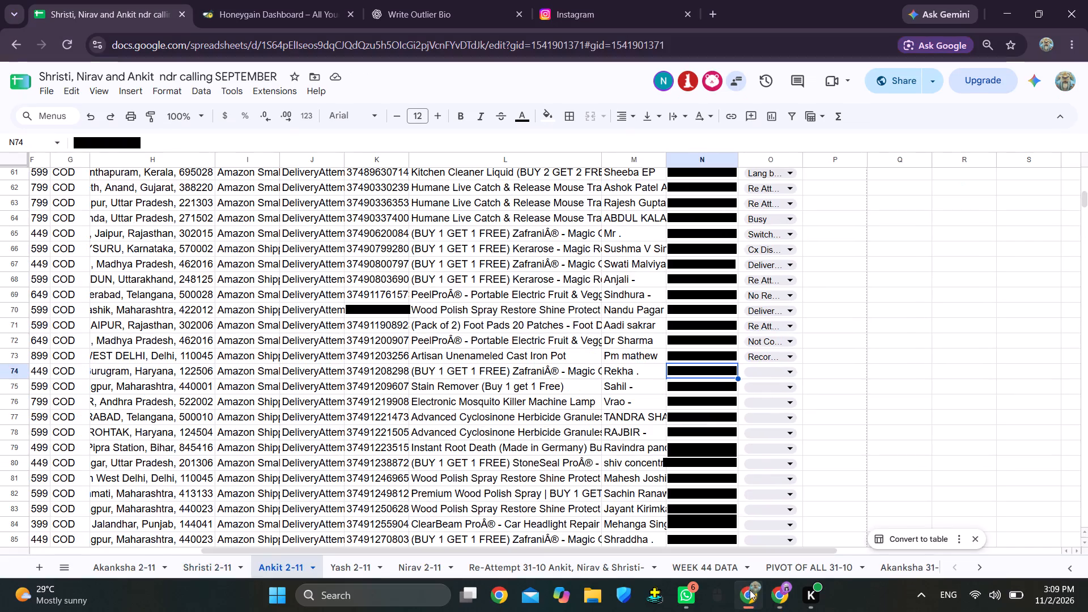
scroll(737, 445, down, 2)
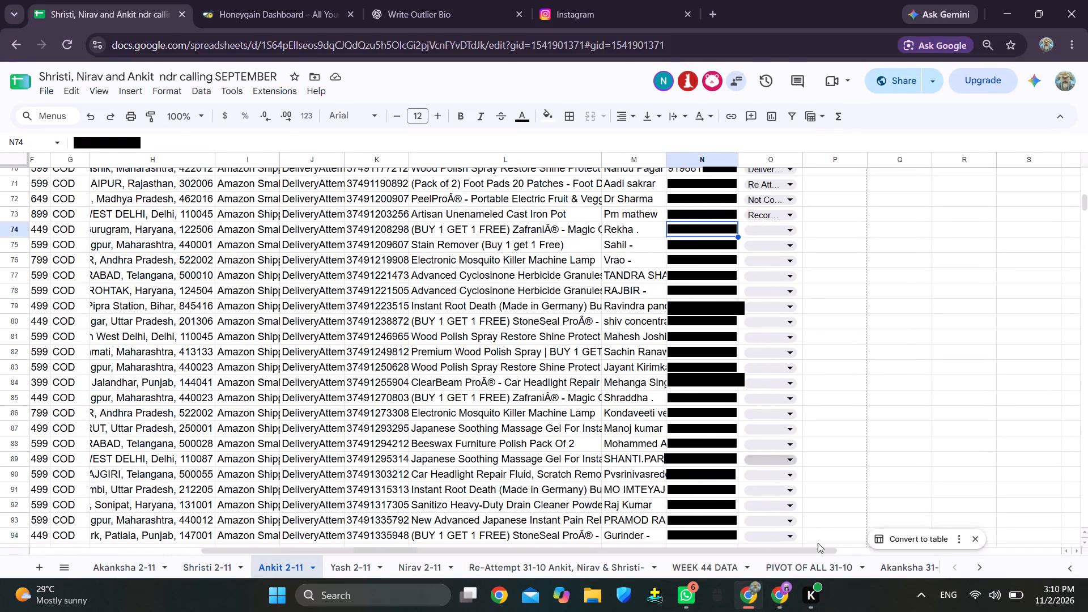
click(779, 588)
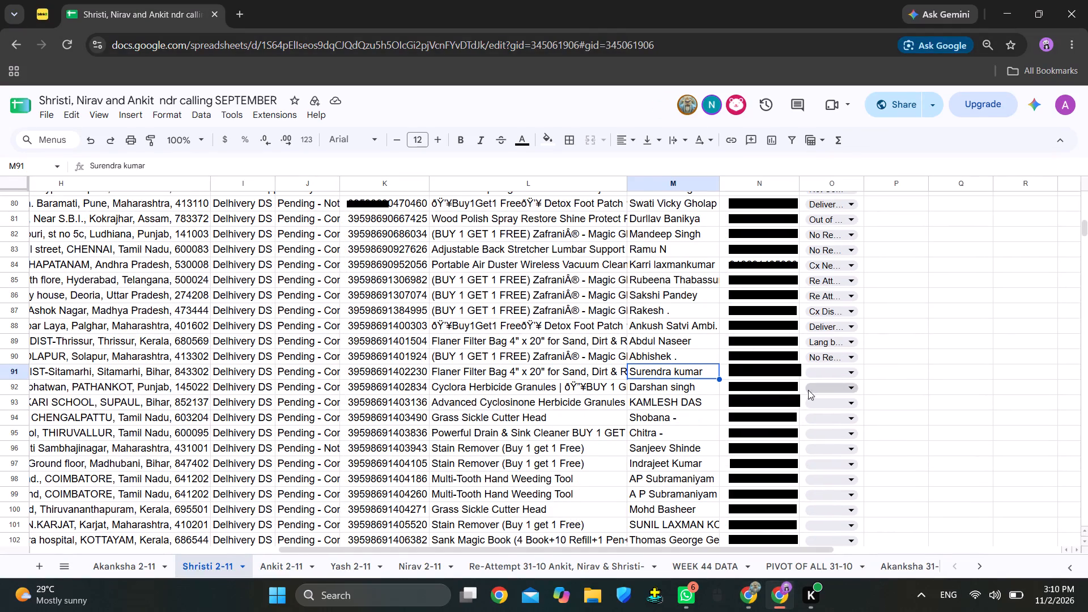
scroll(753, 386, down, 1)
scroll(805, 326, down, 1)
click(839, 235)
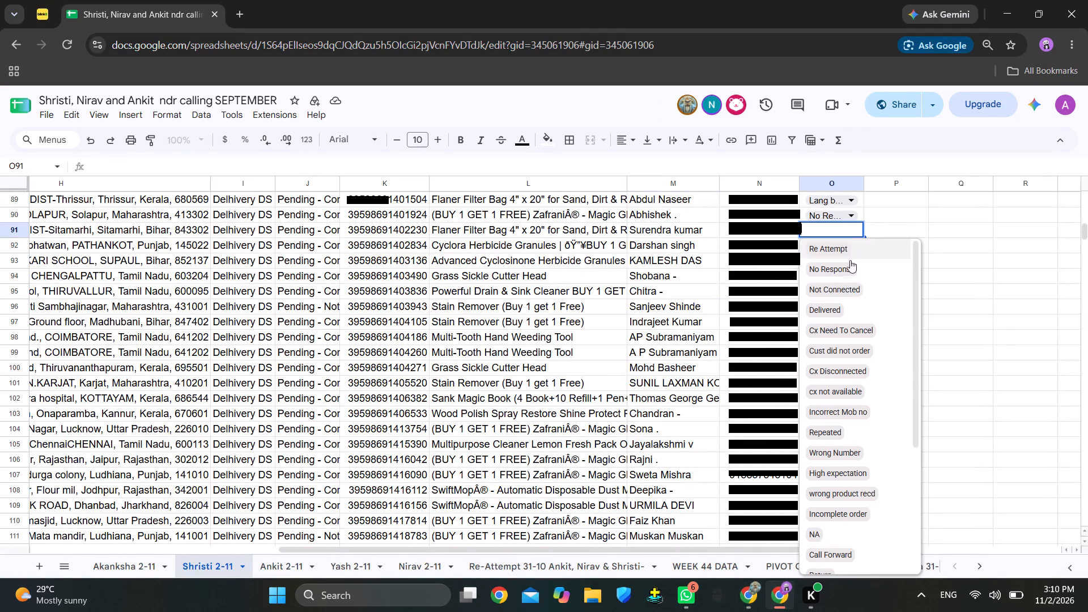
click(831, 250)
click(776, 244)
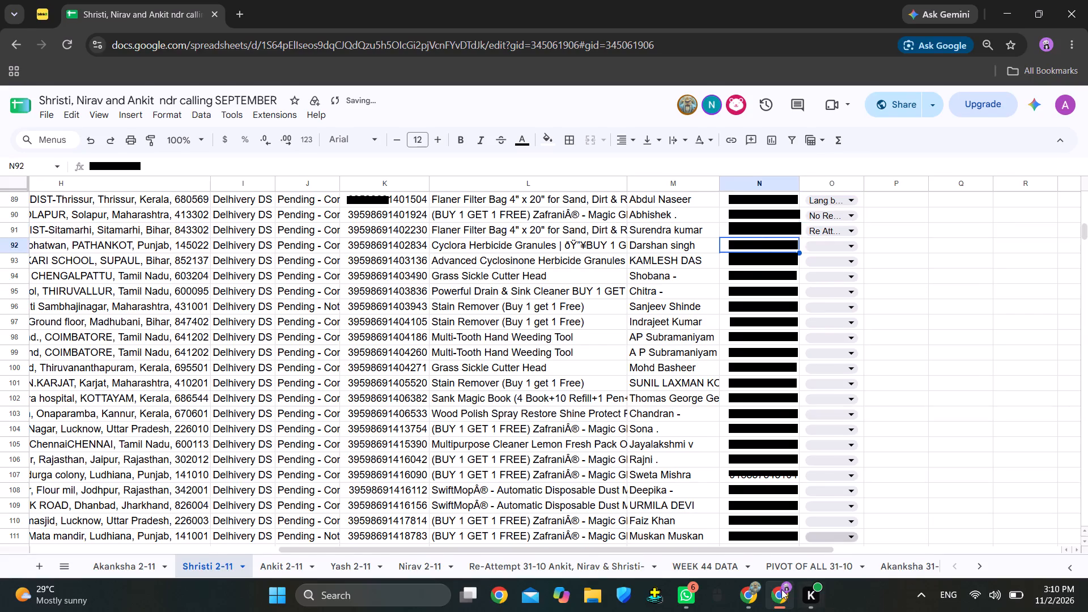
Return to the Ankit 2-11 sheet in the first Chrome profile and set the row 74 remark to Re Attempt.
click(754, 596)
click(645, 235)
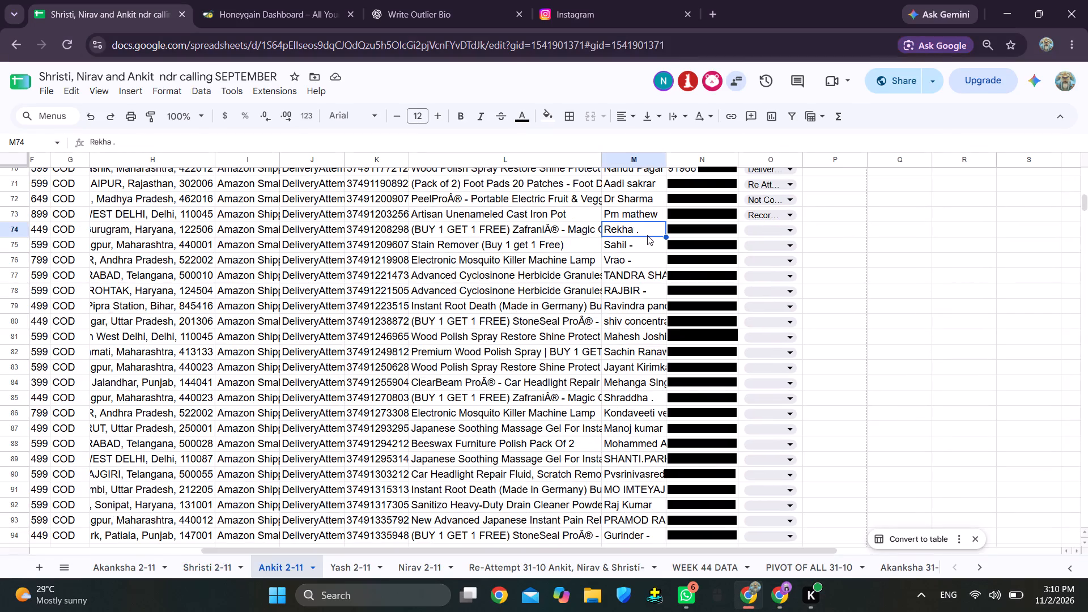
click(783, 599)
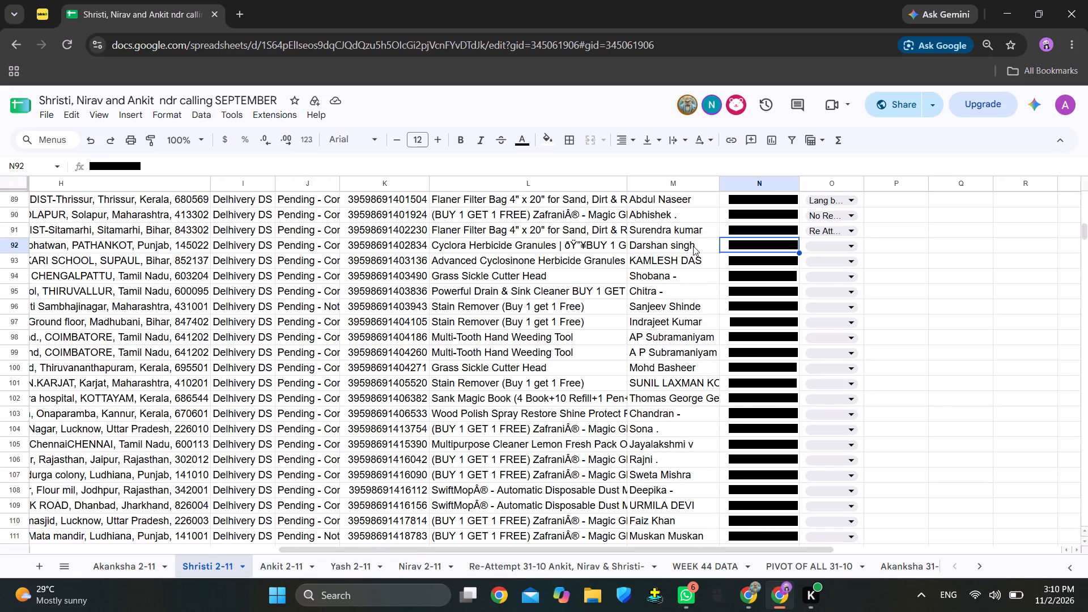
click(695, 244)
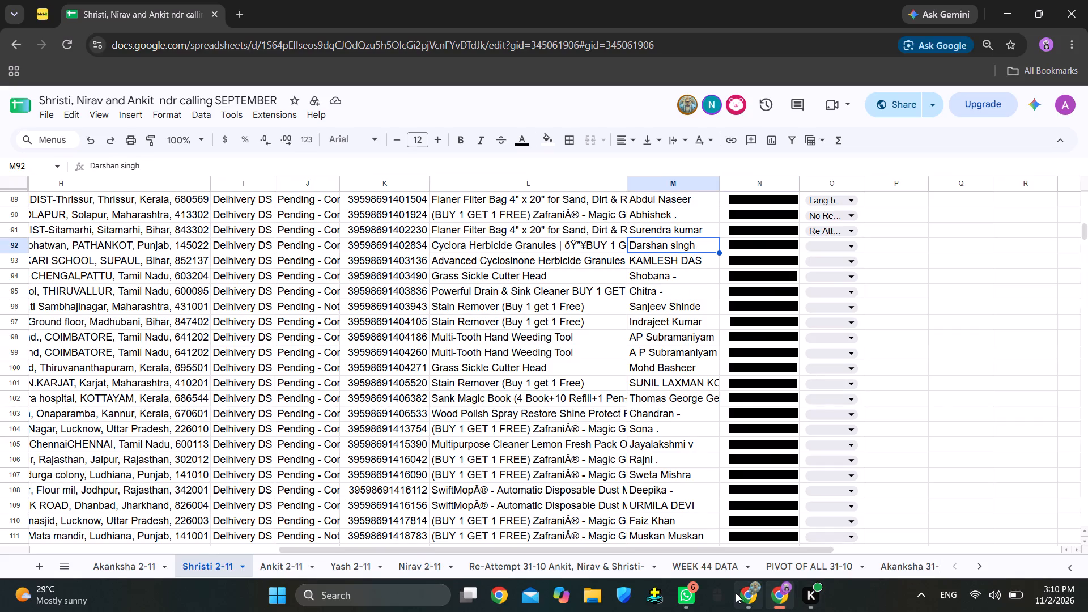
click(747, 596)
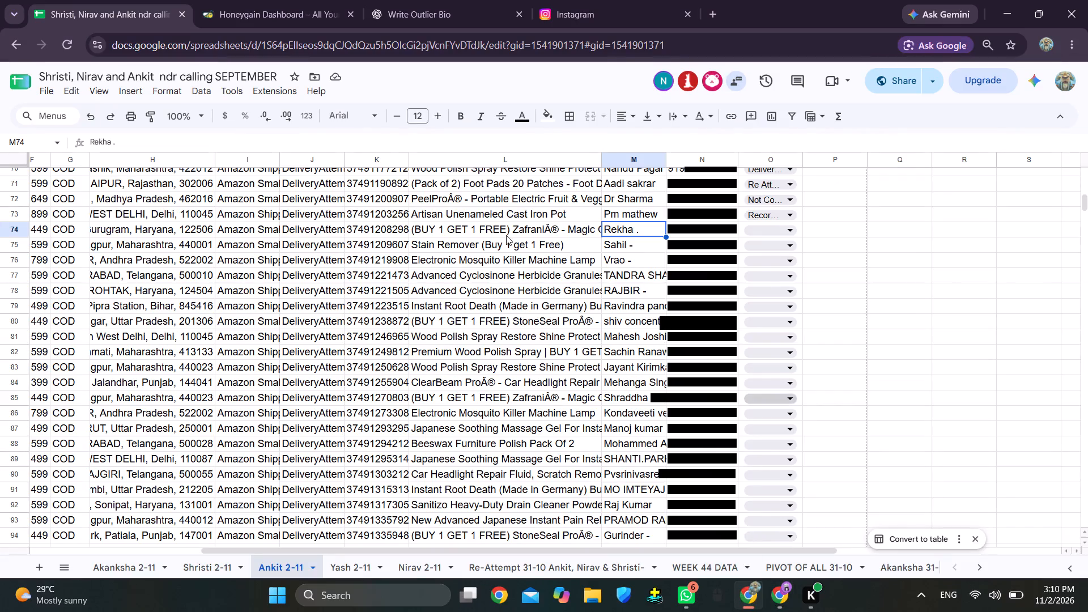
click(779, 231)
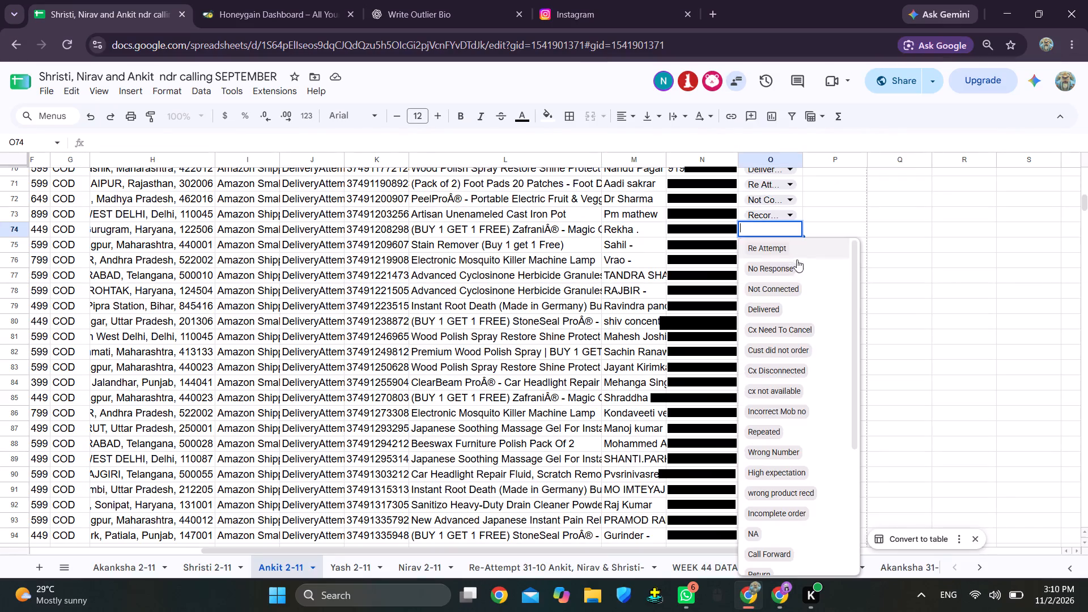
click(773, 249)
click(709, 245)
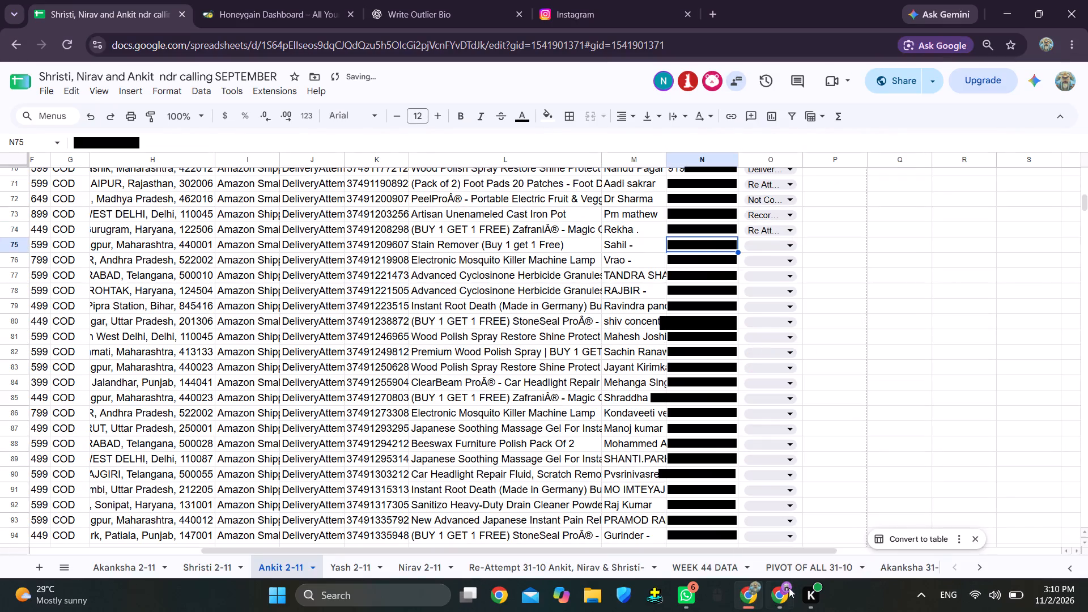
Switch to the Shristi 2-11 sheet in the other Chrome profile and set the row 92 remark to Not Connected.
click(787, 594)
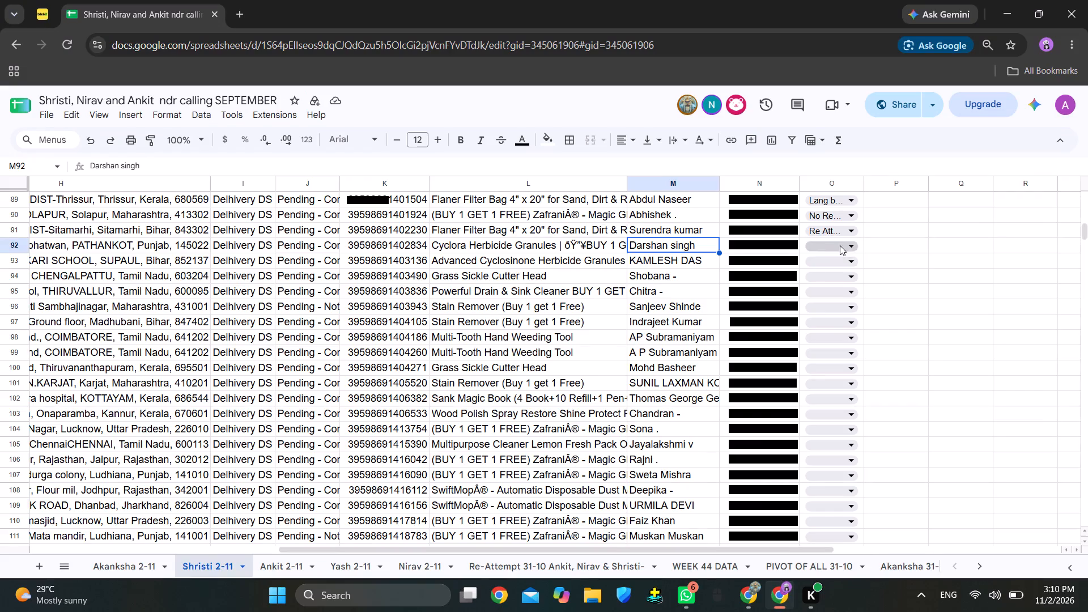
scroll(855, 249, up, 1)
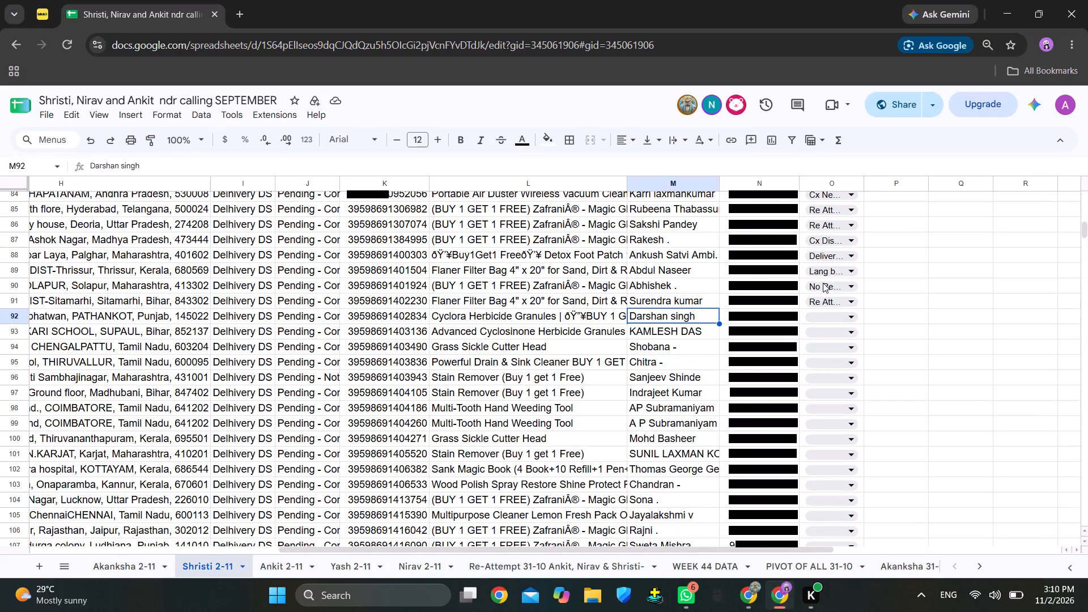
scroll(841, 257, down, 1)
click(832, 248)
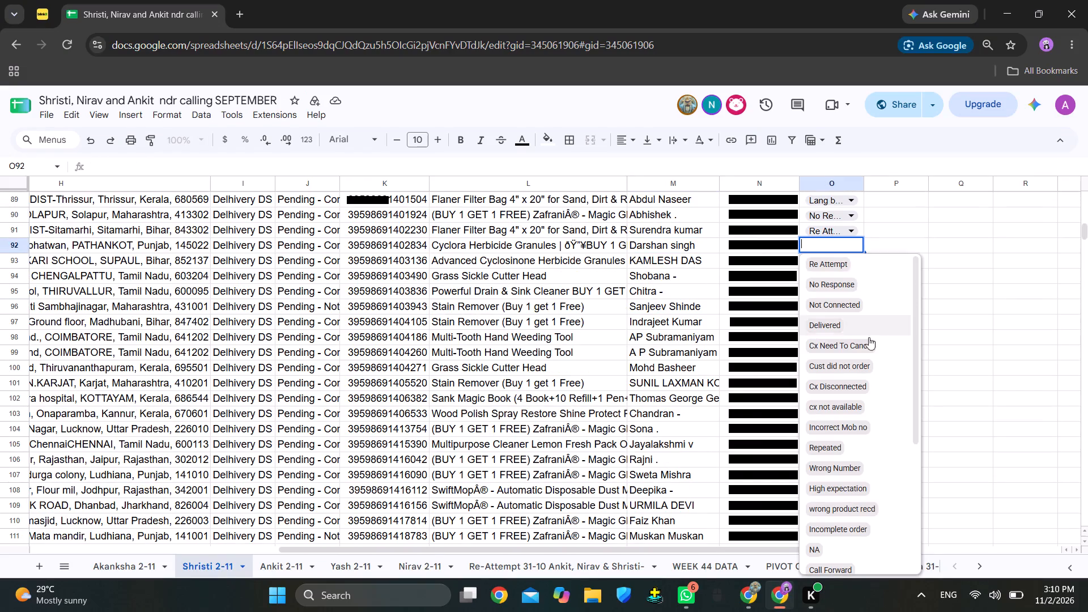
click(829, 308)
click(779, 263)
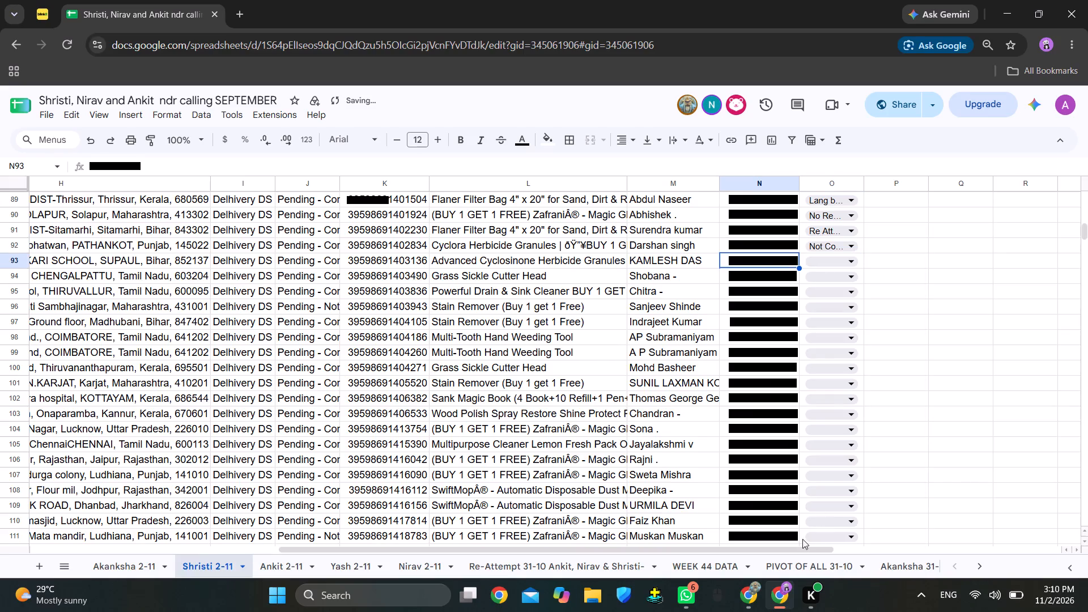
Return to the Ankit 2-11 sheet in the first Chrome profile and set the row 75 remark to Incoming Calls.
click(750, 591)
click(641, 249)
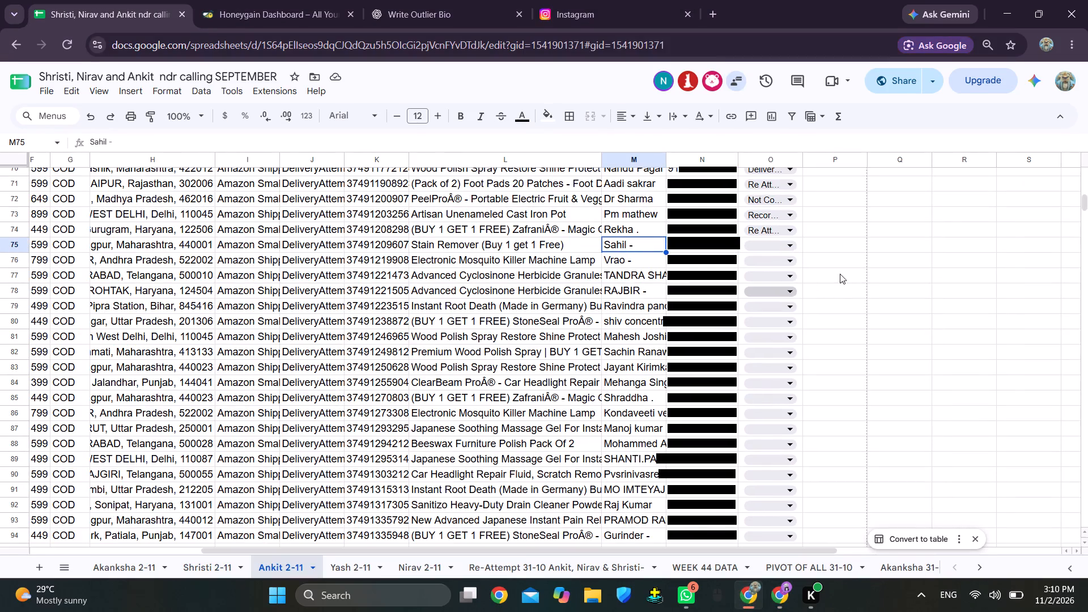
click(758, 245)
scroll(816, 424, down, 5)
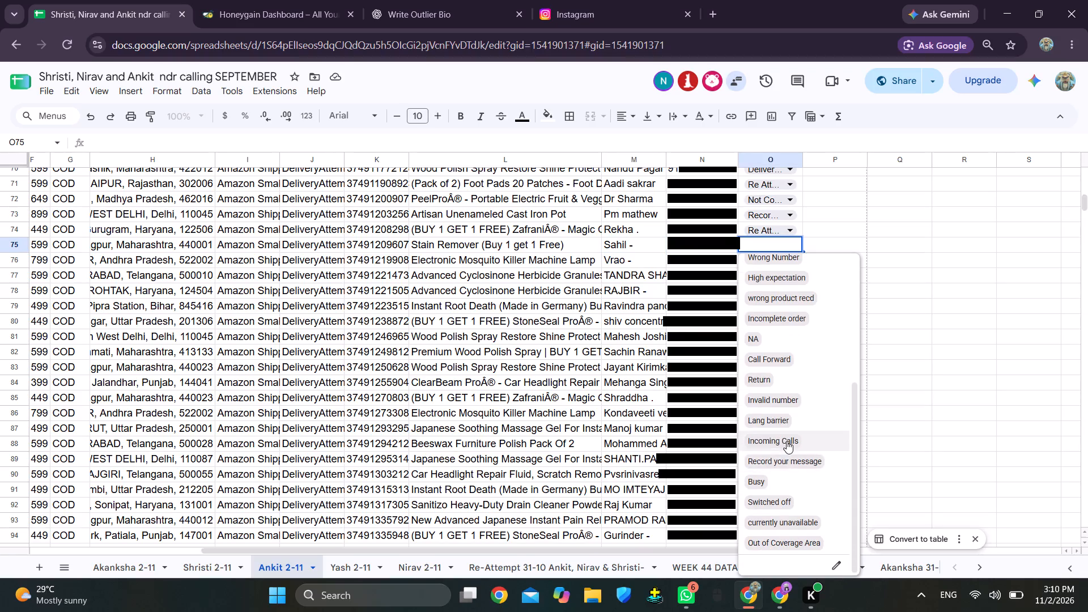
click(788, 440)
click(711, 265)
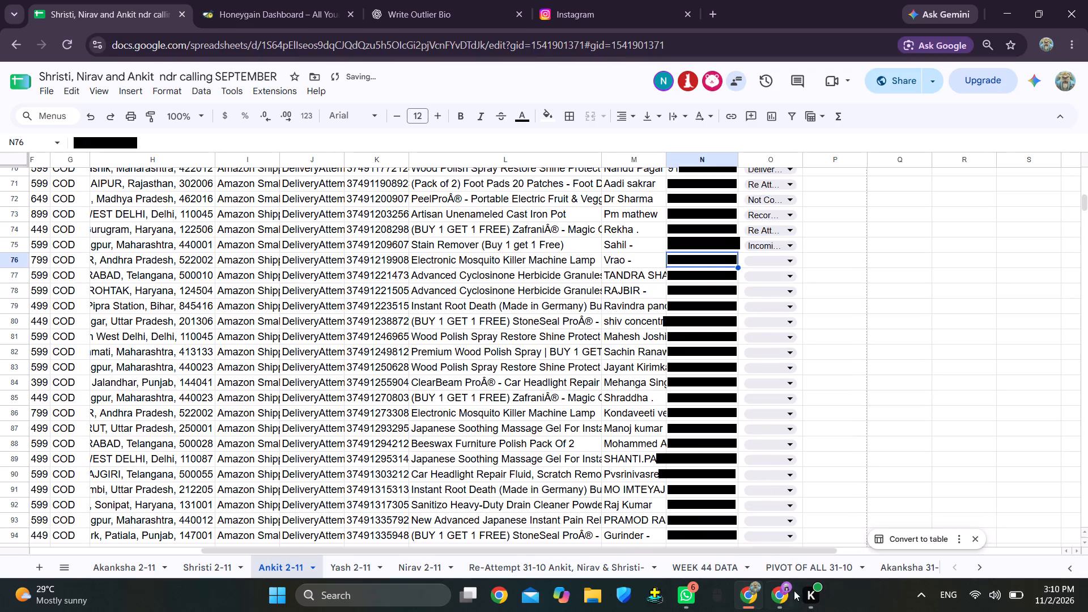
Switch to the Shristi 2-11 sheet in the other Chrome profile and set the row 93 remark to Re Attempt.
click(788, 598)
click(684, 261)
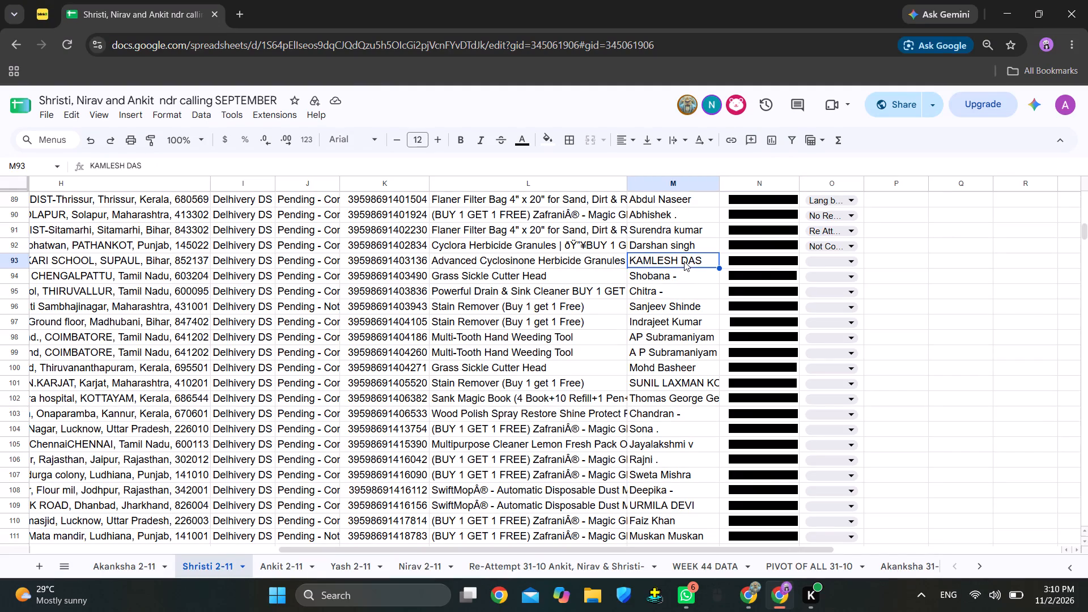
click(755, 596)
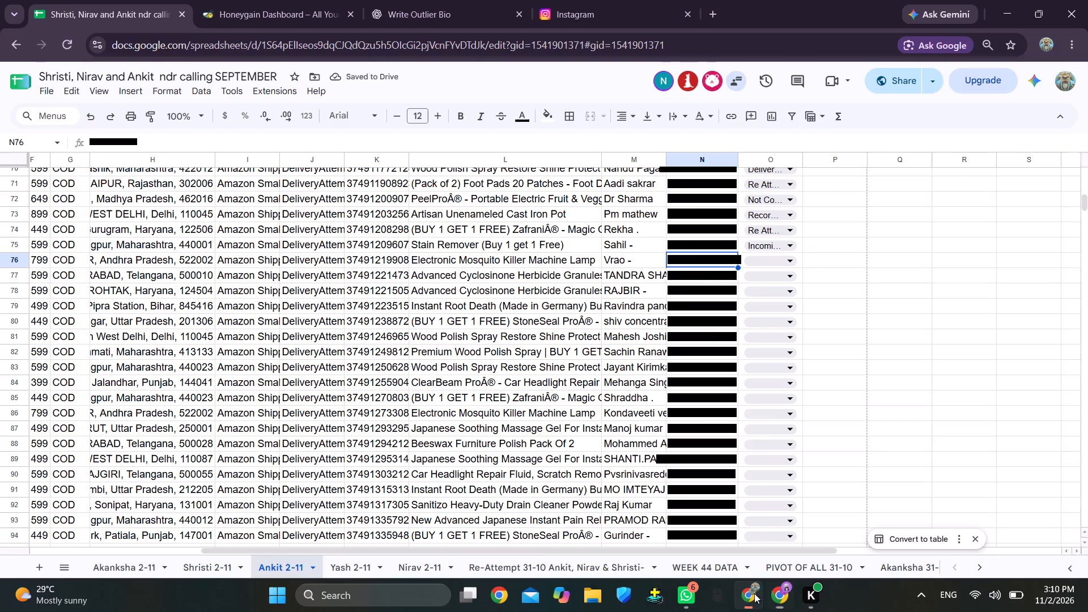
click(634, 262)
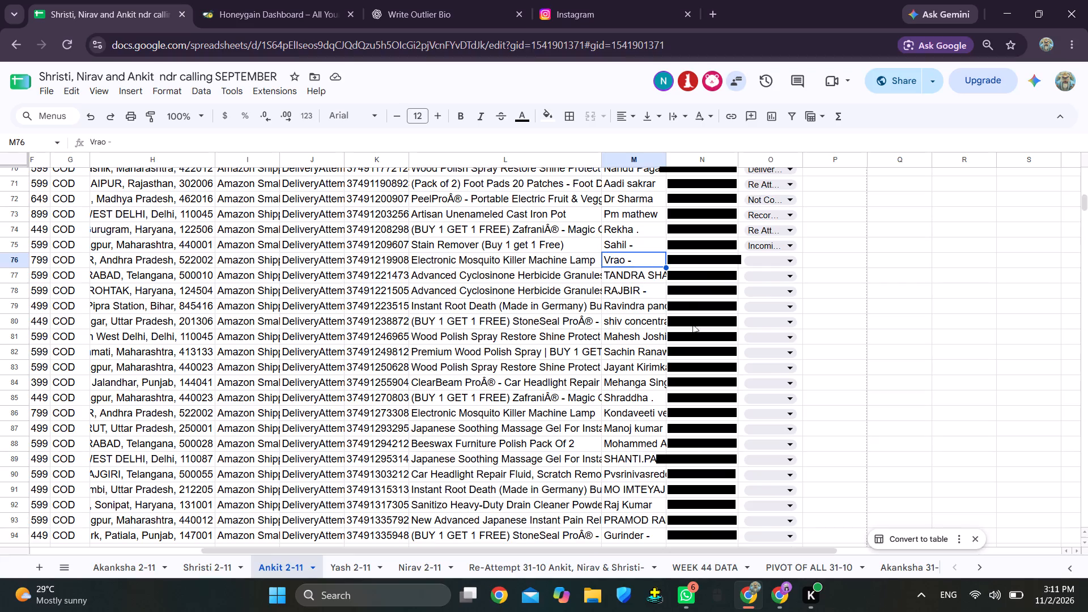
click(780, 601)
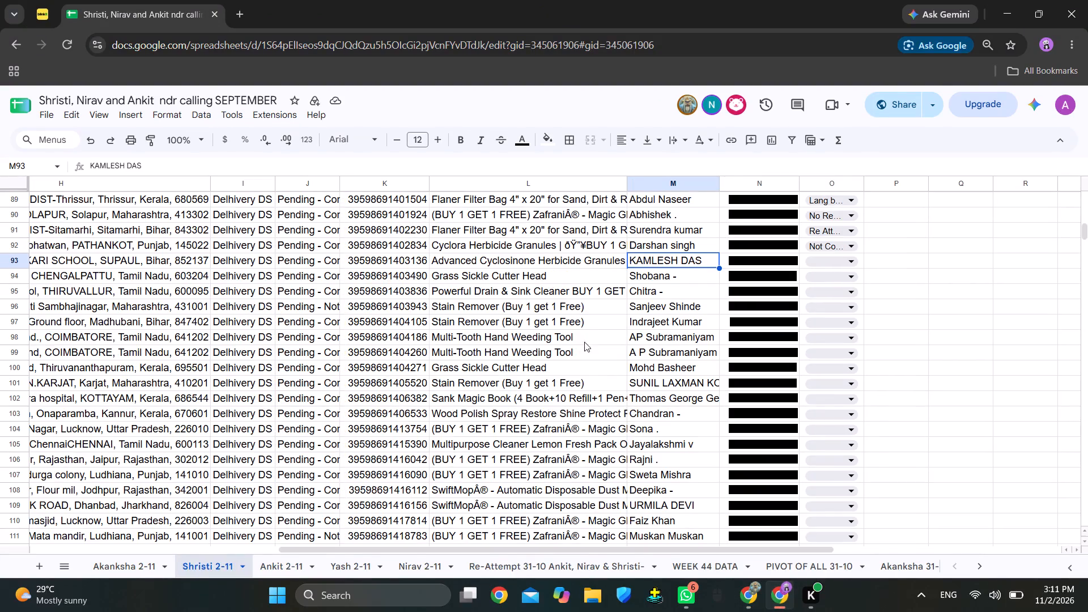
scroll(738, 381, down, 10)
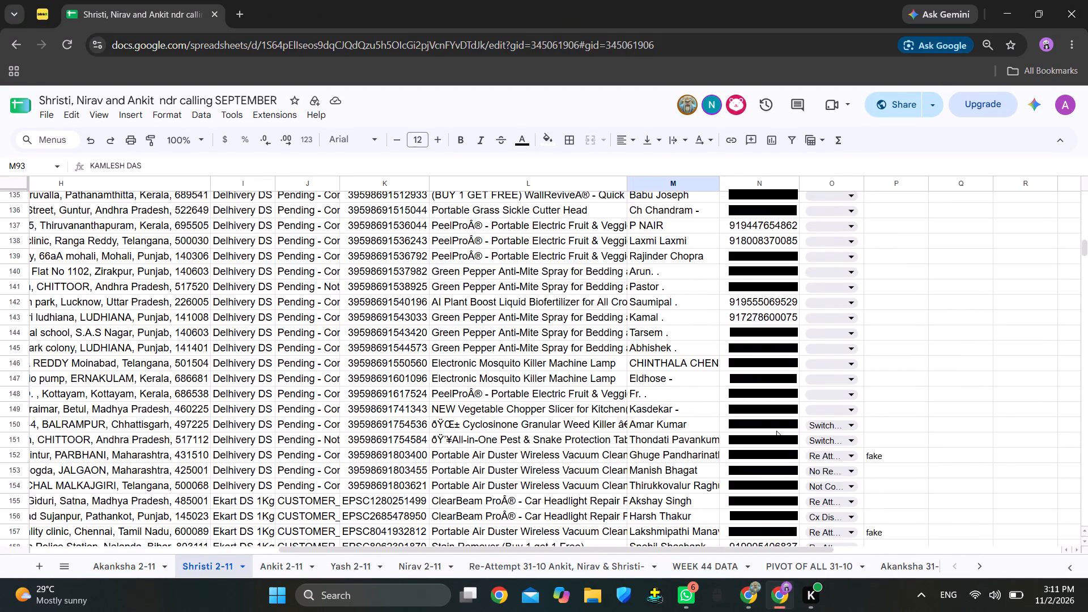
scroll(776, 347, up, 10)
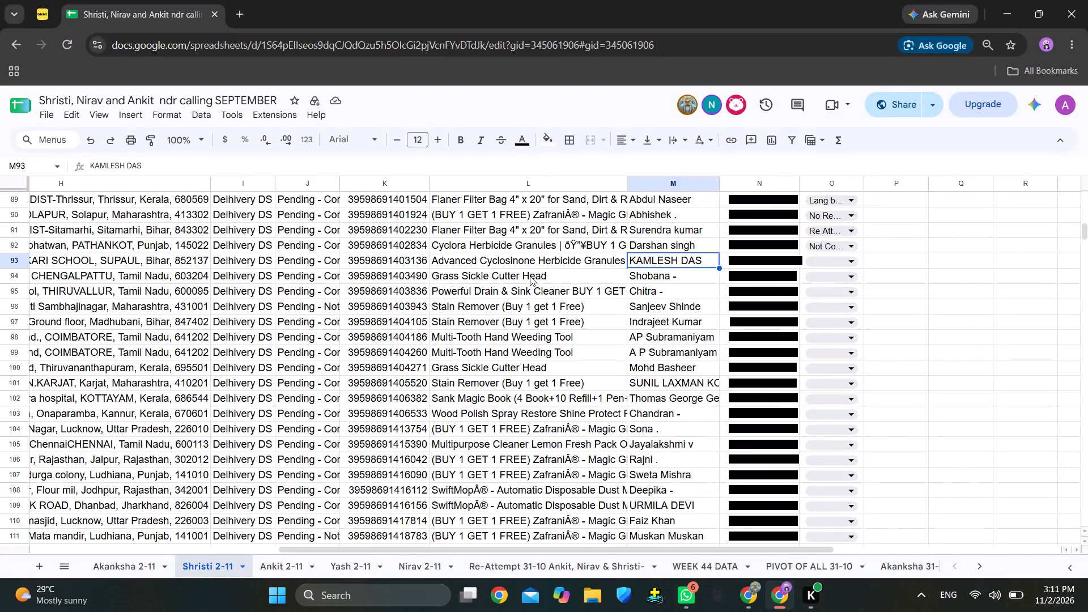
click(815, 259)
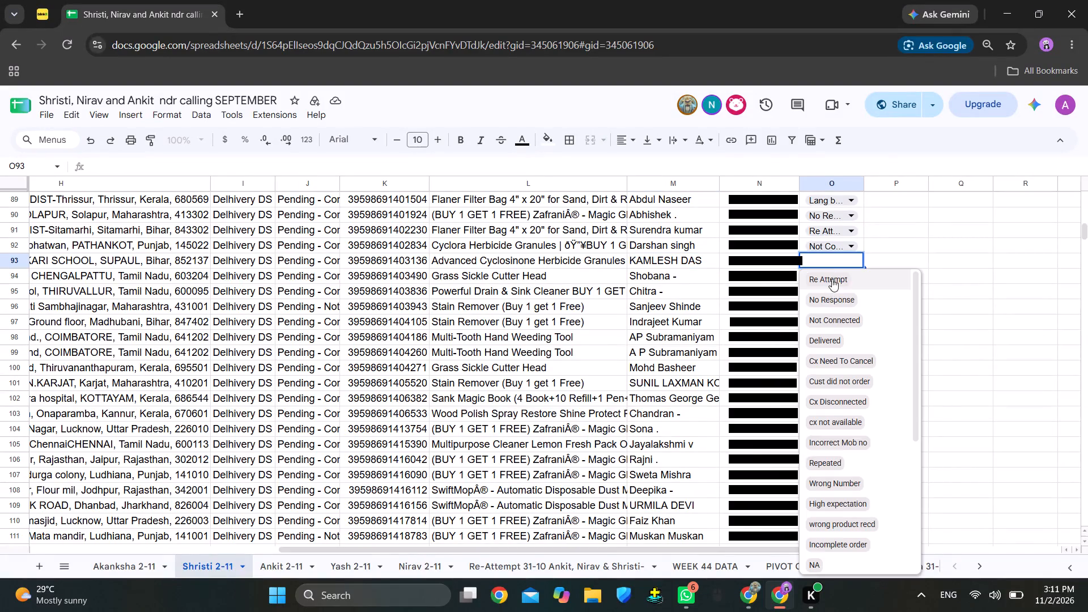
click(832, 279)
click(777, 275)
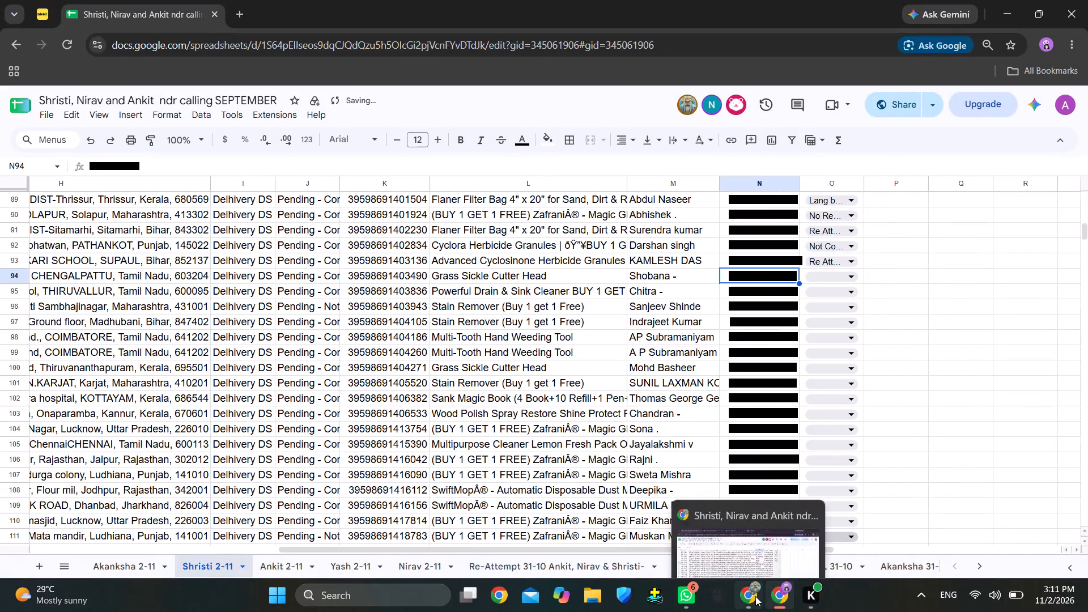
Return to the Ankit 2-11 sheet in the first Chrome profile and set the row 76 remark to Lang barrier.
click(755, 596)
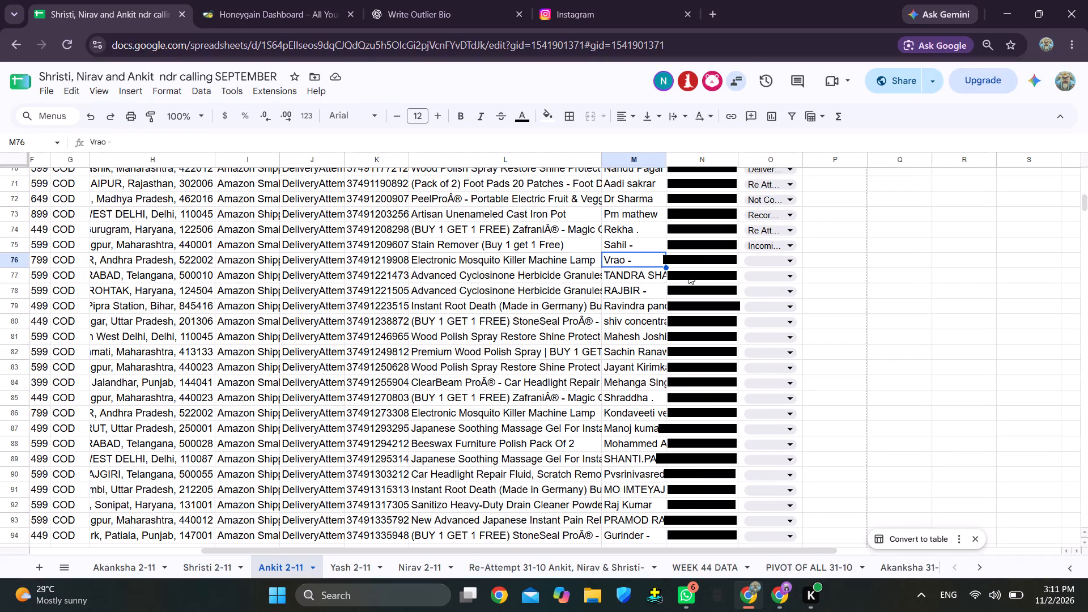
click(768, 262)
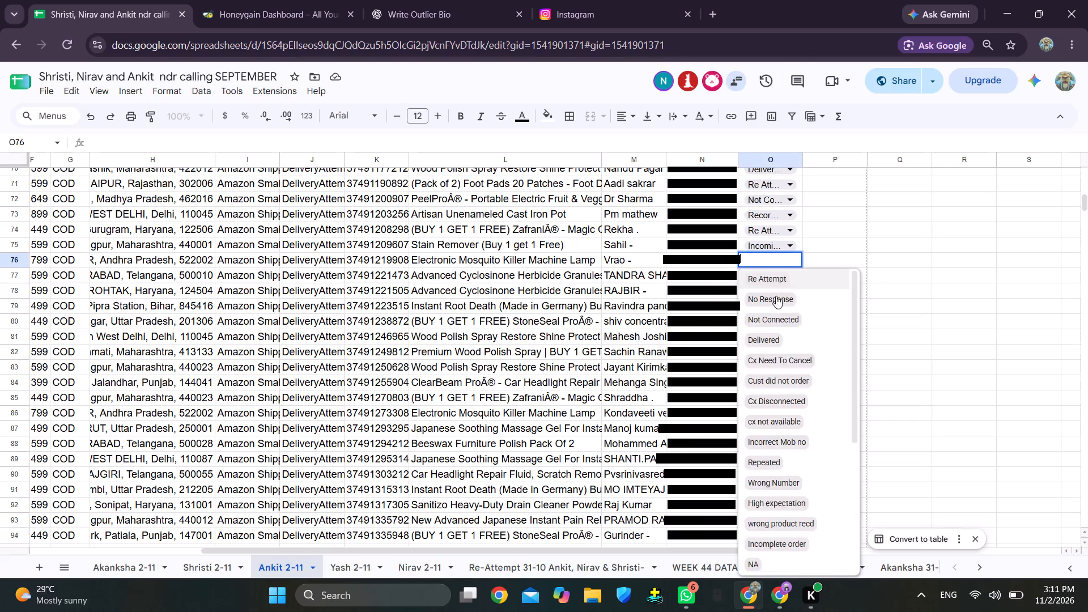
scroll(789, 367, down, 6)
click(776, 423)
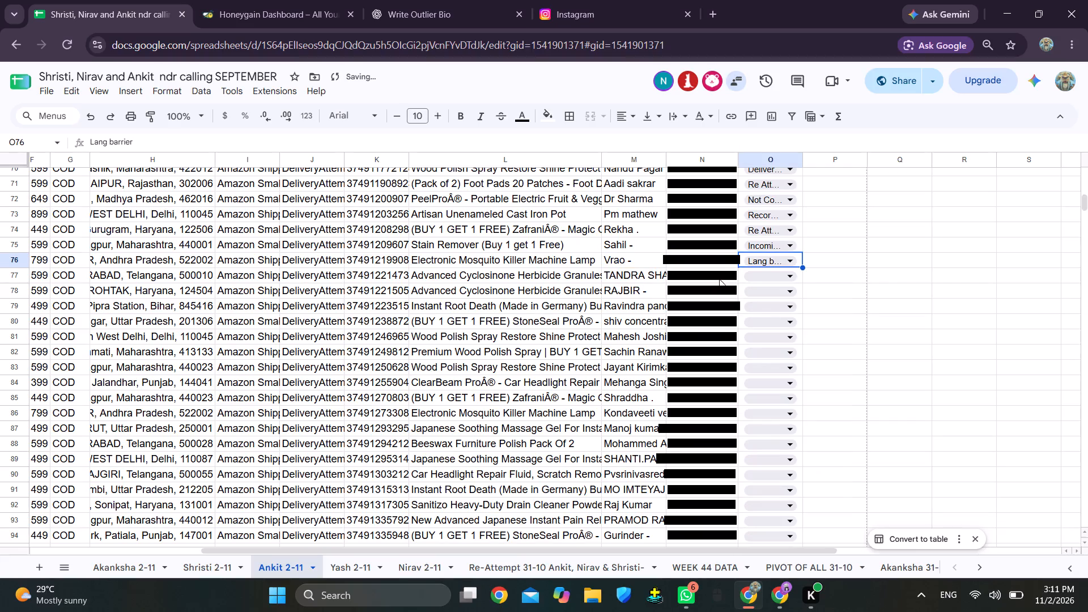
click(719, 279)
Switch to the Shristi 2-11 sheet in the other Chrome profile and set the row 94 remark to Busy.
click(775, 597)
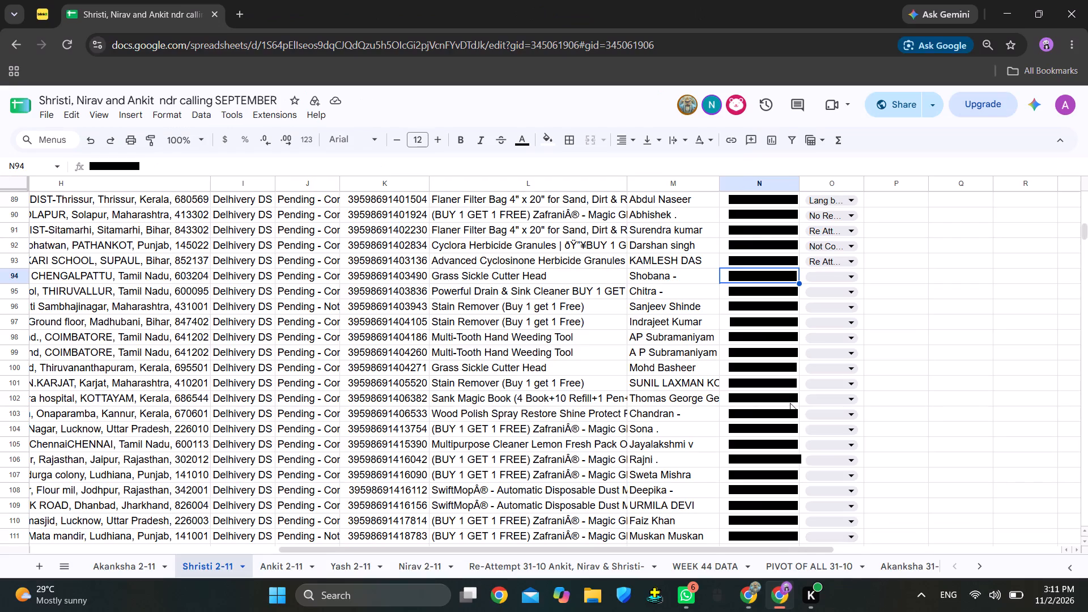
click(674, 275)
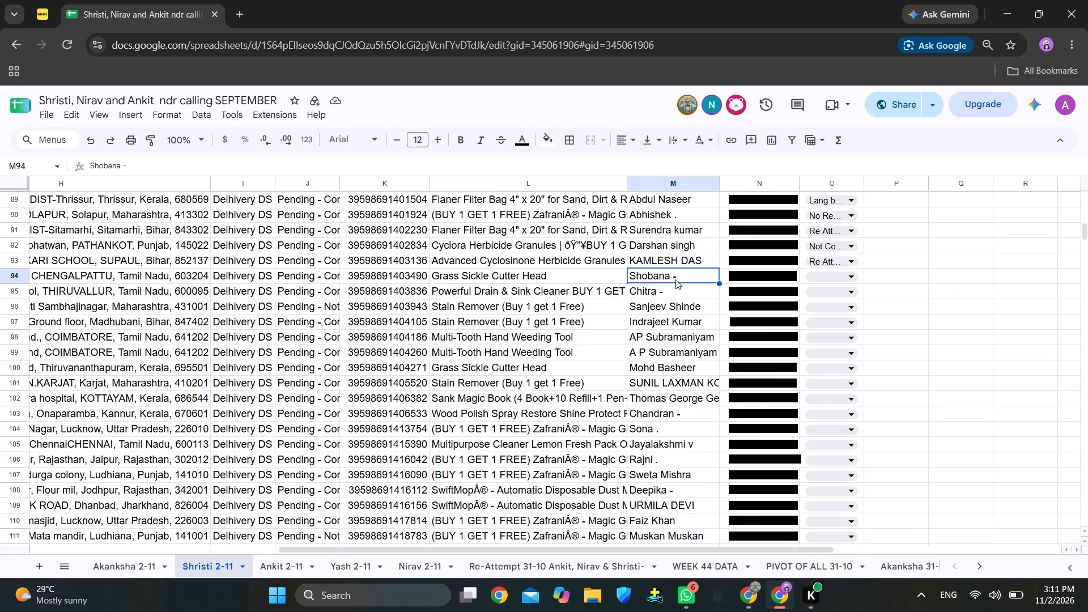
click(762, 586)
click(753, 597)
click(630, 273)
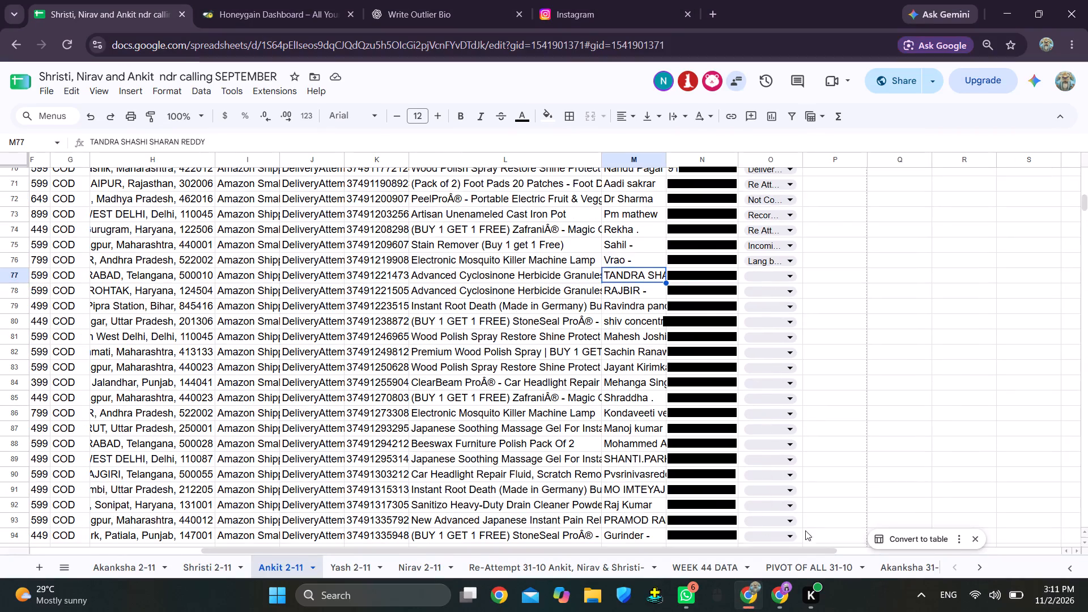
click(778, 598)
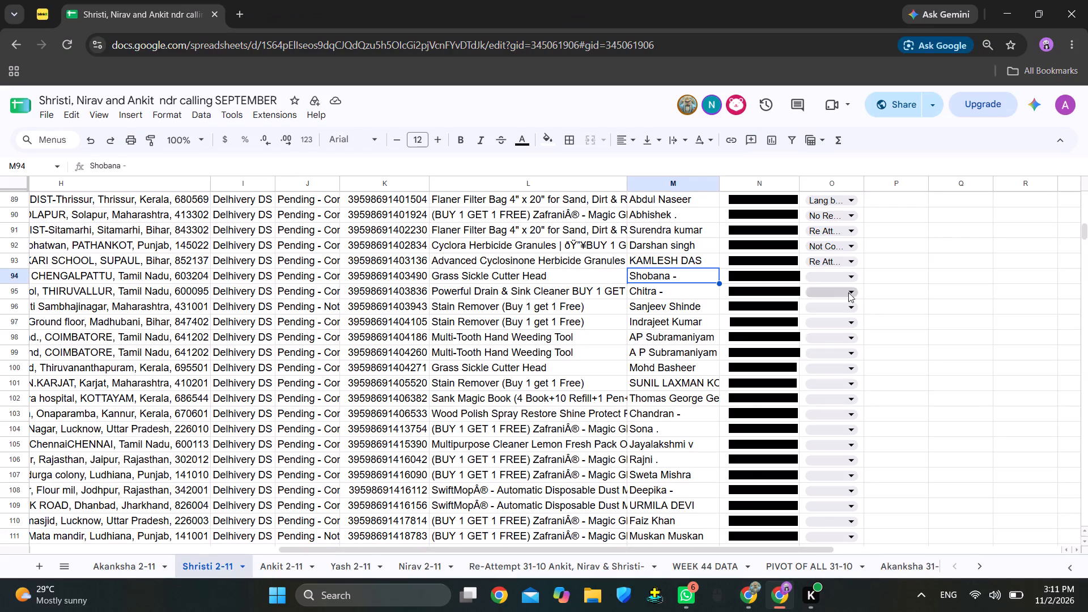
click(839, 274)
scroll(839, 346, down, 7)
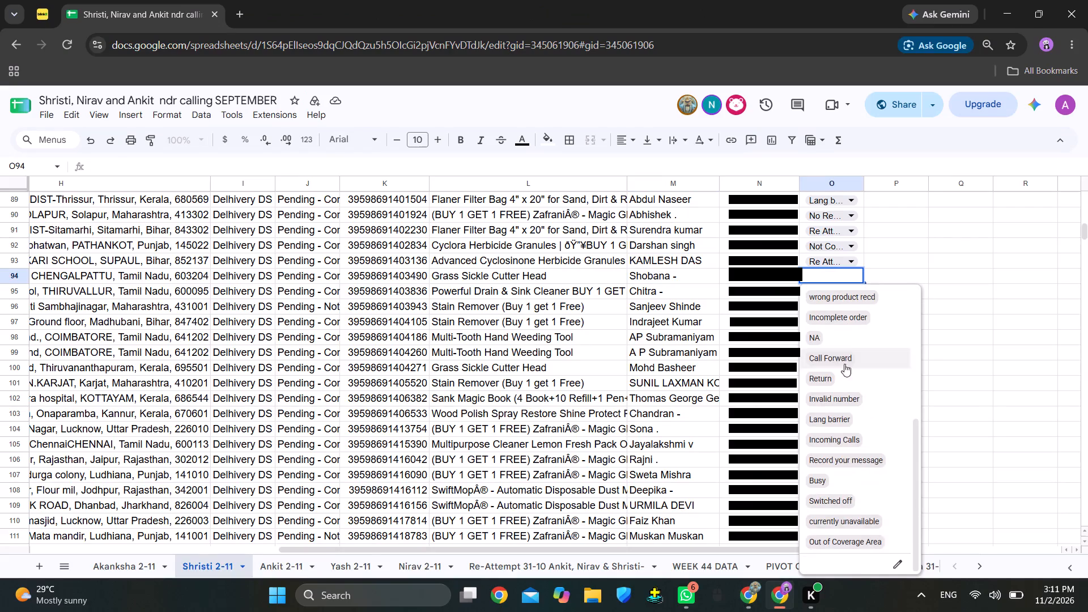
click(825, 480)
click(779, 295)
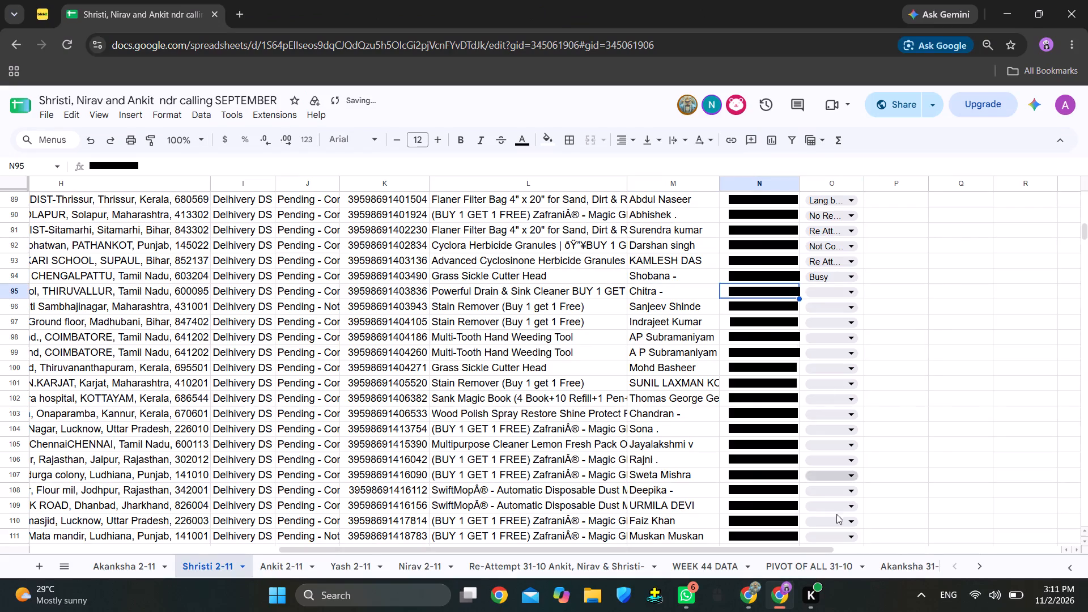
Return to the Ankit 2-11 sheet in the first Chrome profile and set the row 77 remark to Out of Coverage Area.
click(755, 593)
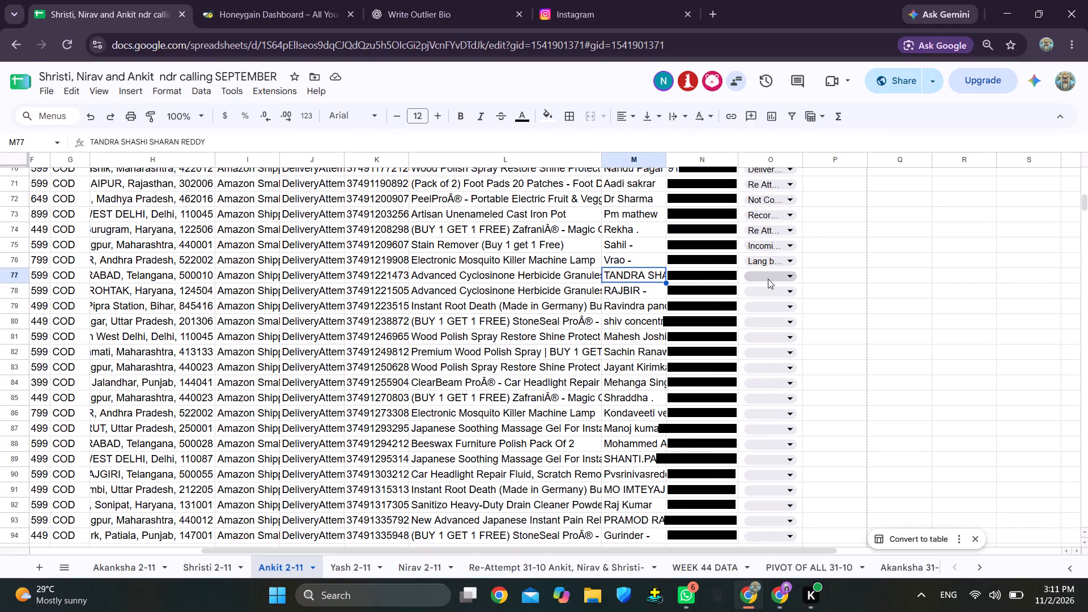
click(768, 279)
scroll(791, 350, down, 1)
scroll(792, 351, up, 1)
scroll(792, 356, down, 1)
scroll(792, 358, up, 1)
scroll(792, 360, down, 3)
scroll(786, 539, down, 4)
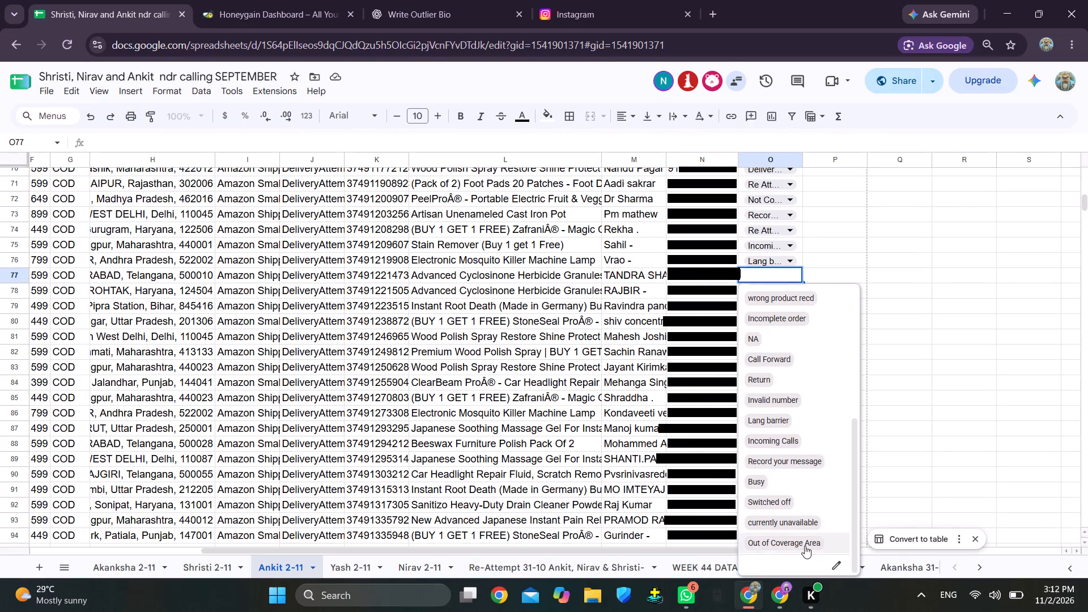
click(805, 546)
click(713, 292)
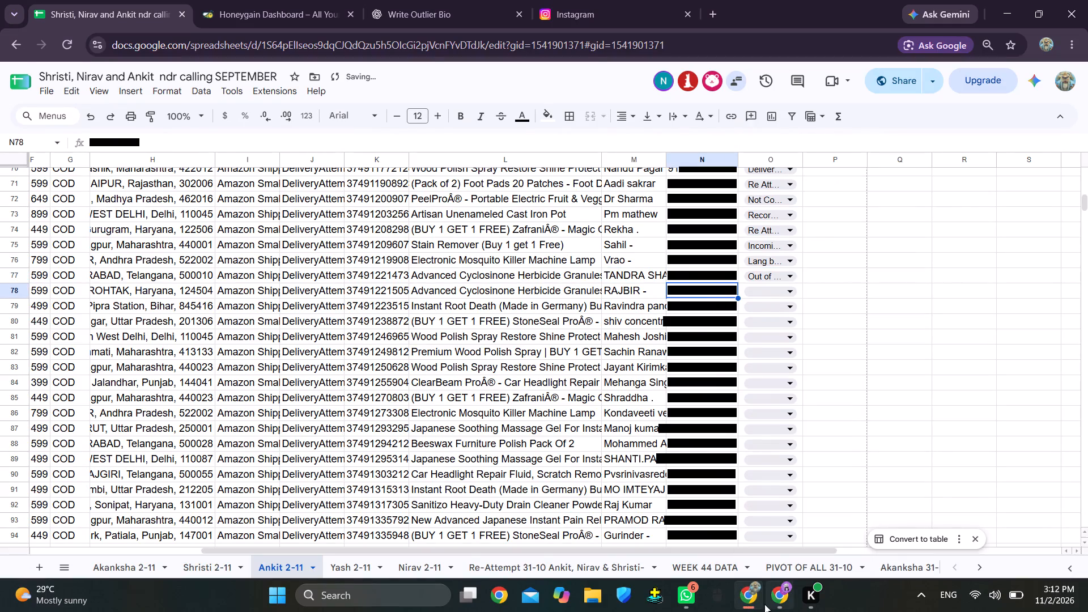
Switch to the Shristi 2-11 sheet in the other Chrome profile and set the row 95 remark to Re Attempt.
click(775, 600)
click(694, 288)
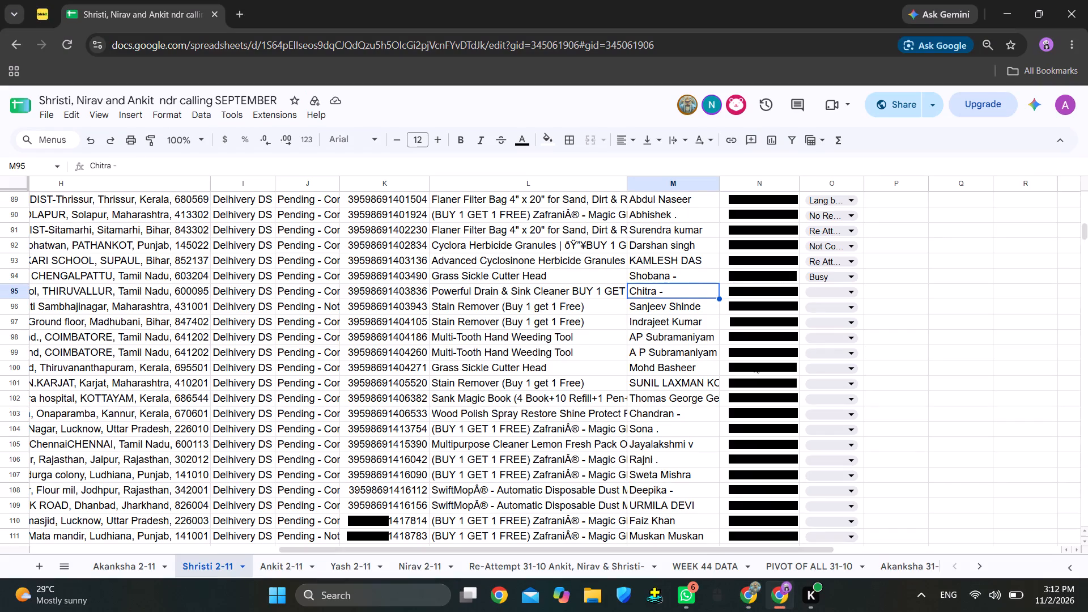
click(752, 600)
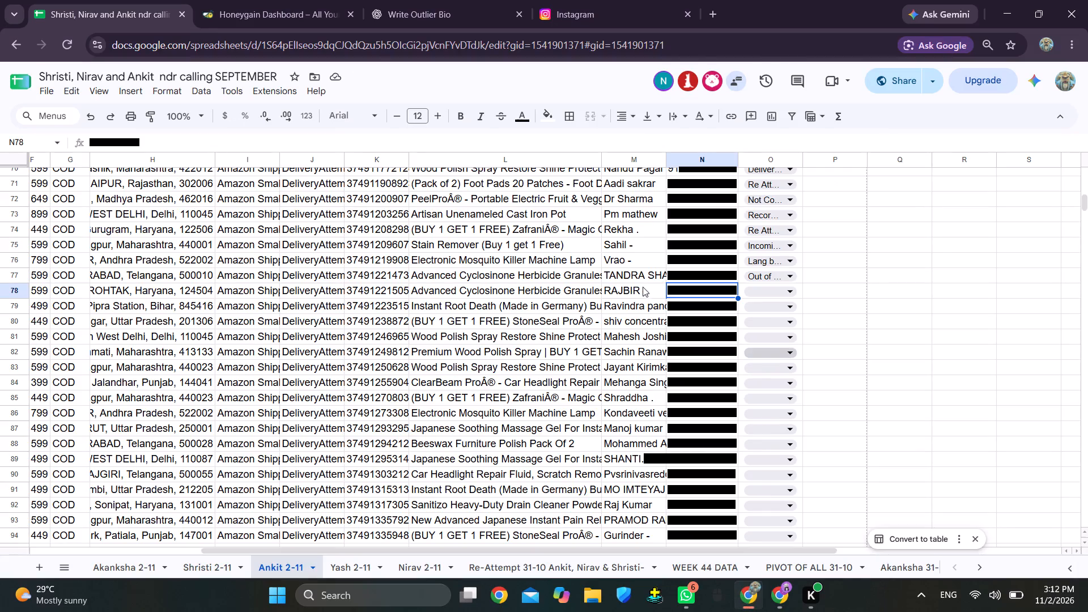
click(643, 287)
click(784, 601)
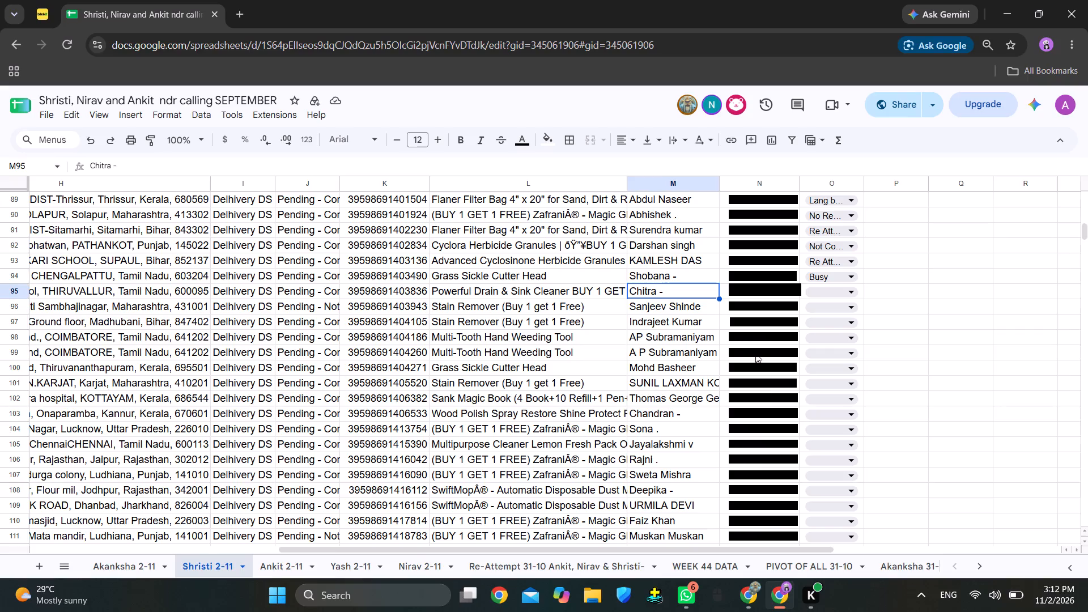
click(826, 292)
click(833, 310)
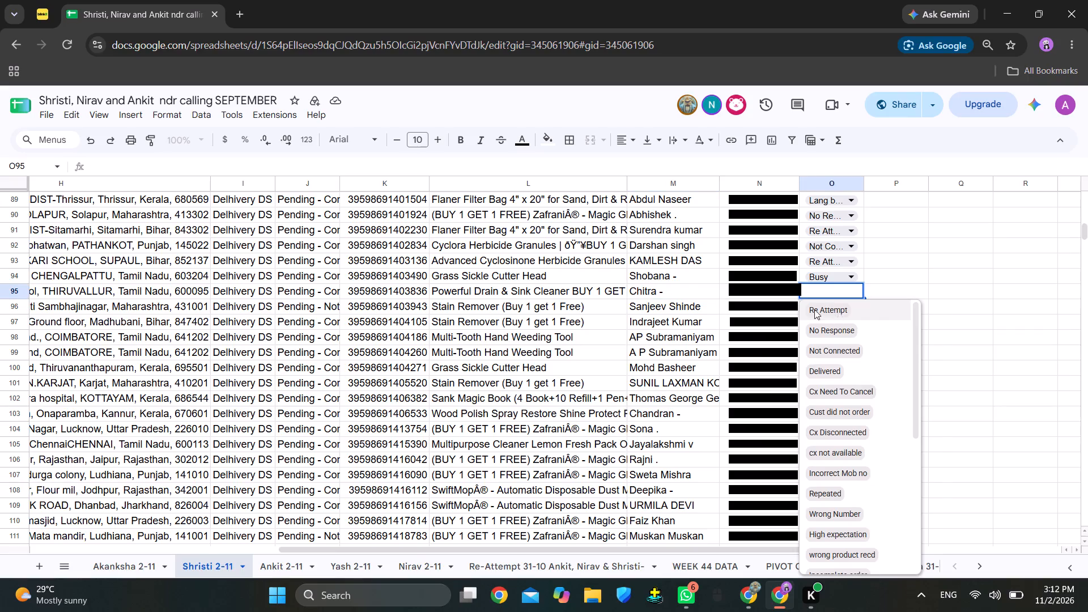
click(782, 304)
Return to the Ankit 2-11 sheet in the first Chrome profile and set the row 78 remark to Re Attempt.
click(755, 592)
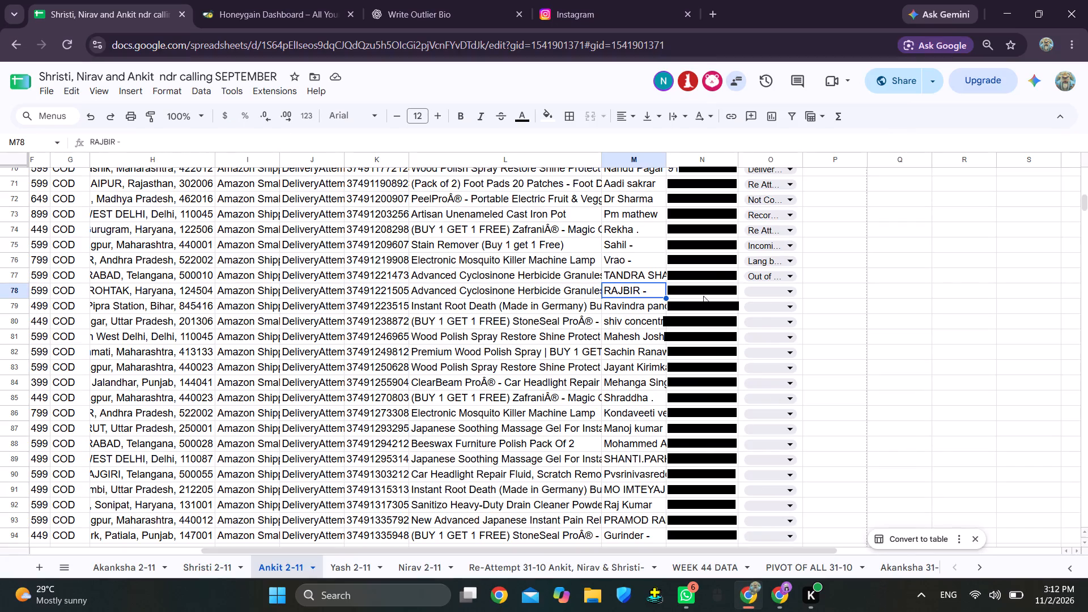
click(764, 292)
click(772, 312)
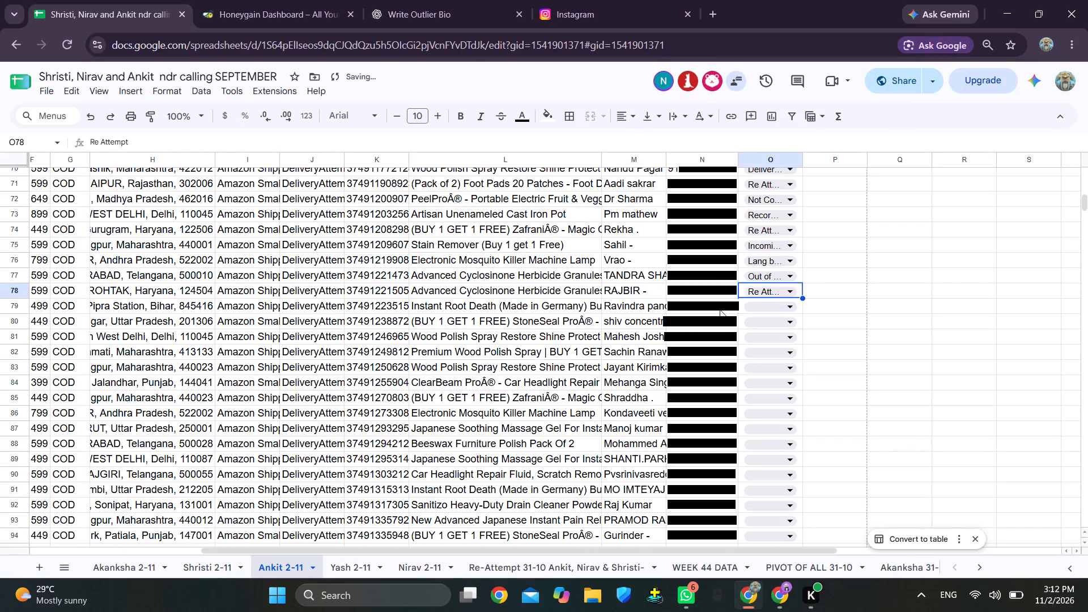
click(717, 311)
Switch to the Shristi 2-11 sheet in the other Chrome profile and set the row 96 remark to No Response.
click(780, 590)
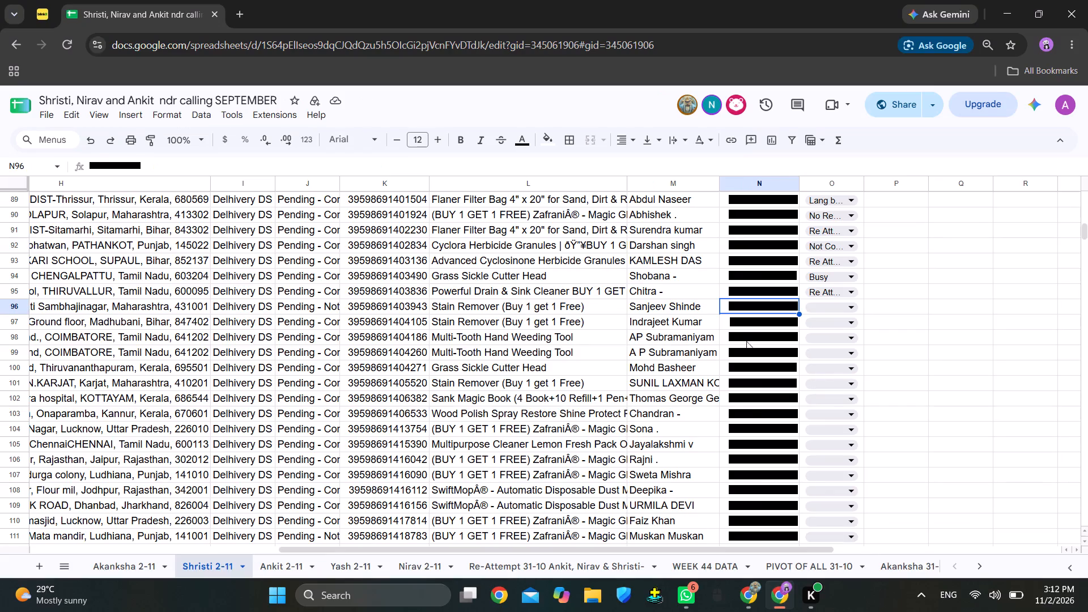
click(687, 308)
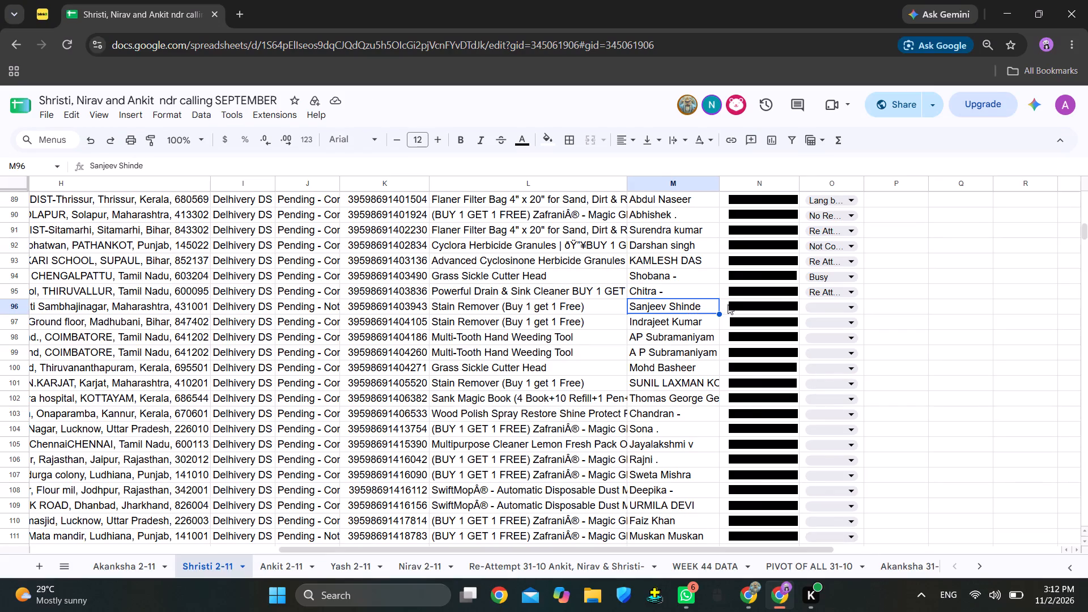
click(754, 592)
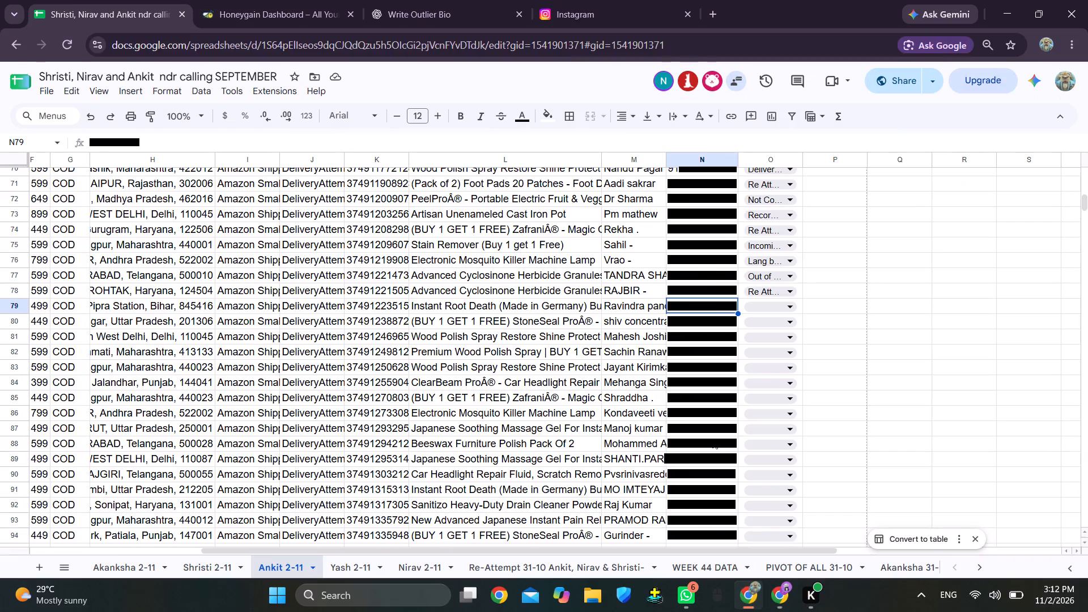
click(635, 301)
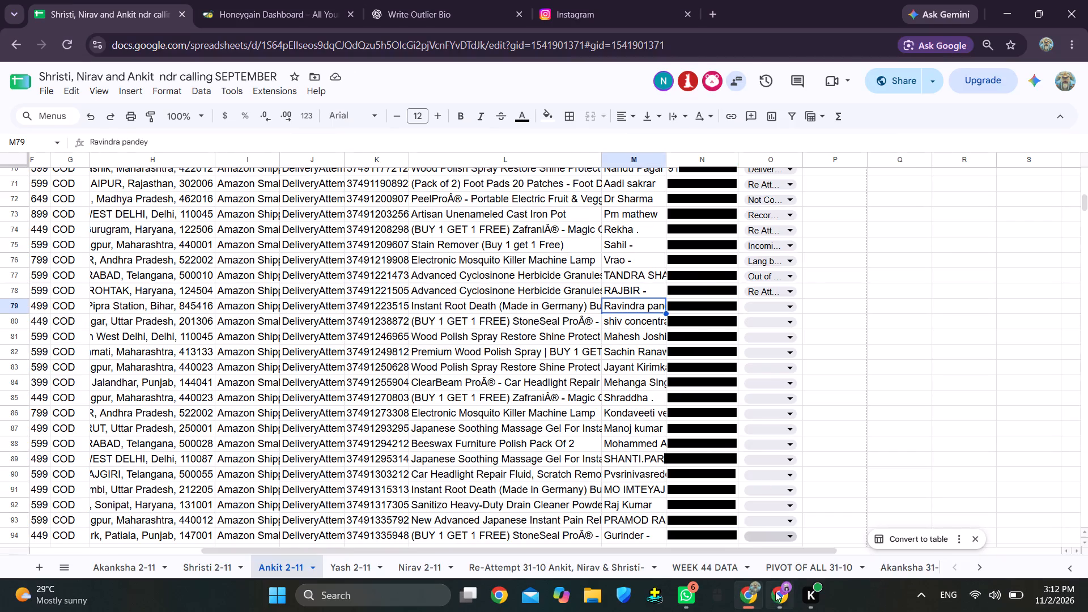
click(781, 596)
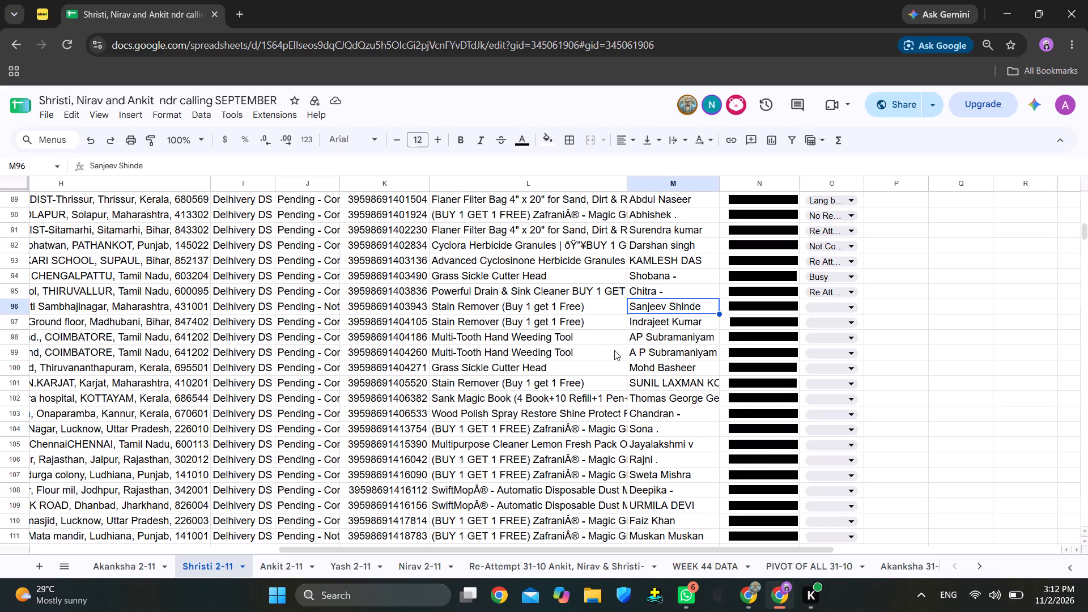
click(832, 309)
click(840, 348)
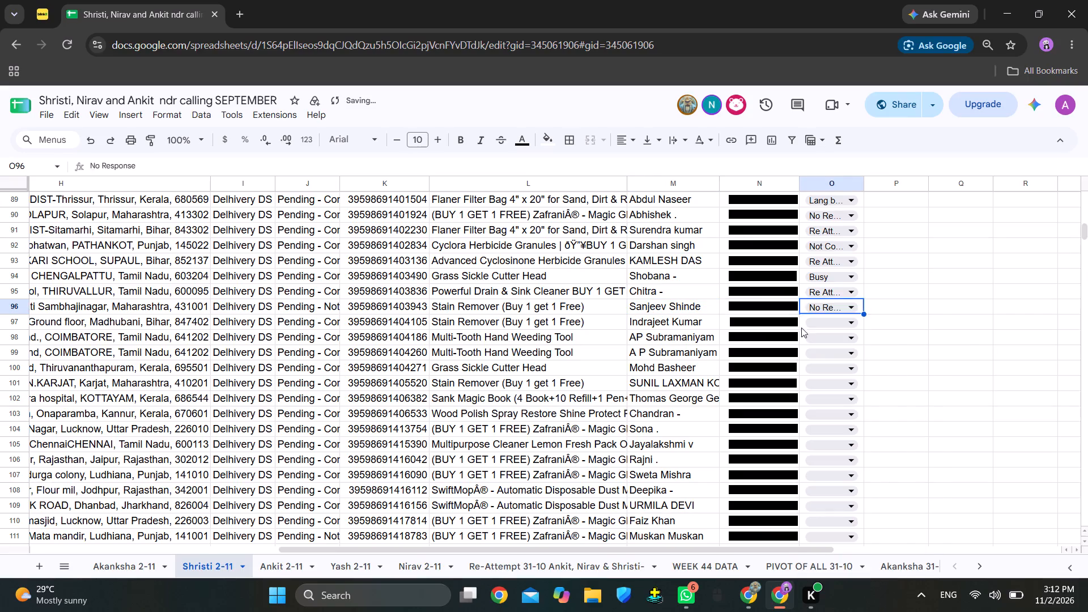
click(782, 320)
Return to the Ankit 2-11 sheet in the first Chrome profile and set the row 79 remark to Re Attempt.
click(746, 595)
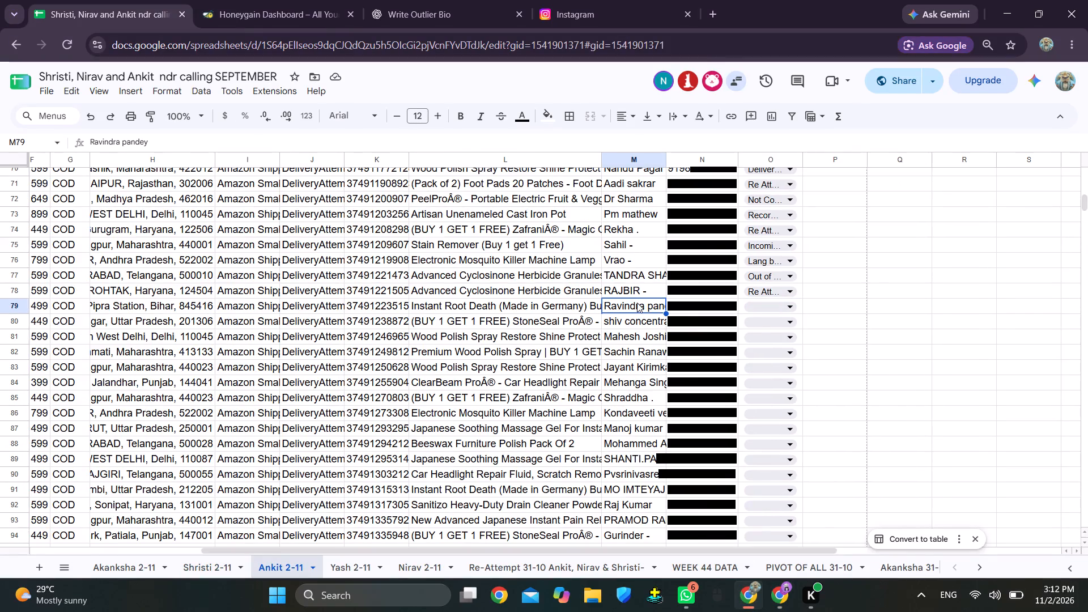
click(779, 305)
click(779, 325)
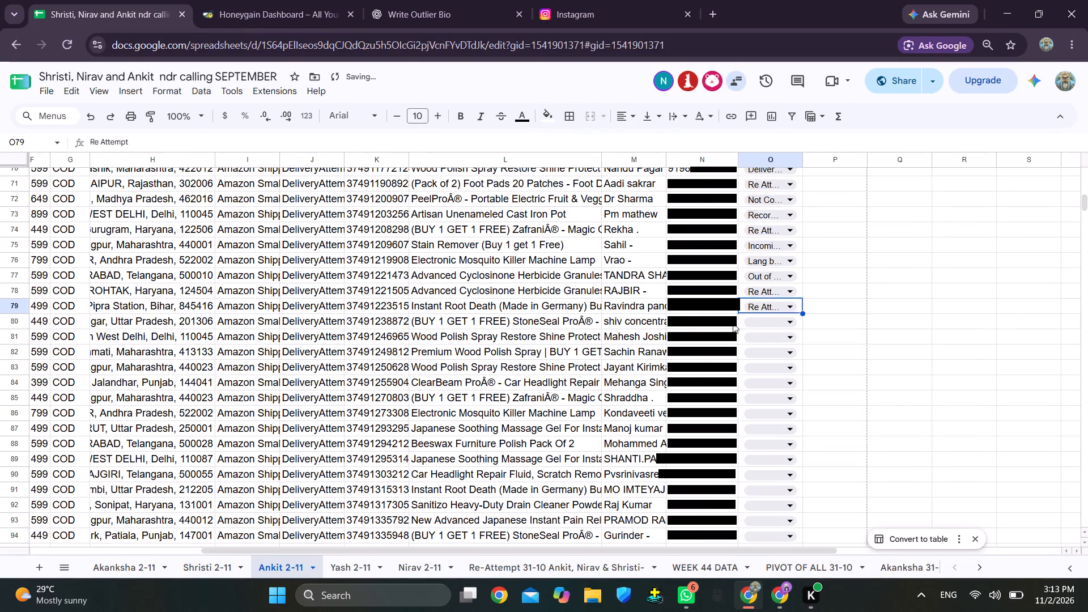
click(718, 324)
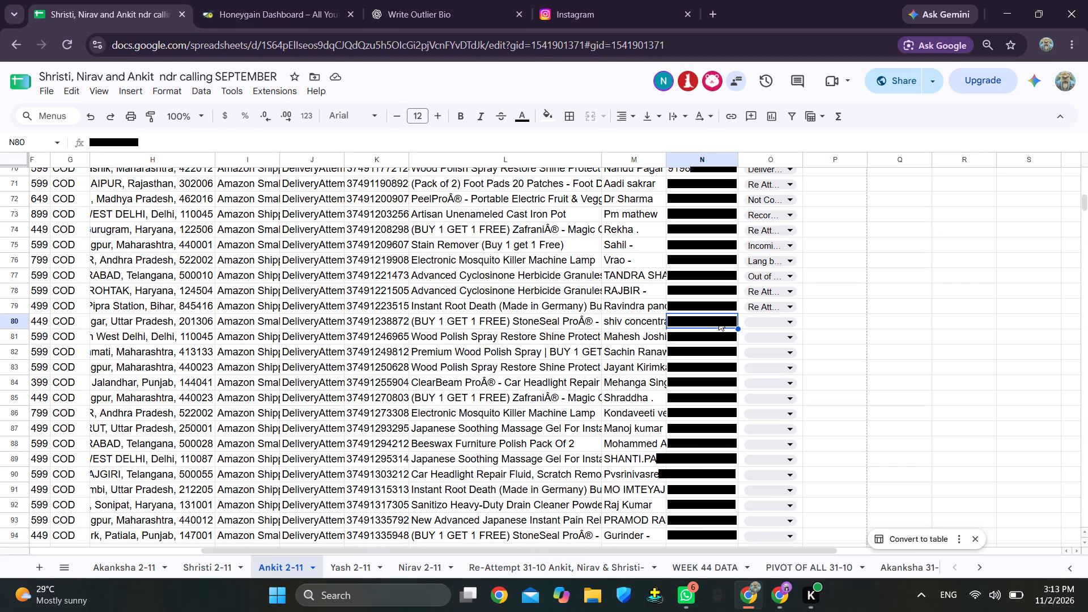
Switch to the Shristi 2-11 sheet in the other Chrome profile and set the row 97 remark to Cx Disconnected.
click(783, 598)
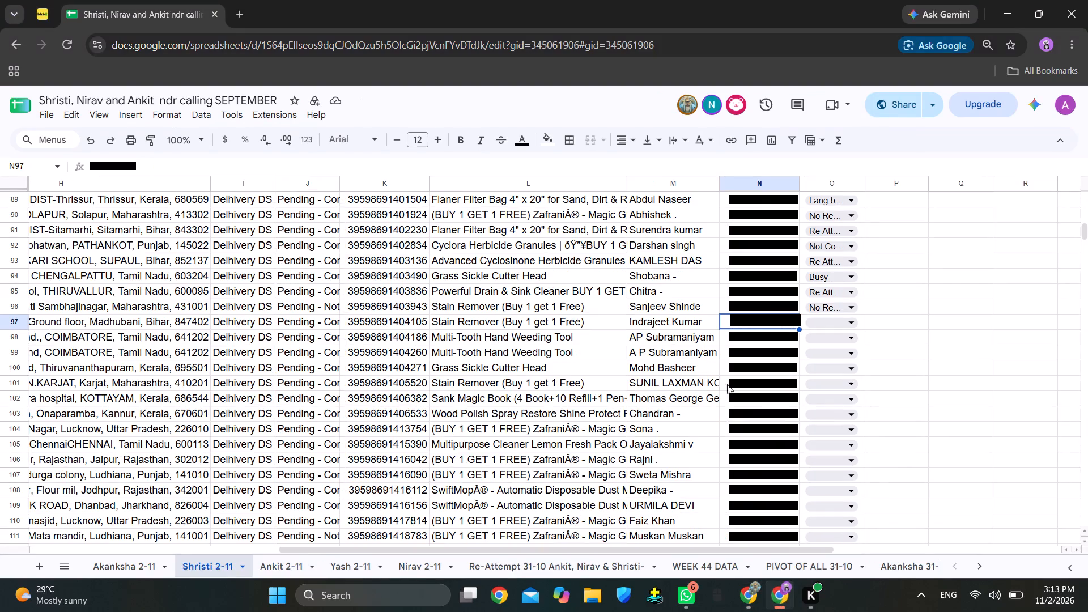
click(707, 321)
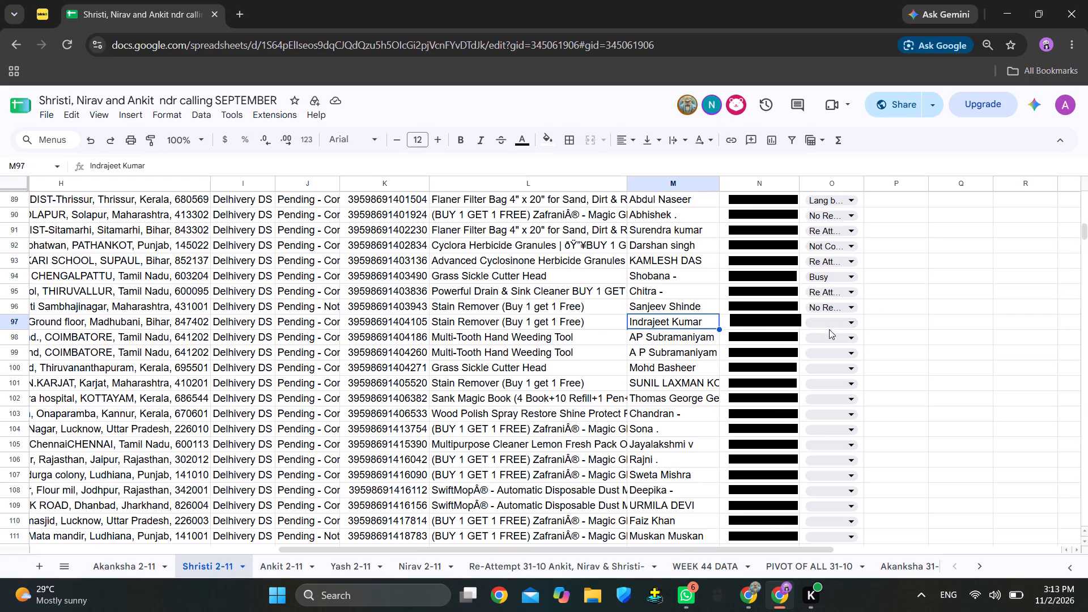
click(844, 322)
click(836, 466)
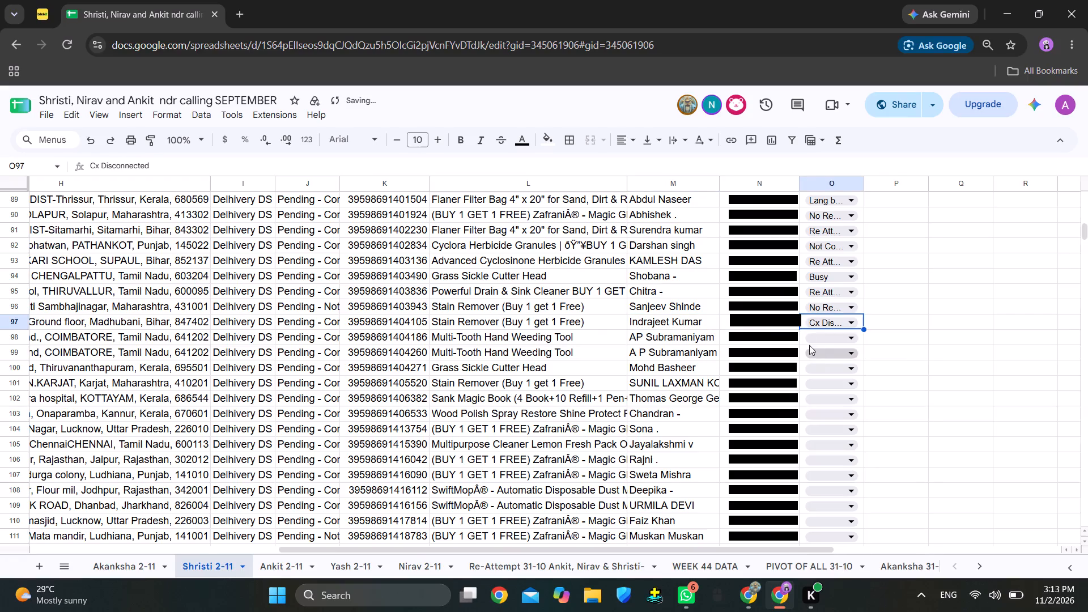
click(779, 339)
Return to the Ankit 2-11 sheet in the first Chrome profile and set the row 80 remark to Cx Disconnected.
click(749, 593)
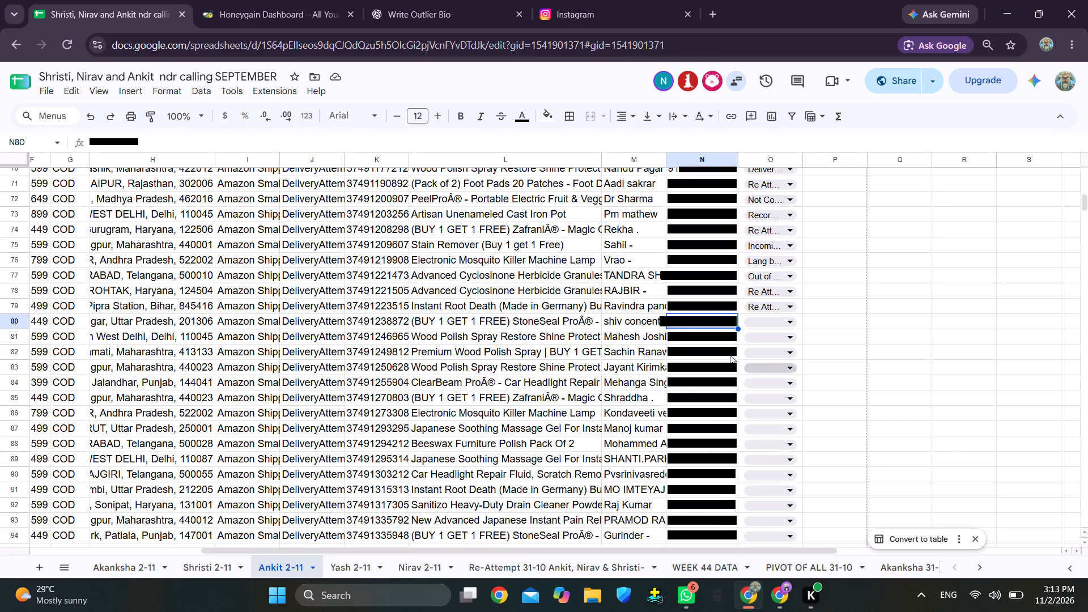
click(651, 318)
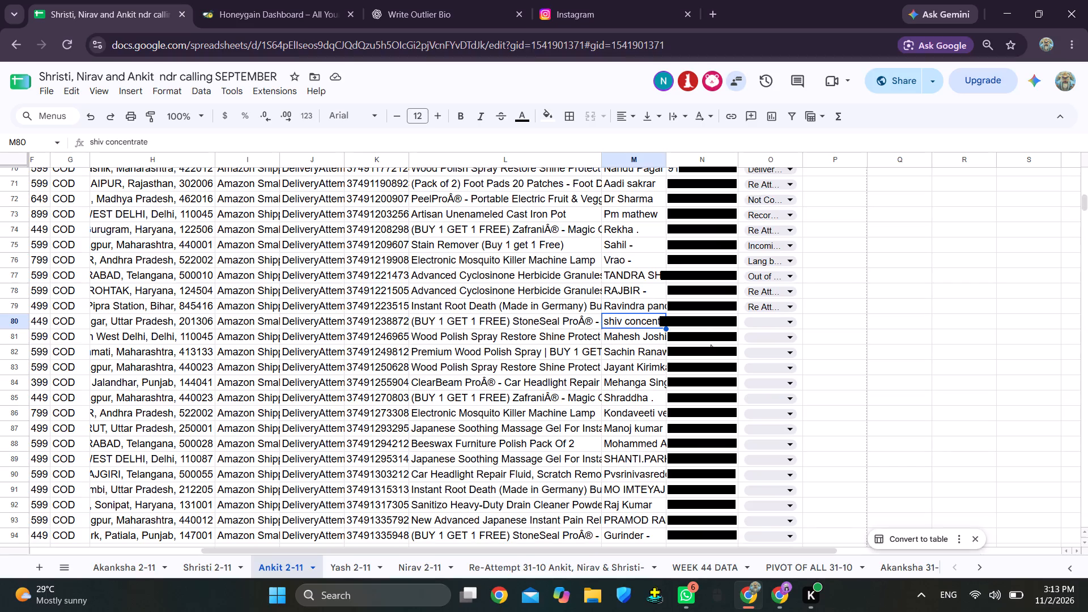
click(772, 320)
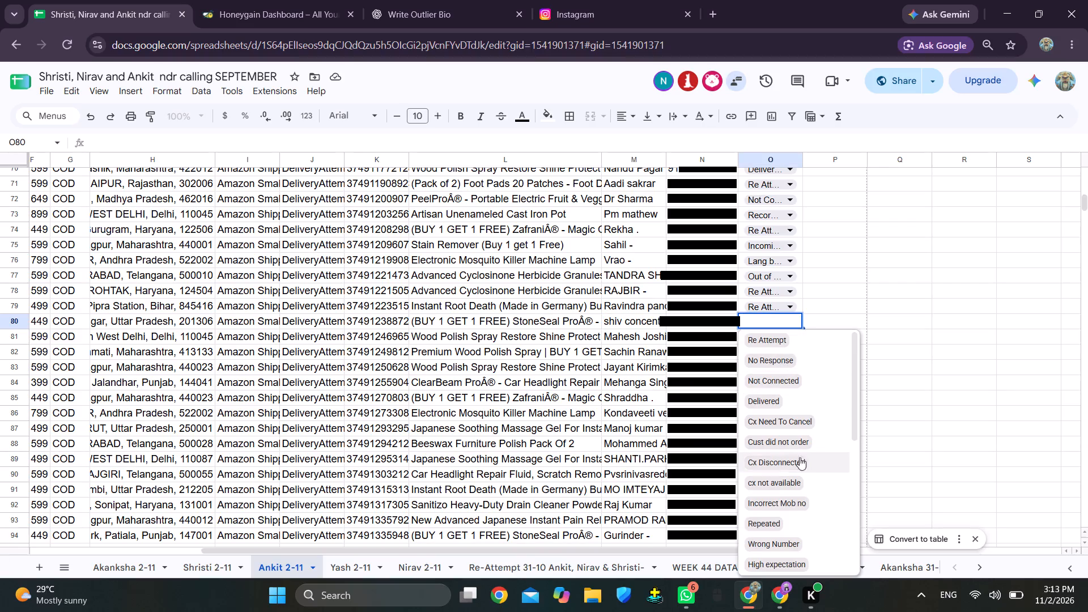
click(785, 462)
click(716, 340)
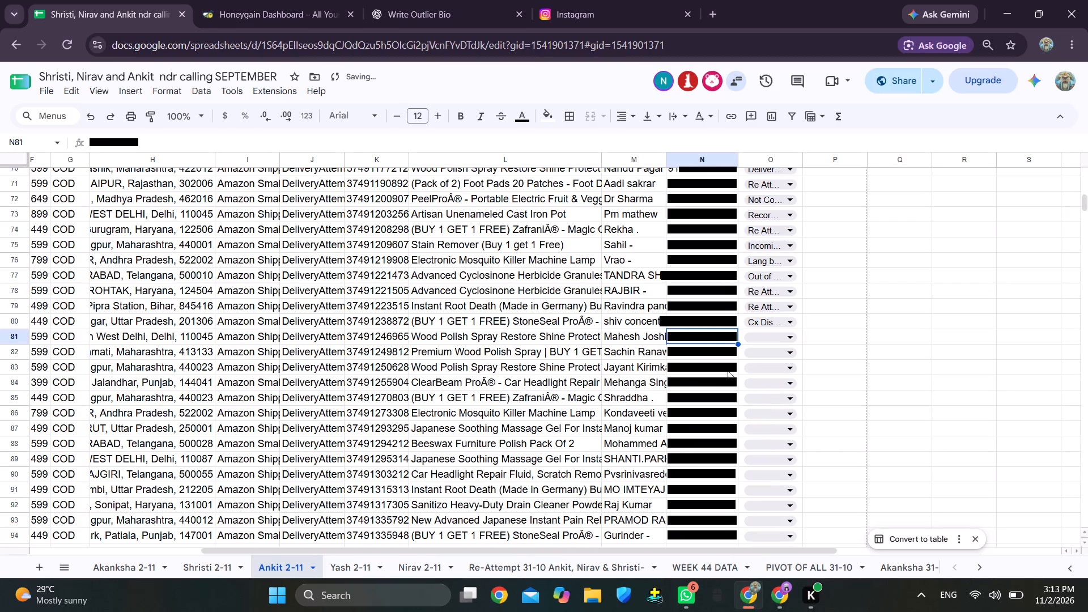
Check the customer names in Shristi 2-11 row 98 and Ankit 2-11 row 81, and set the Shristi row 98 remark to Re Attempt.
click(777, 593)
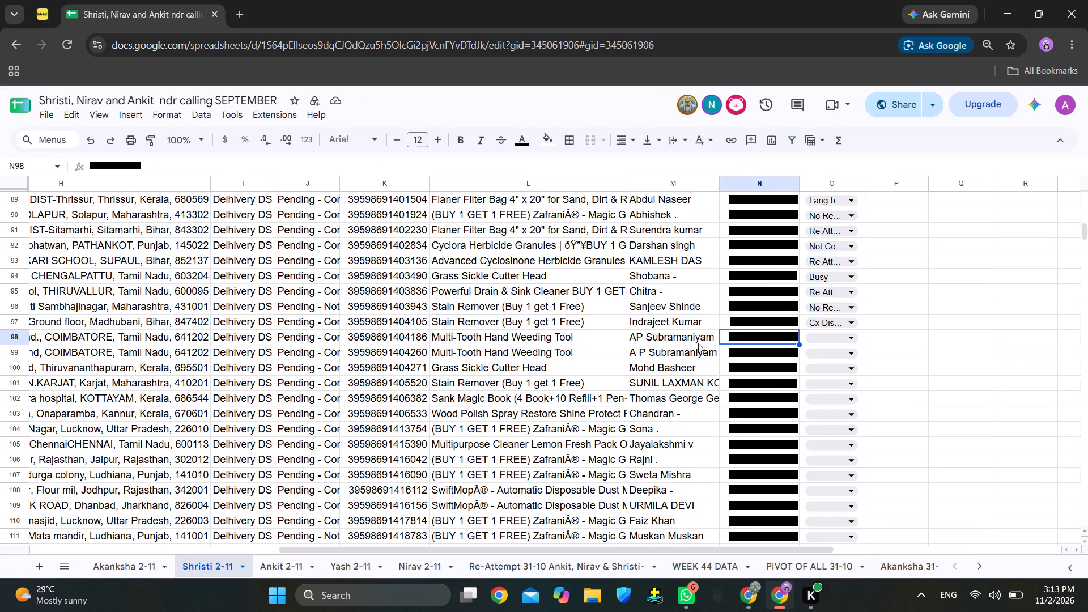
click(706, 337)
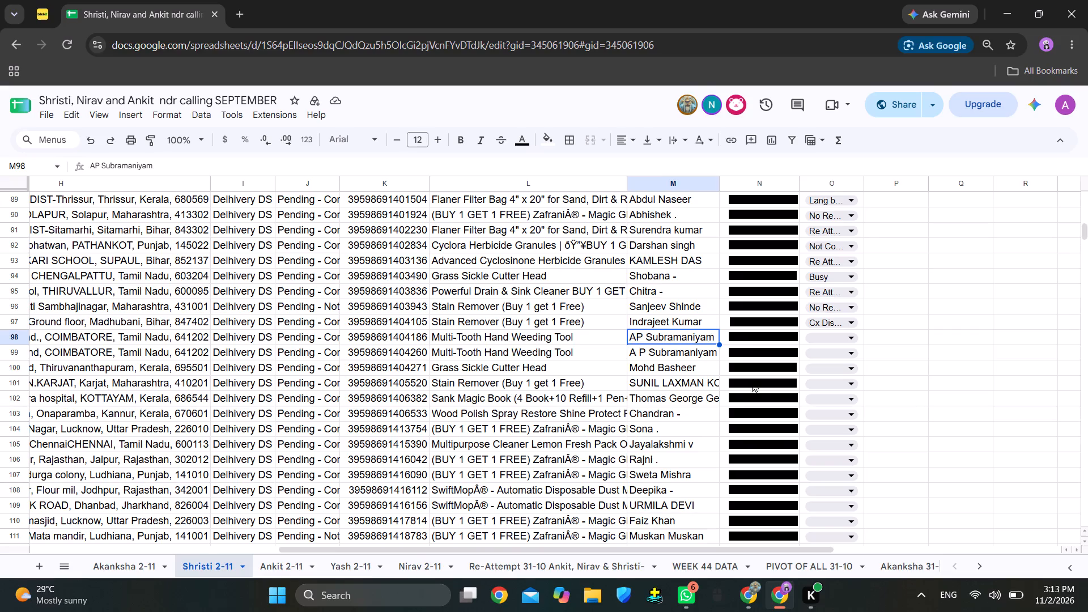
click(751, 595)
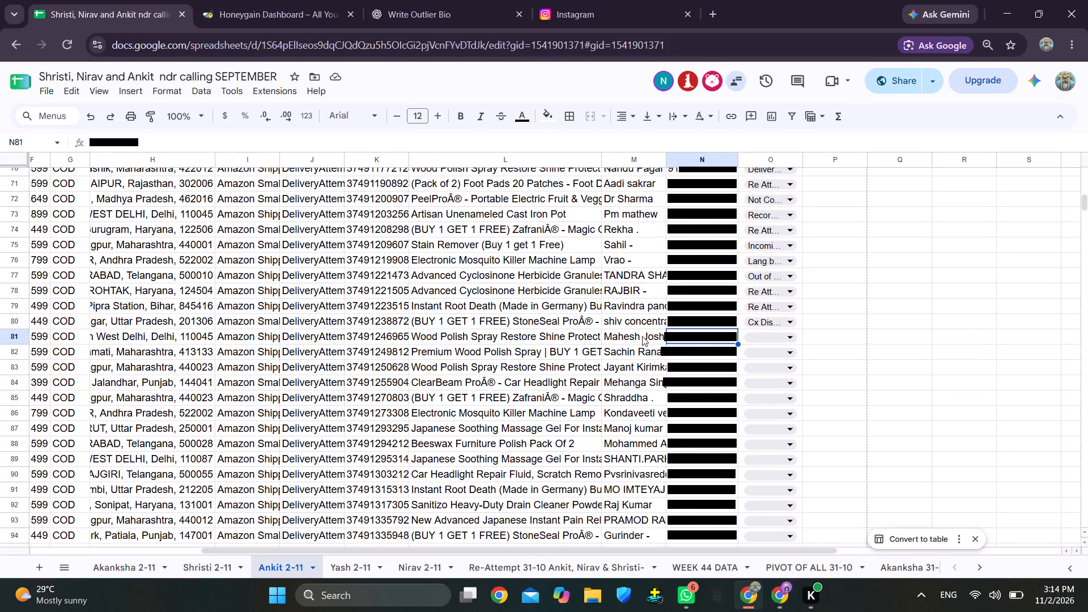
click(641, 333)
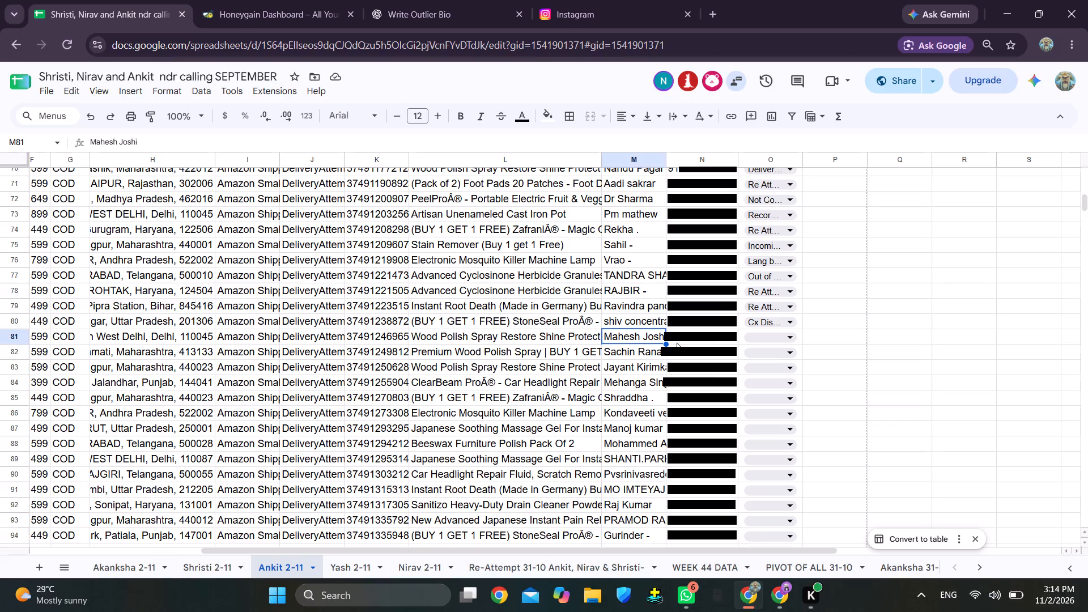
click(788, 601)
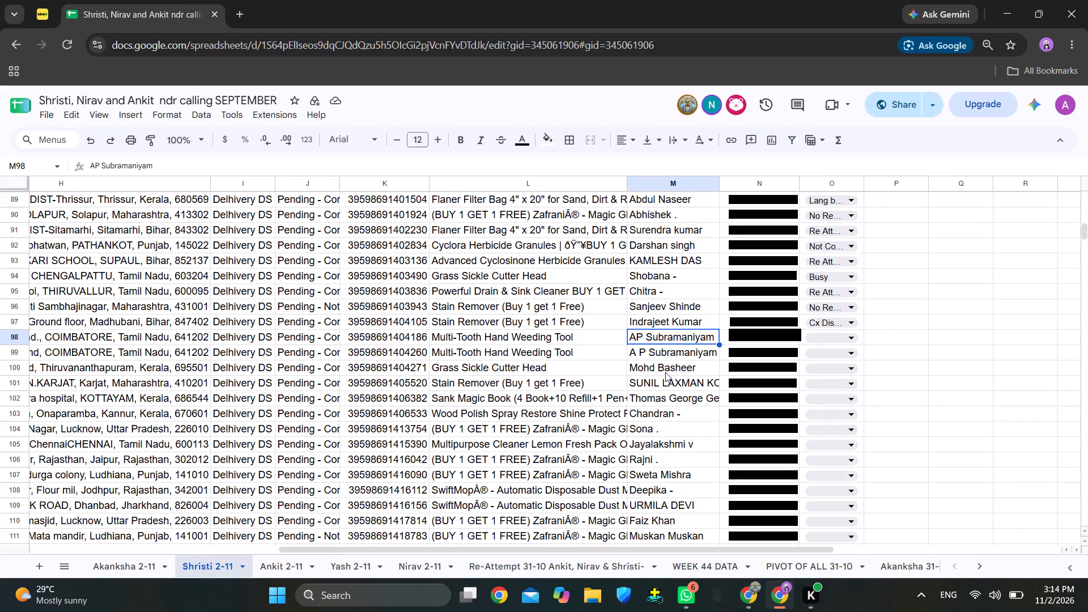
click(819, 337)
click(823, 356)
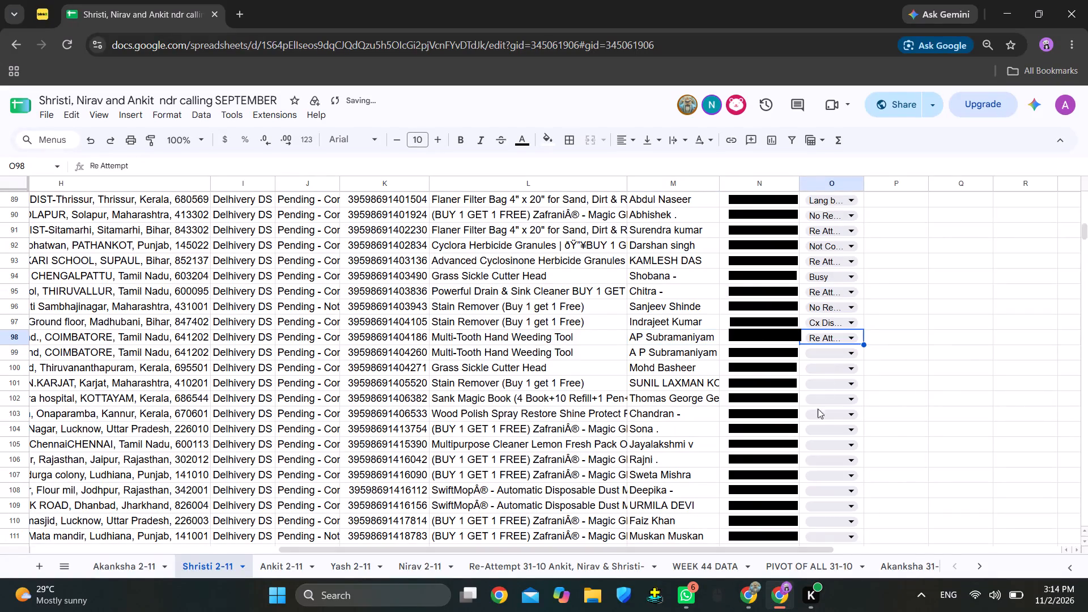
Select the row 99 phone number in Shristi 2-11, and set the row 81 remark in Ankit 2-11 to Re Attempt.
click(756, 605)
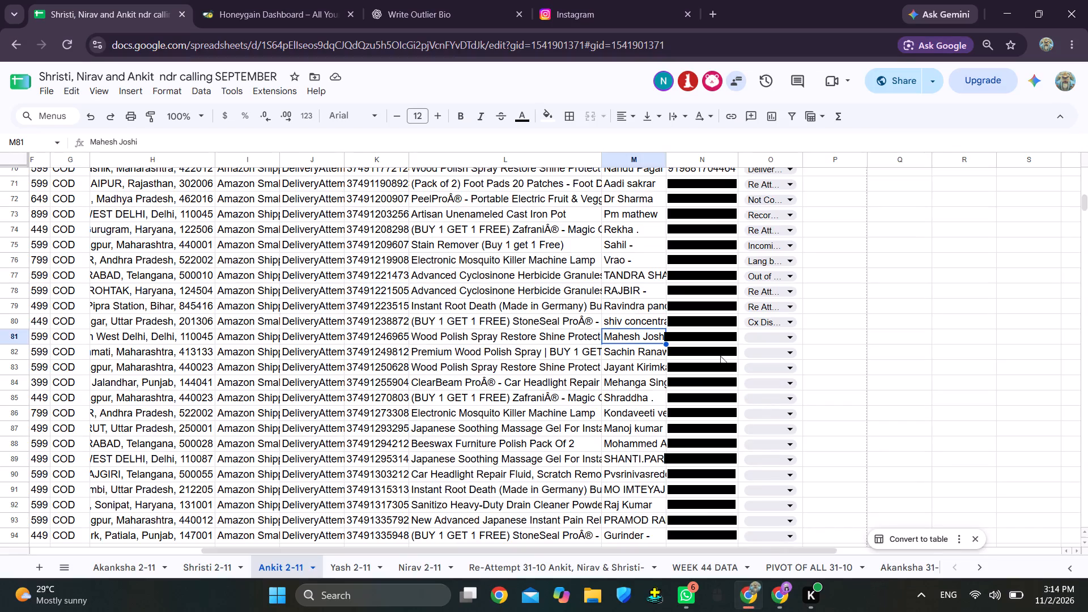
click(784, 593)
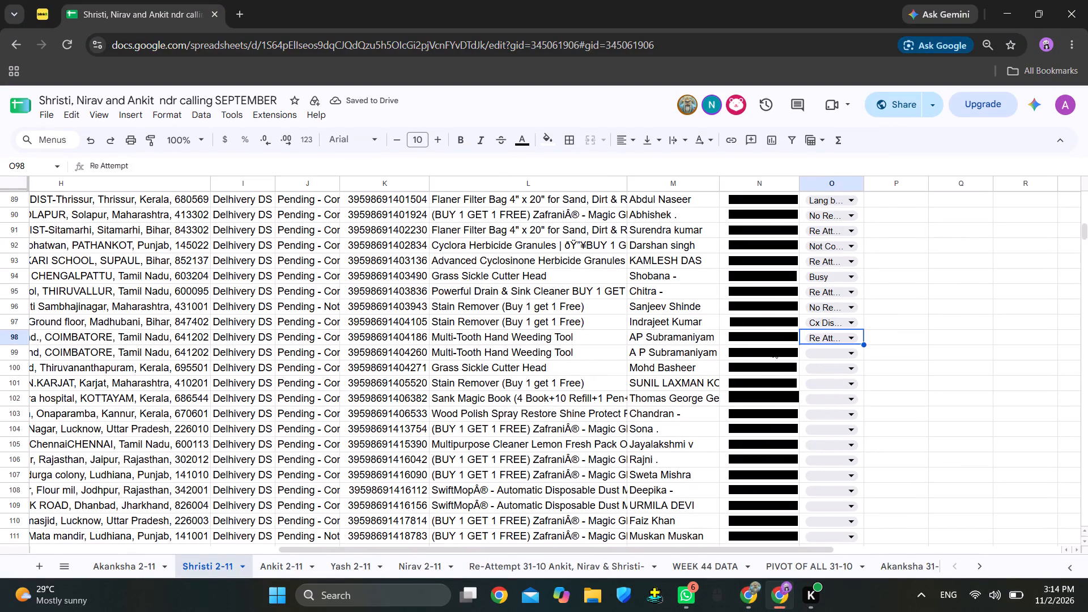
click(772, 348)
click(753, 601)
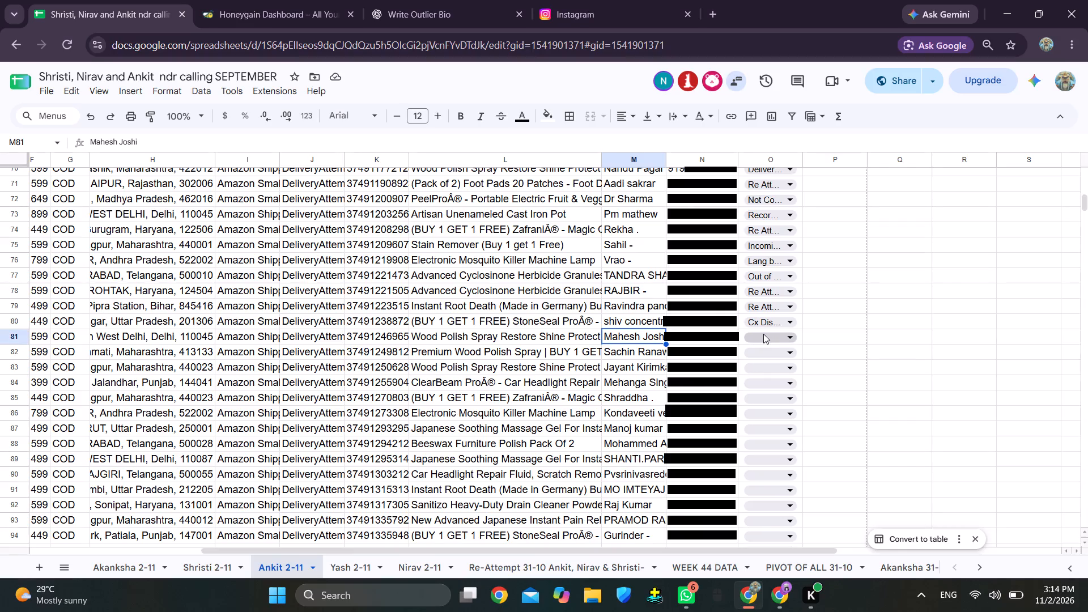
click(765, 335)
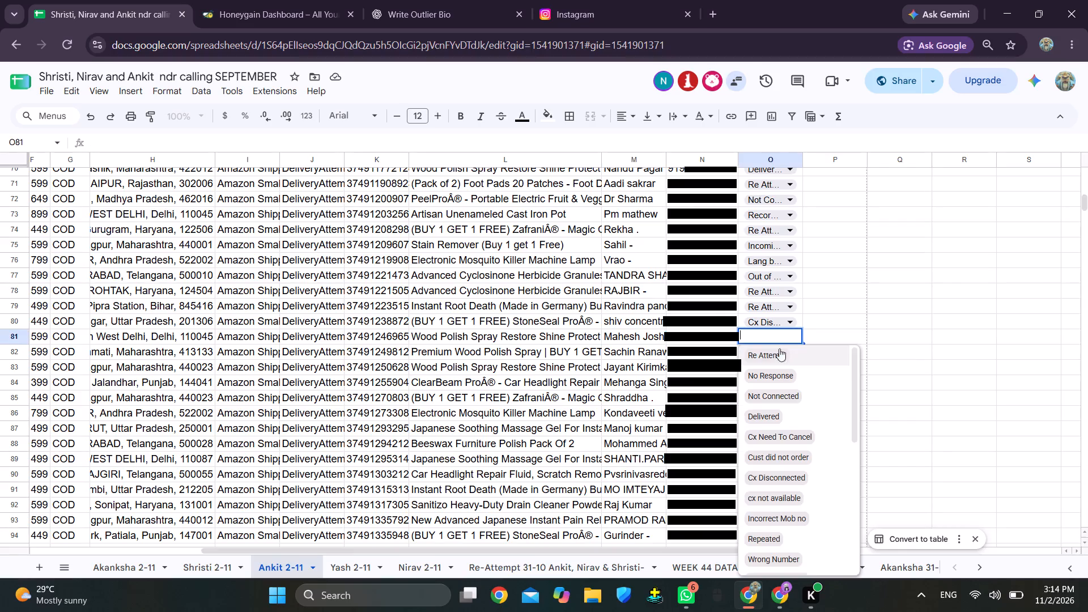
click(774, 357)
click(718, 352)
Switch to the Shristi 2-11 sheet in the other Chrome profile and set the row 99 remark to Repeated.
click(778, 592)
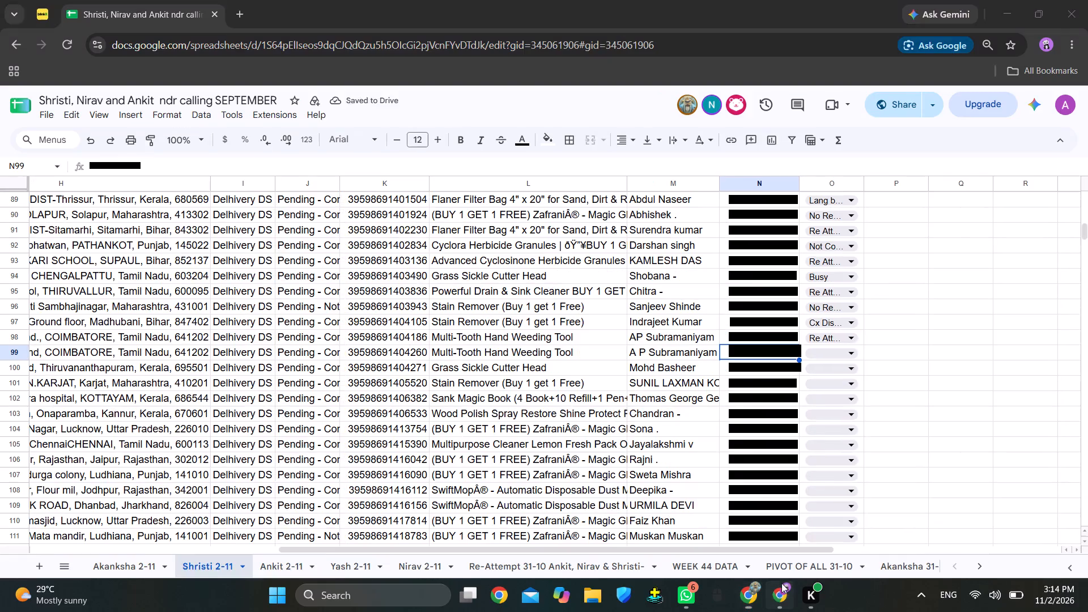
click(820, 352)
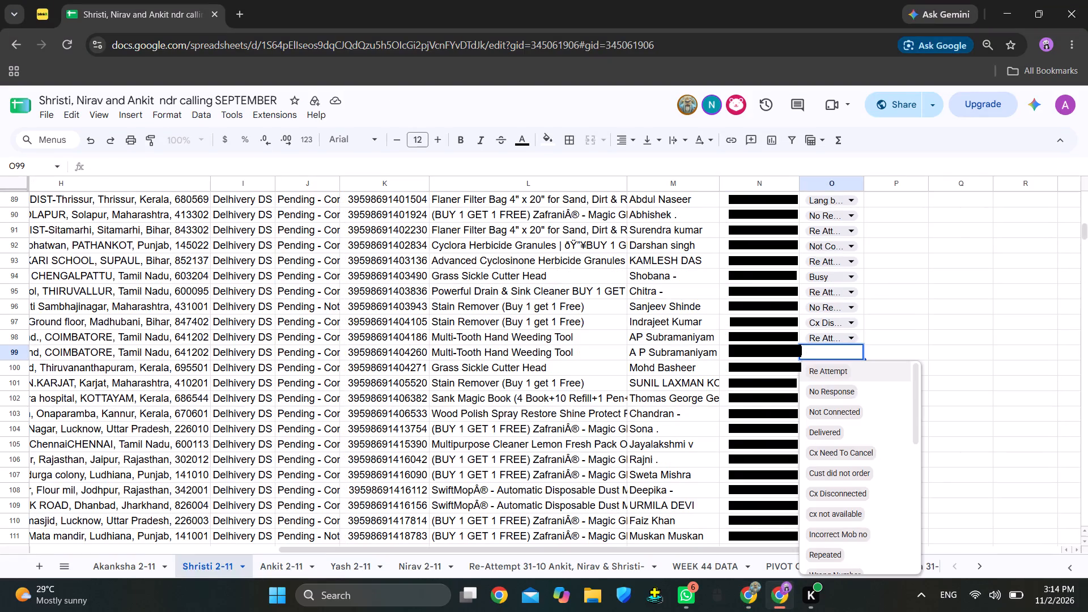
scroll(859, 464, down, 1)
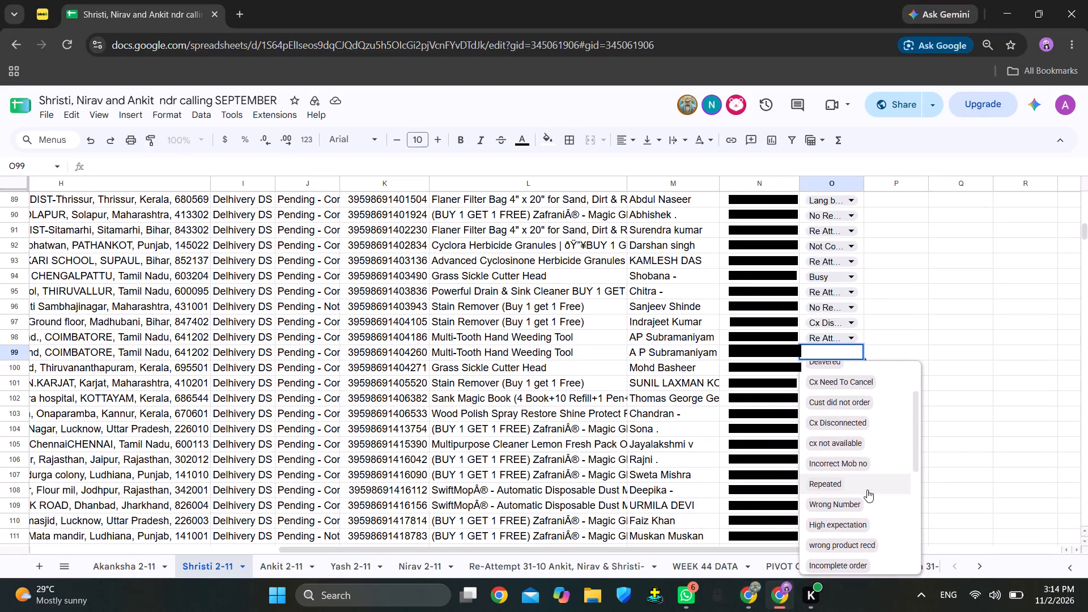
click(830, 486)
click(778, 373)
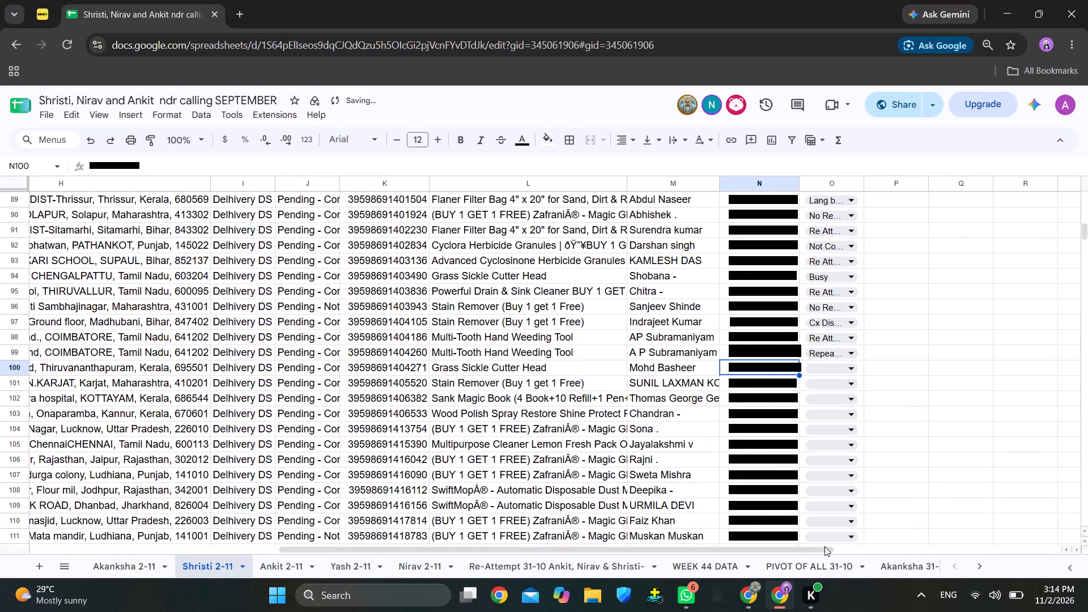
Check the customer names in row 82 of the Ankit 2-11 sheet and row 100 of the Shristi 2-11 sheet.
click(751, 593)
click(643, 353)
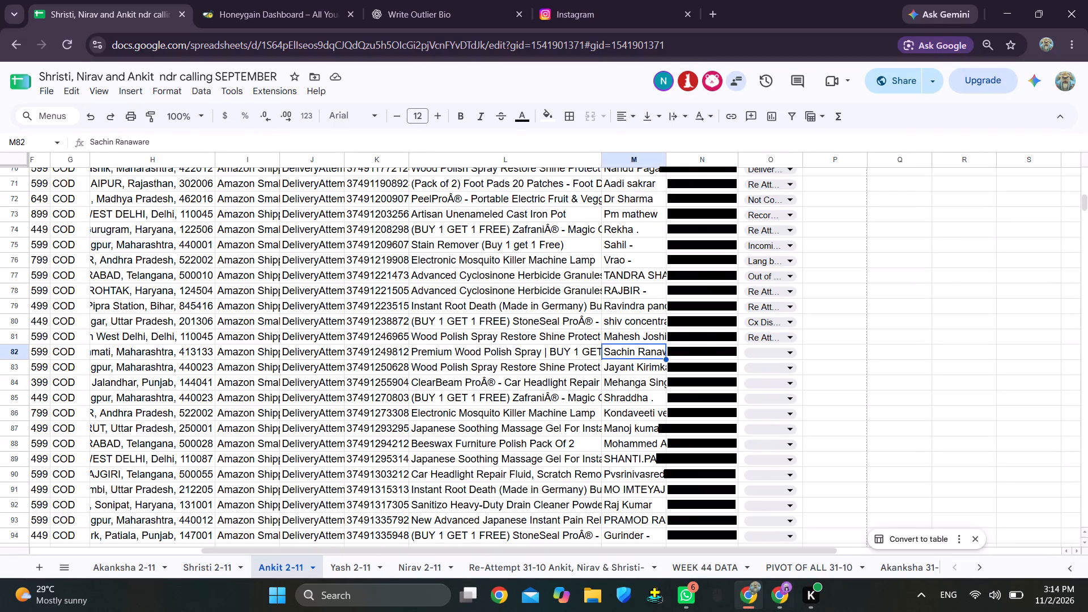
click(785, 596)
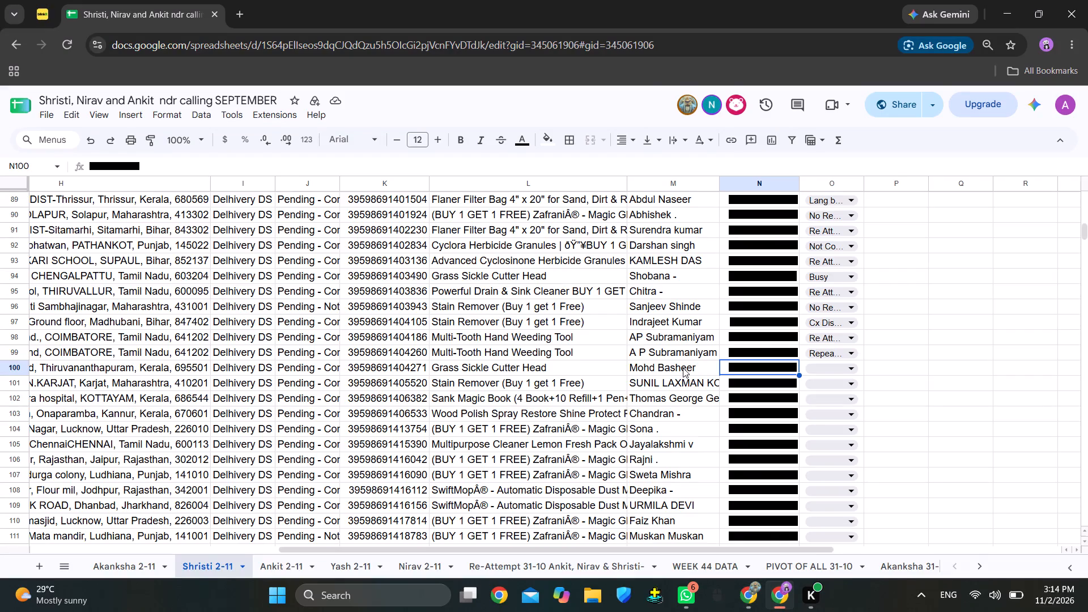
click(683, 368)
Review how far the Remarks and Comments columns are filled in the Yash 2-11 sheet, and return to Shristi 2-11.
click(370, 567)
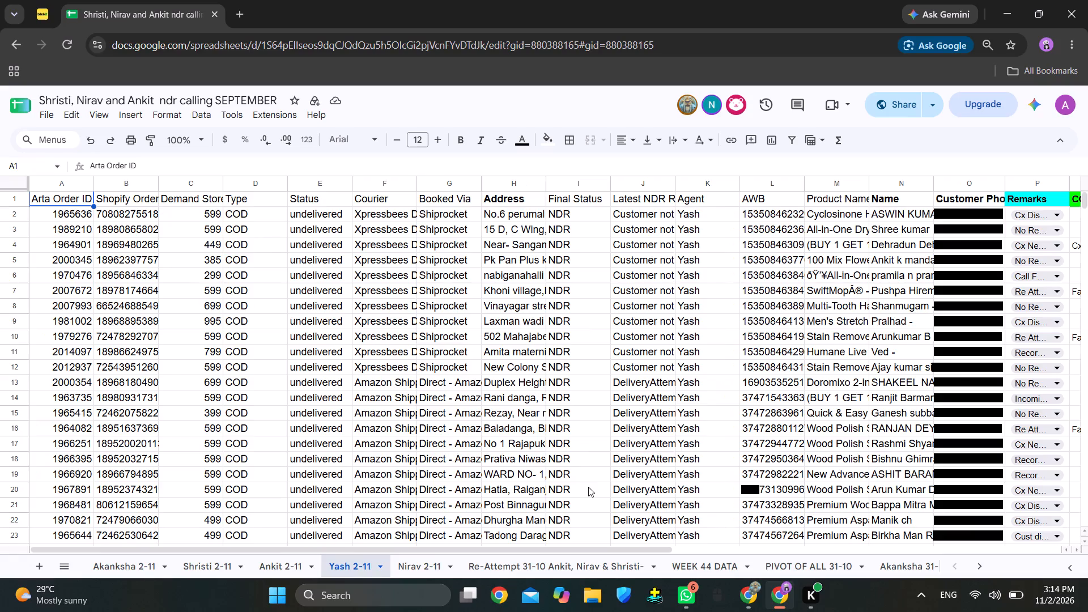
drag(605, 551, 735, 544)
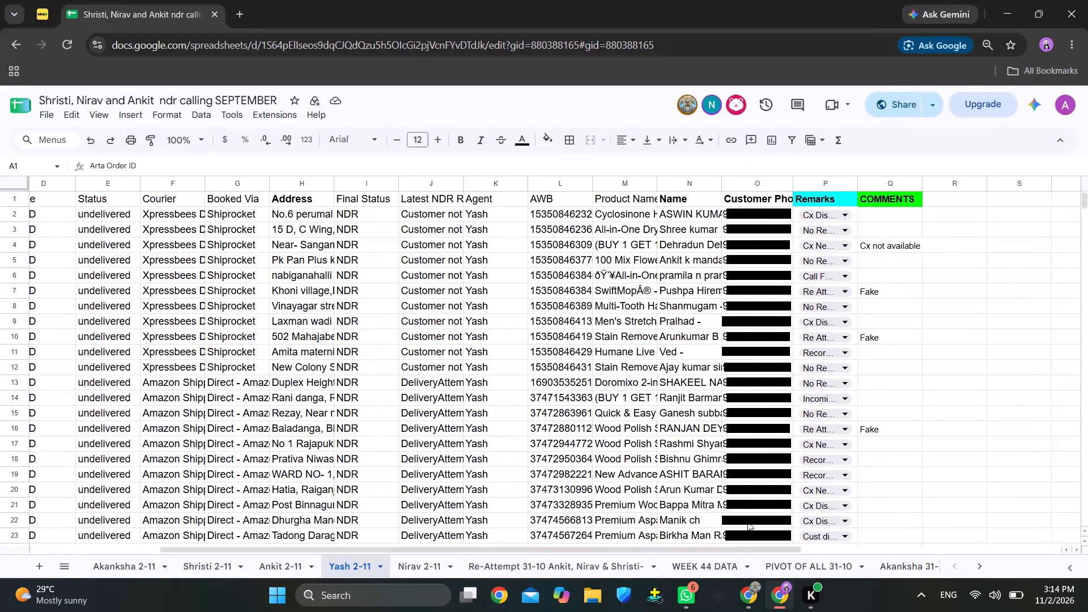
scroll(857, 351, down, 13)
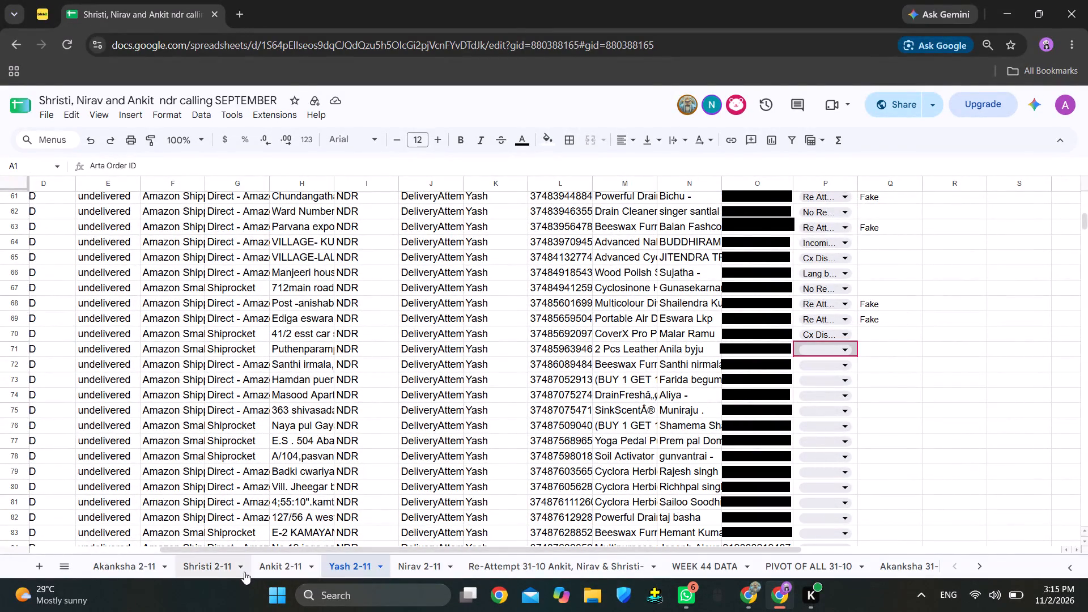
click(218, 565)
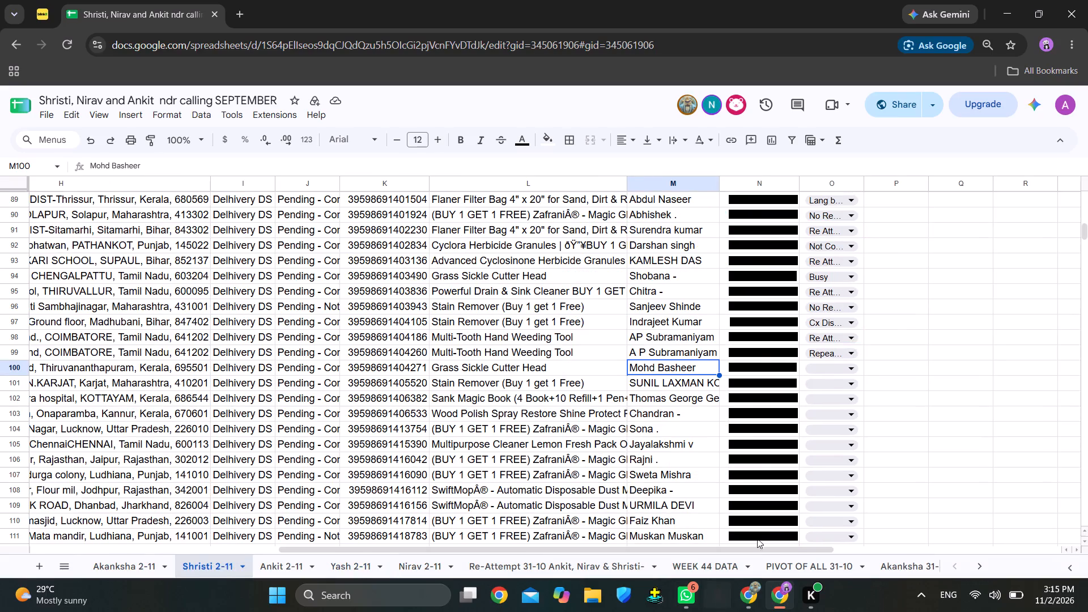
Return to the Ankit 2-11 sheet in the first Chrome profile and set the row 82 remark to Delivered.
click(749, 594)
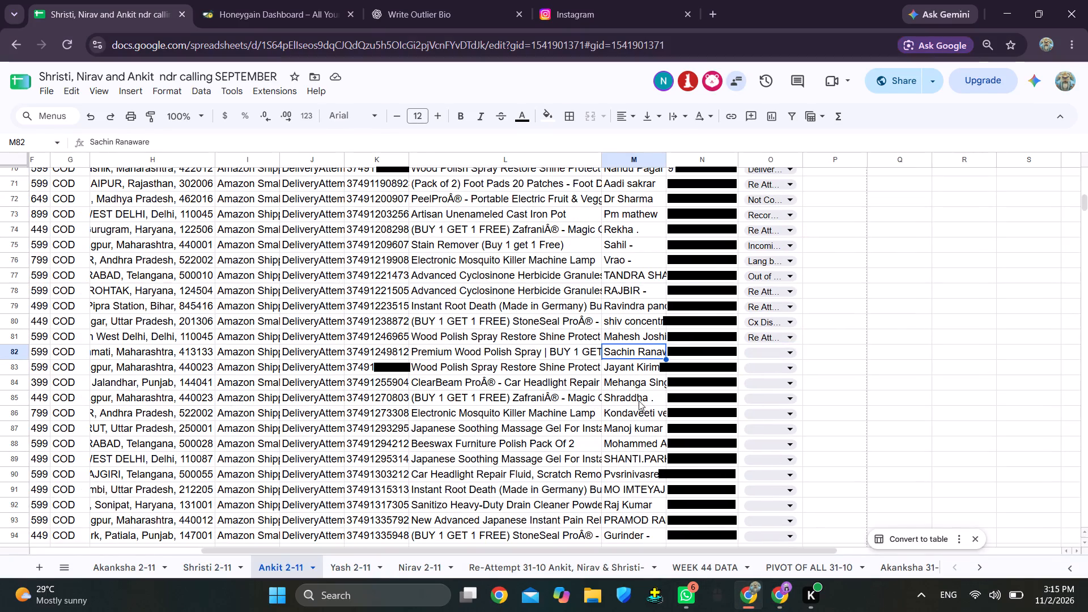
click(754, 352)
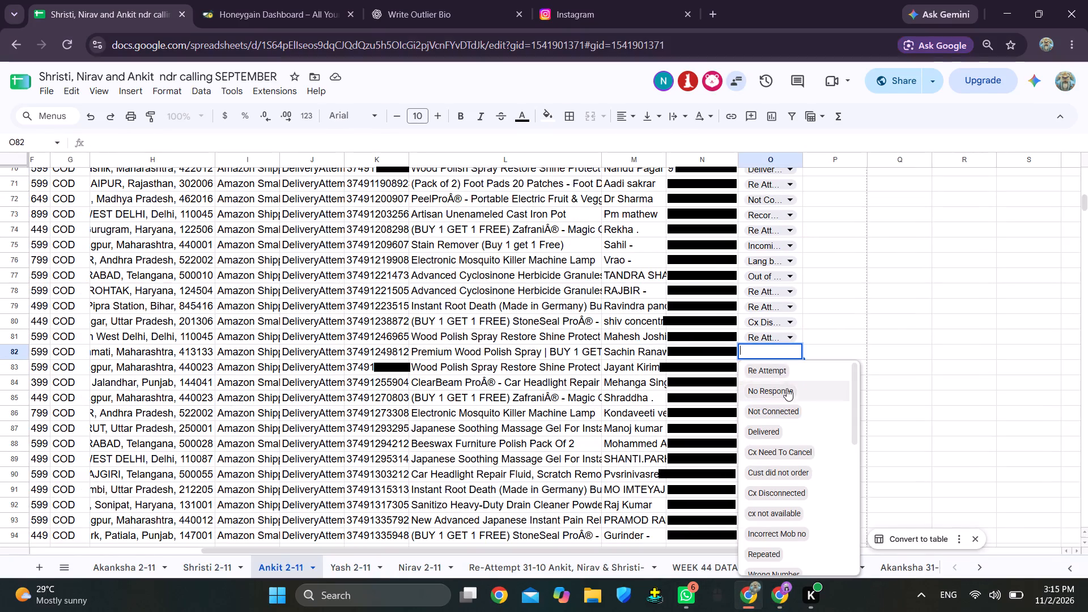
click(764, 433)
click(704, 367)
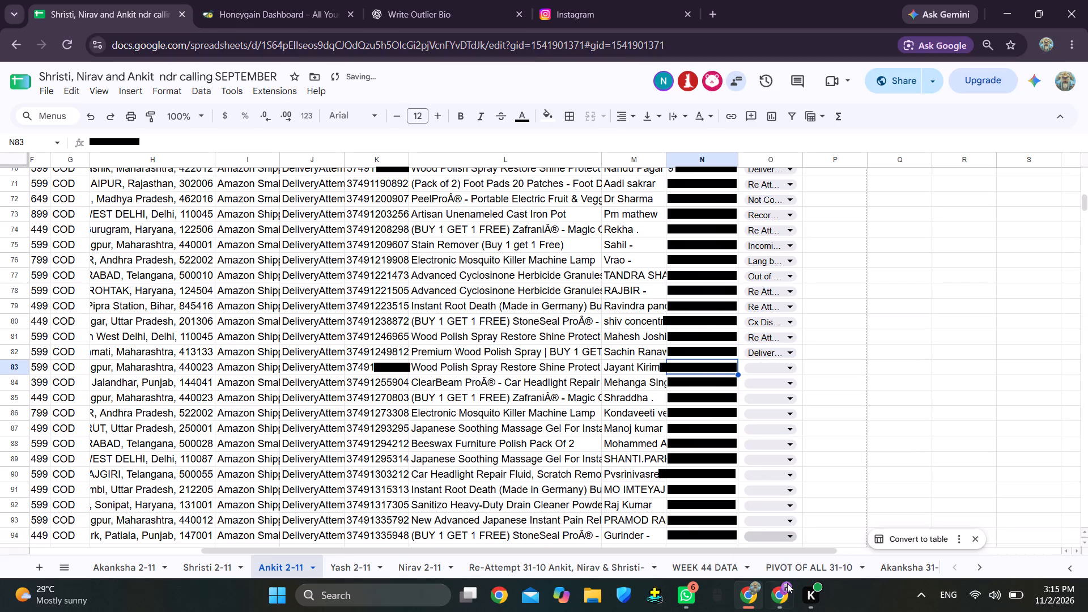
Switch to the Shristi 2-11 sheet in the other Chrome profile and set the row 100 remark to Lang barrier.
click(780, 598)
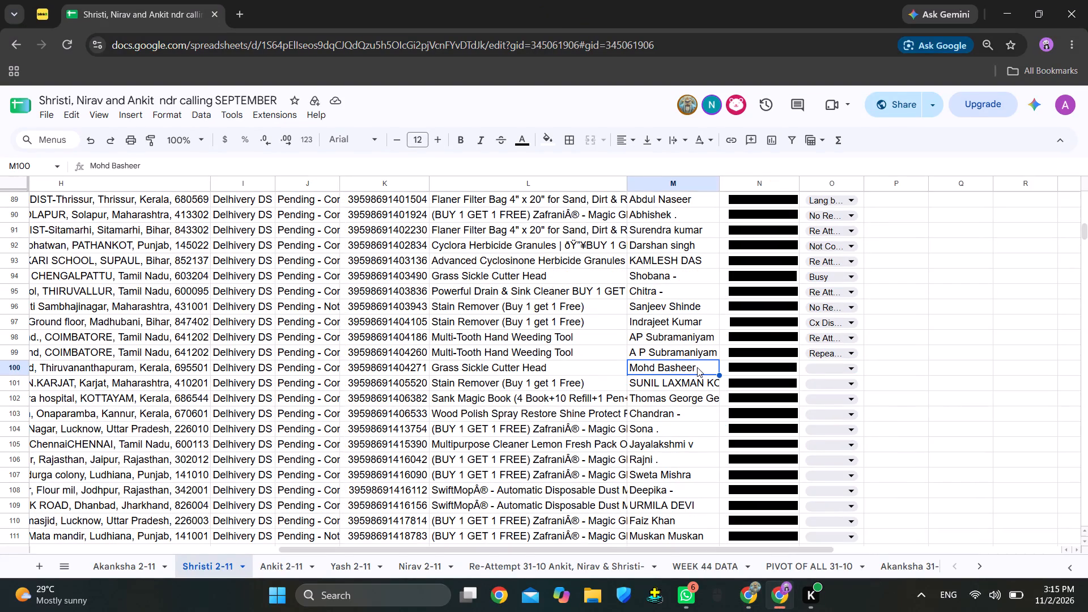
click(820, 369)
scroll(820, 404, up, 1)
scroll(820, 410, down, 1)
scroll(820, 411, up, 1)
scroll(819, 417, down, 3)
scroll(839, 484, down, 3)
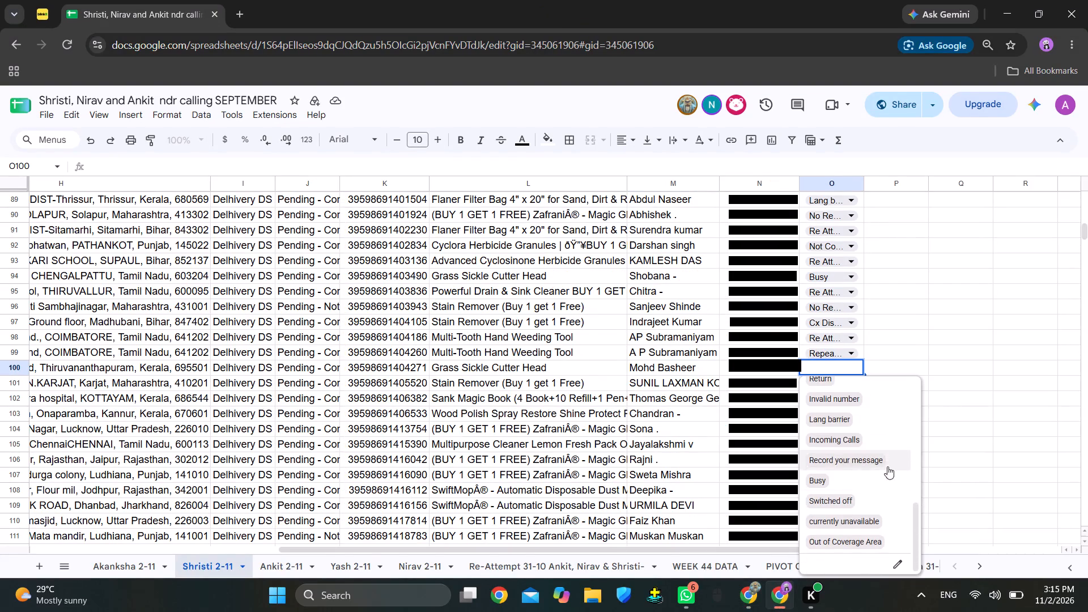
click(833, 418)
click(770, 383)
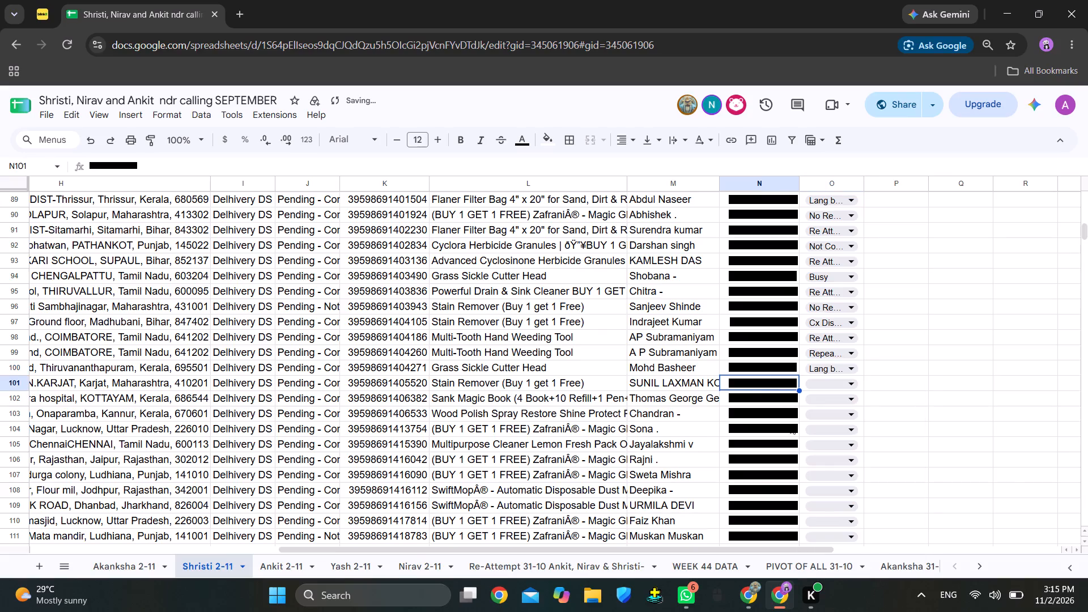
Check the customer names in Ankit 2-11 row 83 and Shristi 2-11 row 101, and set the Ankit row 83 remark to No Response.
click(750, 596)
click(632, 365)
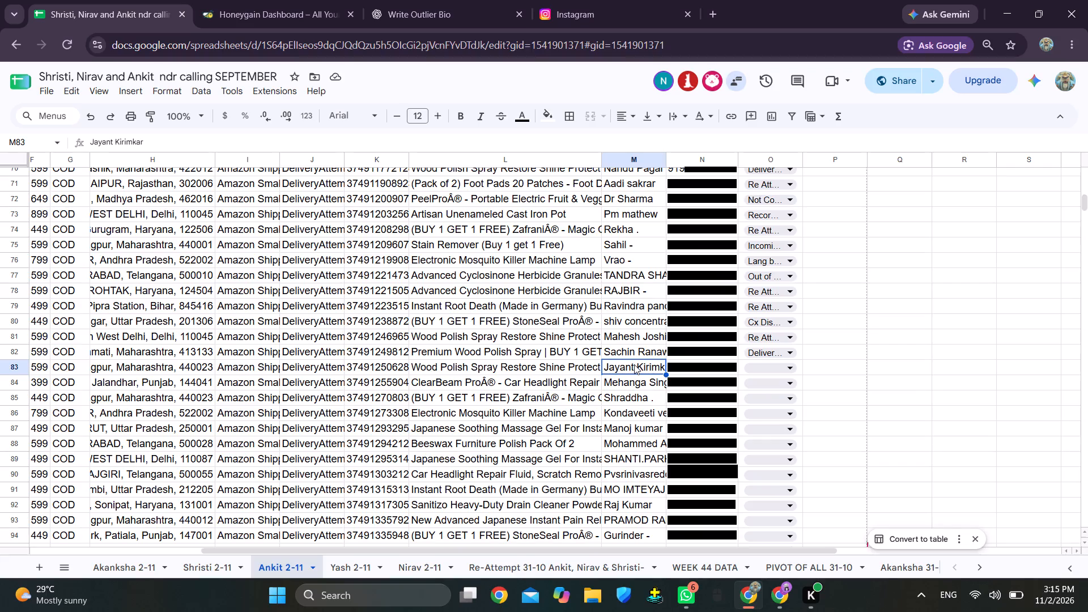
click(770, 593)
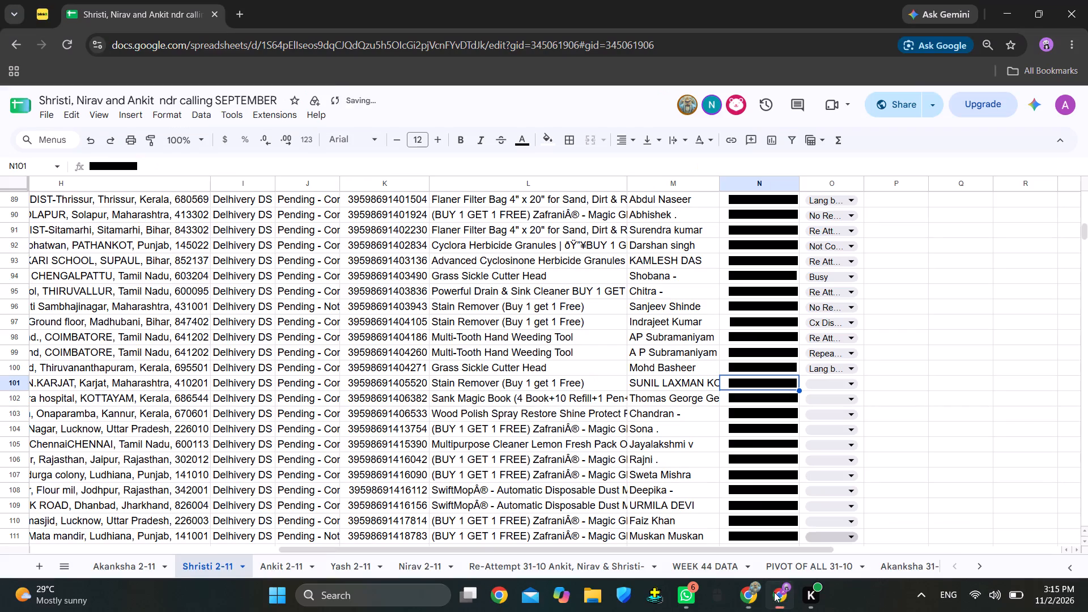
click(682, 381)
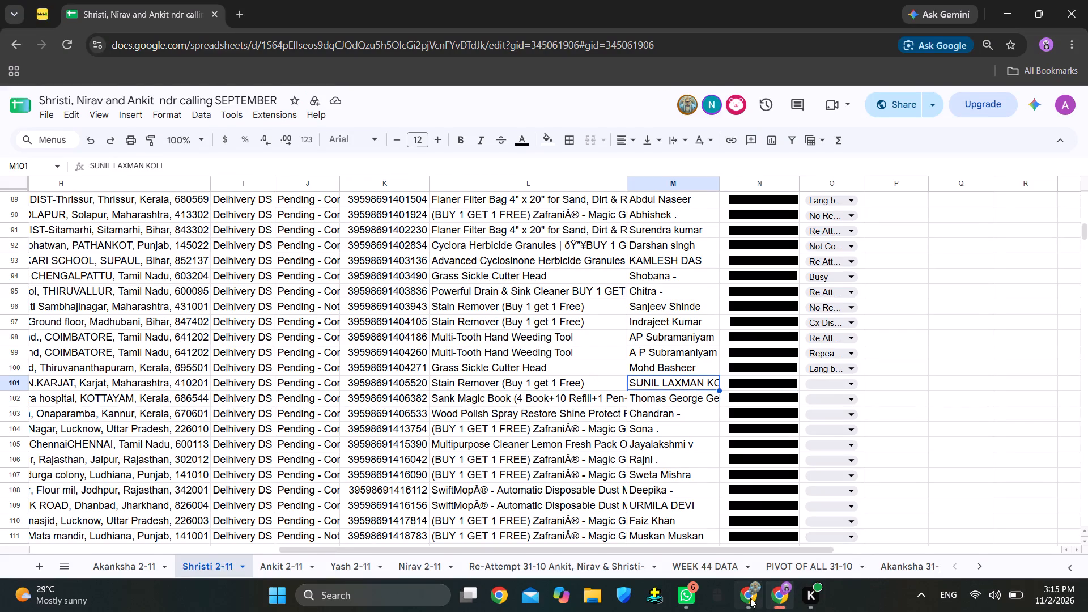
click(750, 598)
click(766, 367)
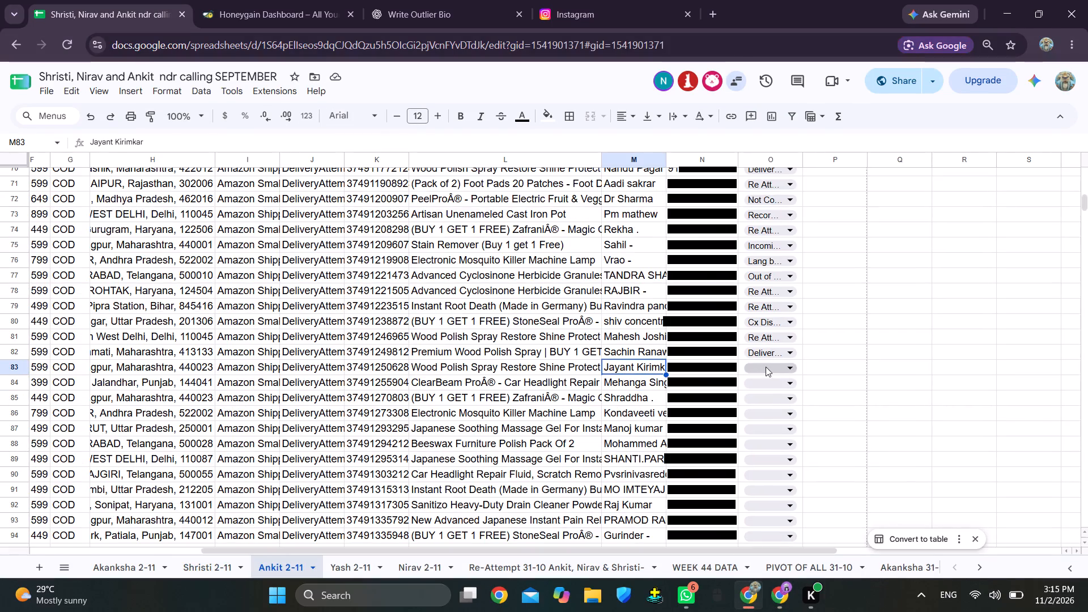
click(774, 407)
scroll(843, 369, down, 2)
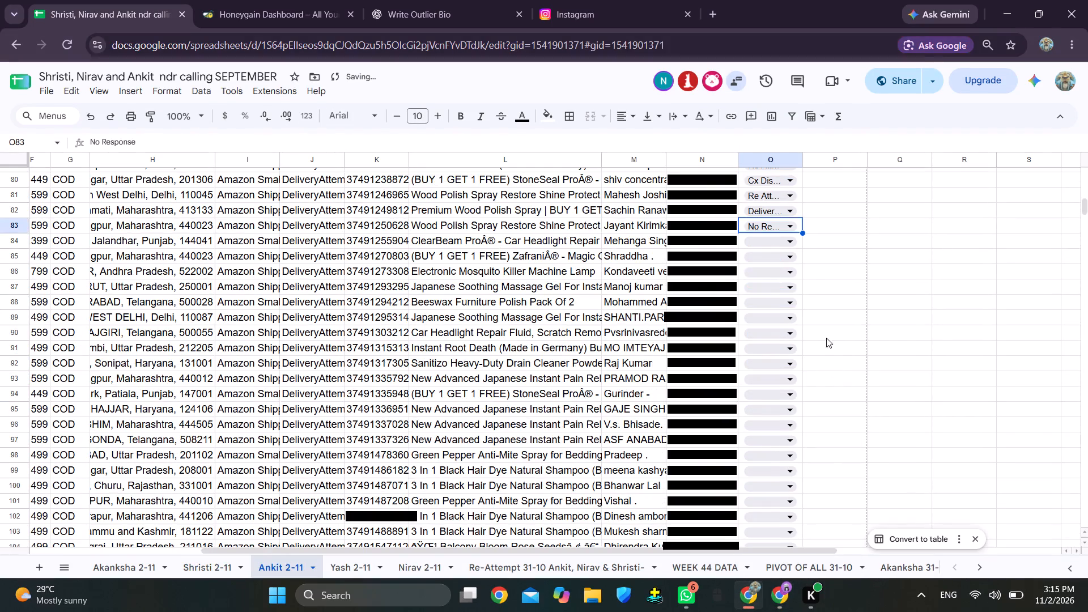
click(695, 244)
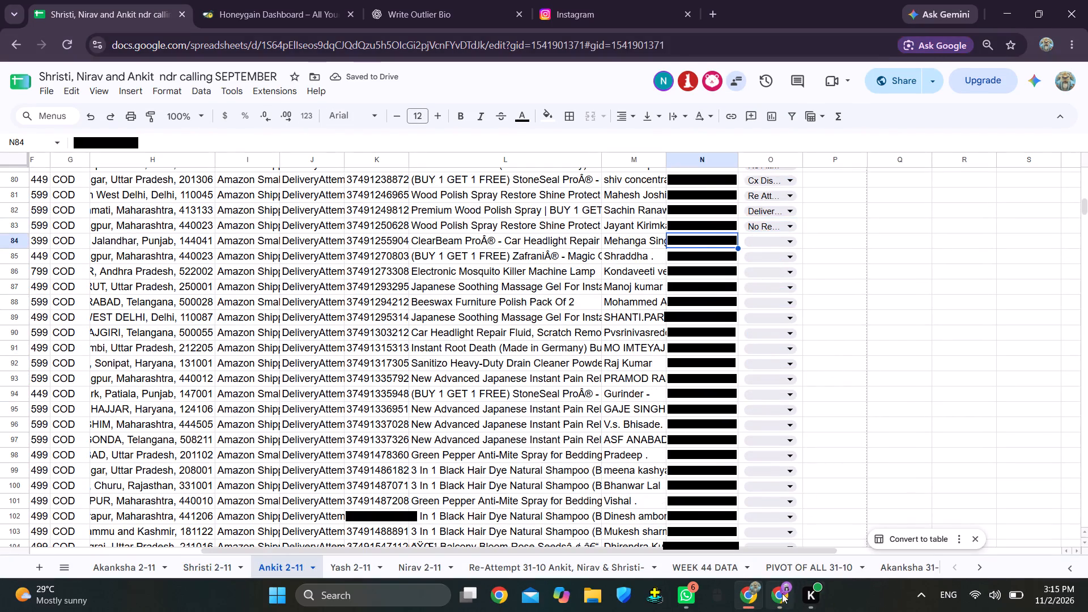
Switch to the Shristi 2-11 sheet in the other Chrome profile and set the row 101 remark to Not Connected.
click(782, 594)
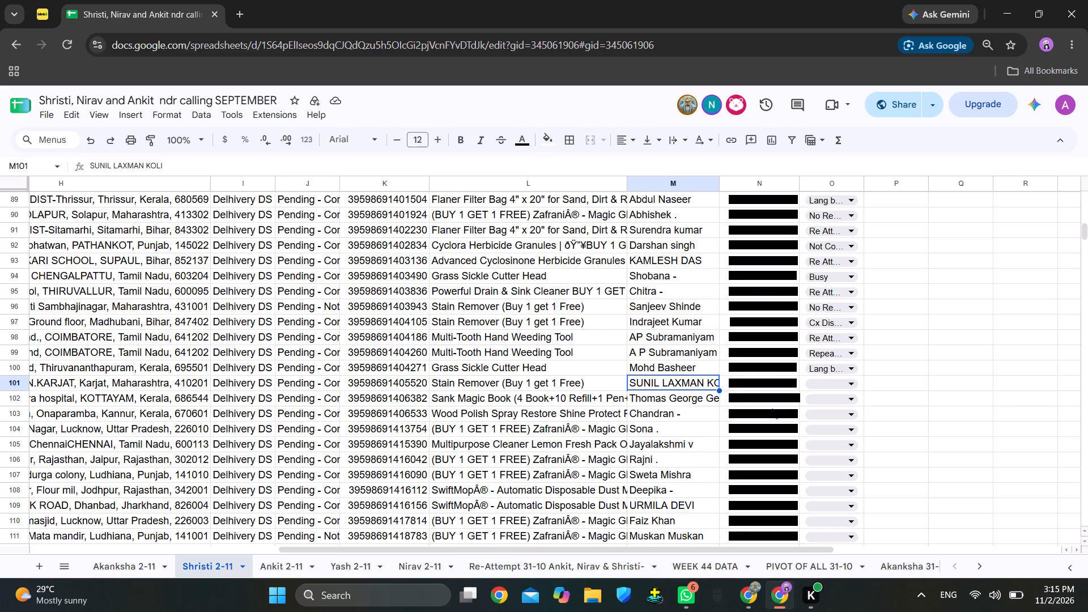
click(838, 386)
click(847, 441)
scroll(885, 399, down, 2)
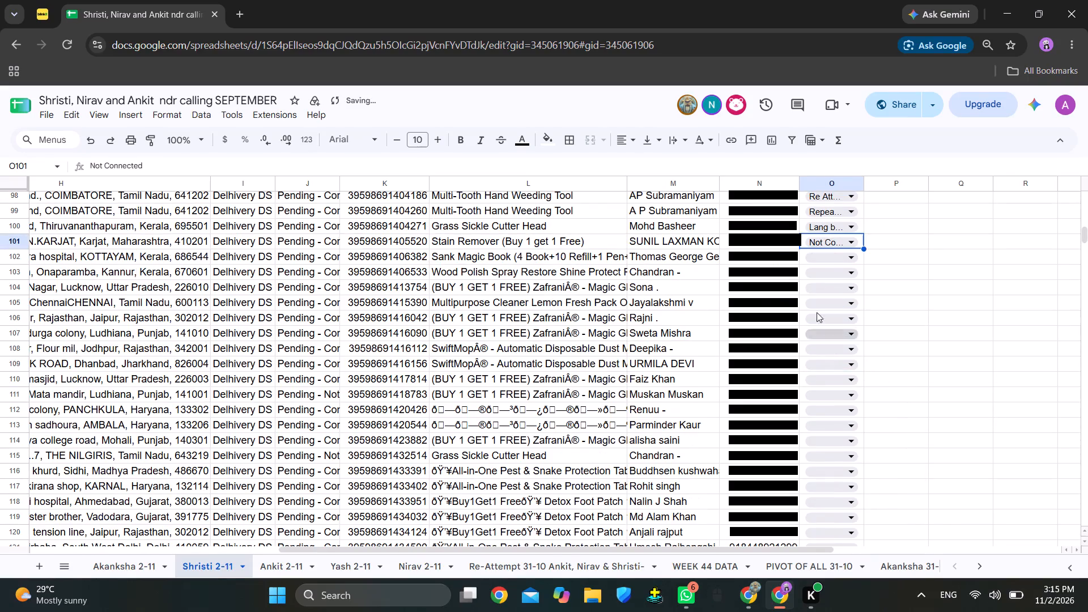
click(768, 255)
Return to the Ankit 2-11 sheet in the first Chrome profile and set the row 84 remark to Record your message.
click(754, 590)
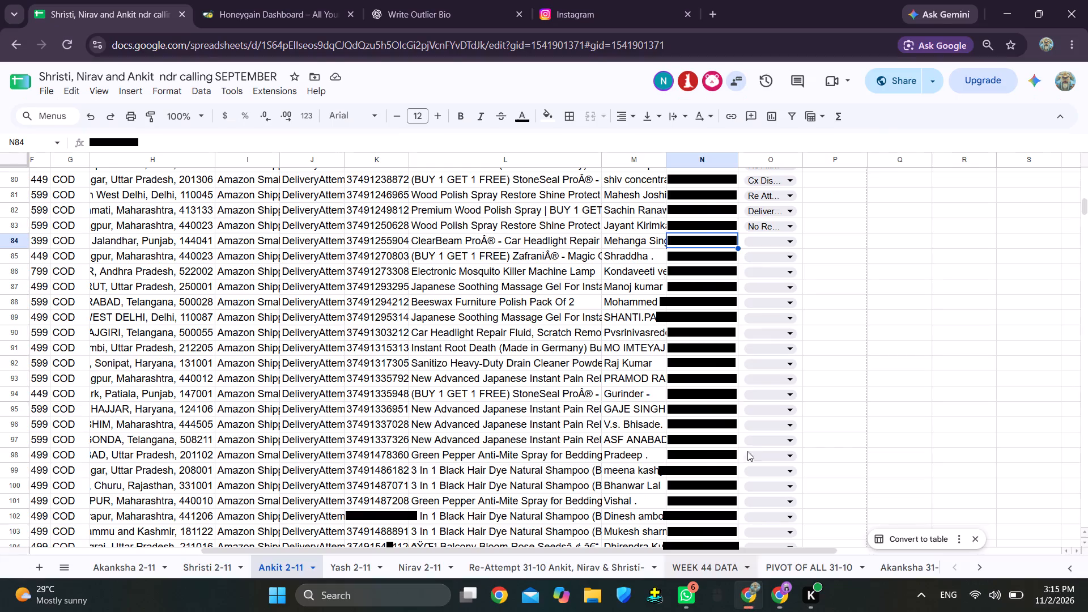
click(647, 240)
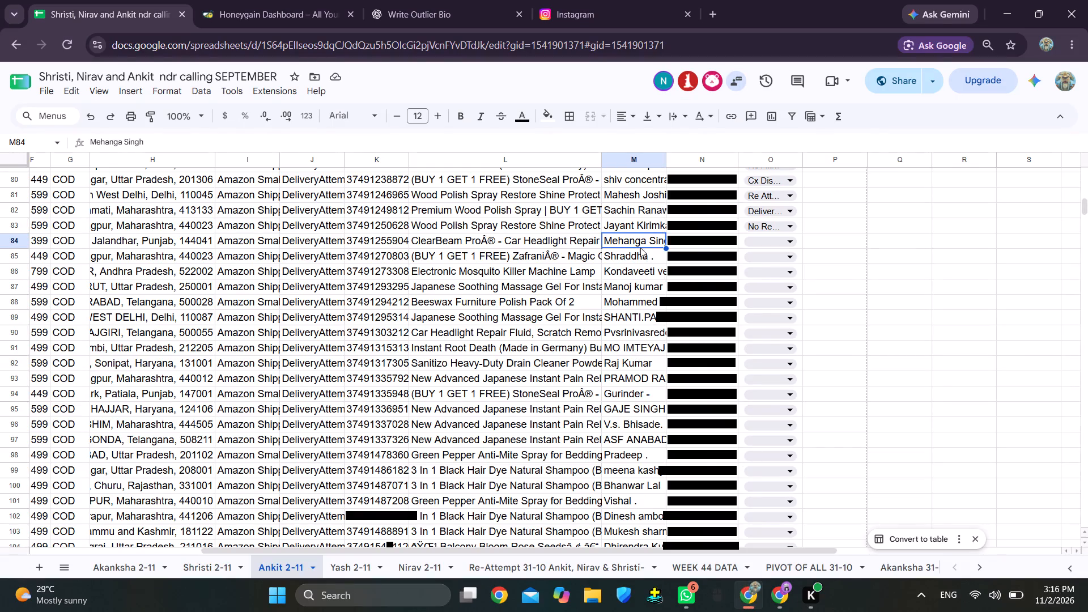
click(780, 241)
scroll(782, 330, down, 9)
scroll(777, 453, up, 1)
click(803, 461)
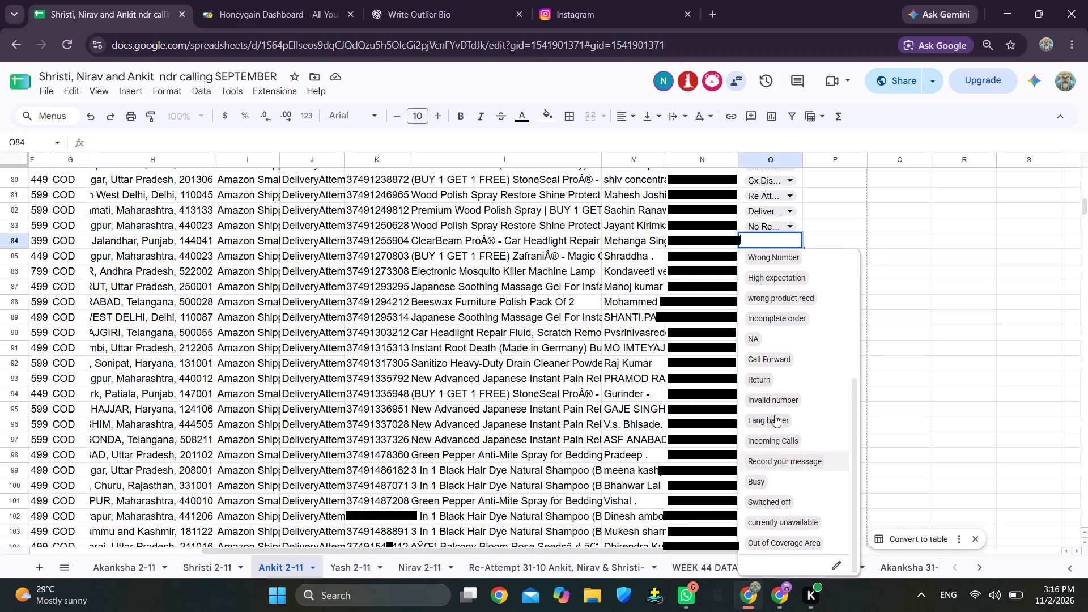
click(700, 249)
click(703, 254)
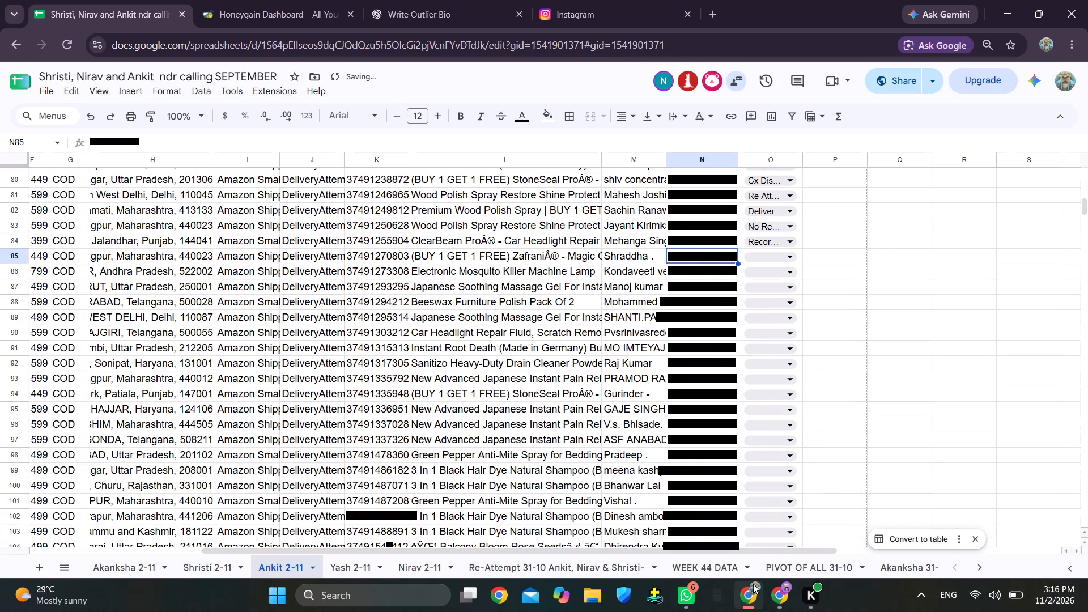
Switch to the Shristi 2-11 sheet in the other Chrome profile and set the row 102 remark to No Response.
click(776, 594)
click(692, 257)
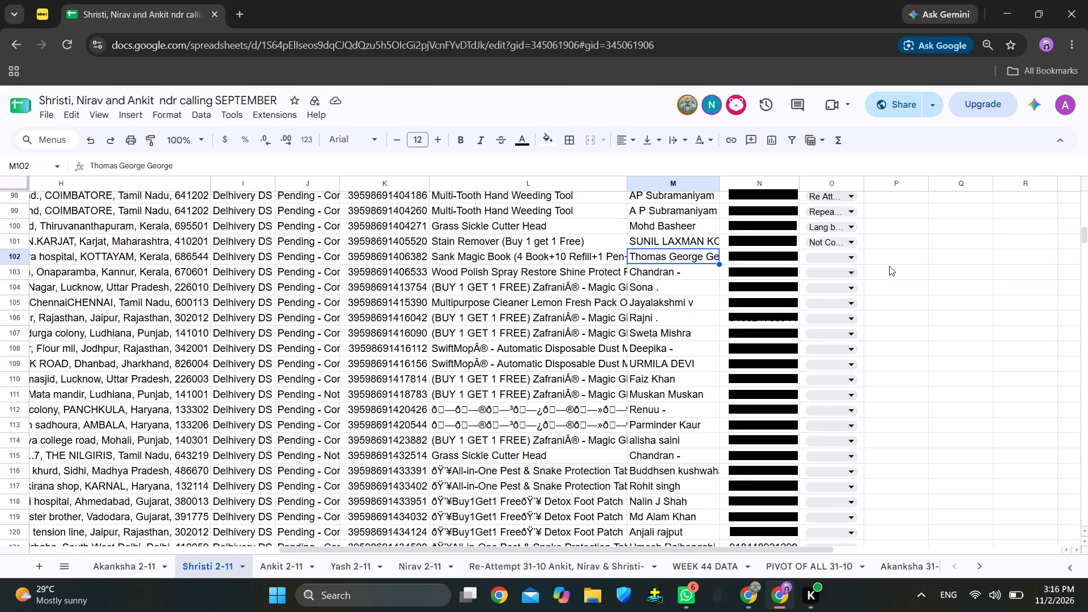
click(845, 259)
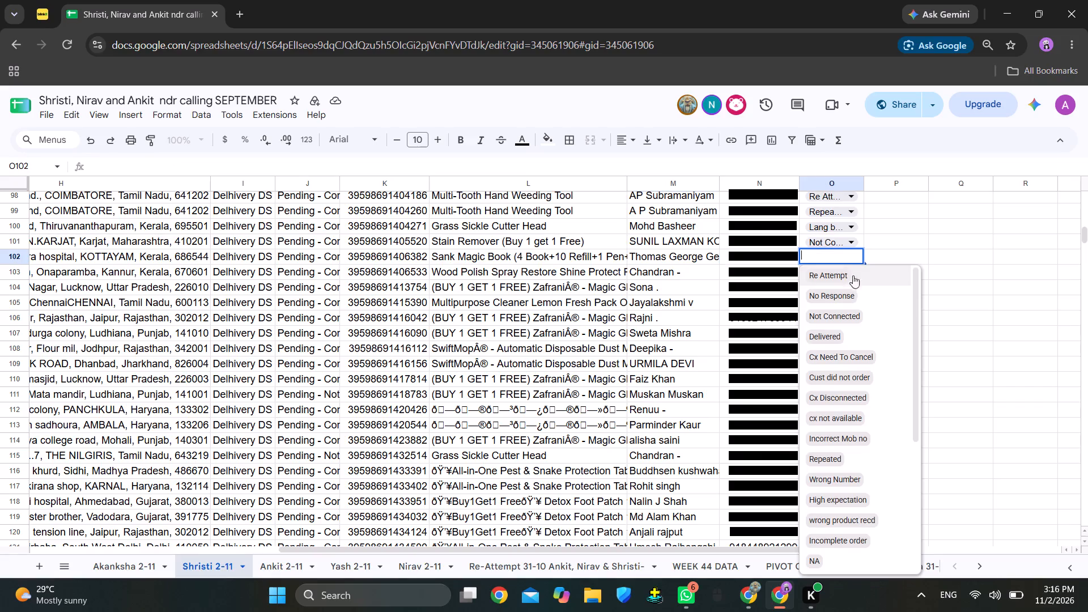
click(843, 295)
click(790, 273)
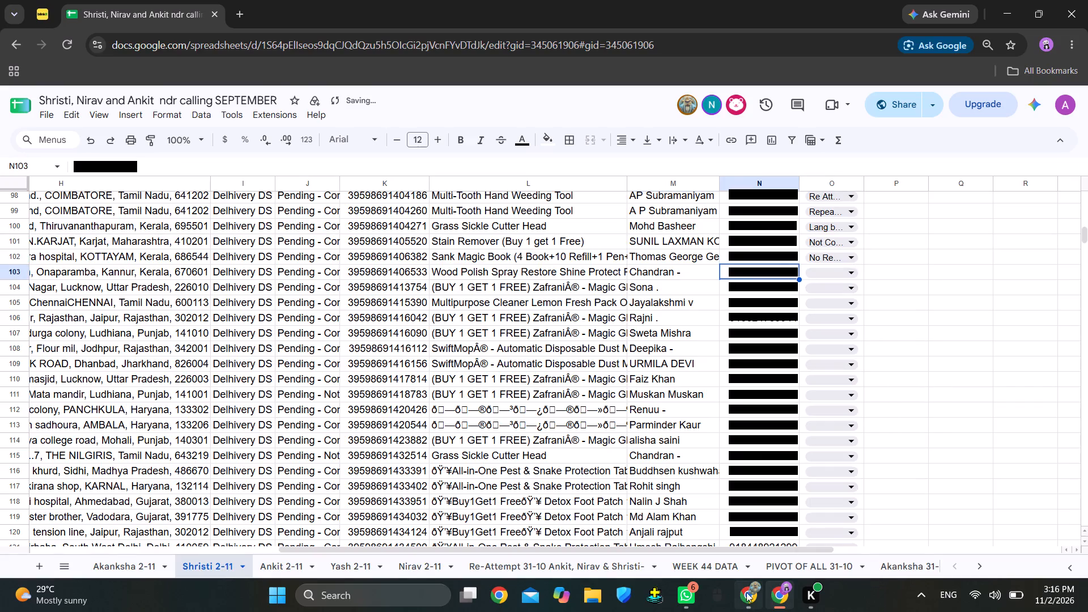
Check the customer names in Ankit 2-11 row 85 and Shristi 2-11 row 103, and set the Ankit row 85 remark to Re Attempt.
click(748, 590)
click(647, 258)
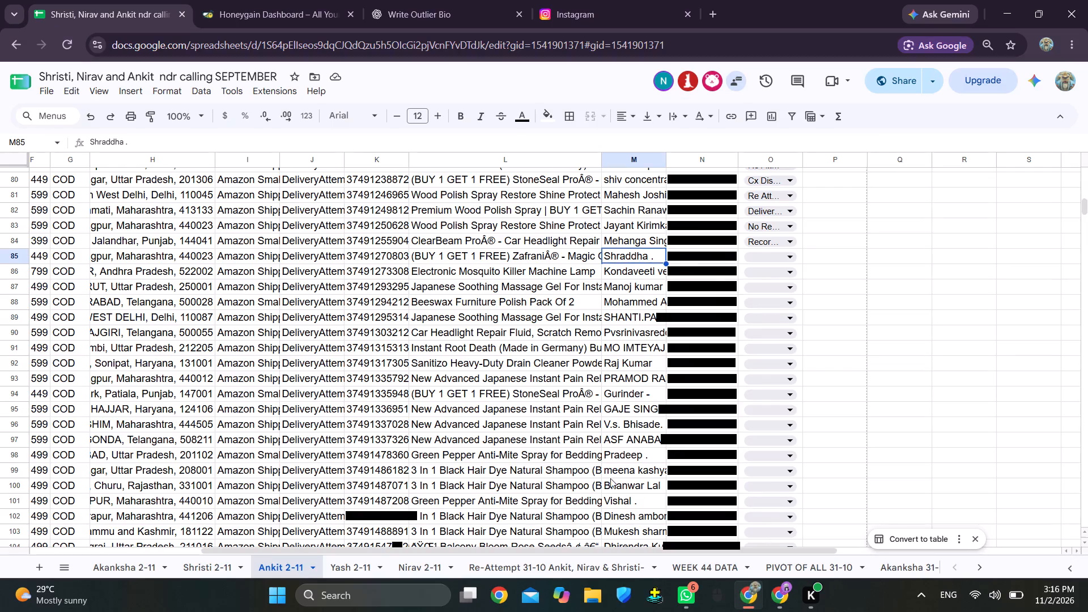
click(779, 594)
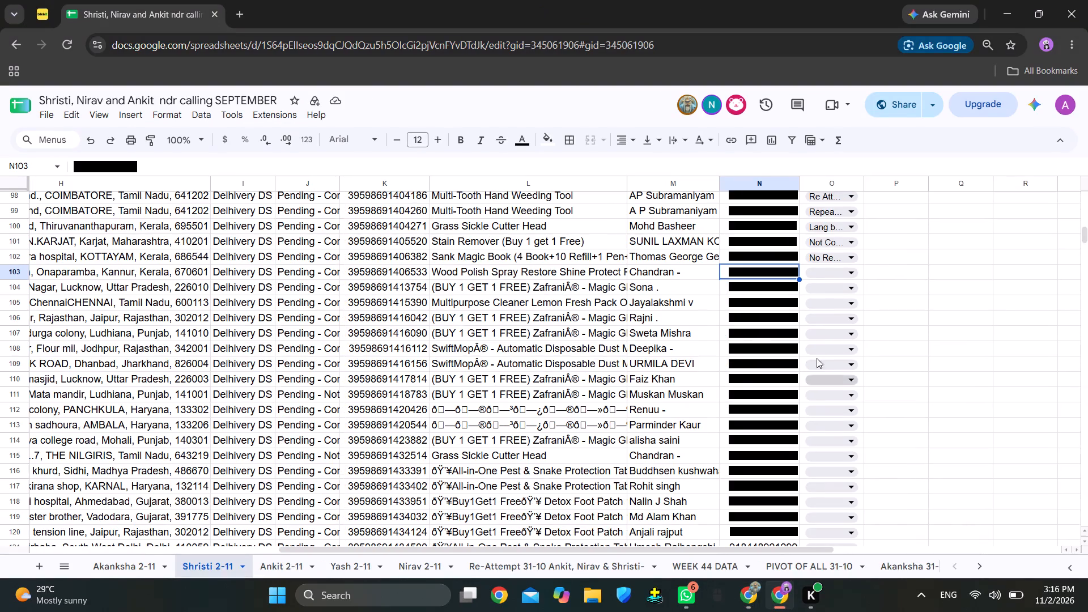
click(670, 276)
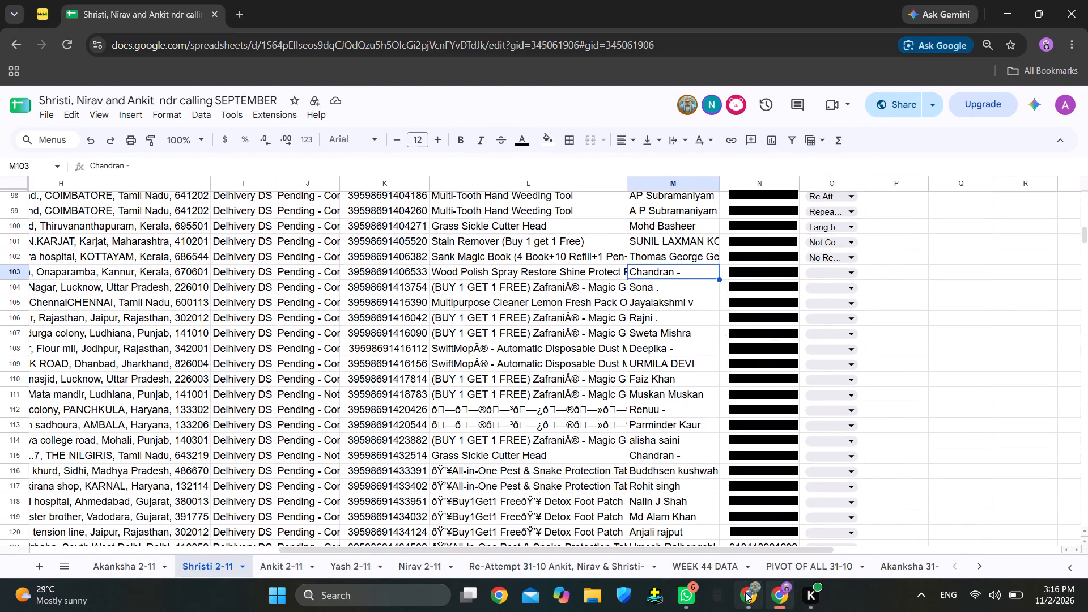
click(746, 594)
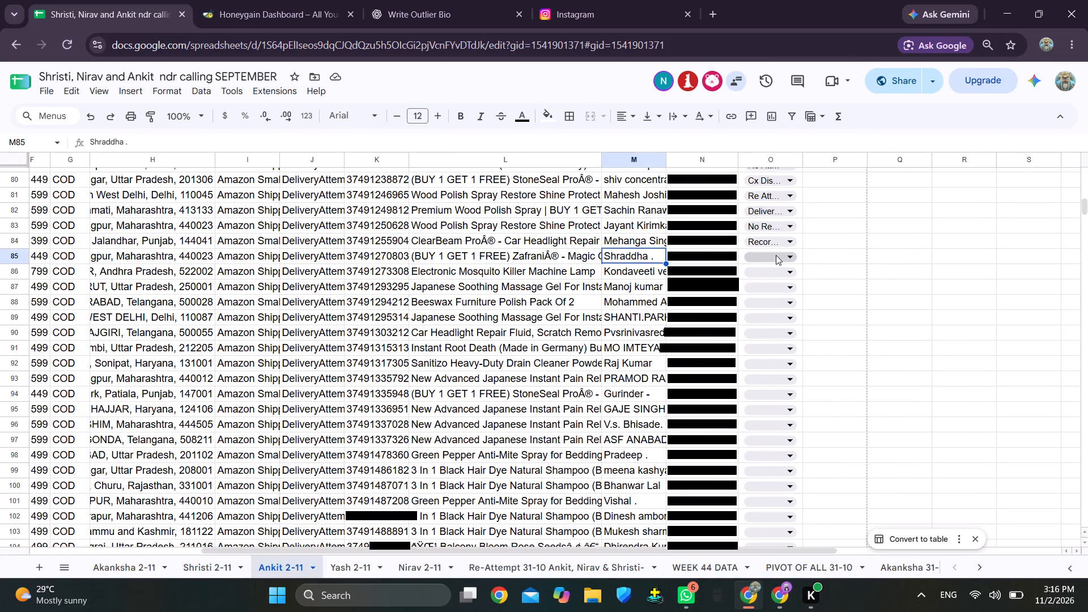
click(776, 256)
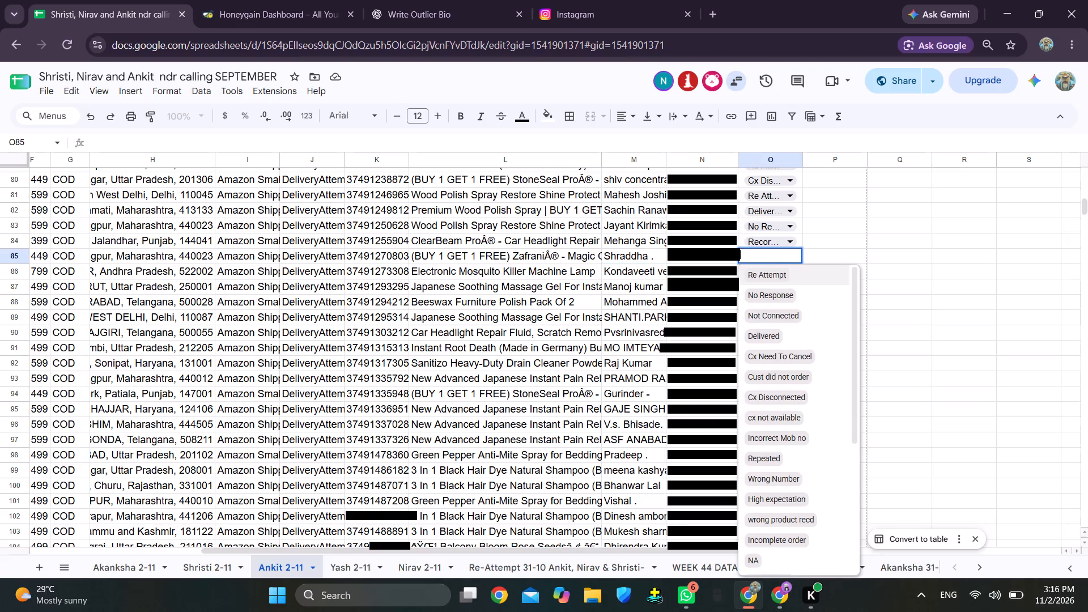
click(772, 278)
click(728, 273)
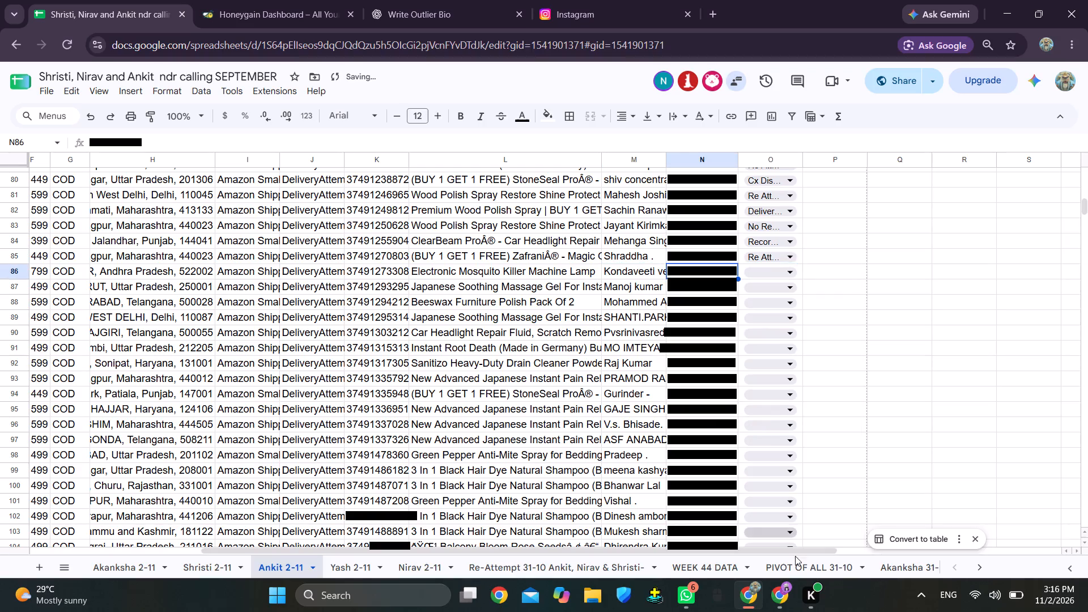
Switch to the Shristi 2-11 sheet in the other Chrome profile and set the row 103 remark to Record your message.
click(781, 597)
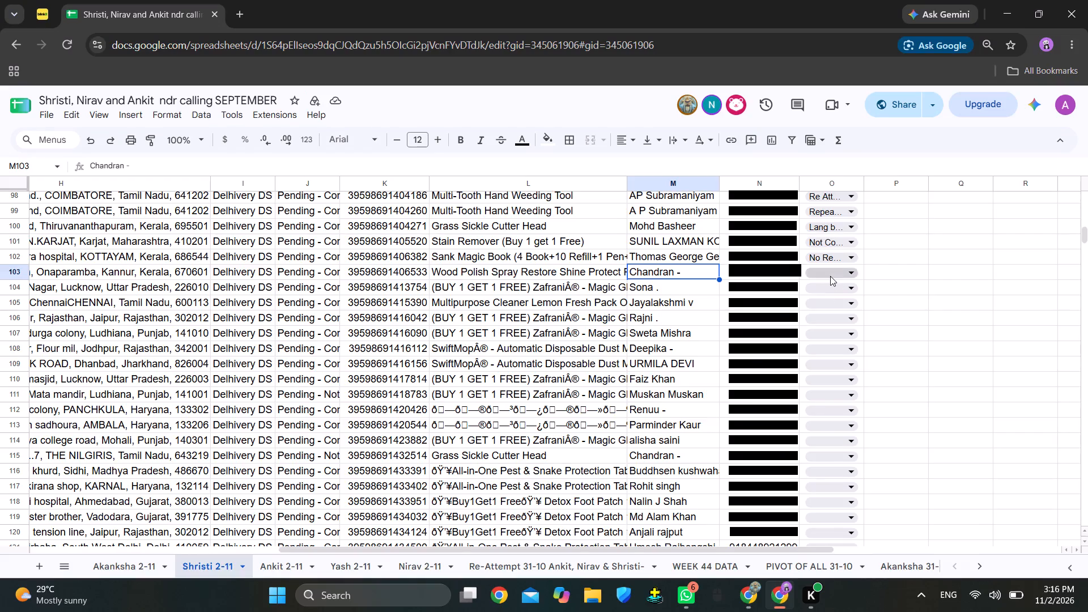
click(830, 275)
scroll(859, 405, down, 1)
scroll(859, 407, up, 1)
scroll(859, 418, down, 5)
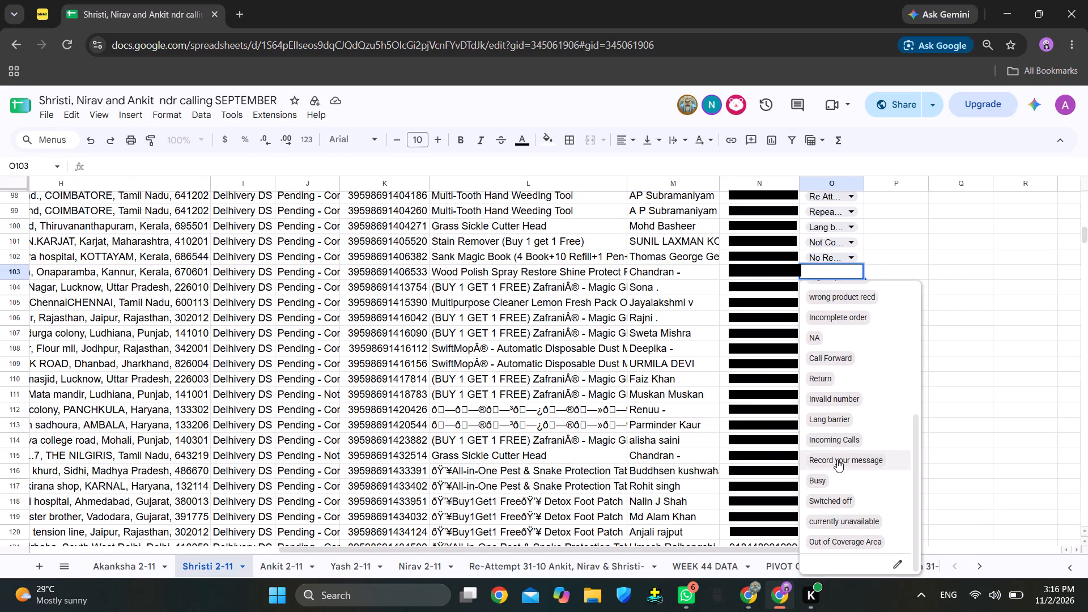
click(837, 460)
click(777, 288)
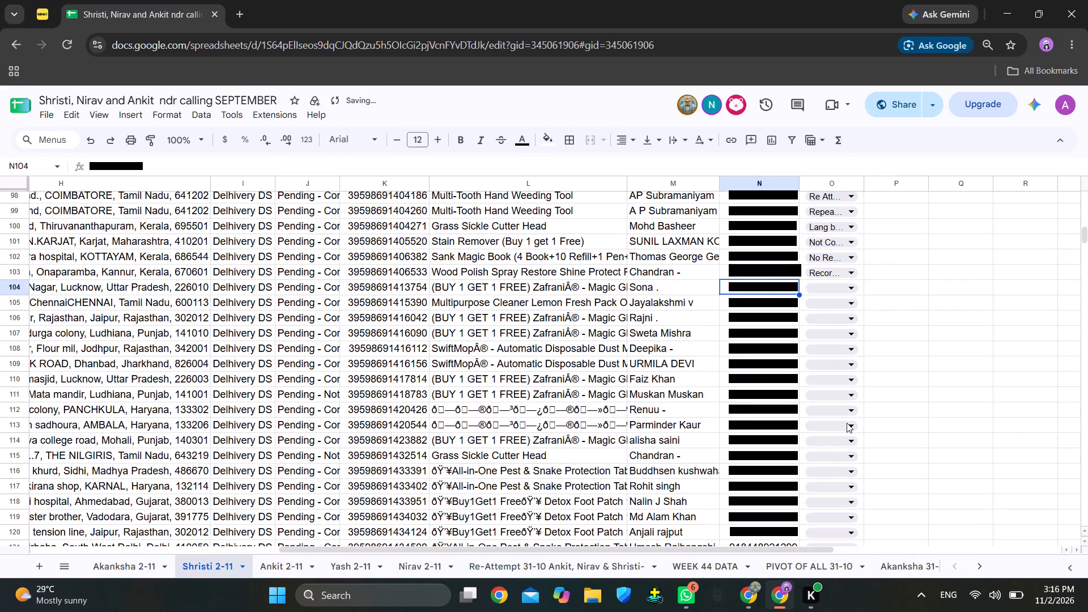
Check the customer names in Ankit 2-11 row 86 and Shristi 2-11 row 104, and set the Ankit row 86 remark to Lang barrier.
click(744, 592)
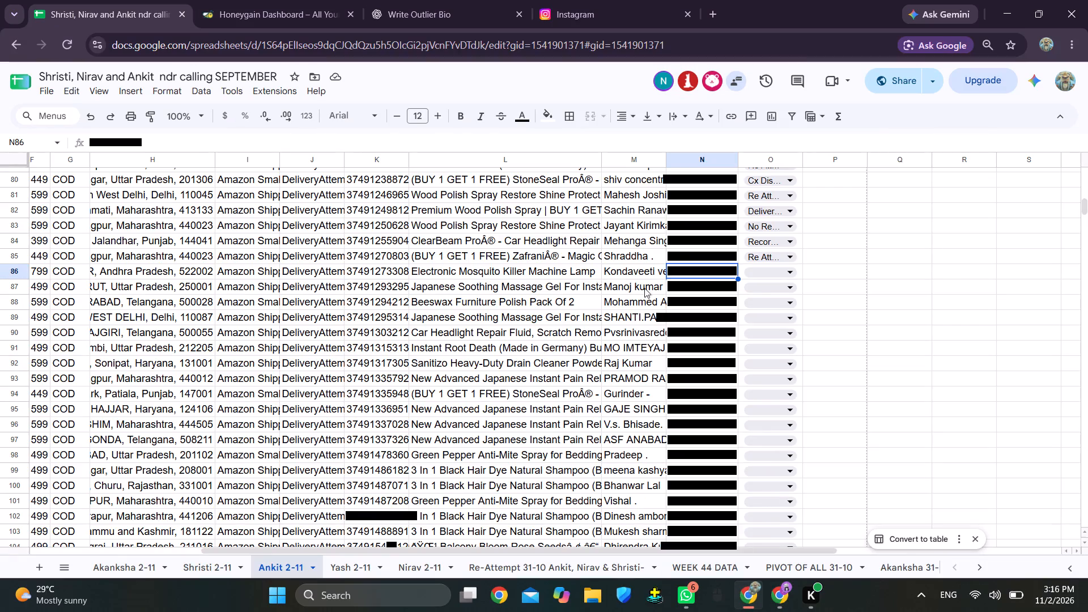
click(644, 270)
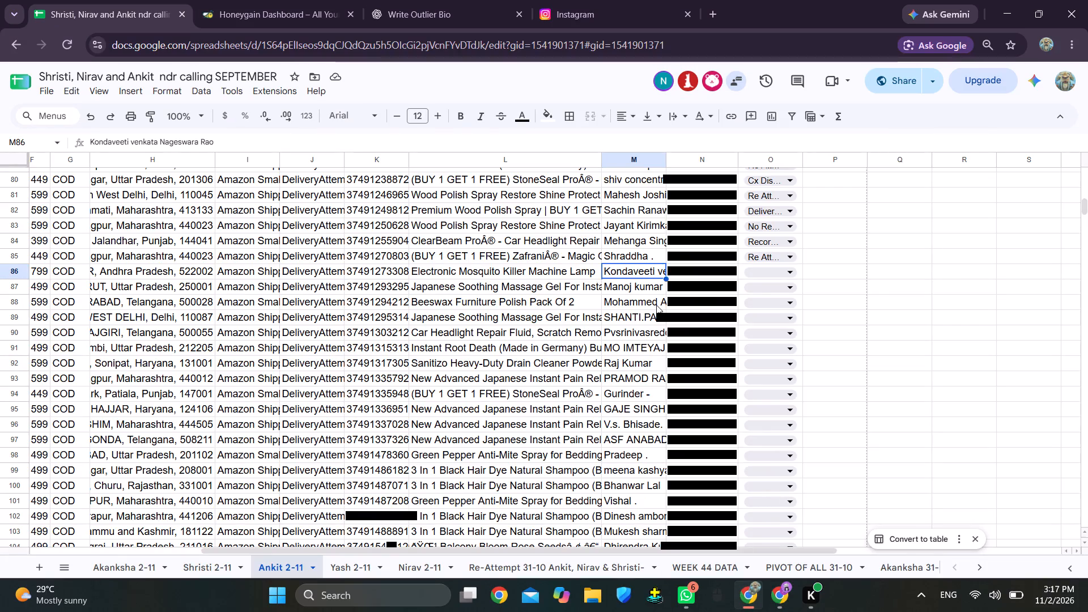
click(776, 597)
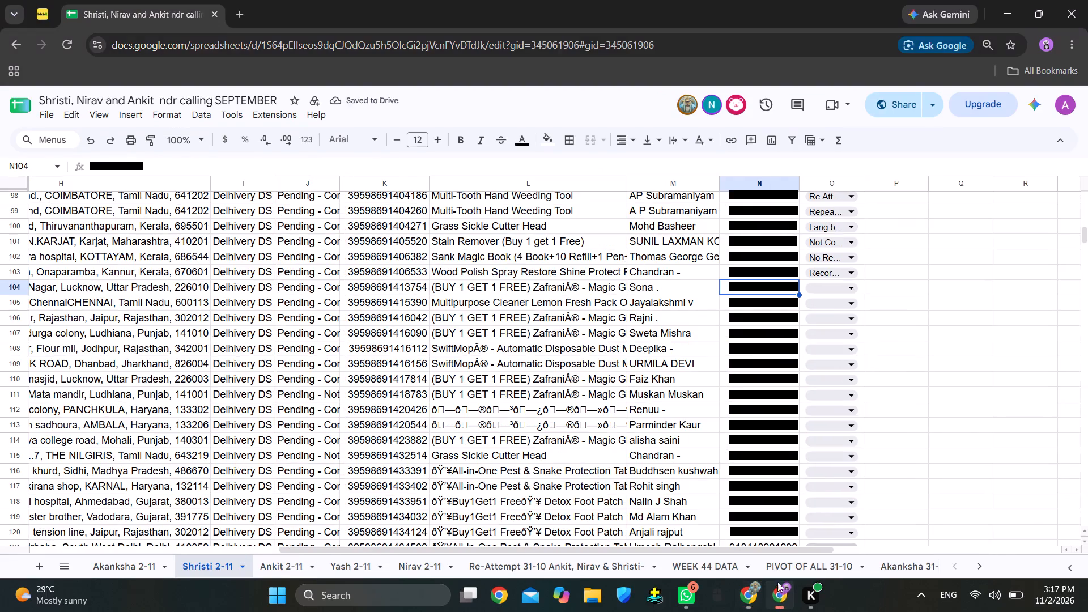
click(687, 289)
click(749, 593)
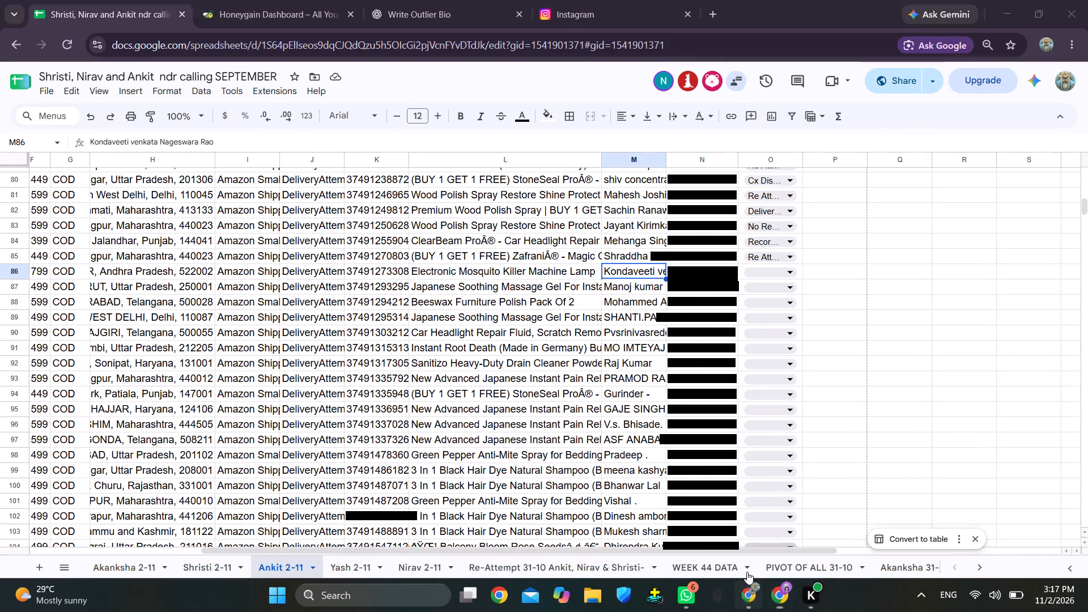
click(780, 276)
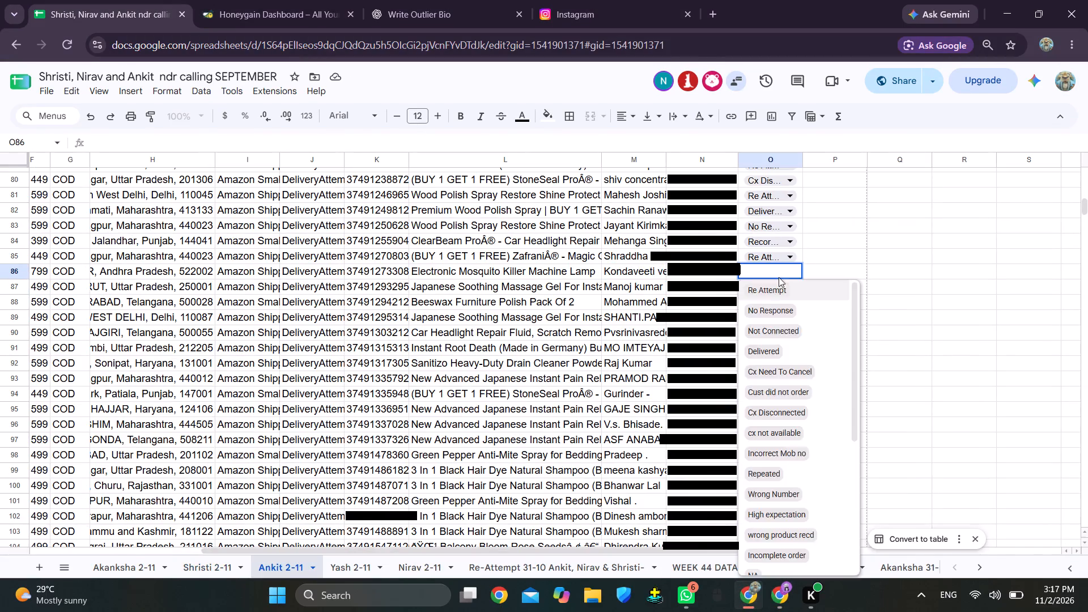
scroll(787, 354, down, 7)
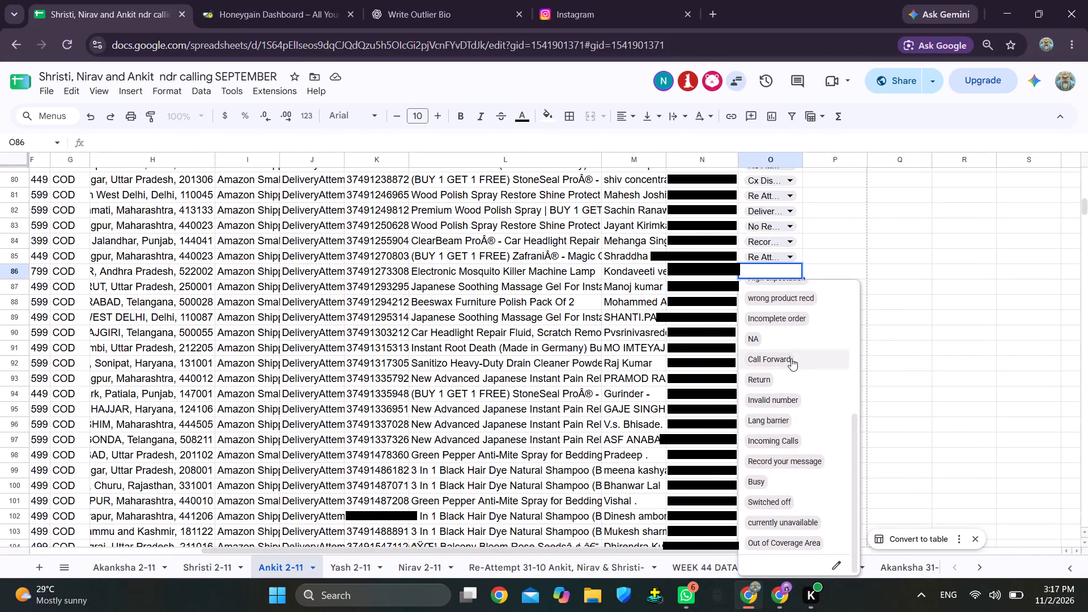
click(763, 420)
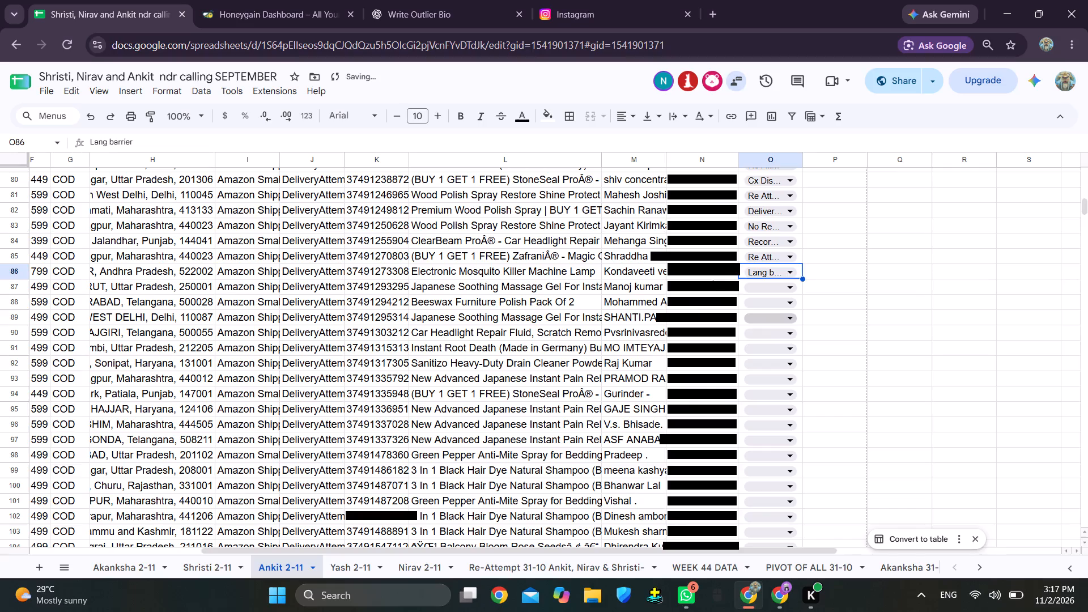
click(712, 283)
Switch to the Shristi 2-11 sheet in the other Chrome profile and set the row 104 remark to Re Attempt.
click(778, 587)
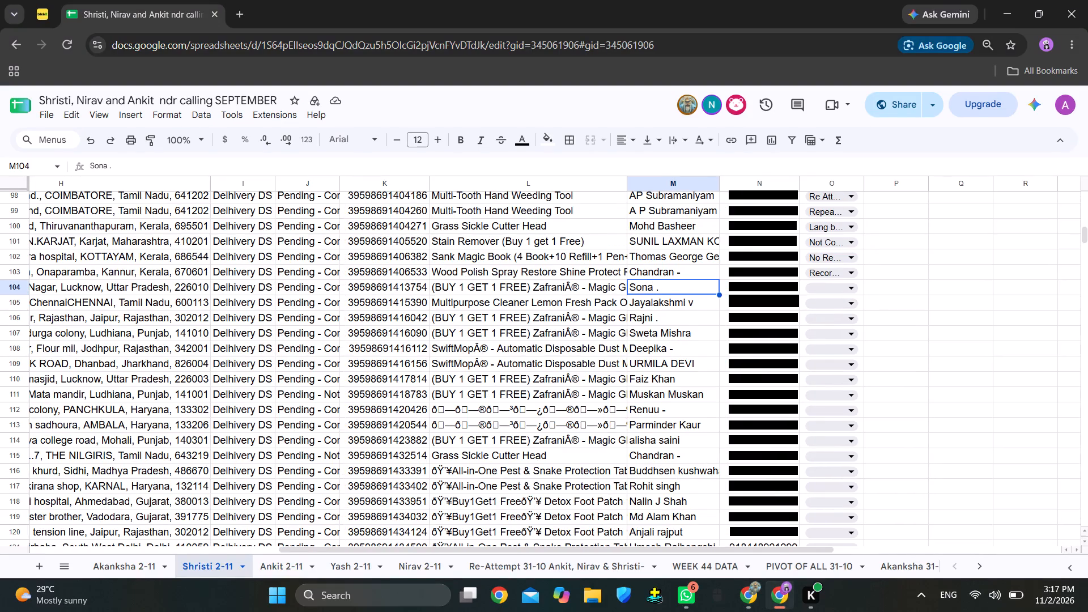
click(830, 290)
click(840, 304)
click(780, 296)
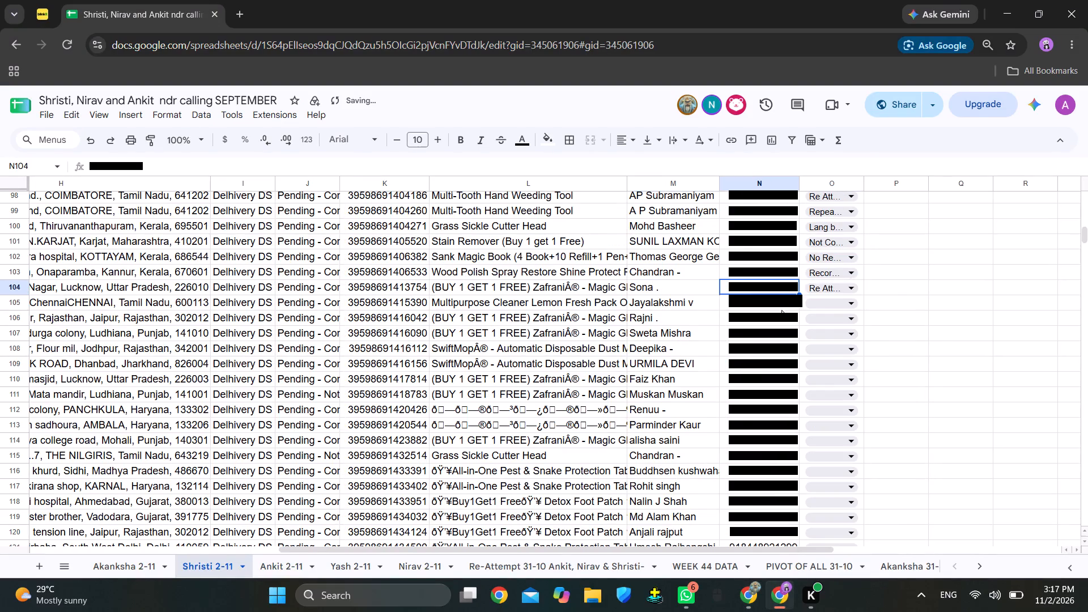
click(781, 310)
Check the customer names in Ankit 2-11 row 87 and Shristi 2-11 row 105, and set the Ankit row 87 remark to Re Attempt.
click(750, 592)
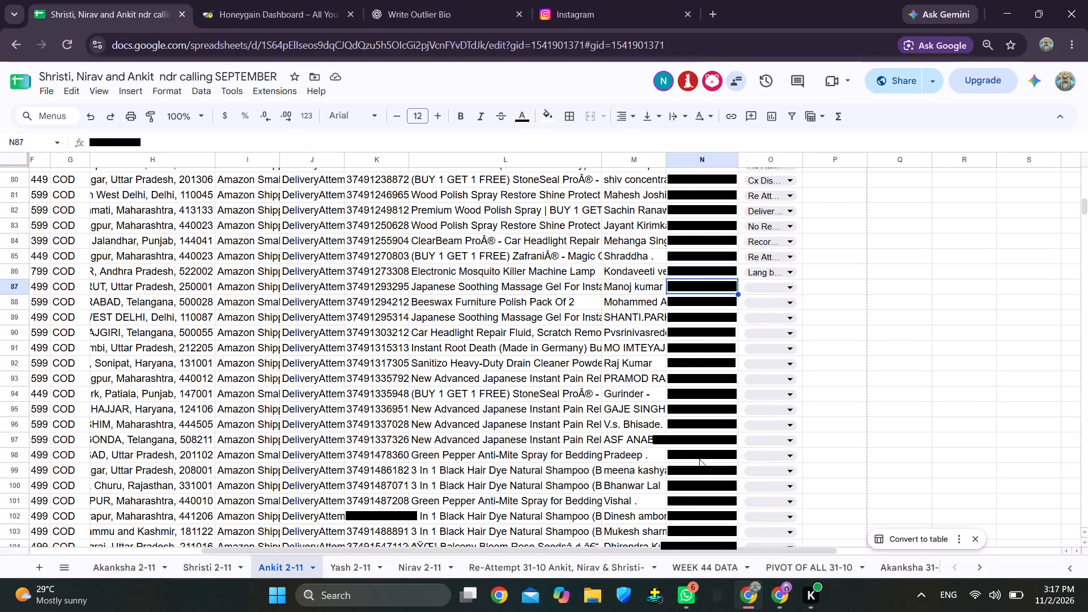
click(649, 286)
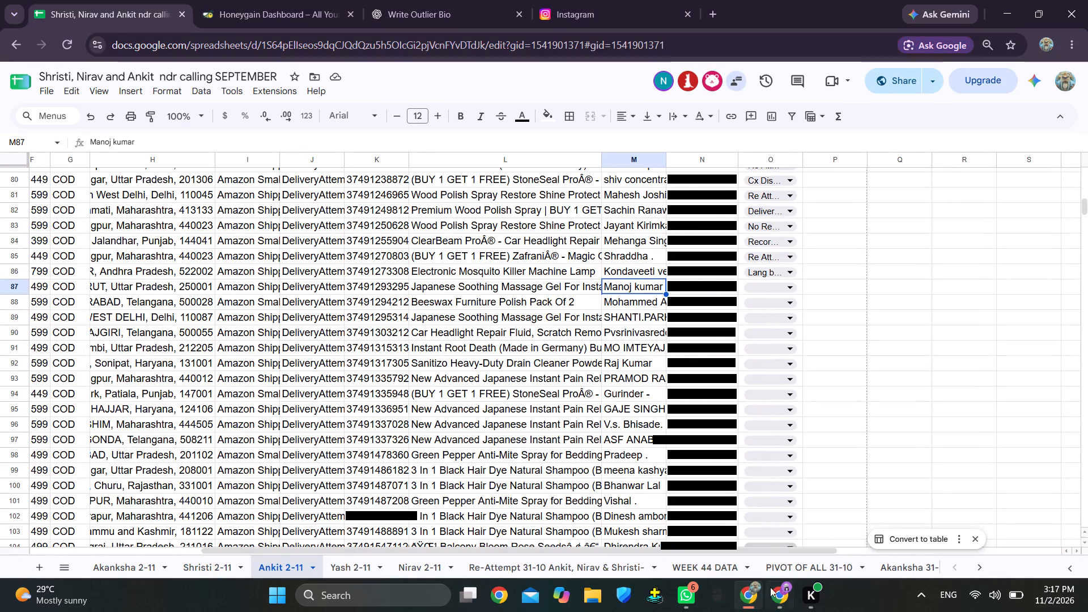
click(781, 600)
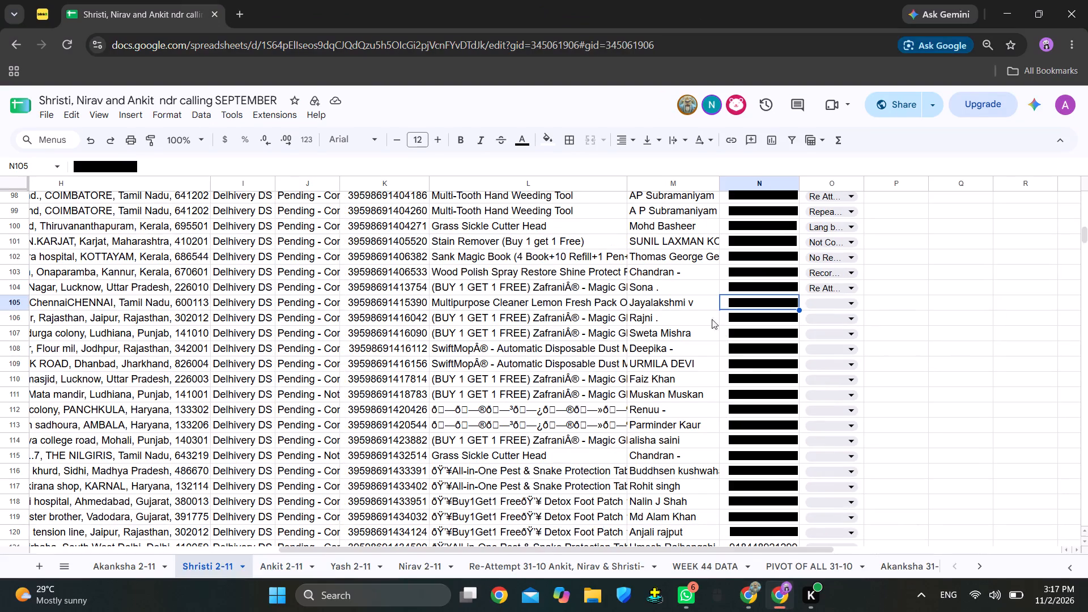
click(691, 300)
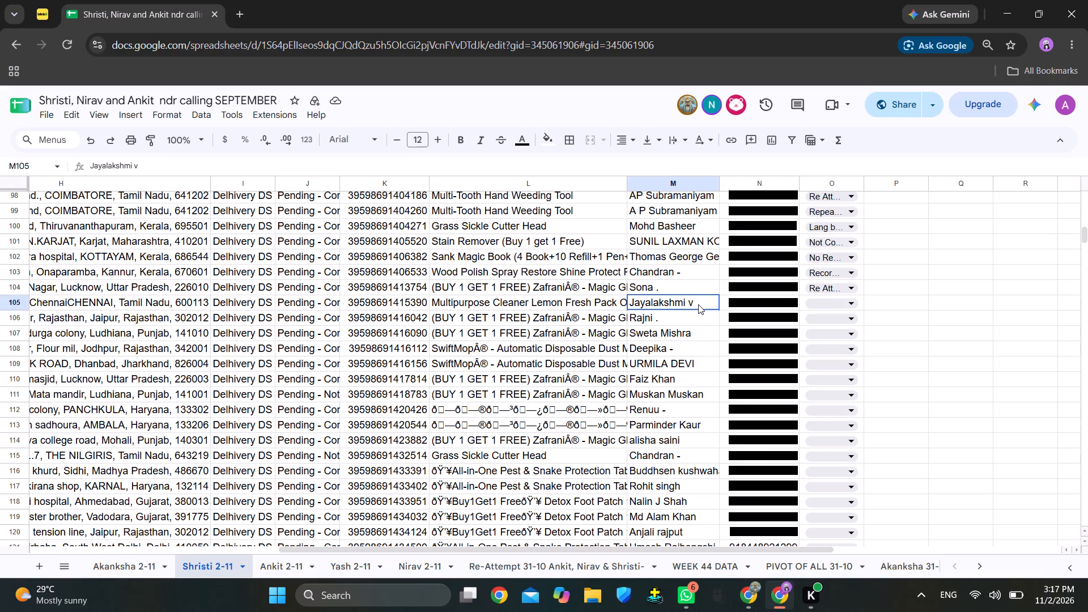
click(747, 603)
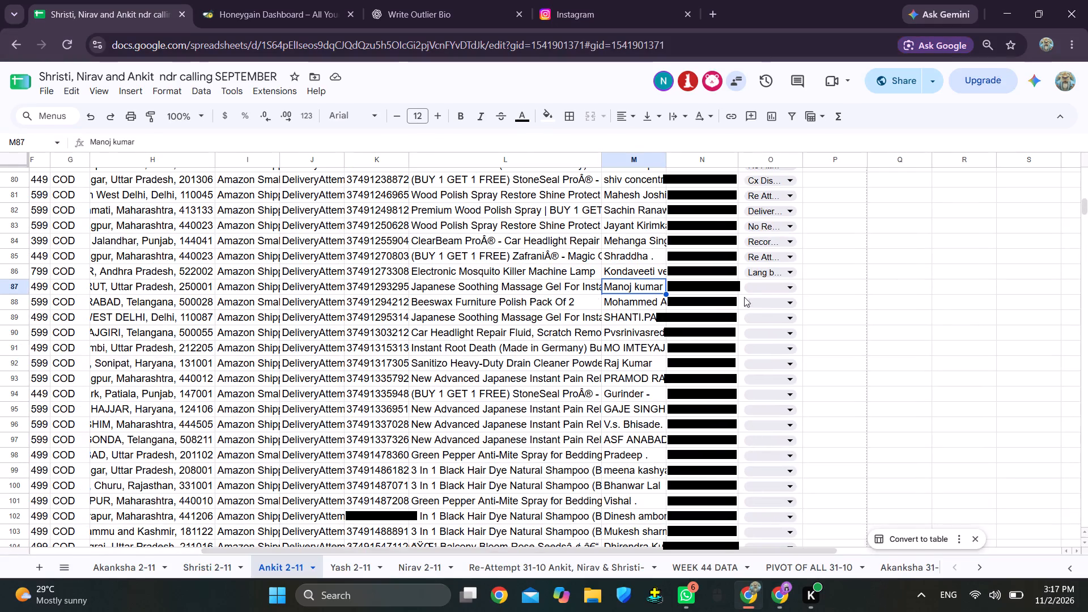
click(770, 288)
click(771, 301)
click(716, 303)
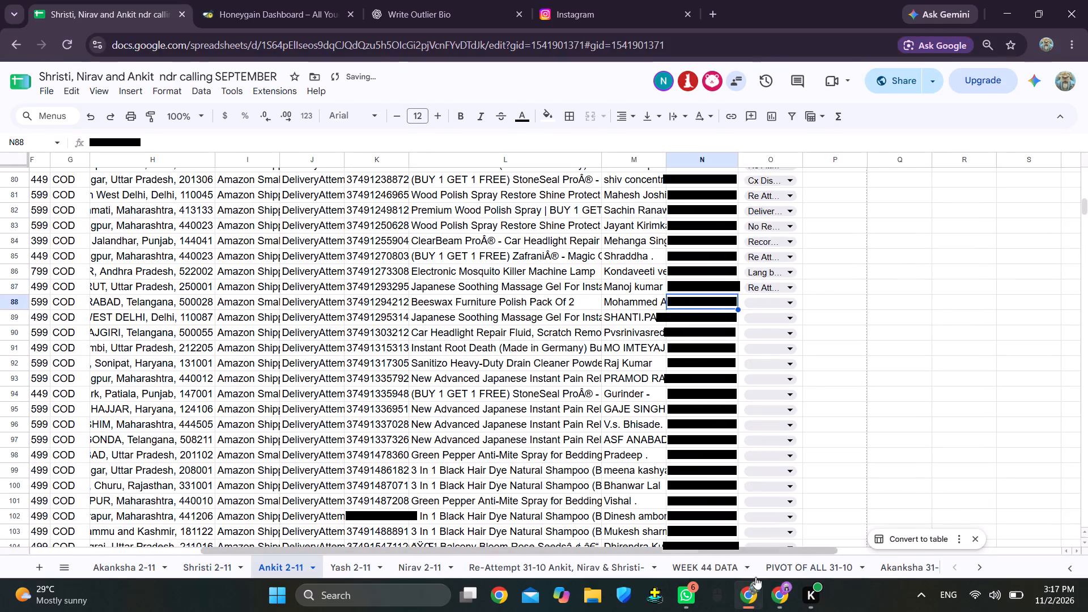
Switch to the Shristi 2-11 sheet in the other Chrome profile and set the row 105 remark to currently unavailable.
click(780, 598)
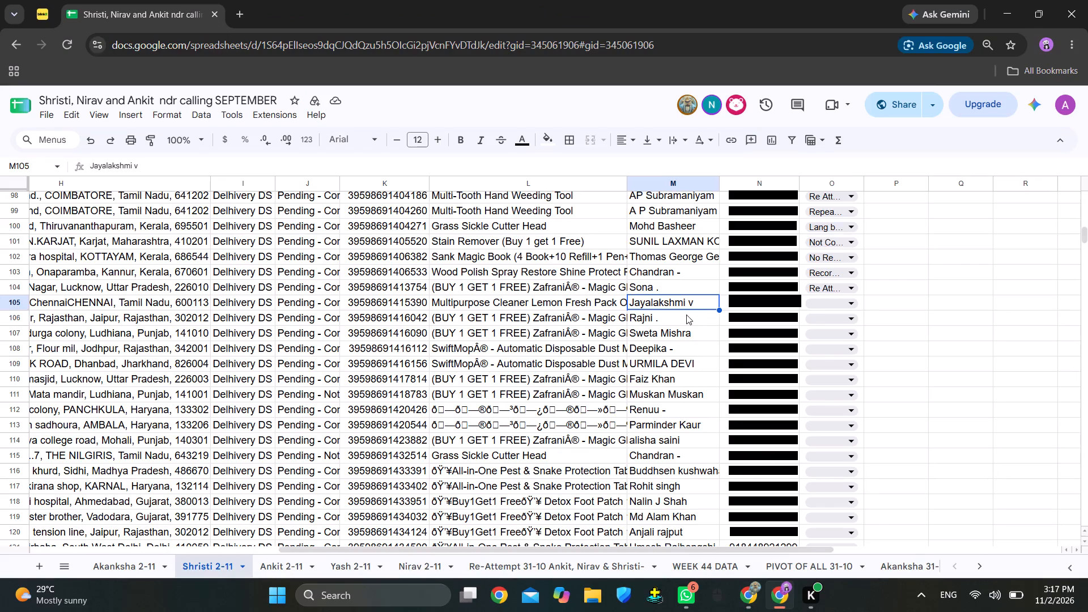
click(830, 303)
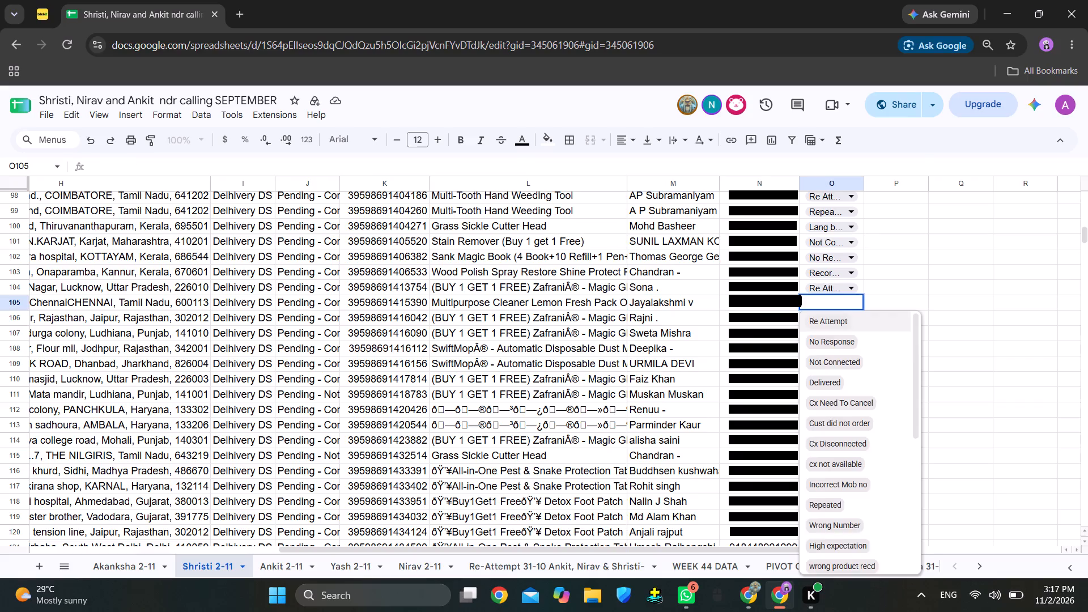
scroll(837, 388, down, 9)
scroll(841, 416, up, 1)
scroll(841, 416, down, 2)
click(870, 524)
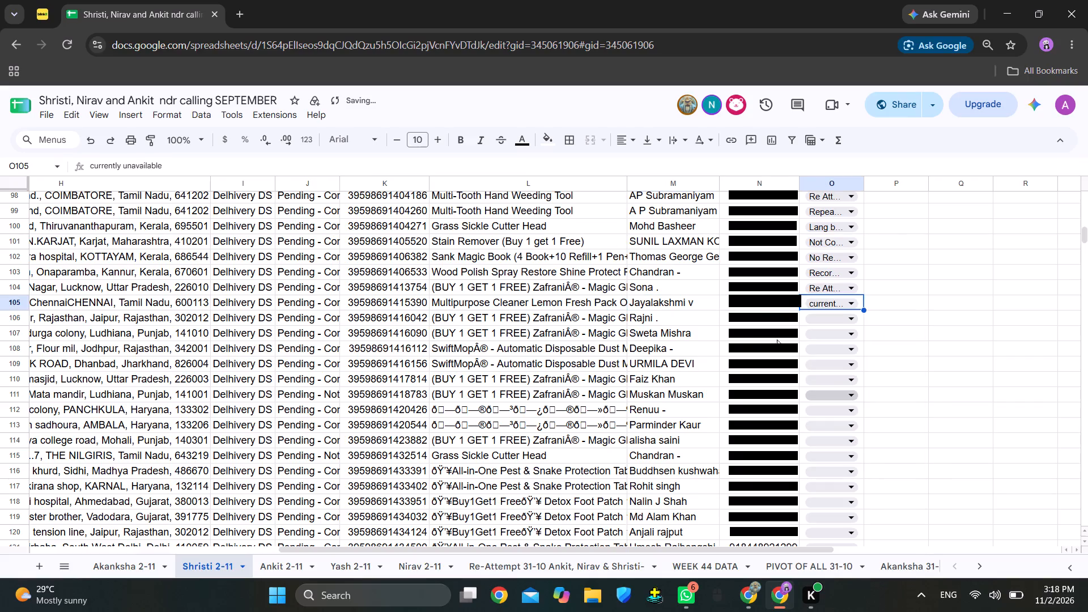
click(772, 318)
Switch to the Ankit 2-11 sheet, check the customer name in row 88, and set its remark to Busy.
click(756, 593)
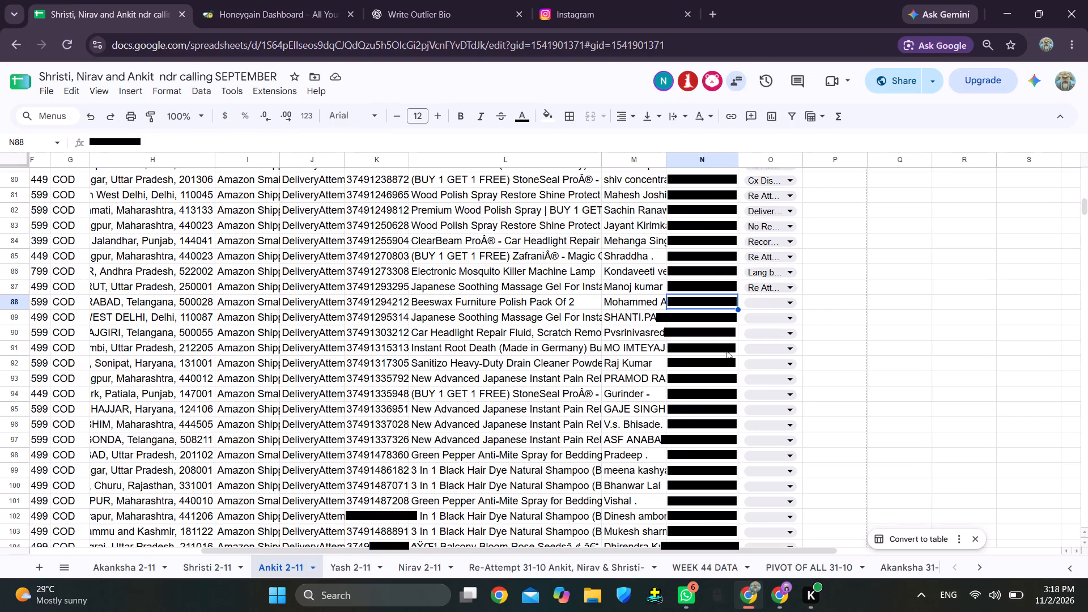
click(639, 302)
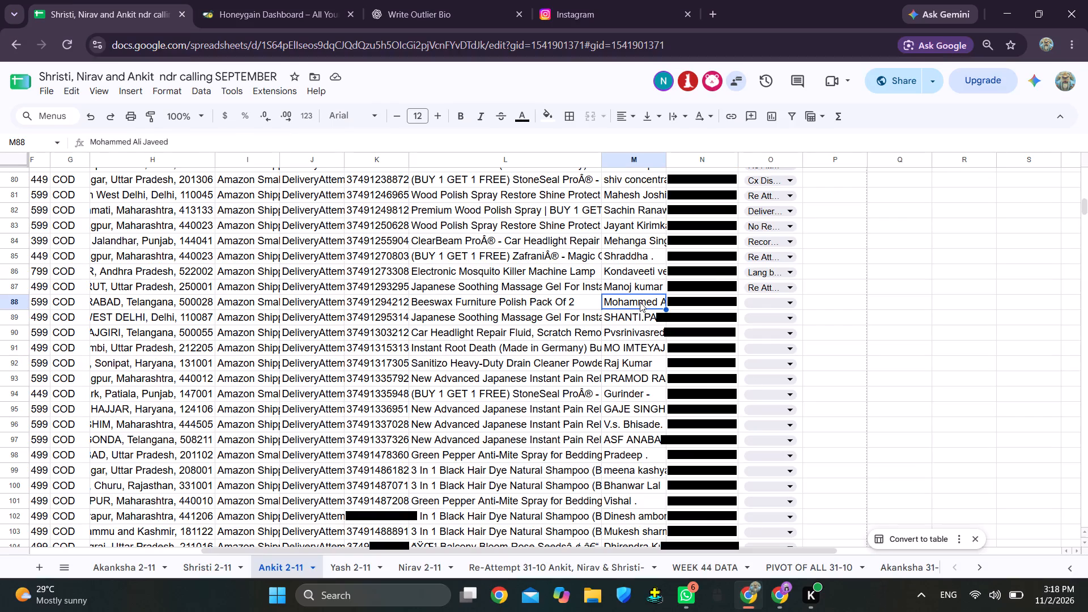
click(763, 301)
scroll(784, 362, down, 6)
click(759, 481)
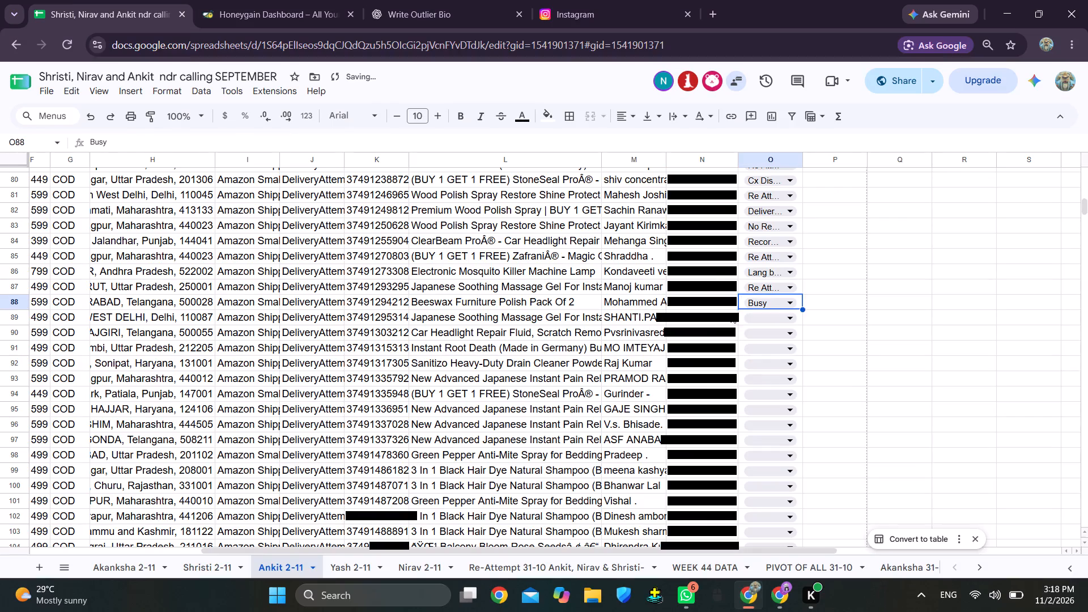
click(722, 313)
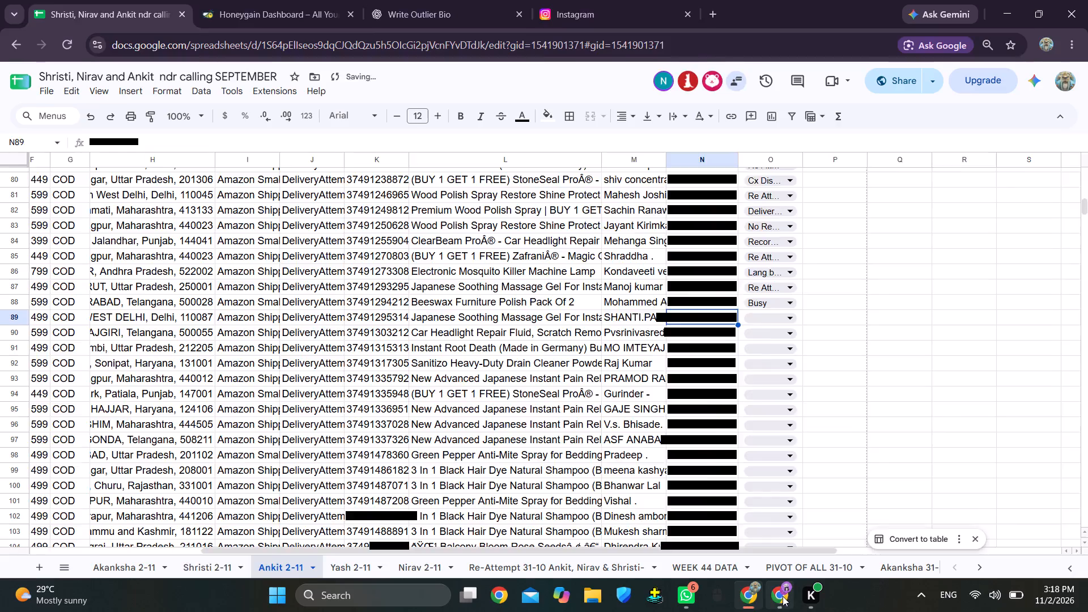
Check the customer names in Shristi 2-11 row 106 and Ankit 2-11 row 89, and set the Shristi row 106 remark to Re Attempt.
click(783, 596)
click(668, 321)
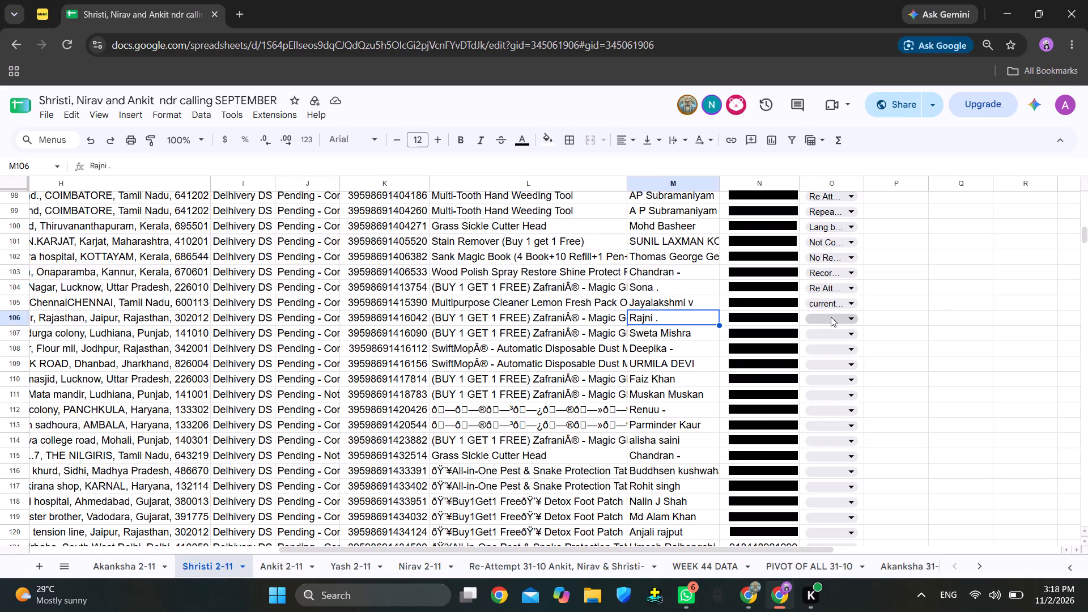
click(740, 596)
click(649, 318)
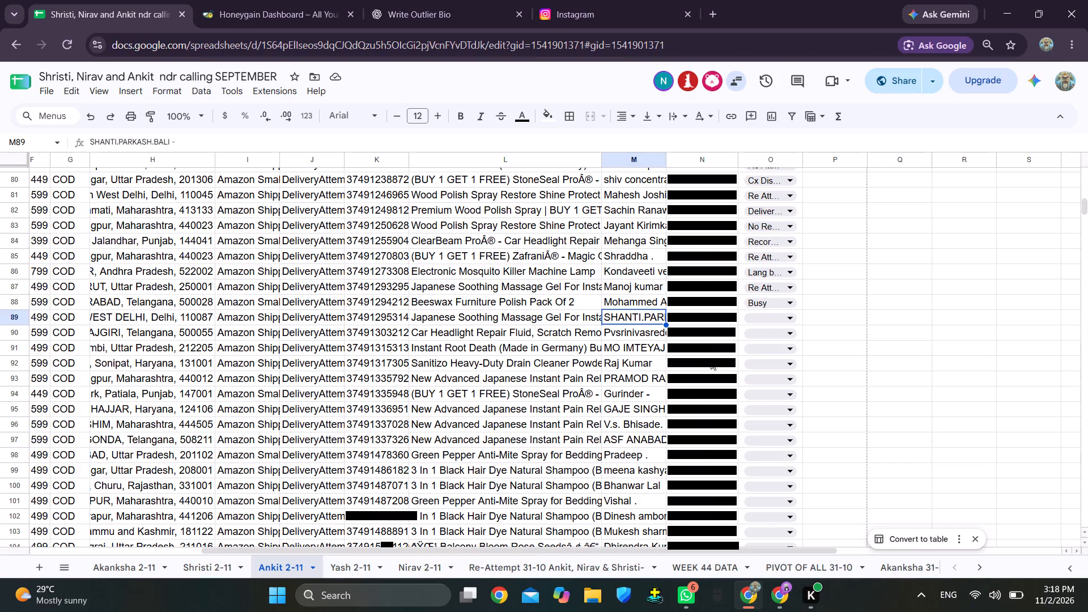
click(780, 596)
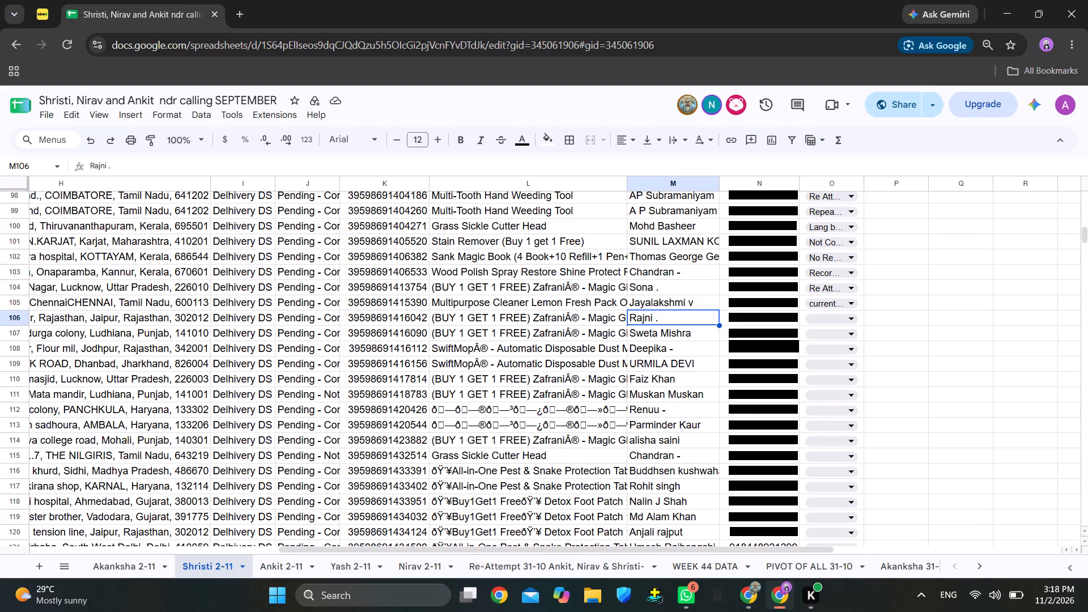
click(832, 317)
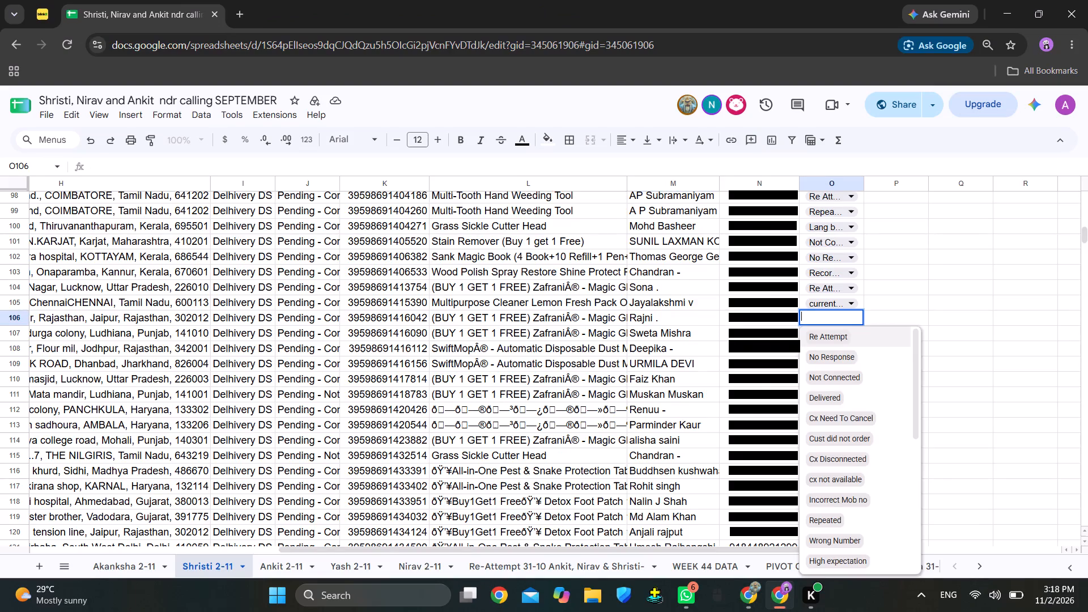
click(835, 335)
click(797, 335)
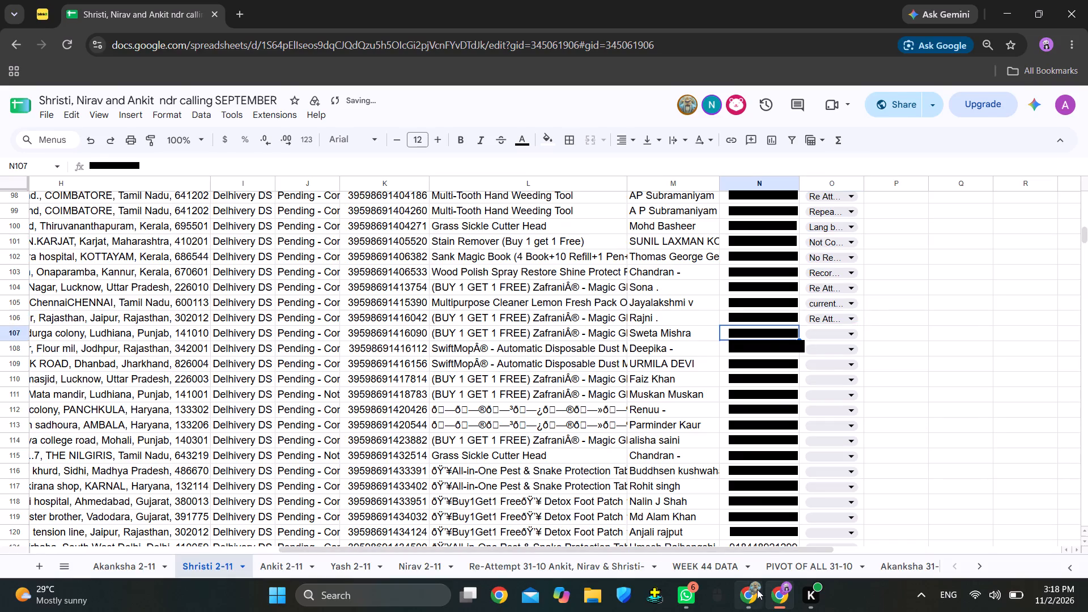
Switch to the Ankit 2-11 sheet in the other Chrome profile and set the row 89 remark to Re Attempt.
click(747, 600)
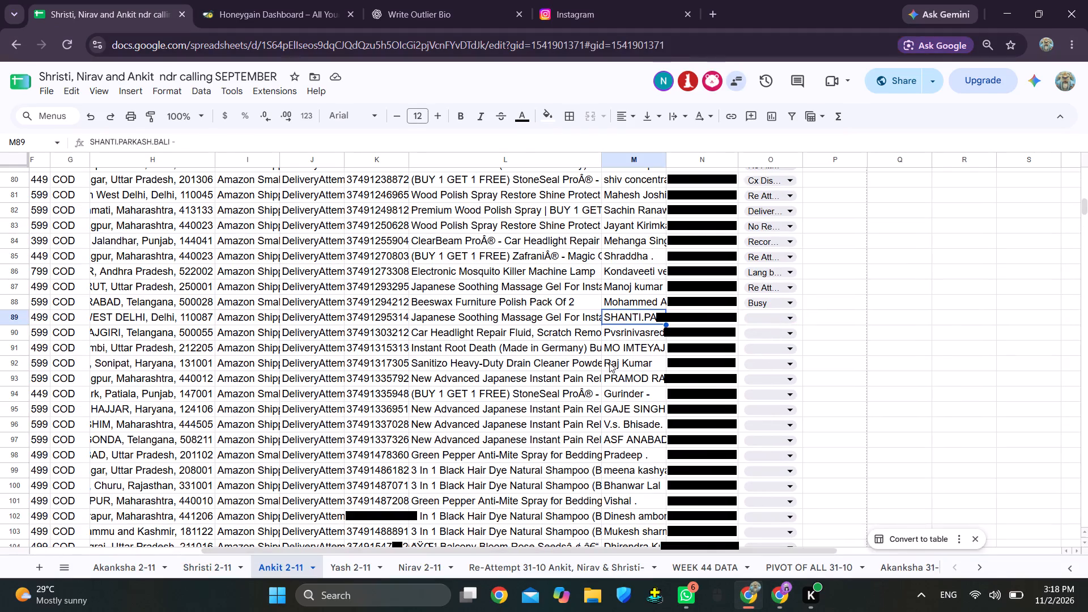
click(772, 321)
click(770, 339)
click(709, 333)
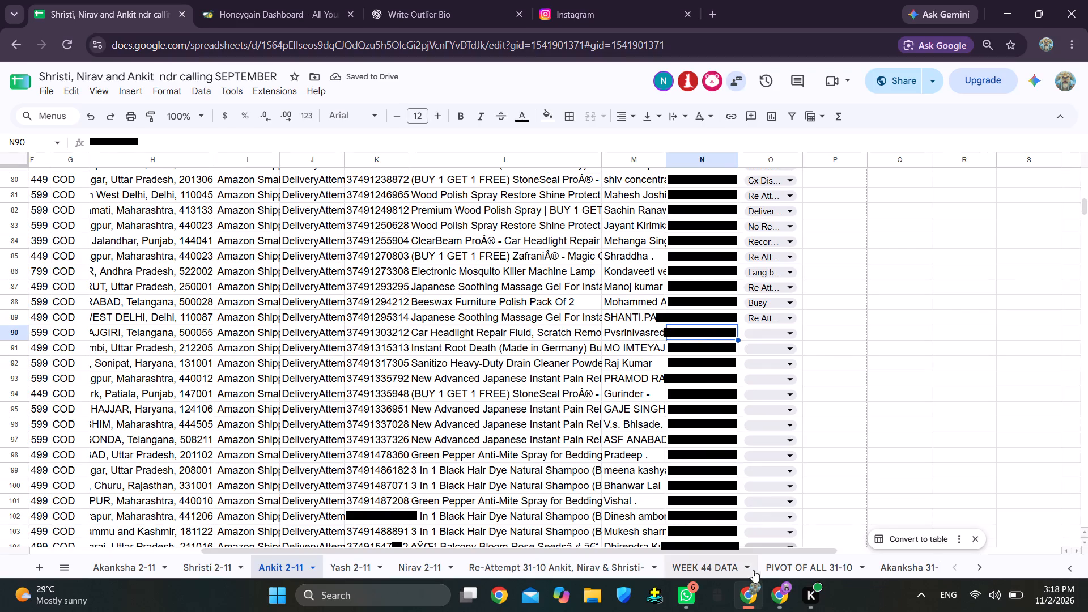
Check the customer names in Shristi 2-11 row 107 and Ankit 2-11 row 90, and set the Shristi row 107 remark to Re Attempt.
click(776, 596)
click(689, 334)
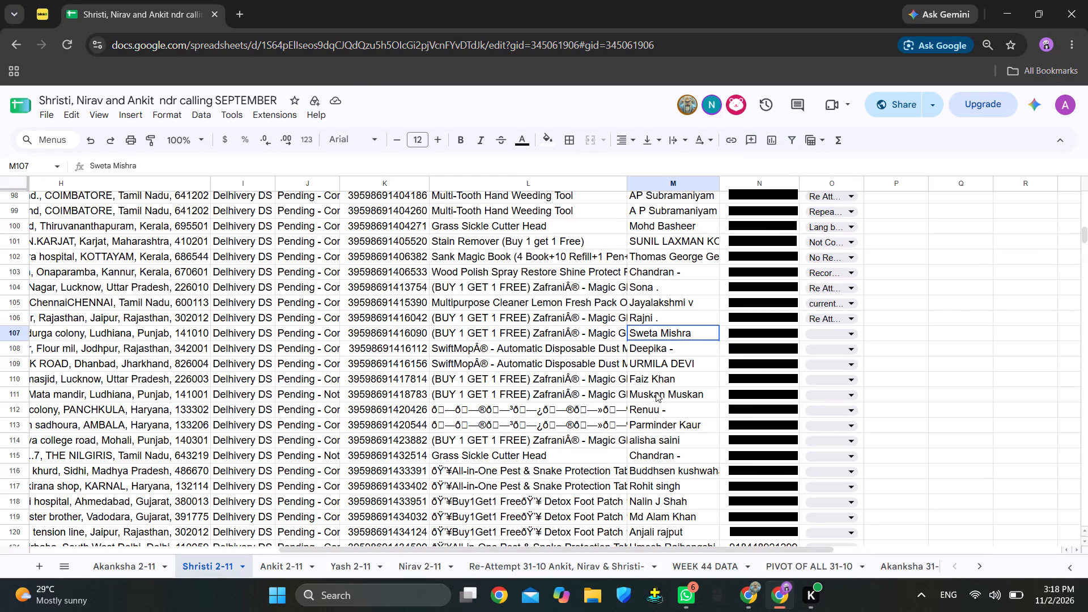
click(755, 597)
click(645, 332)
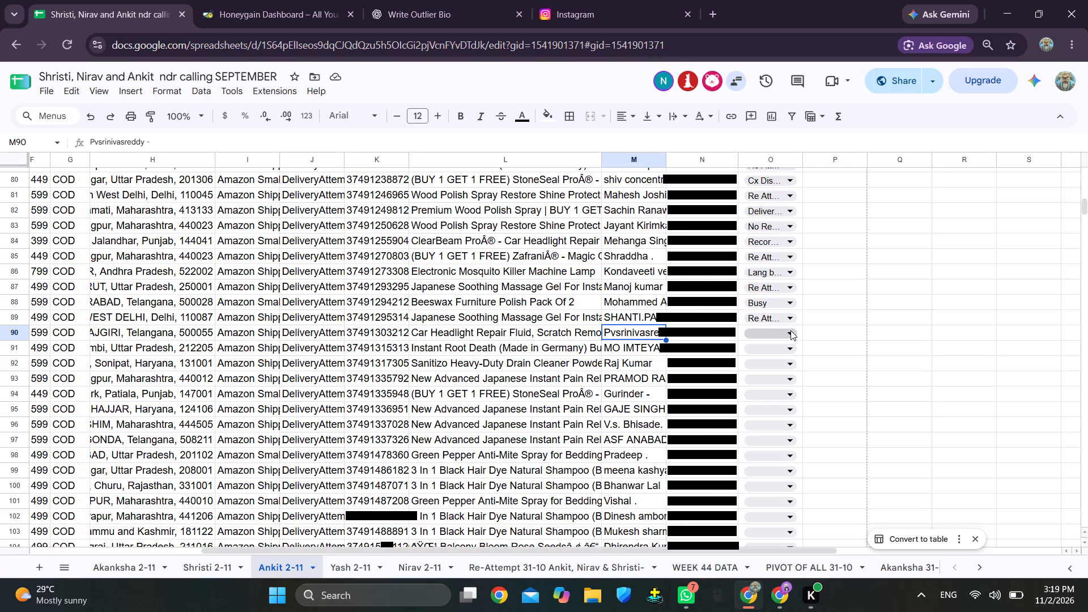
click(781, 595)
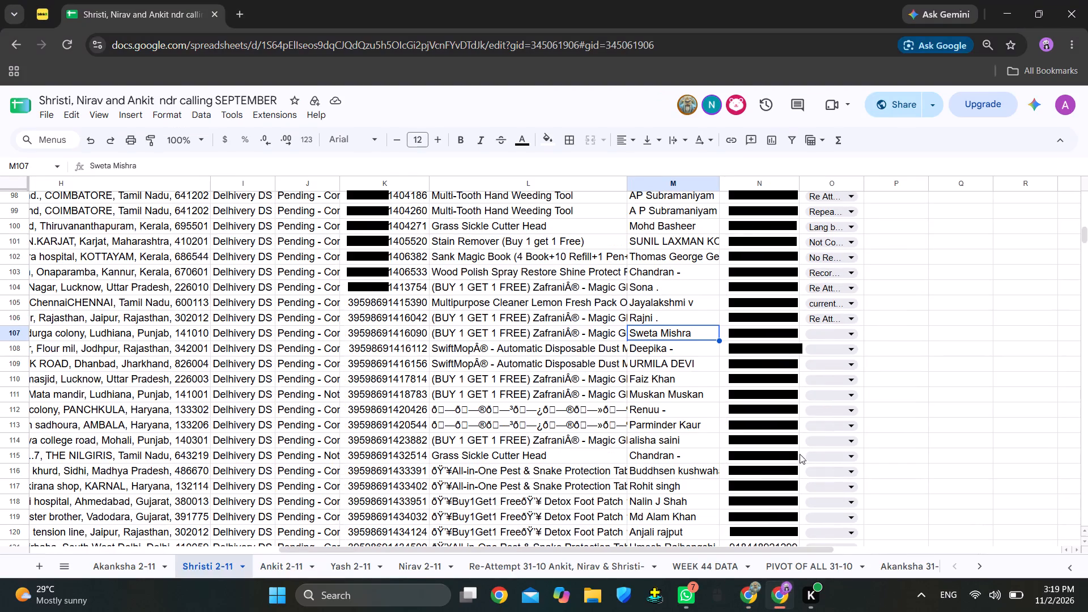
click(827, 334)
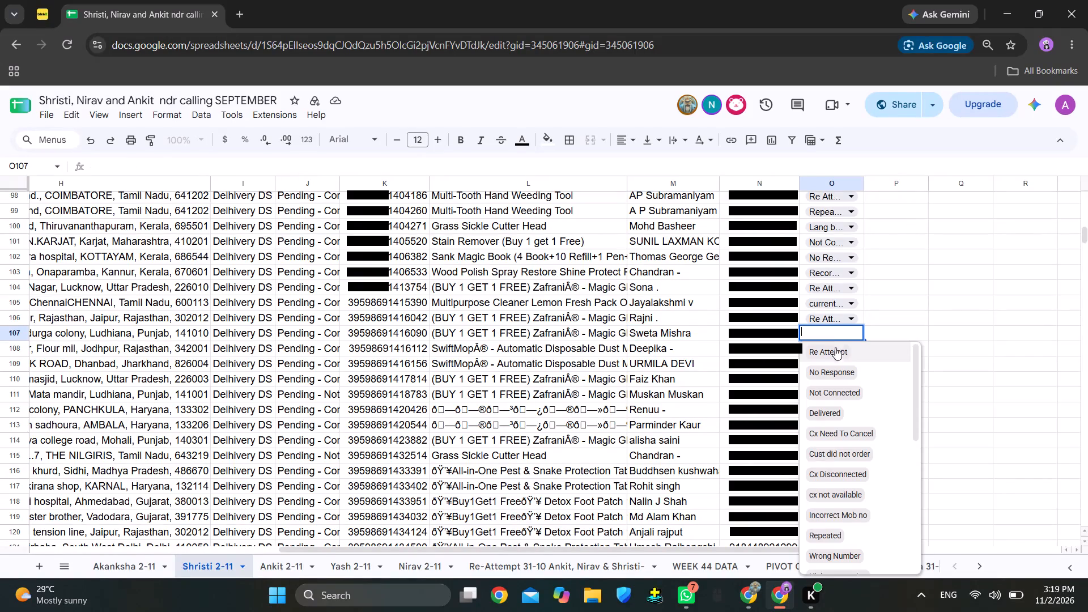
click(835, 351)
click(787, 348)
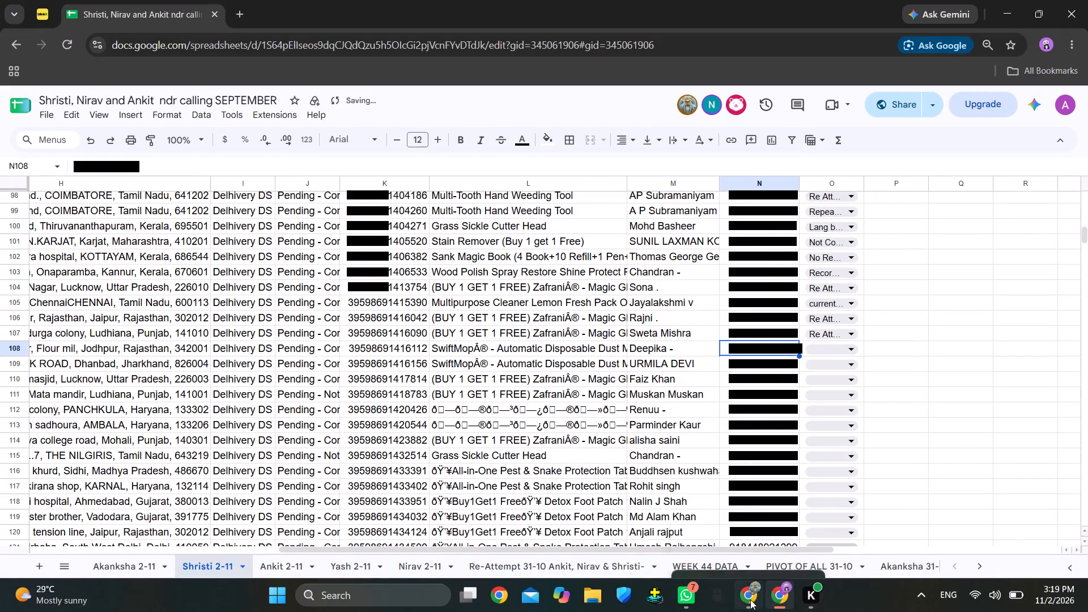
Switch to the Ankit 2-11 sheet in the other Chrome profile and set the row 90 remark to No Response.
click(750, 600)
click(787, 598)
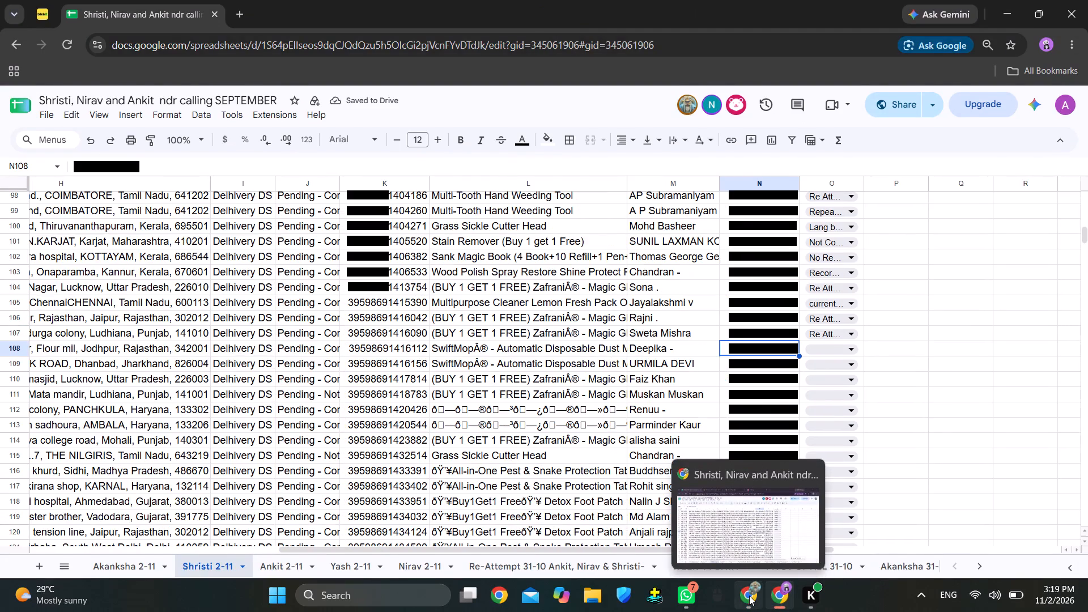
click(749, 596)
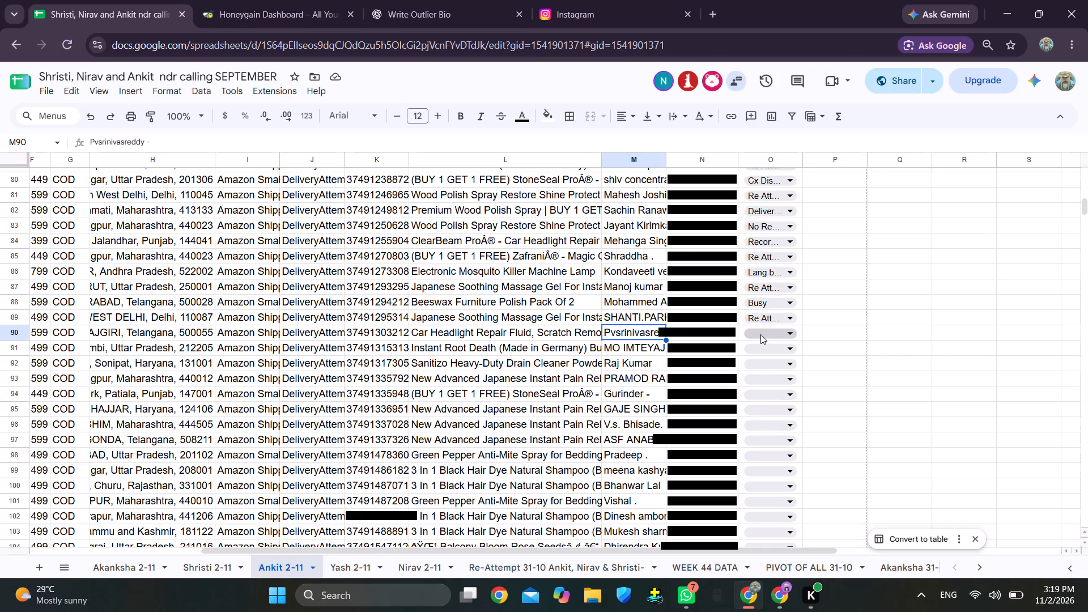
click(762, 334)
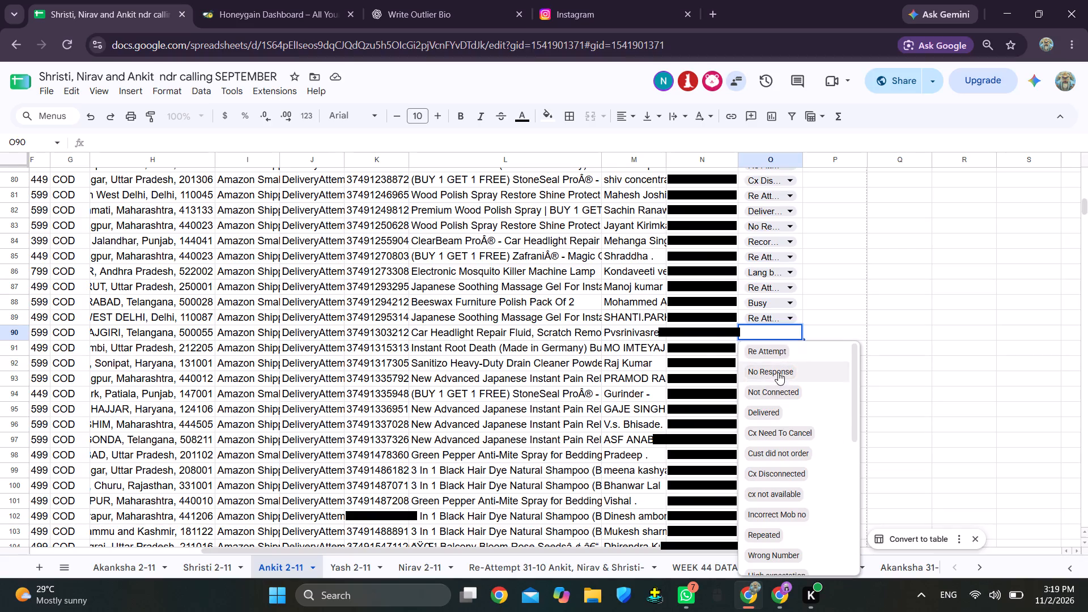
click(778, 372)
click(706, 350)
Check the customer names in Shristi 2-11 row 108 and Ankit 2-11 row 91, and set the Shristi row 108 remark to Cx Disconnected.
click(787, 599)
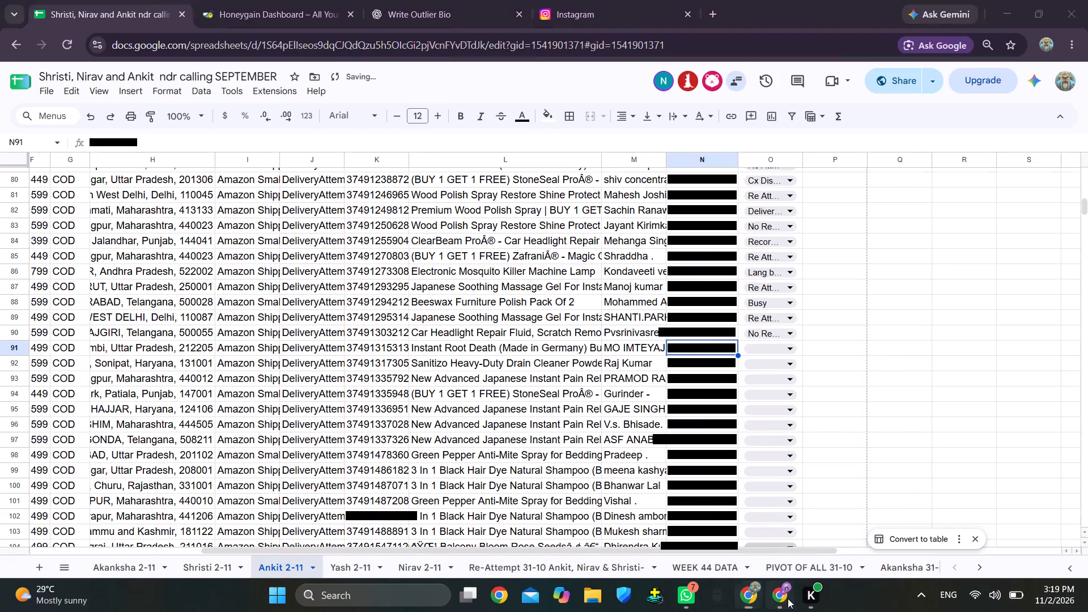
click(671, 348)
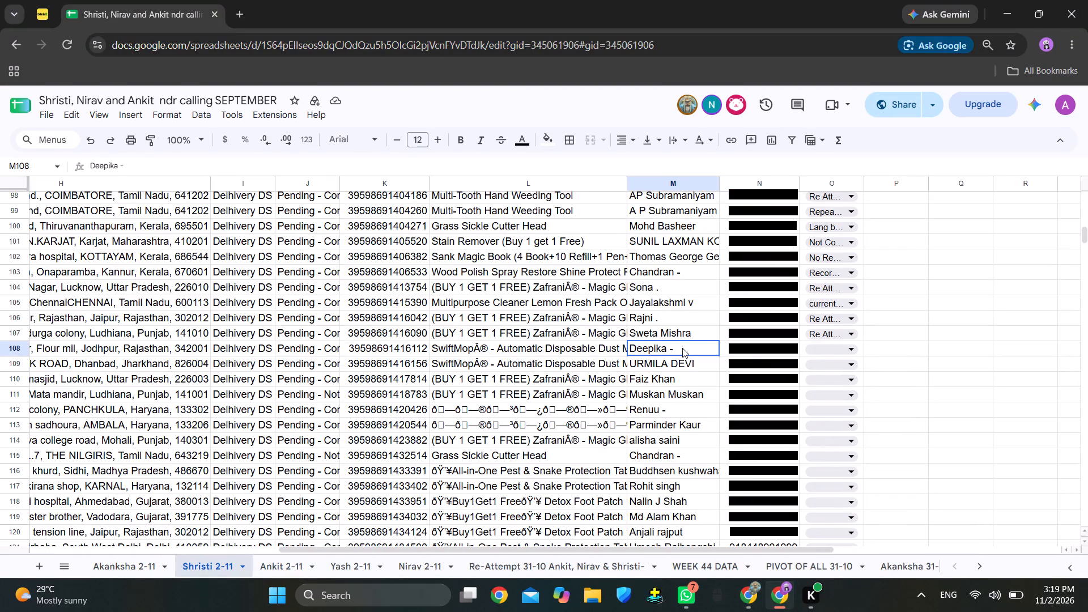
click(746, 597)
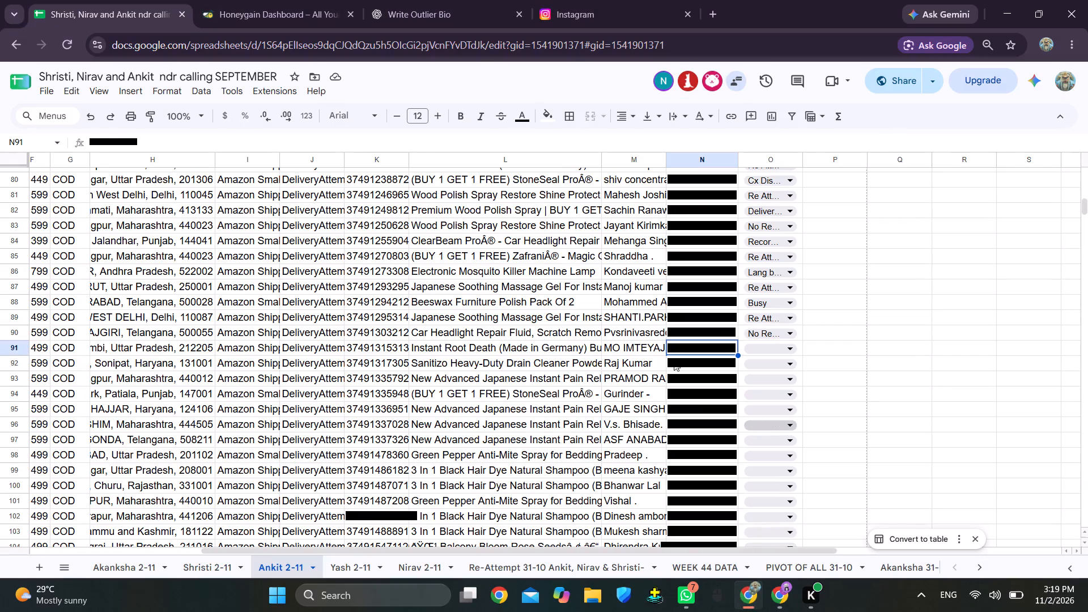
click(653, 347)
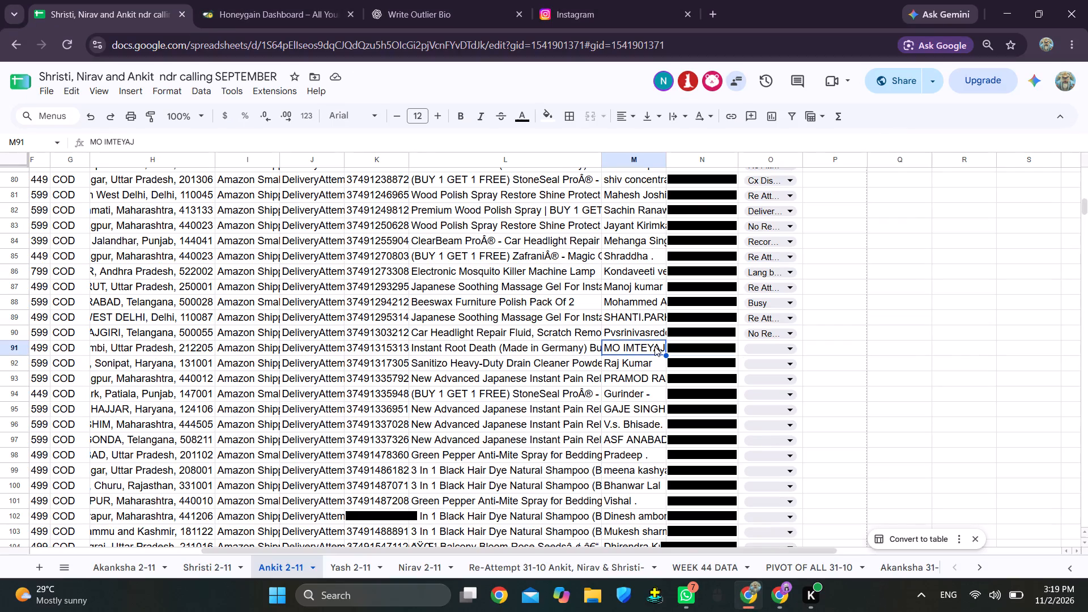
click(783, 595)
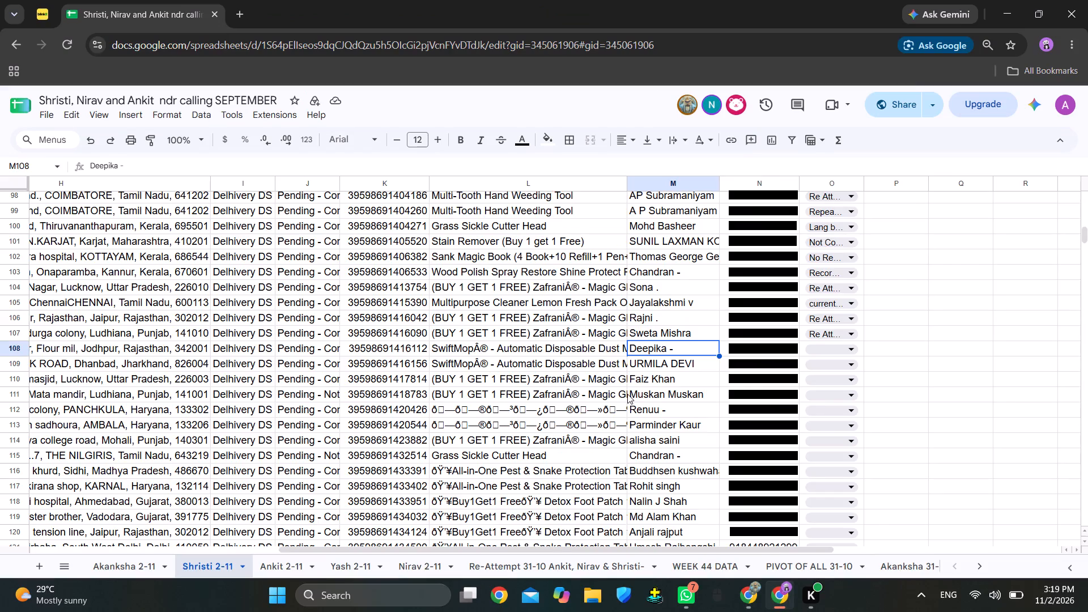
click(822, 348)
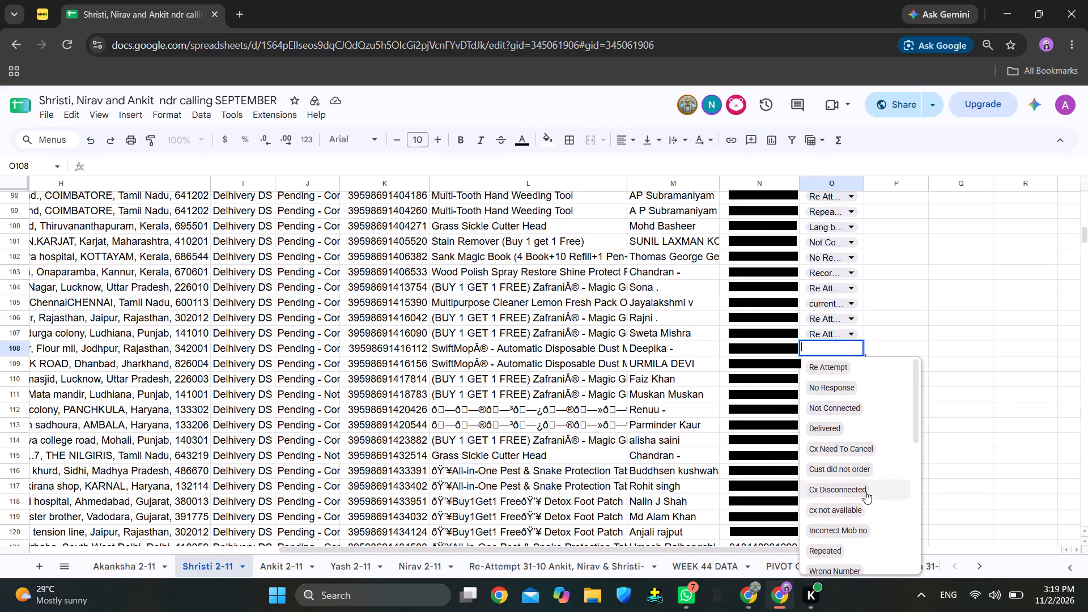
click(848, 487)
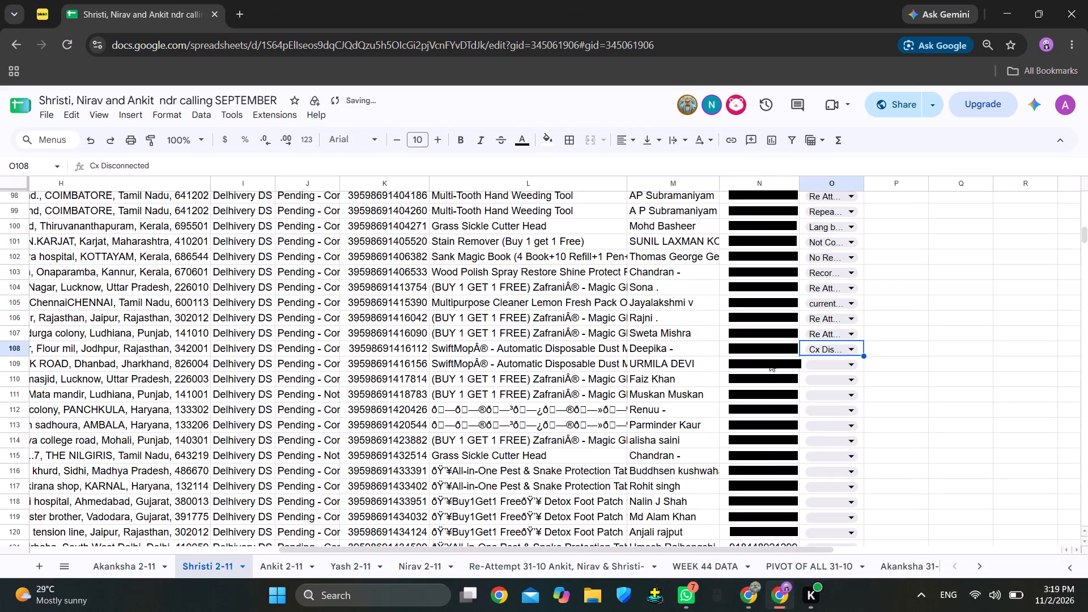
click(771, 359)
Switch to the Ankit 2-11 sheet in the other Chrome profile and set the row 91 remark to Re Attempt.
click(753, 586)
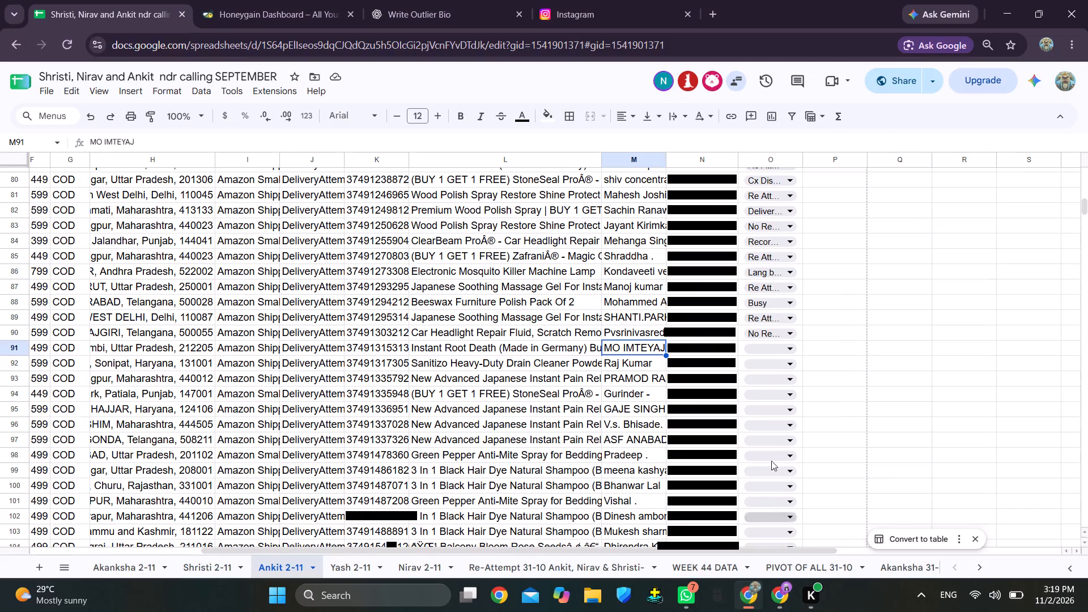
click(765, 348)
click(778, 368)
click(719, 364)
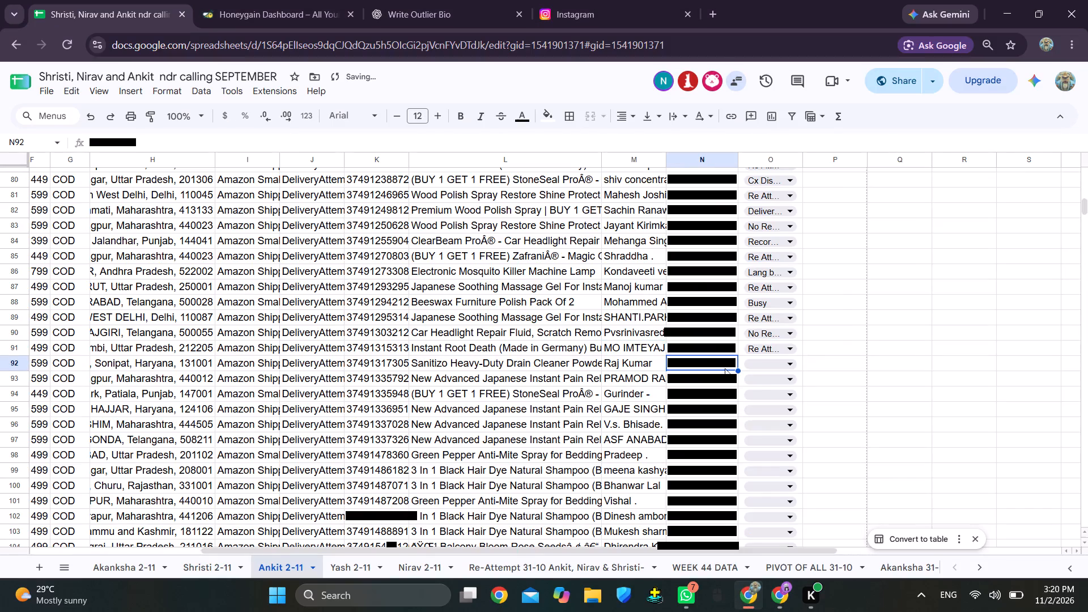
Check the customer names in Shristi 2-11 row 109 and Ankit 2-11 row 92, and set the Shristi row 109 remark to No Response.
click(786, 600)
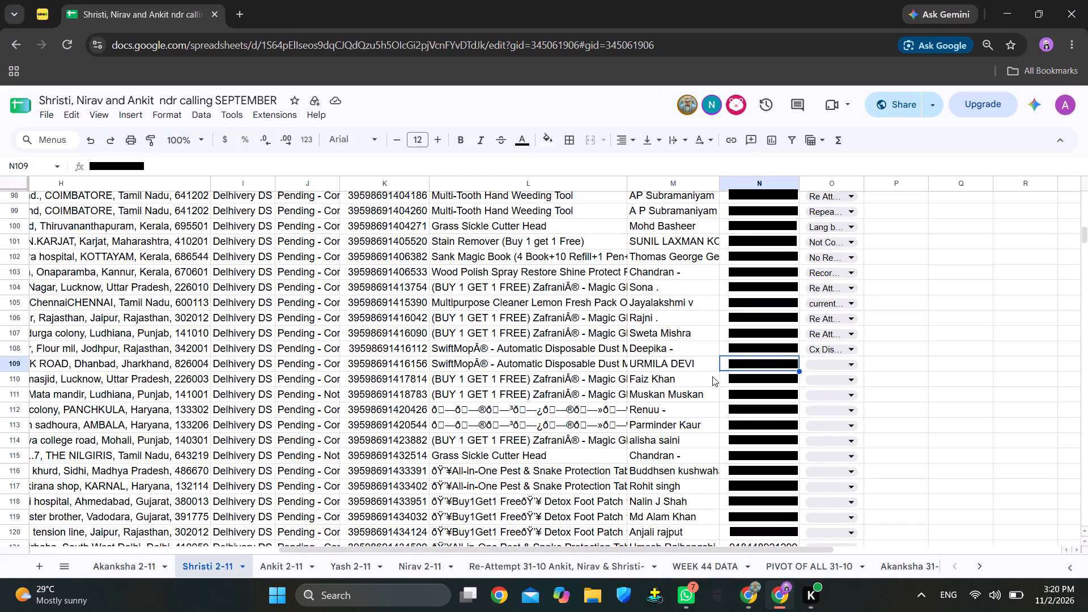
click(708, 366)
scroll(728, 417, down, 1)
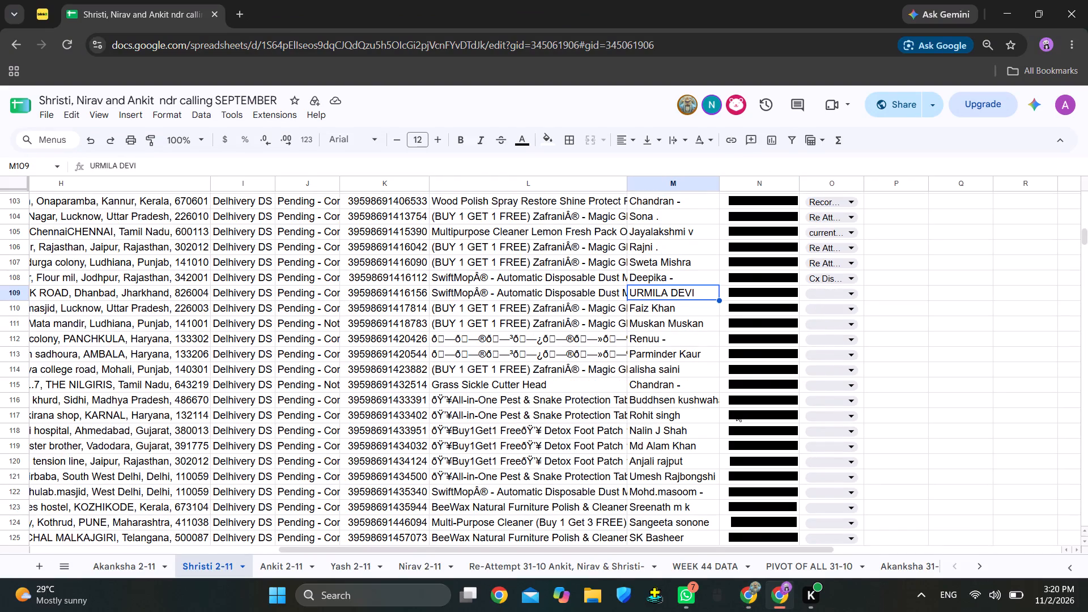
scroll(736, 411, up, 1)
scroll(736, 411, down, 2)
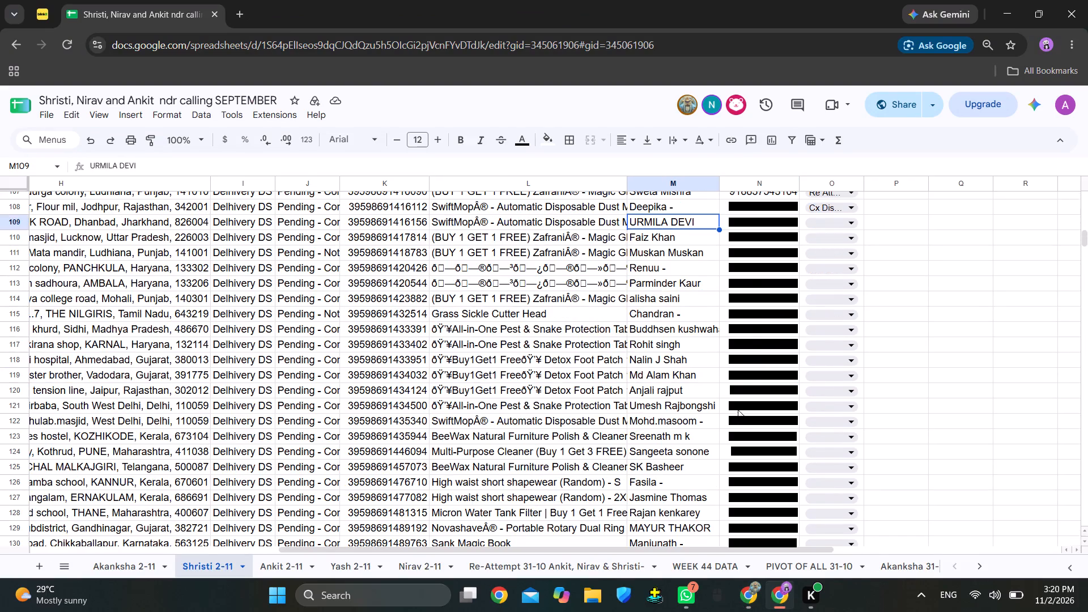
click(750, 588)
scroll(726, 422, down, 1)
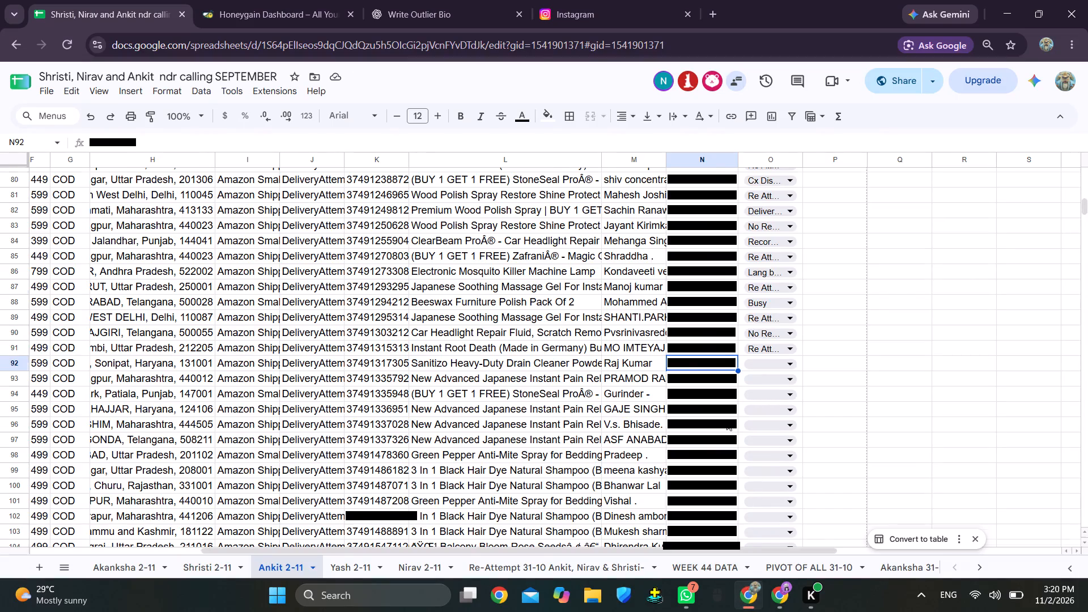
scroll(728, 419, down, 1)
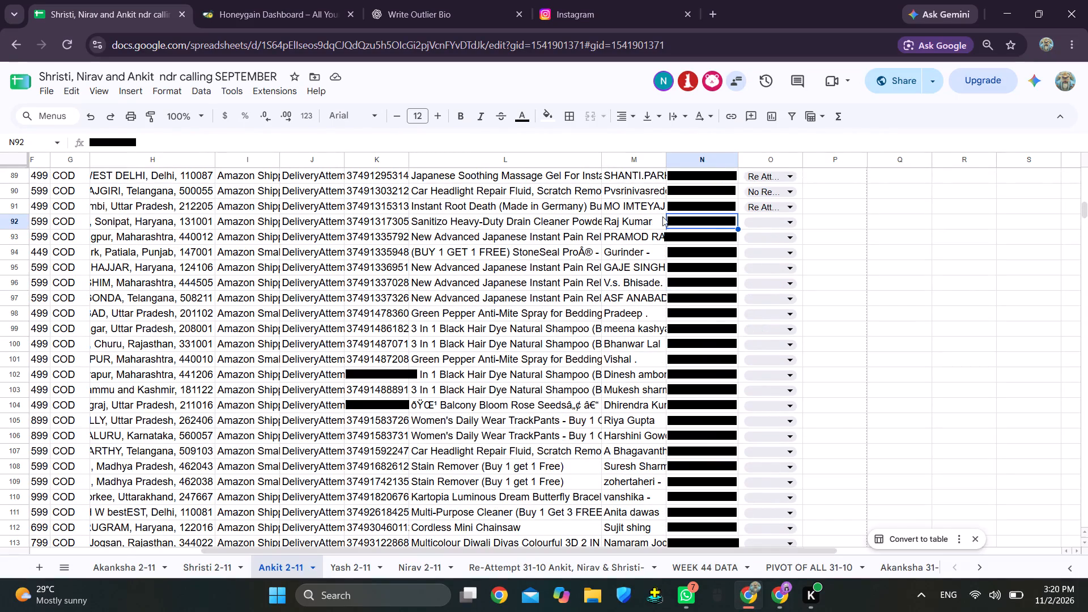
click(651, 218)
click(781, 592)
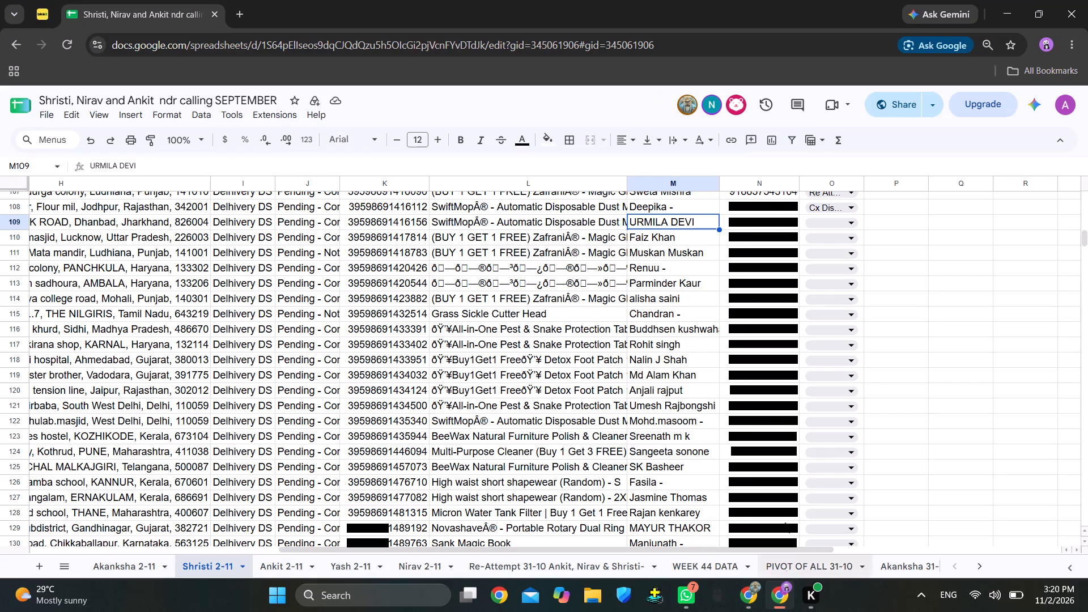
click(830, 224)
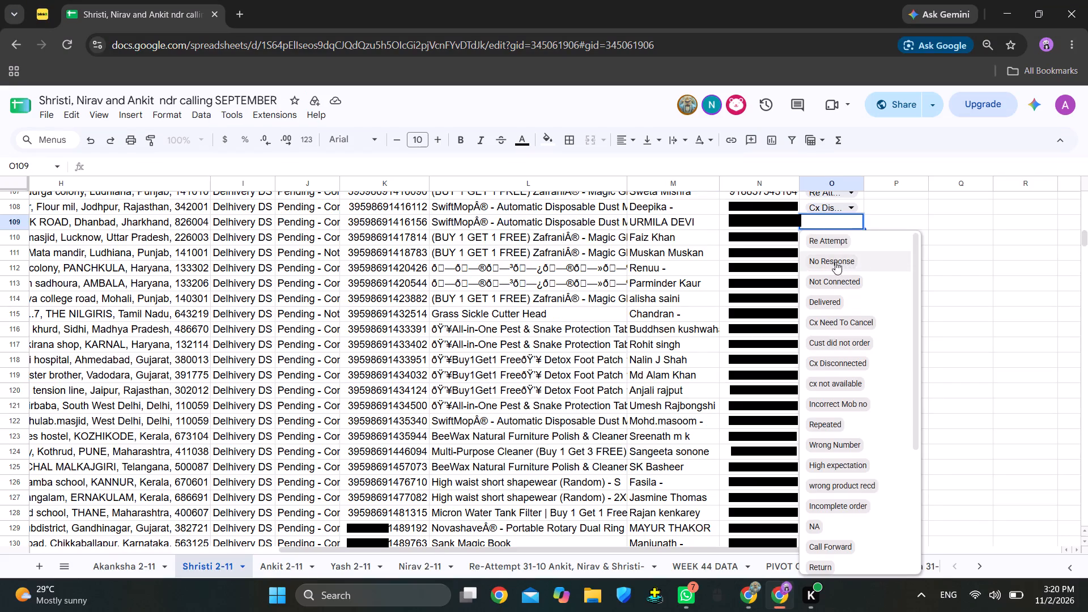
click(835, 262)
click(781, 237)
Switch to the Ankit 2-11 sheet in the other Chrome profile and set the row 92 remark to Re Attempt.
click(758, 596)
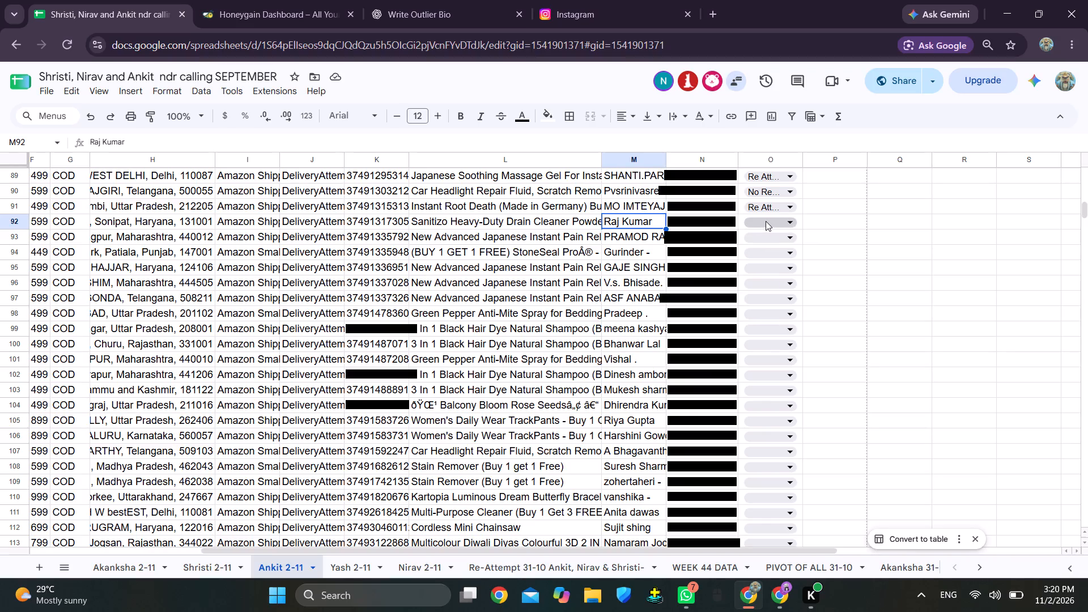
scroll(817, 249, up, 2)
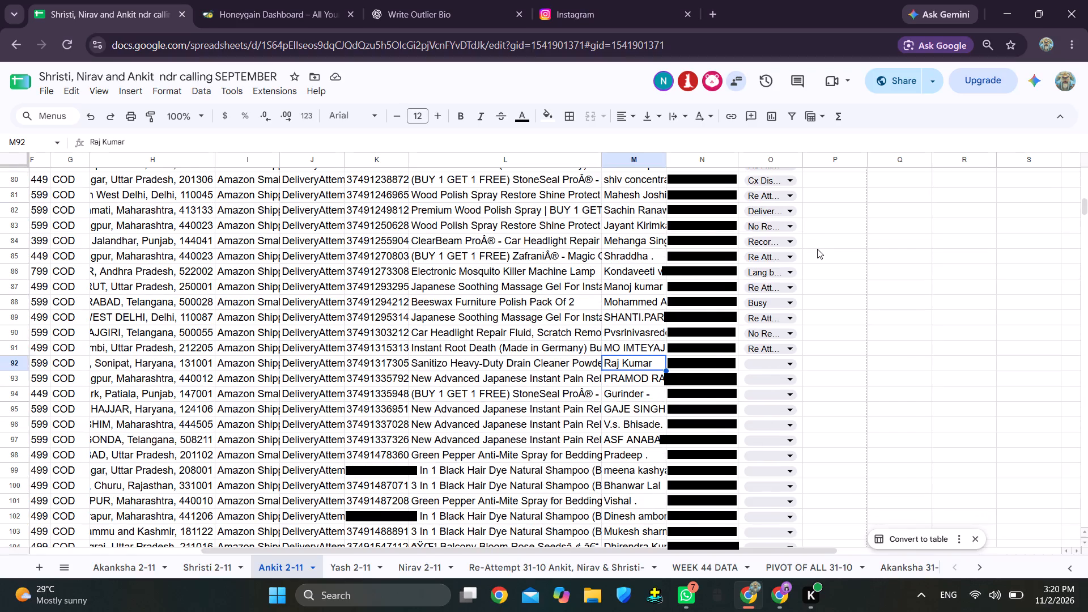
scroll(818, 249, down, 2)
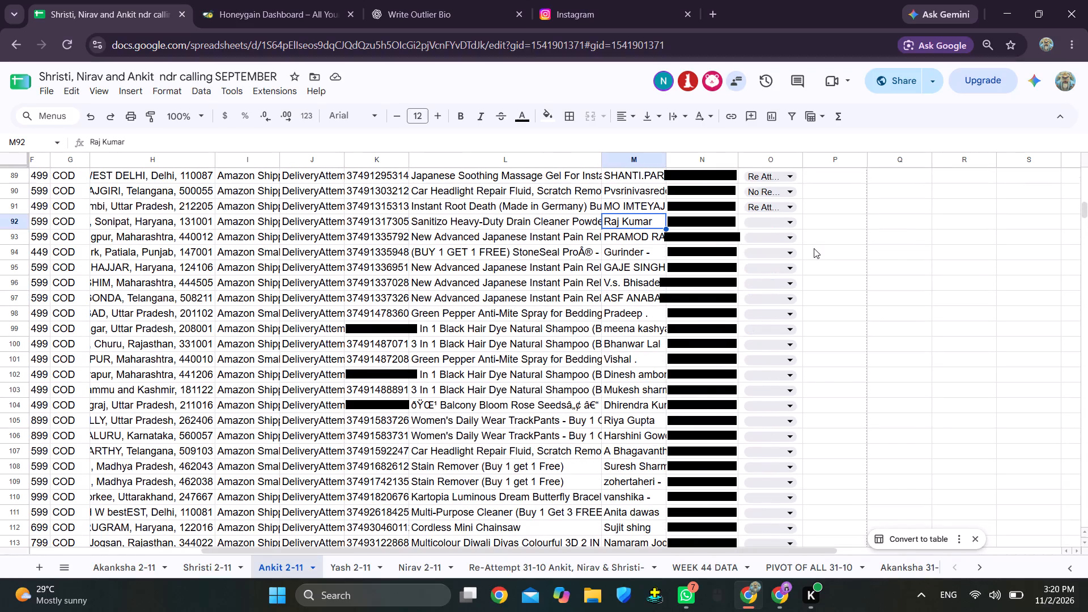
click(779, 224)
click(769, 240)
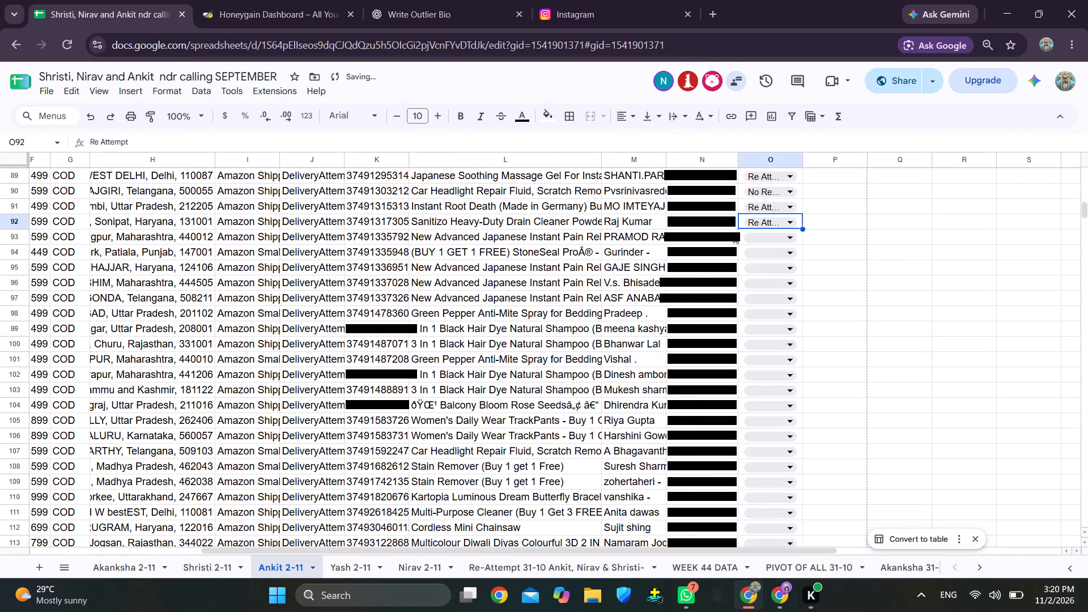
click(721, 236)
Check the customer names in Shristi 2-11 row 110 and Ankit 2-11 row 93, and set the Shristi row 110 remark to Re Attempt.
click(776, 599)
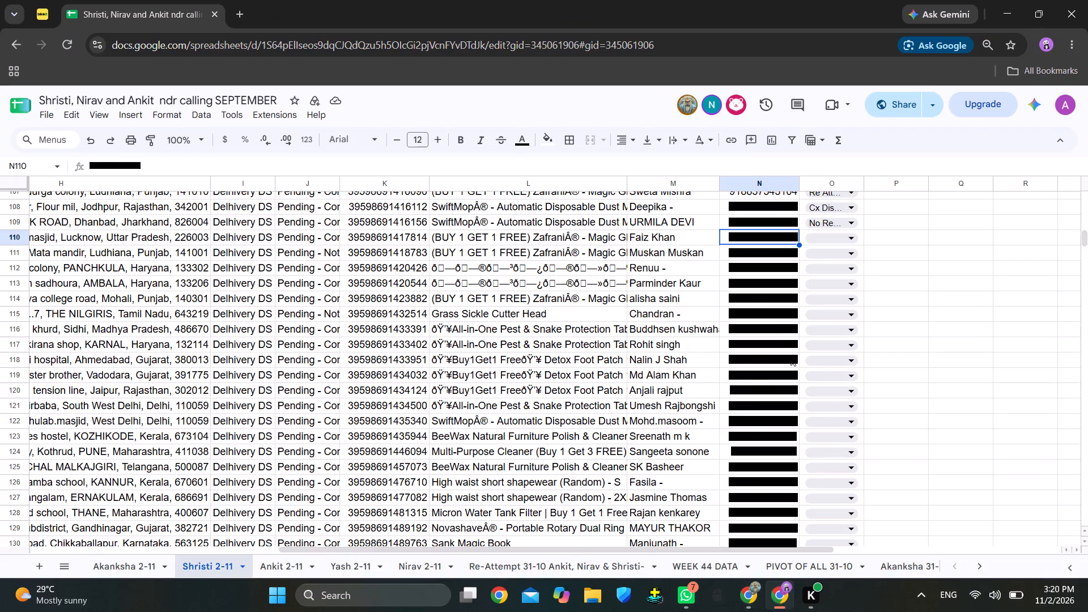
click(682, 236)
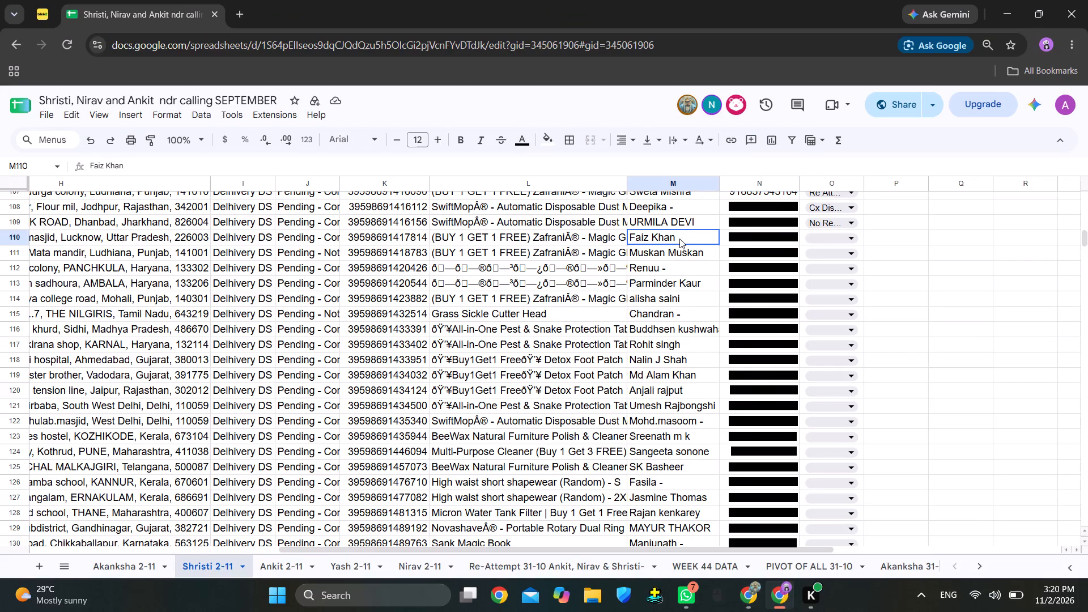
click(749, 600)
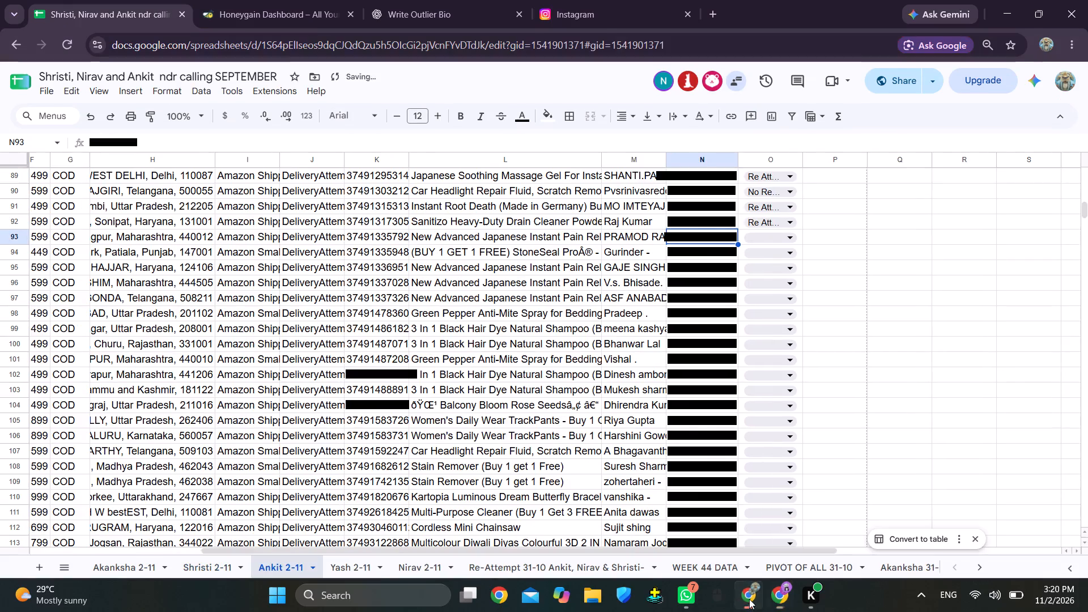
click(784, 601)
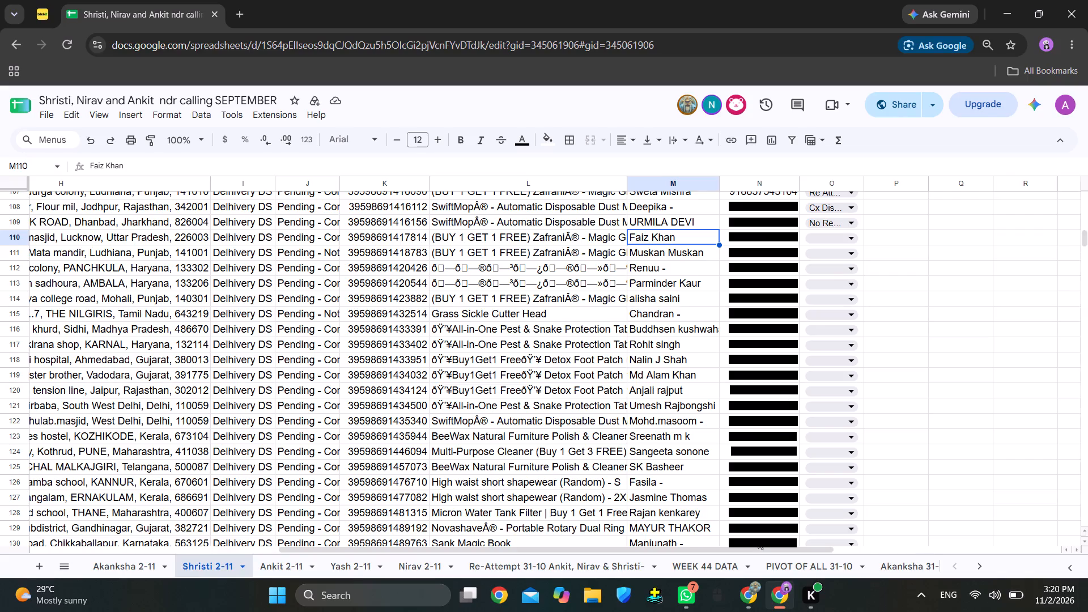
click(748, 590)
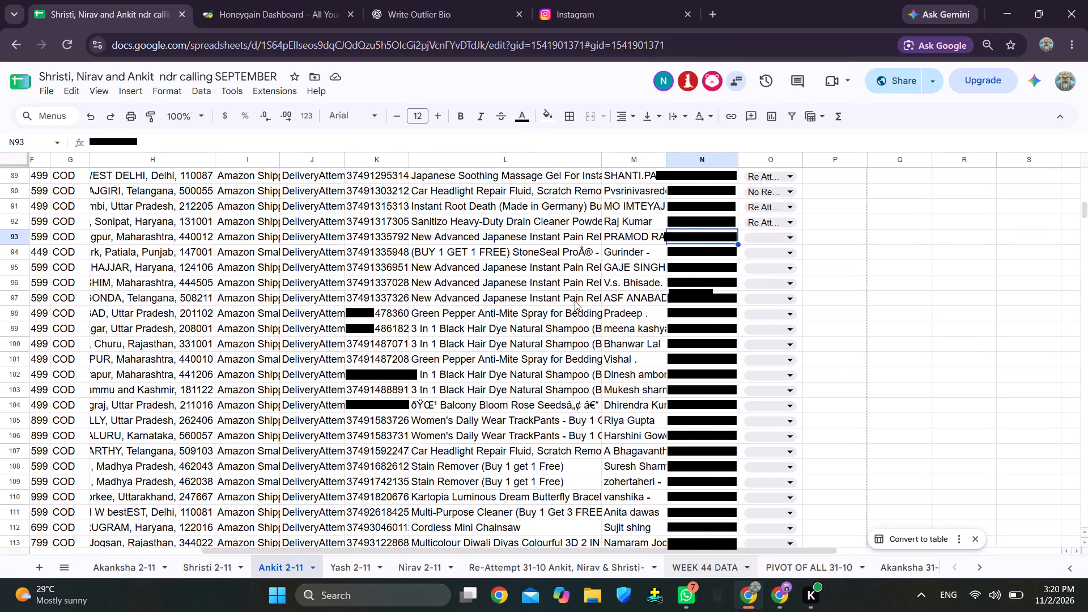
click(643, 233)
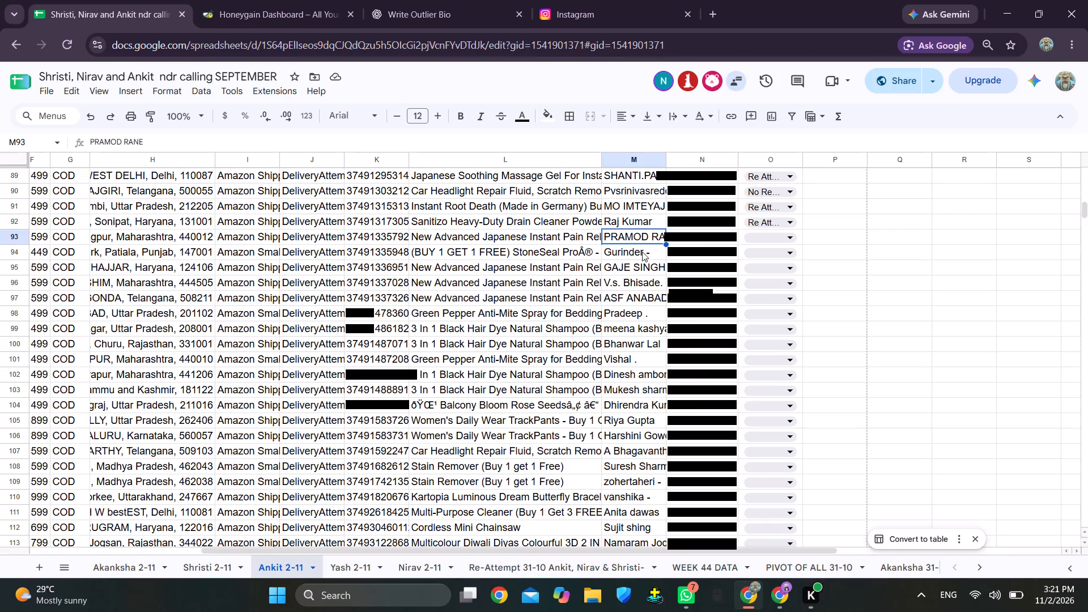
click(782, 593)
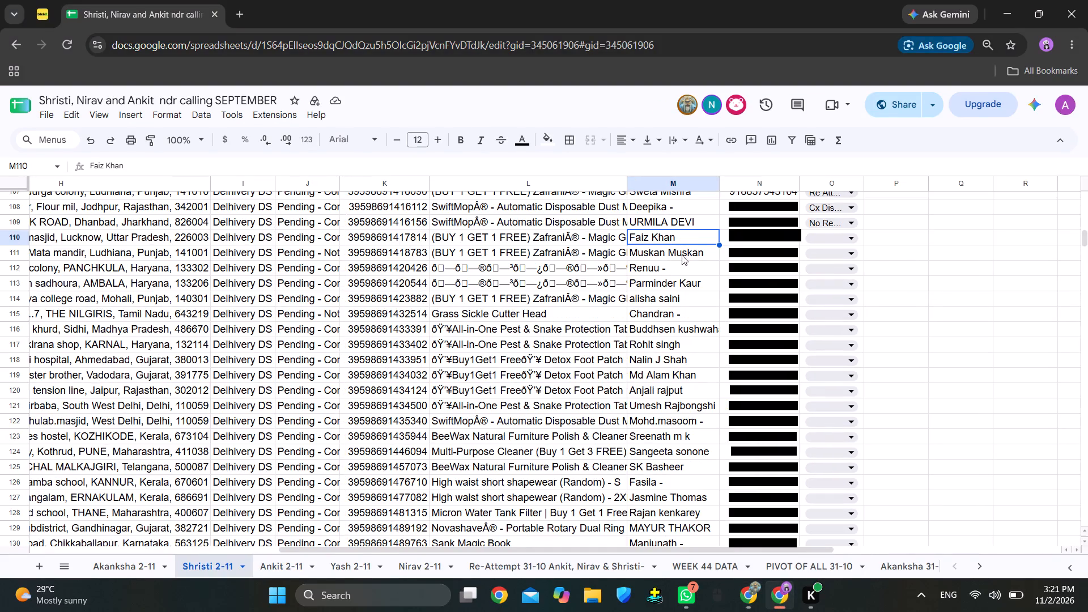
click(822, 240)
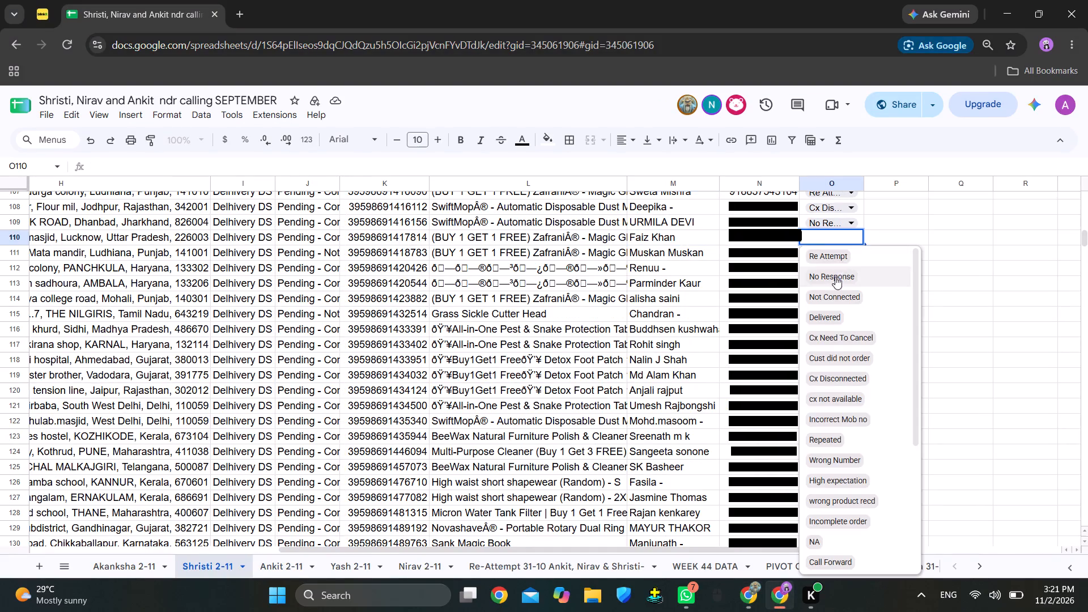
click(834, 254)
click(780, 244)
click(781, 253)
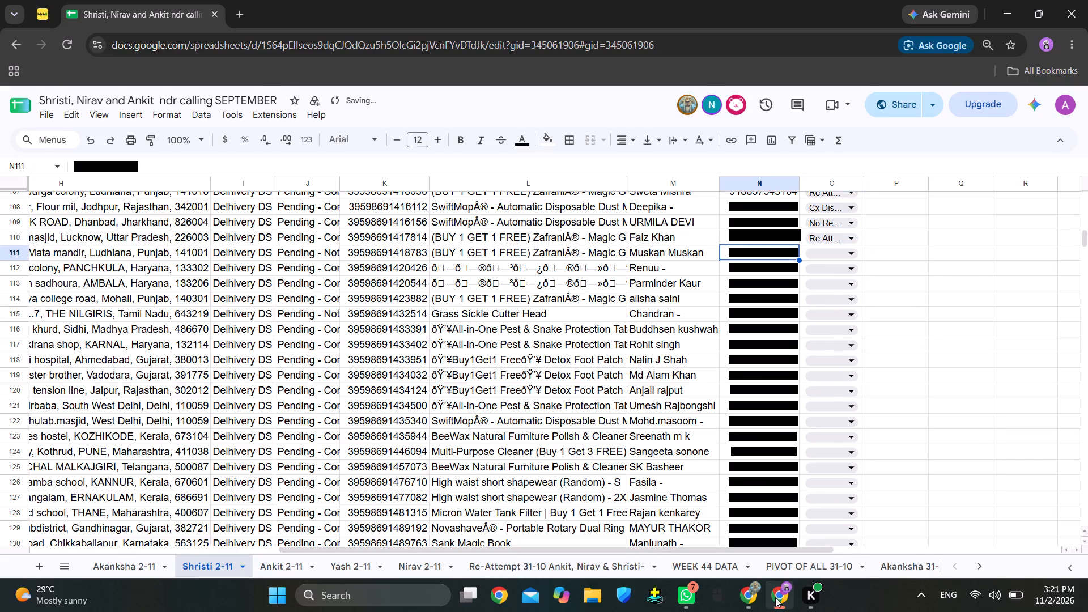
Switch to the Ankit 2-11 sheet in the other Chrome profile and set the row 93 remark to Not Connected.
click(751, 601)
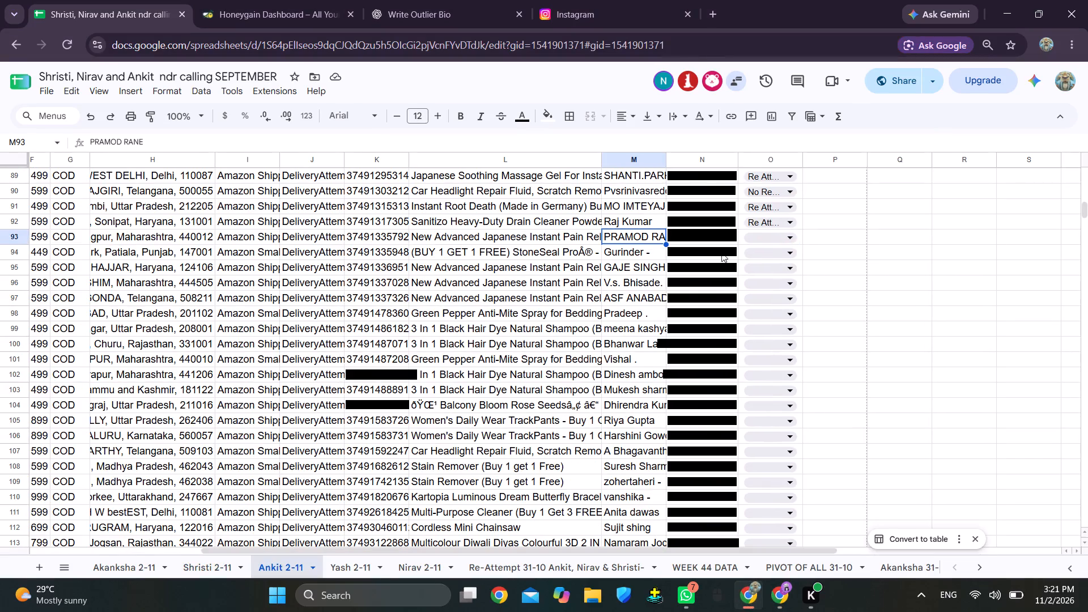
click(780, 238)
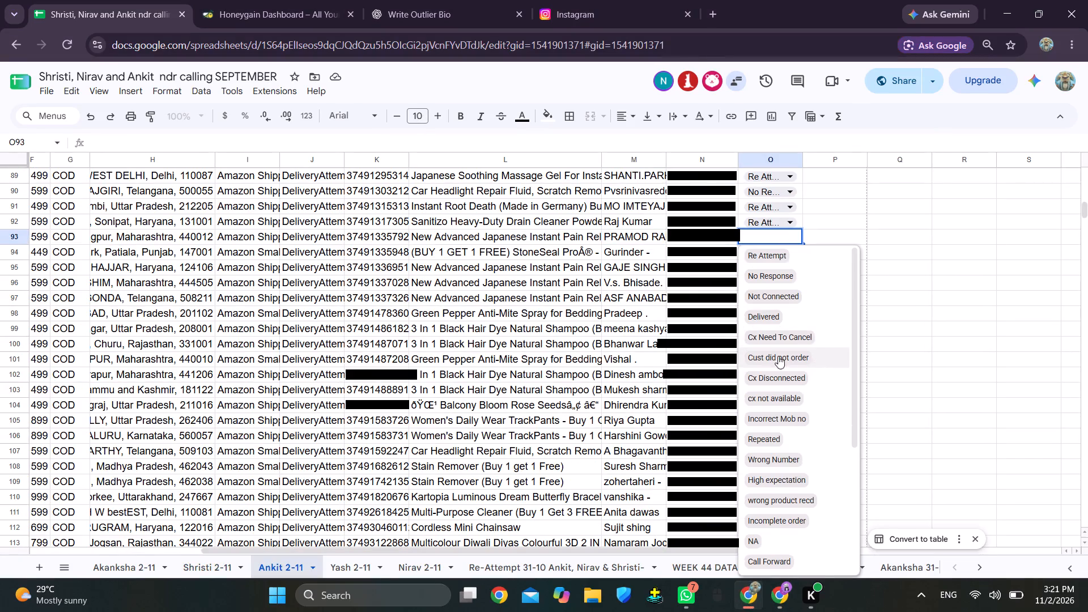
click(777, 294)
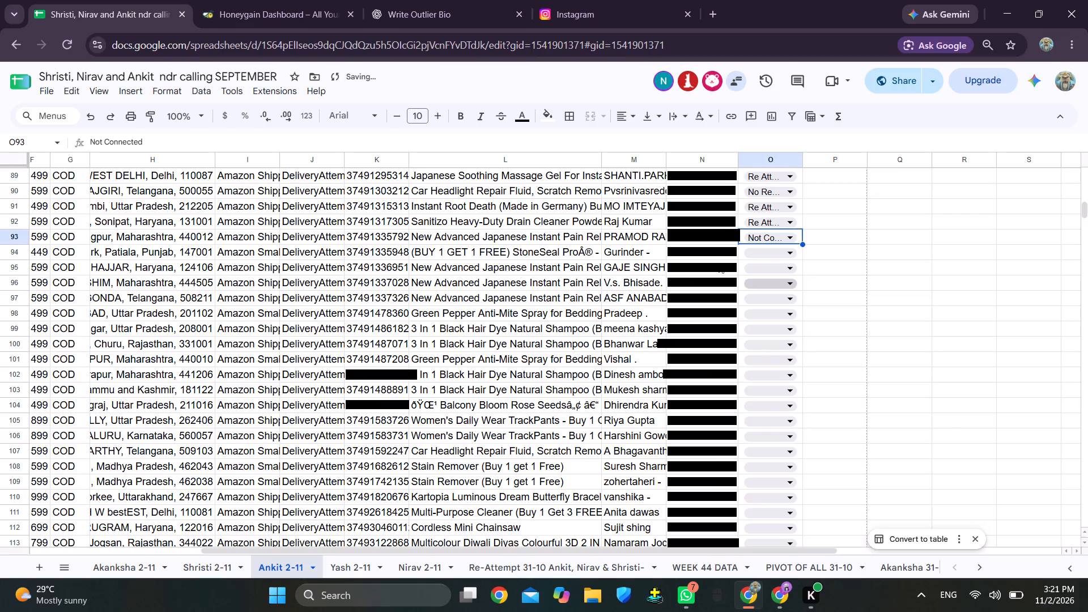
click(707, 256)
Check the customer names in Shristi 2-11 row 111 and Ankit 2-11 row 94, and set the Shristi row 111 remark to Cx Need To Cancel.
click(780, 598)
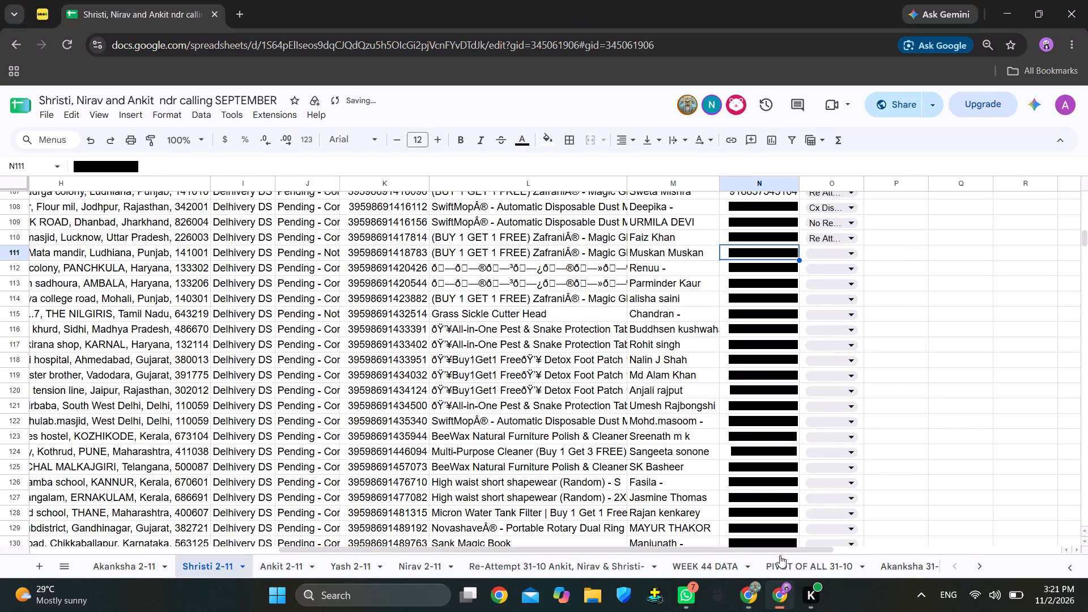
click(679, 252)
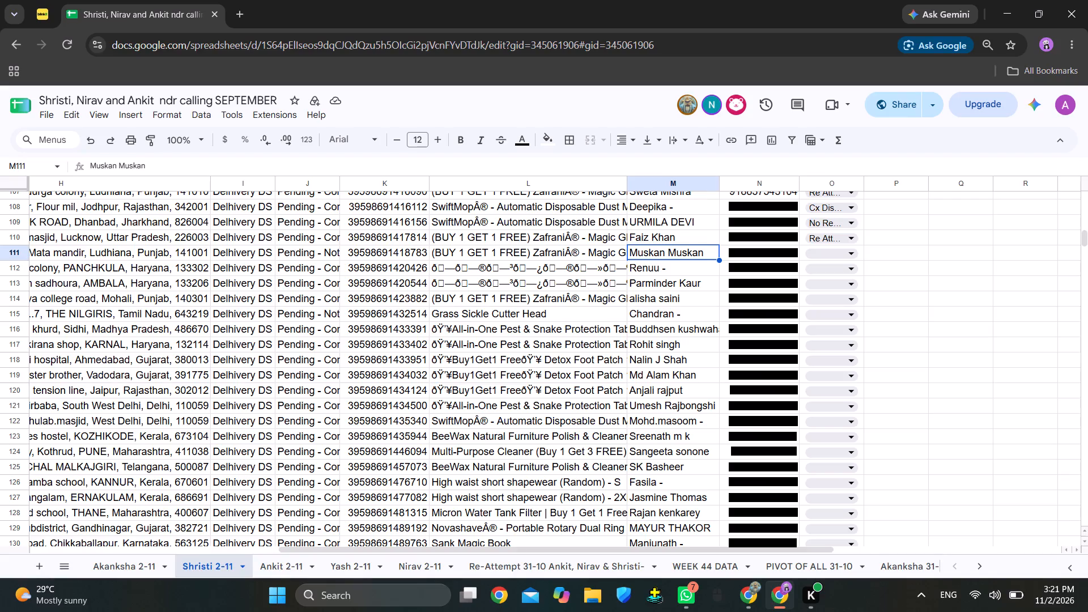
click(753, 593)
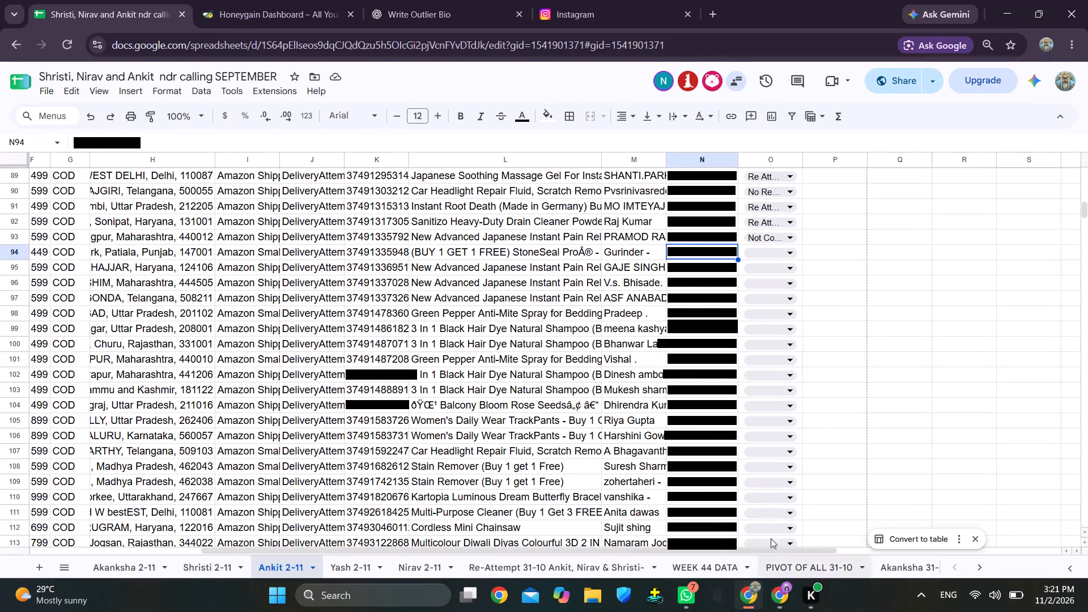
click(643, 255)
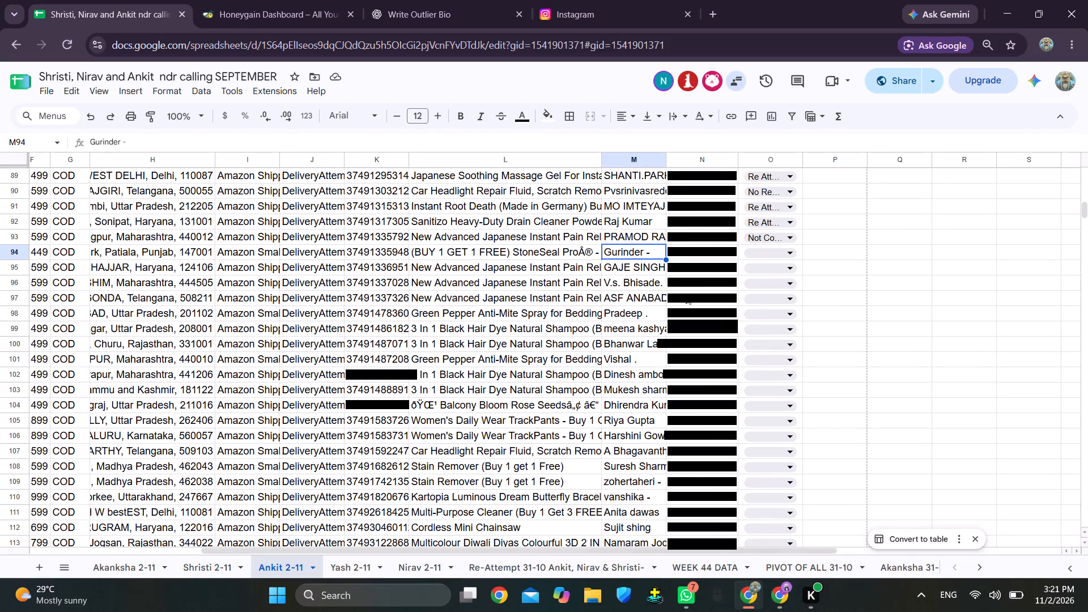
click(775, 596)
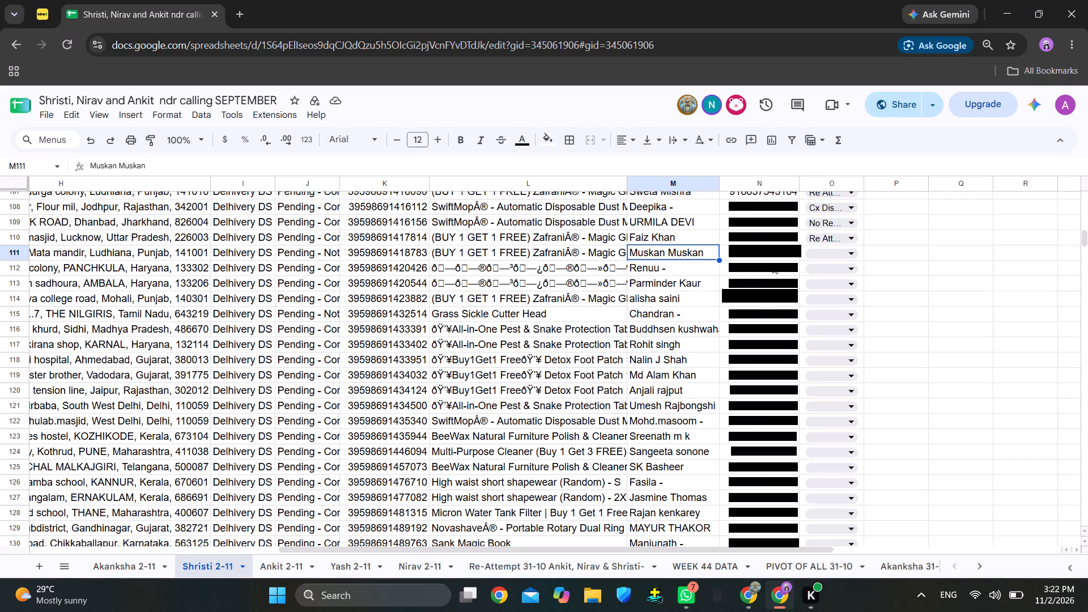
click(826, 256)
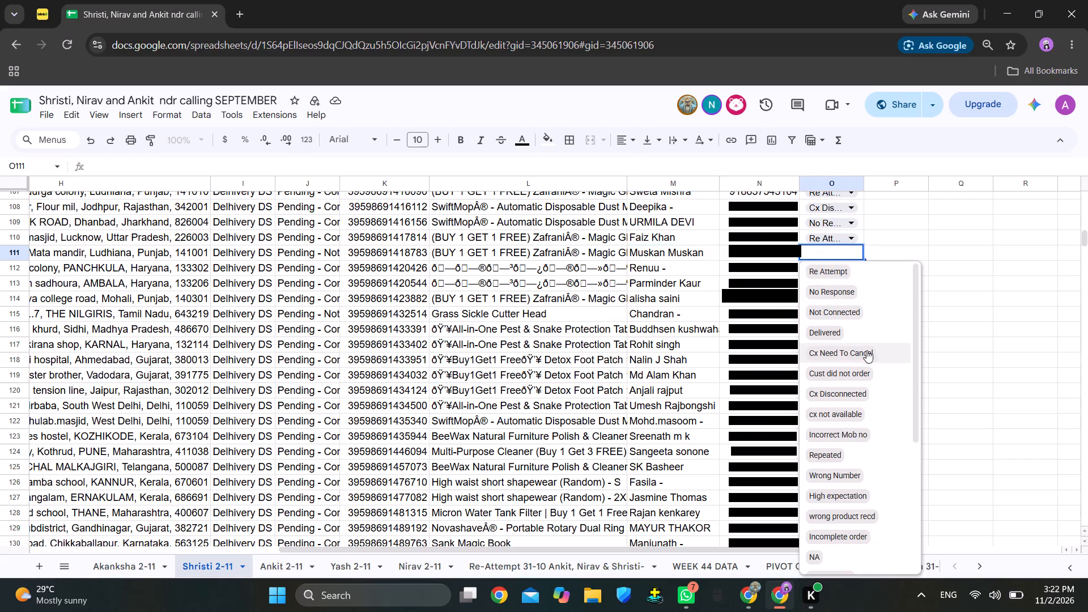
click(834, 354)
click(760, 271)
Switch to the Ankit 2-11 sheet in the other Chrome profile and set the row 94 remark to Cx Disconnected.
click(754, 596)
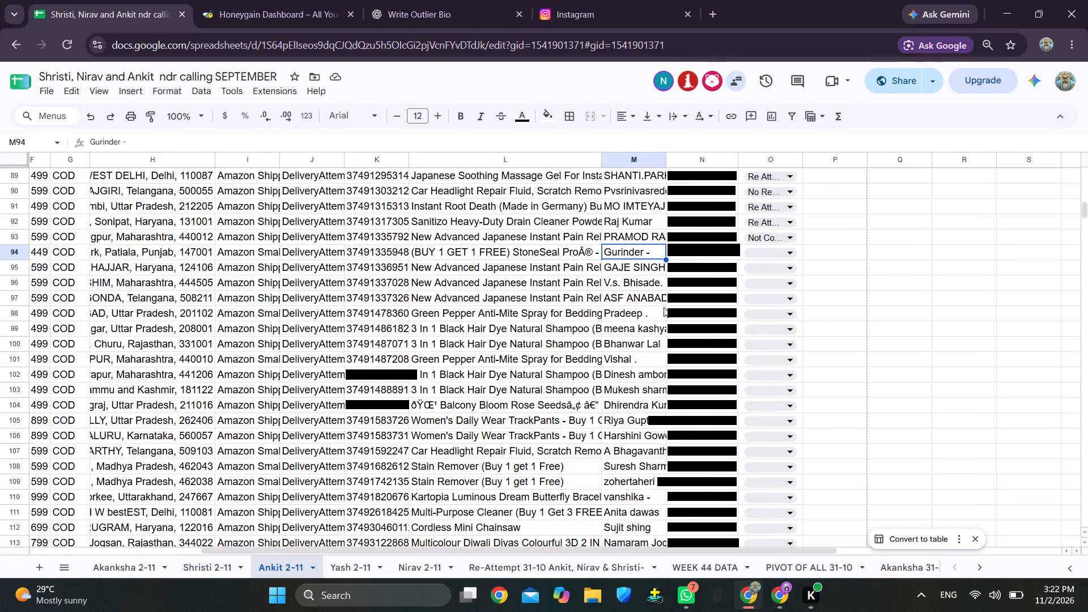
click(779, 254)
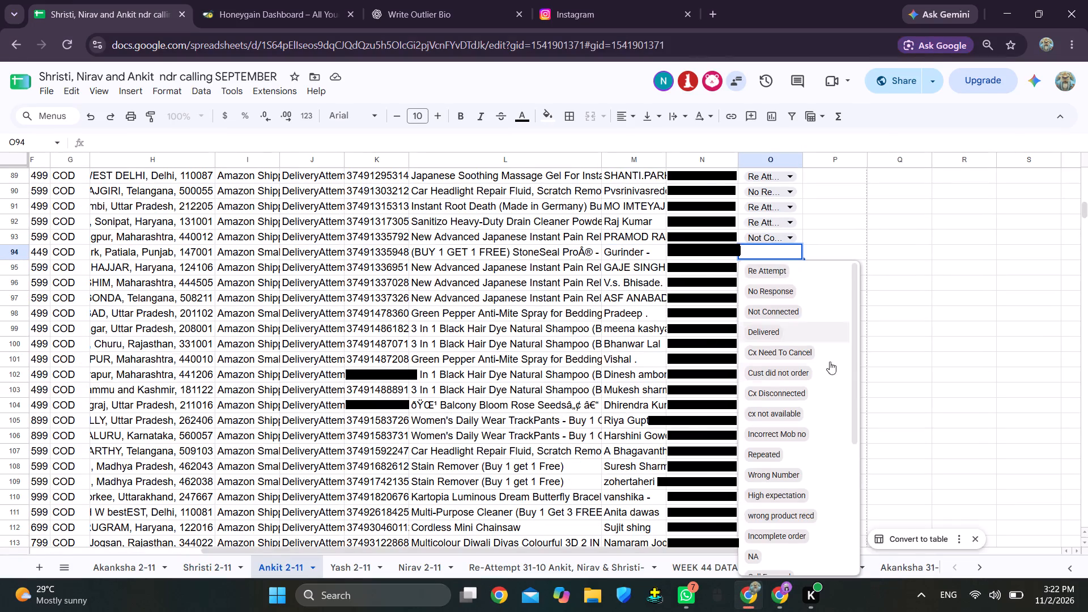
click(794, 398)
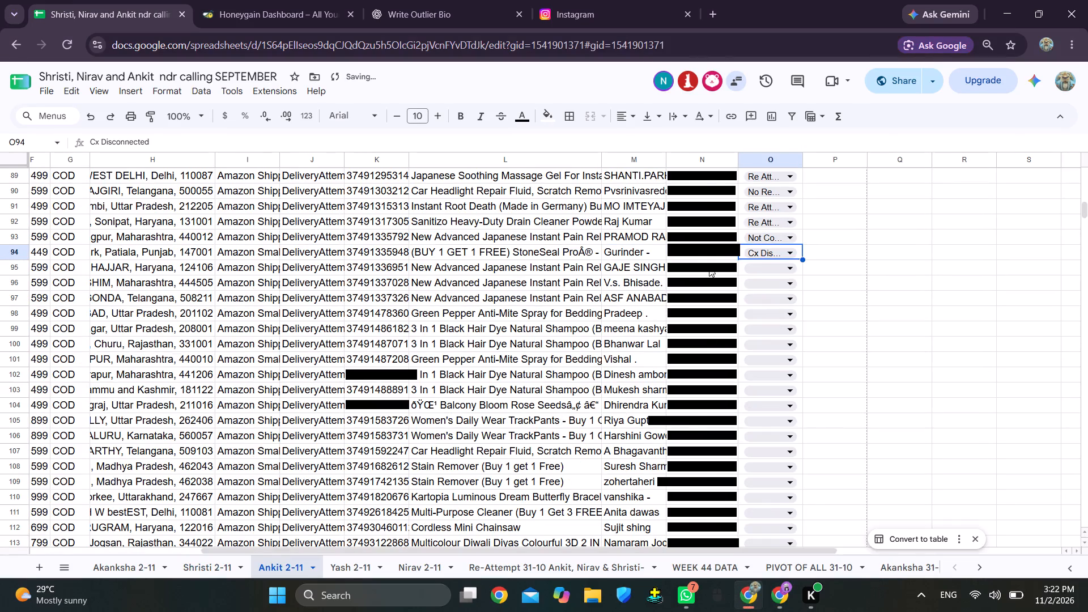
click(709, 267)
Check the customer names in Shristi 2-11 row 112 and Ankit 2-11 row 95, switching between the two Chrome profiles.
click(784, 596)
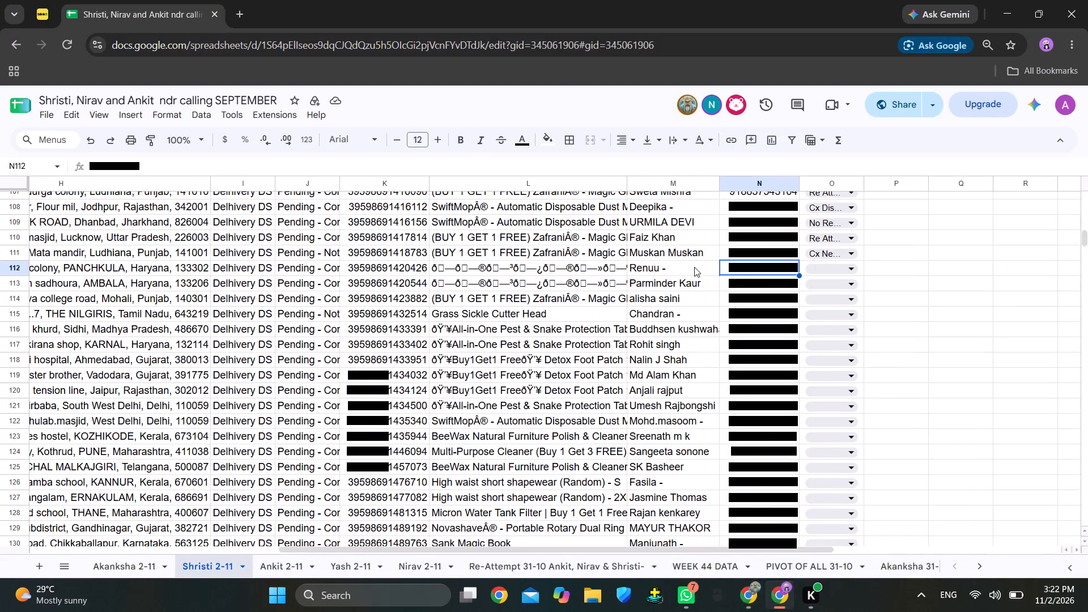
click(692, 265)
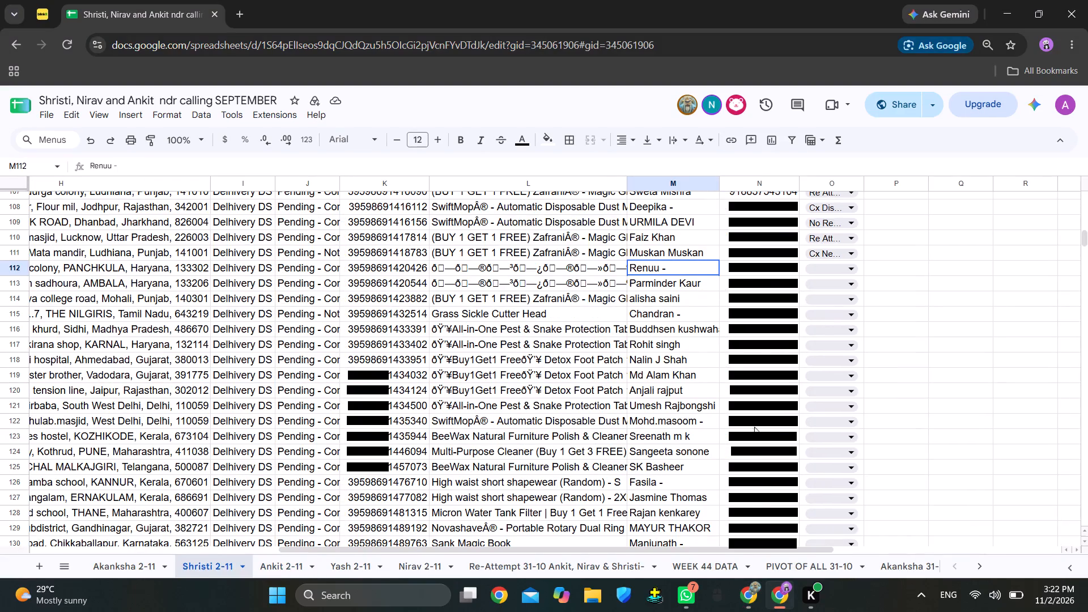
click(749, 594)
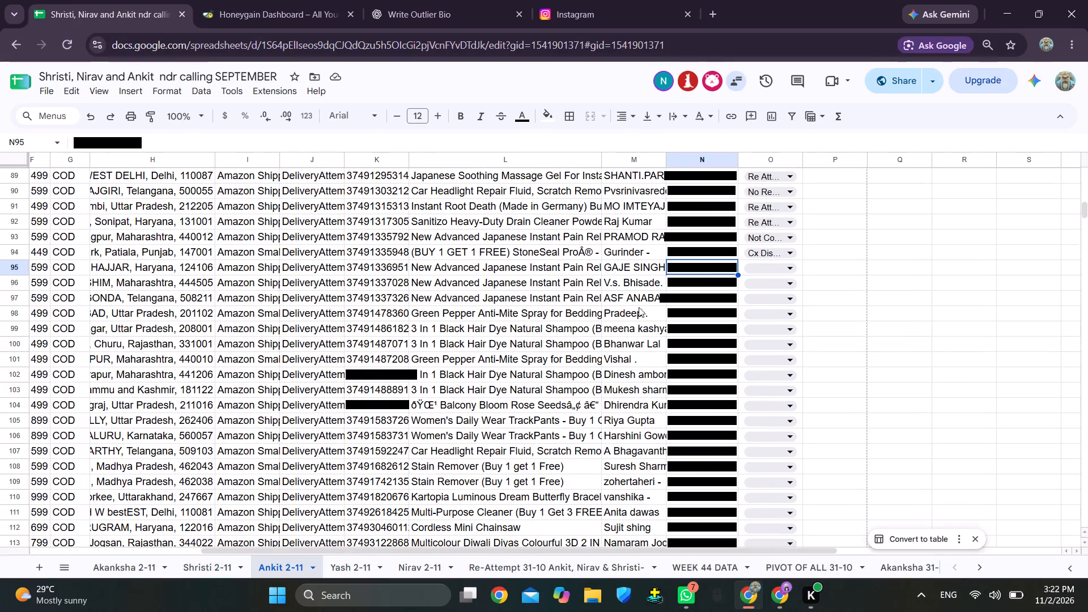
click(632, 266)
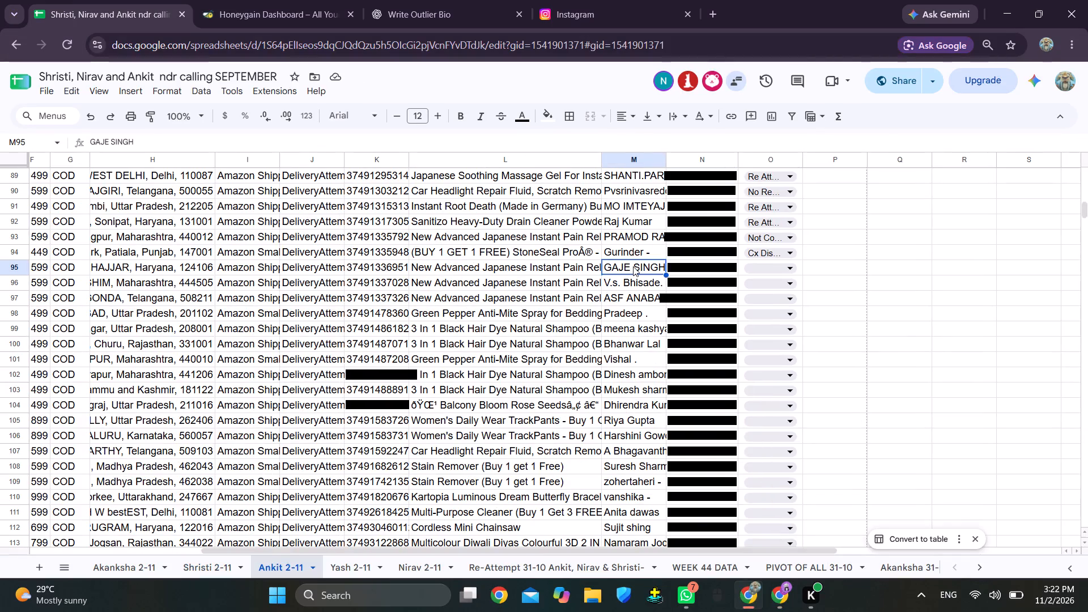
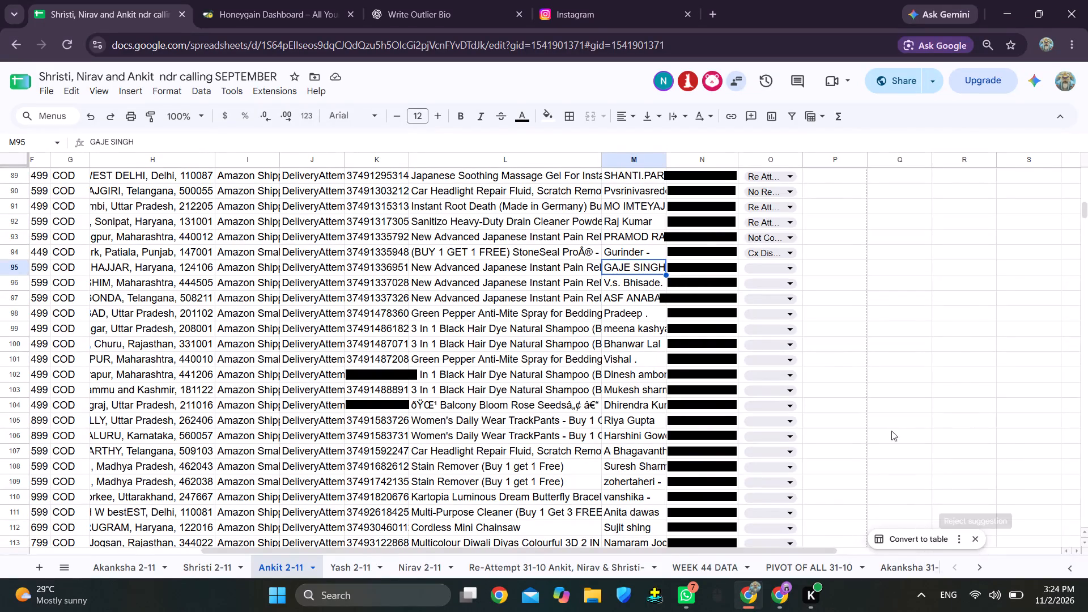
Set the Ankit 2-11 row 95 remark to No Response and select the row 96 contact number.
click(782, 596)
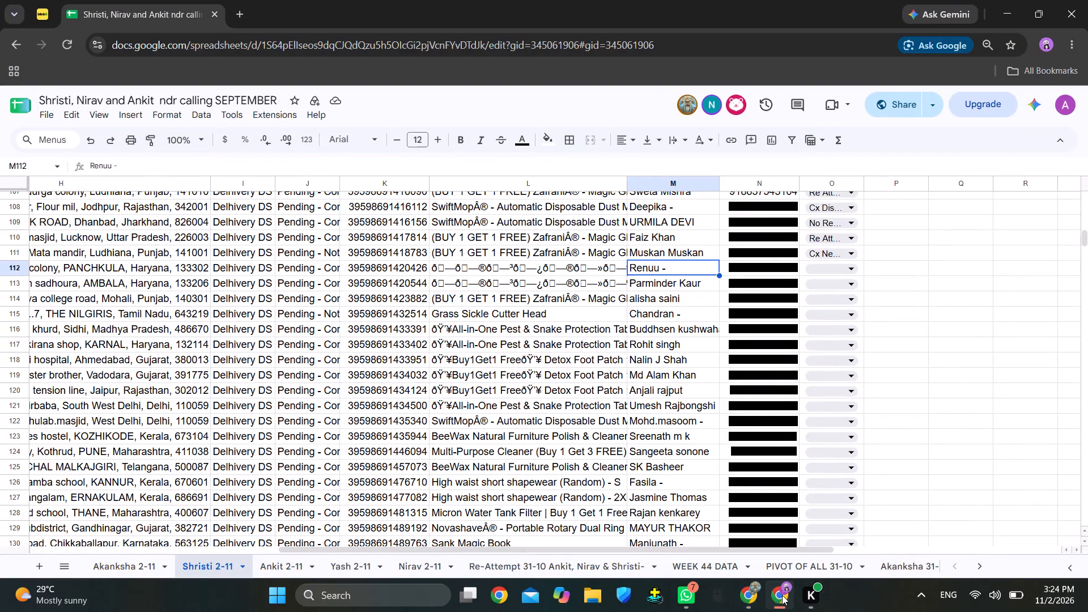
click(743, 599)
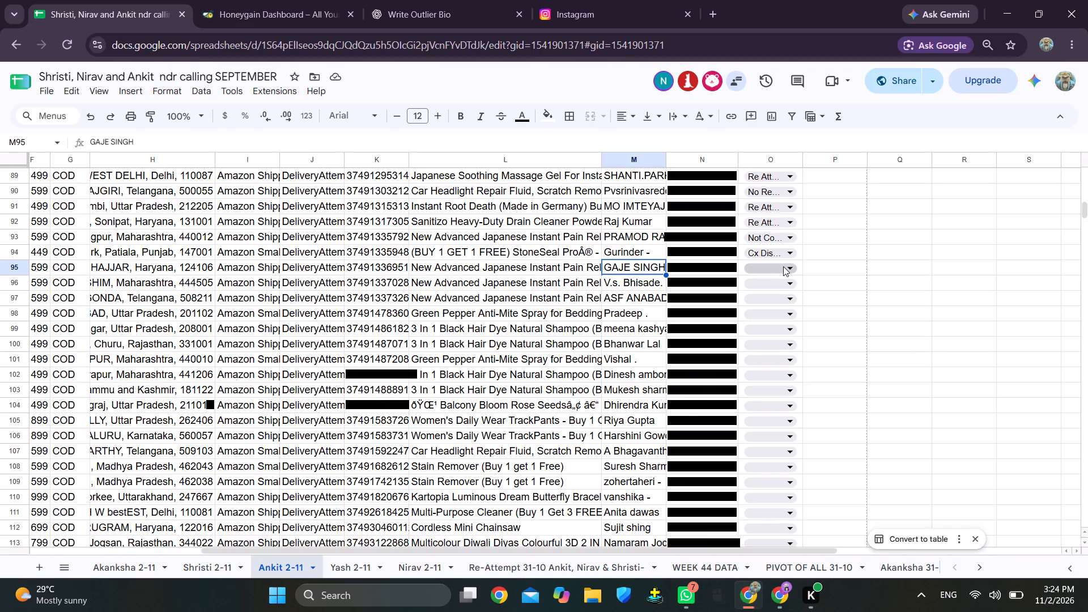
click(776, 267)
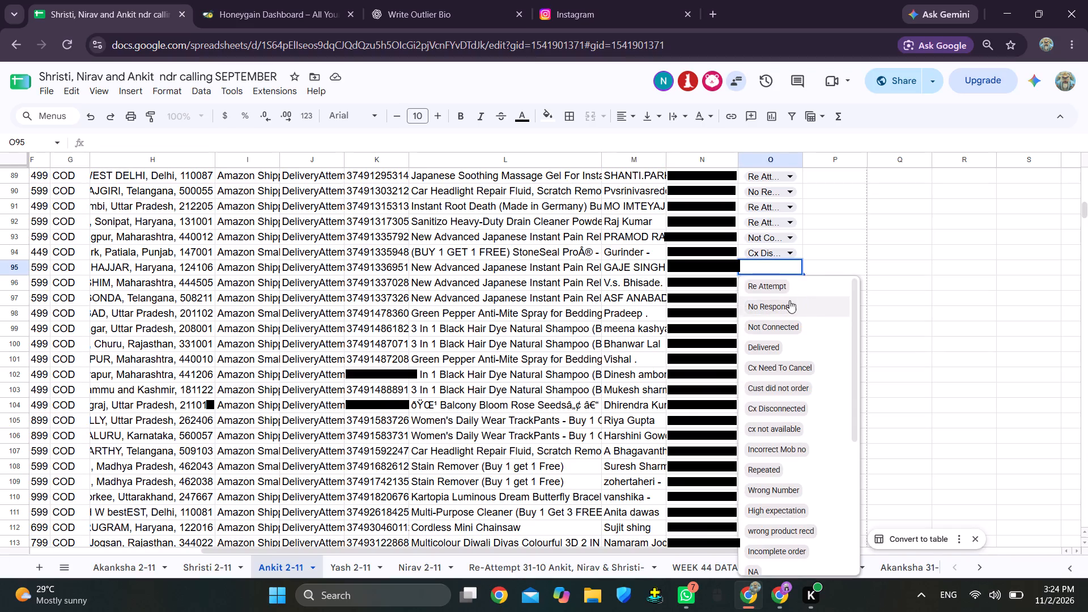
click(779, 307)
click(711, 285)
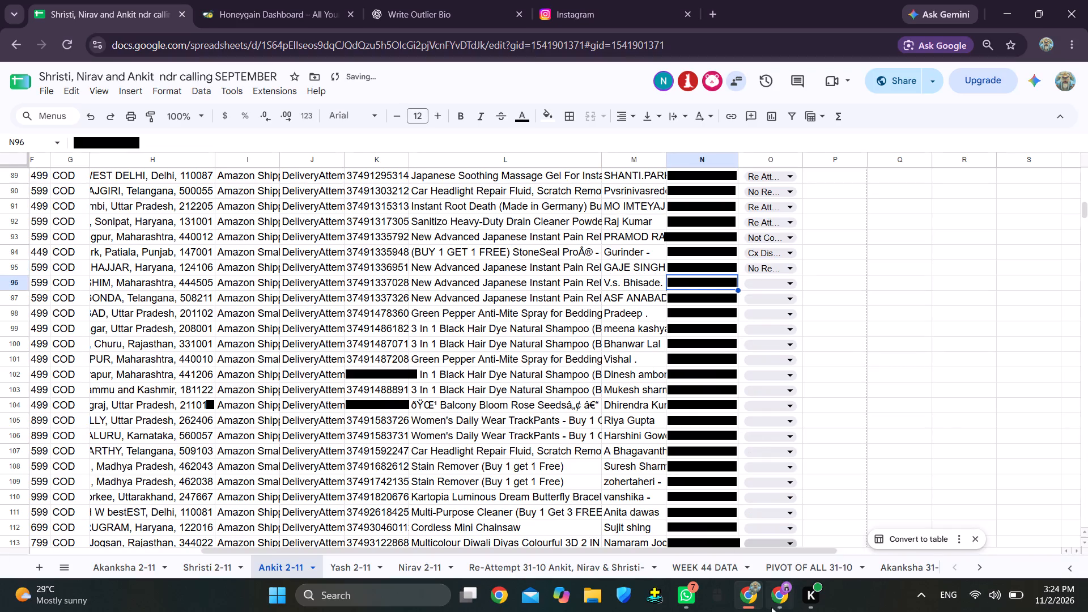
Check the row 96 customer name in Ankit 2-11, set that row's remark to No Response, and select the row 97 contact number.
click(784, 597)
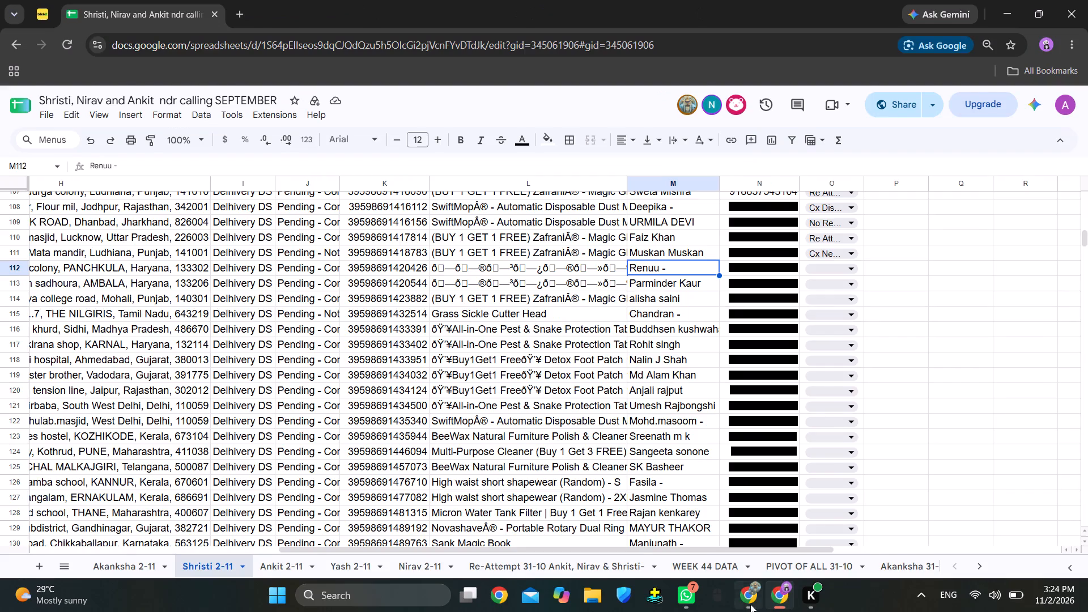
click(746, 601)
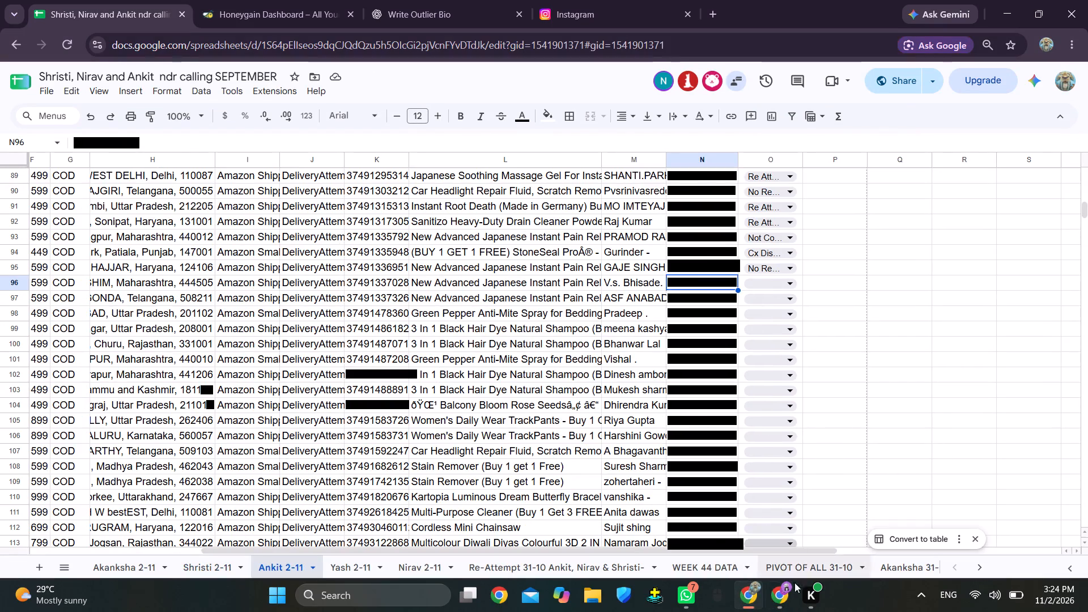
click(779, 598)
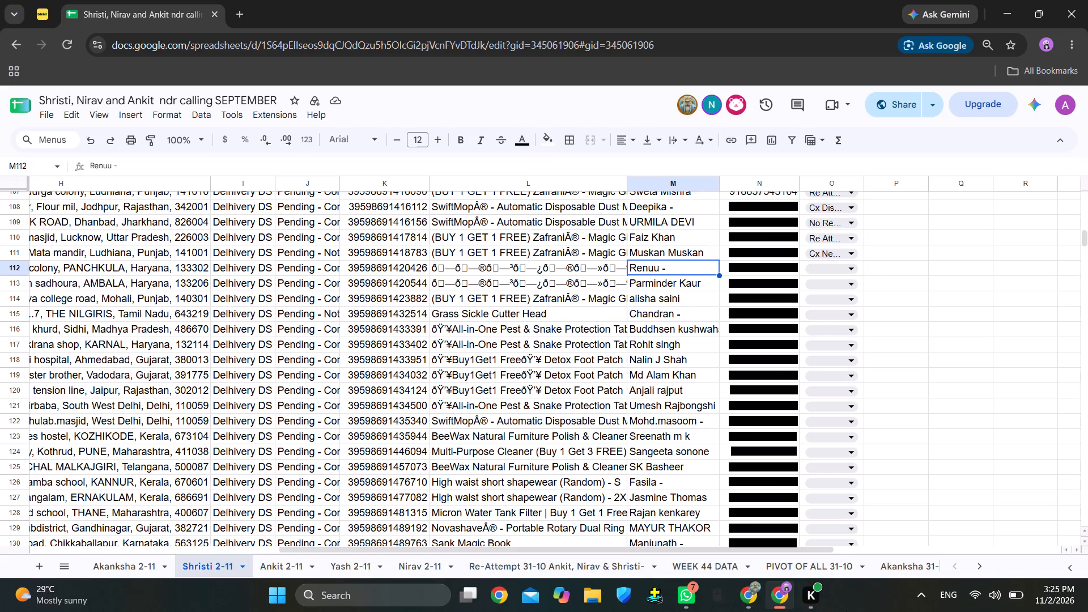
click(745, 593)
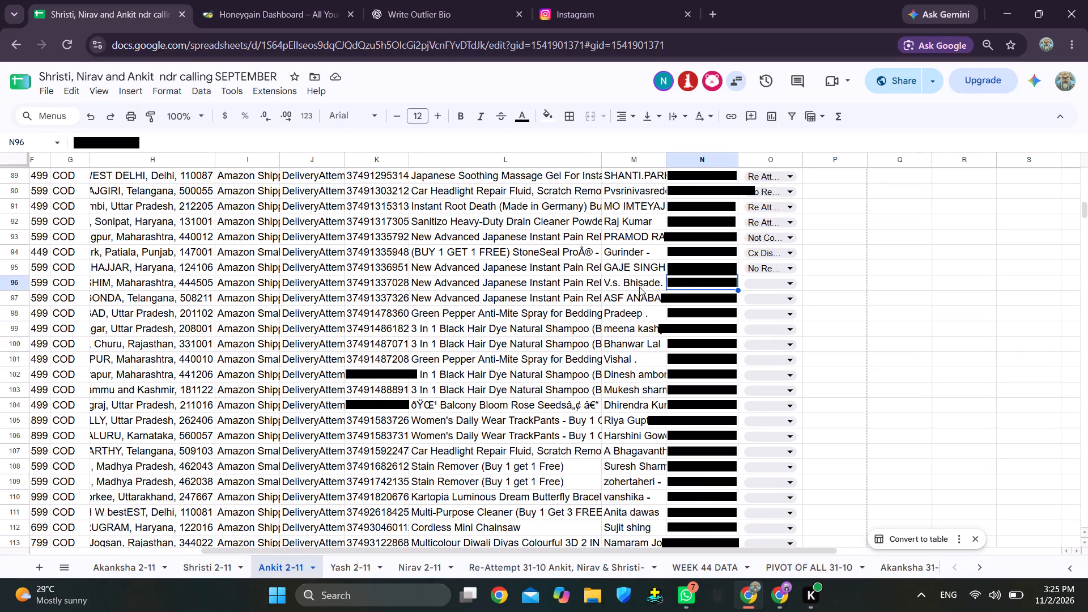
click(648, 277)
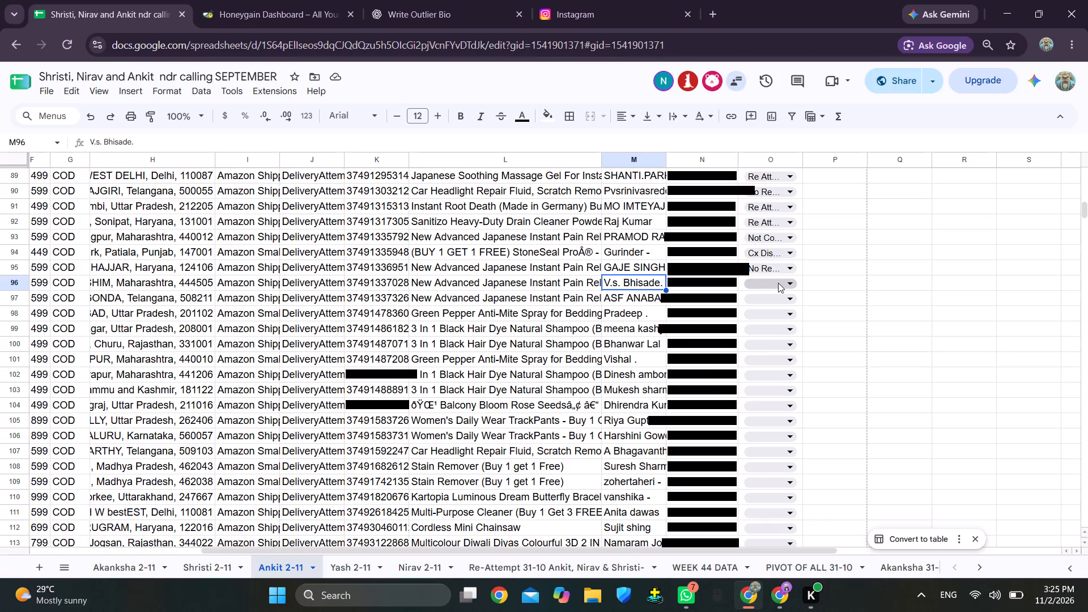
click(778, 283)
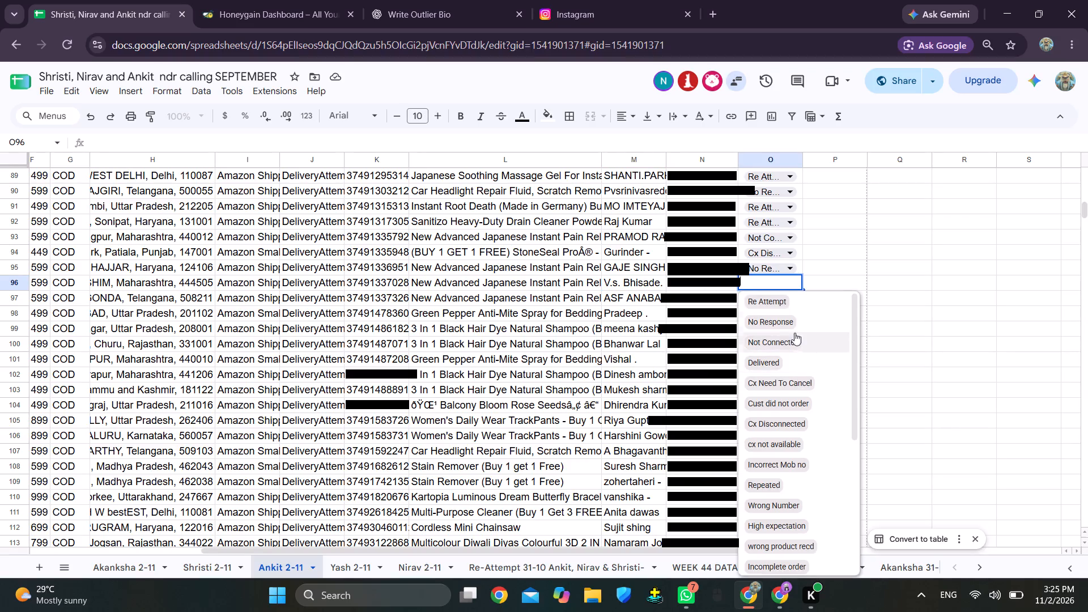
click(783, 323)
click(699, 297)
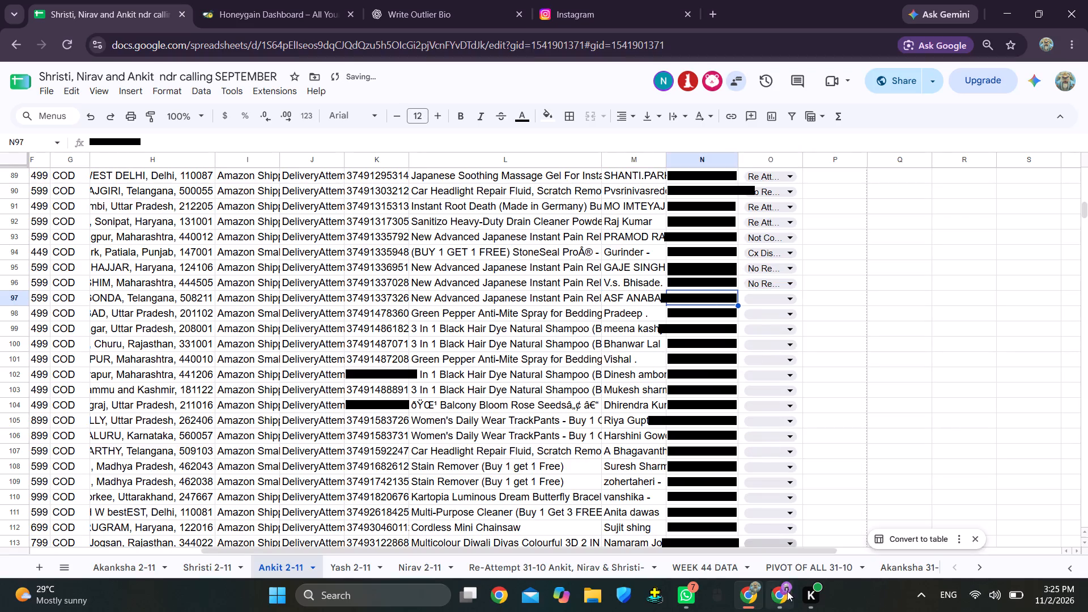
Check the row 97 customer name in Ankit 2-11, set that row's remark to Switched off, and select the row 98 contact number.
click(784, 597)
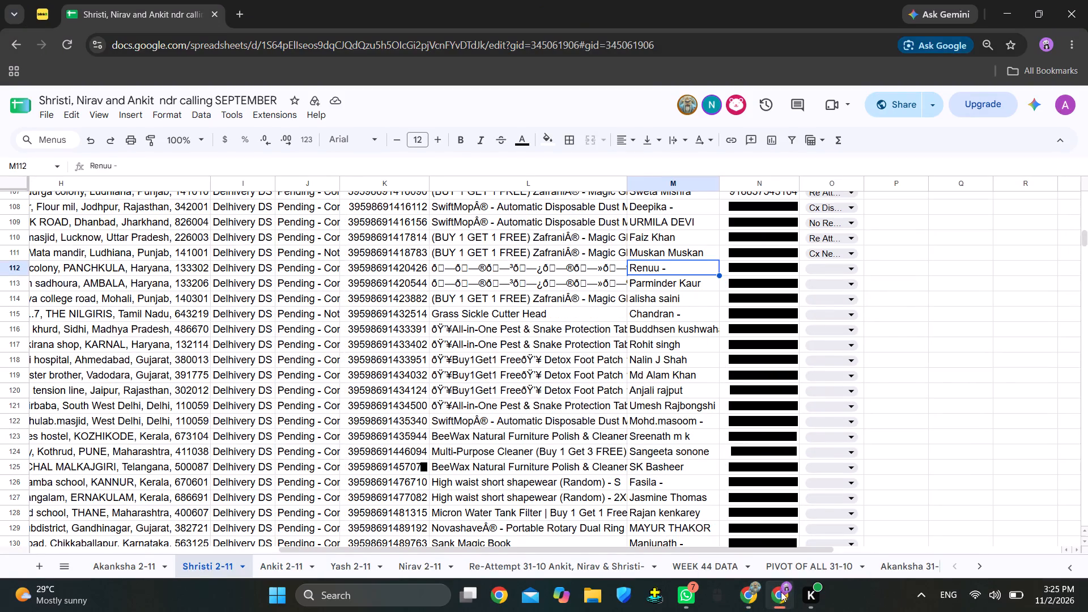
click(754, 602)
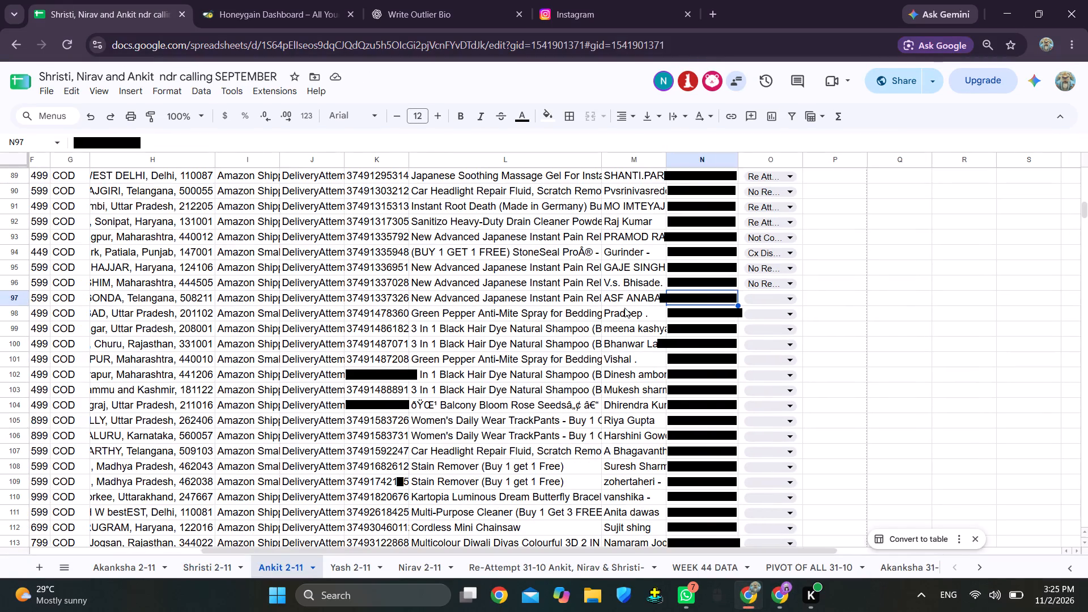
click(644, 296)
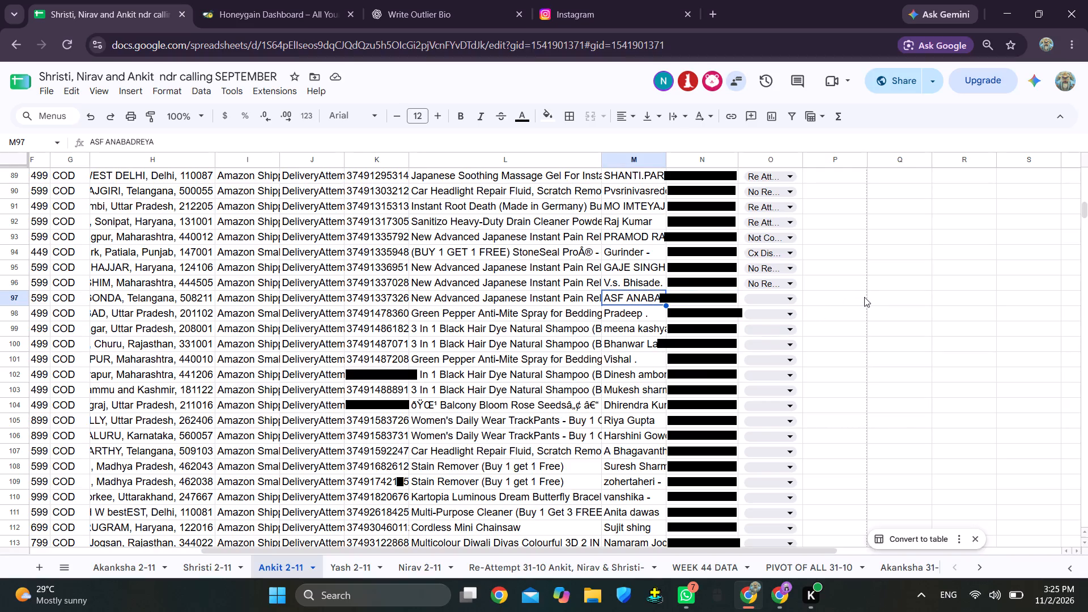
click(784, 300)
scroll(796, 386, down, 7)
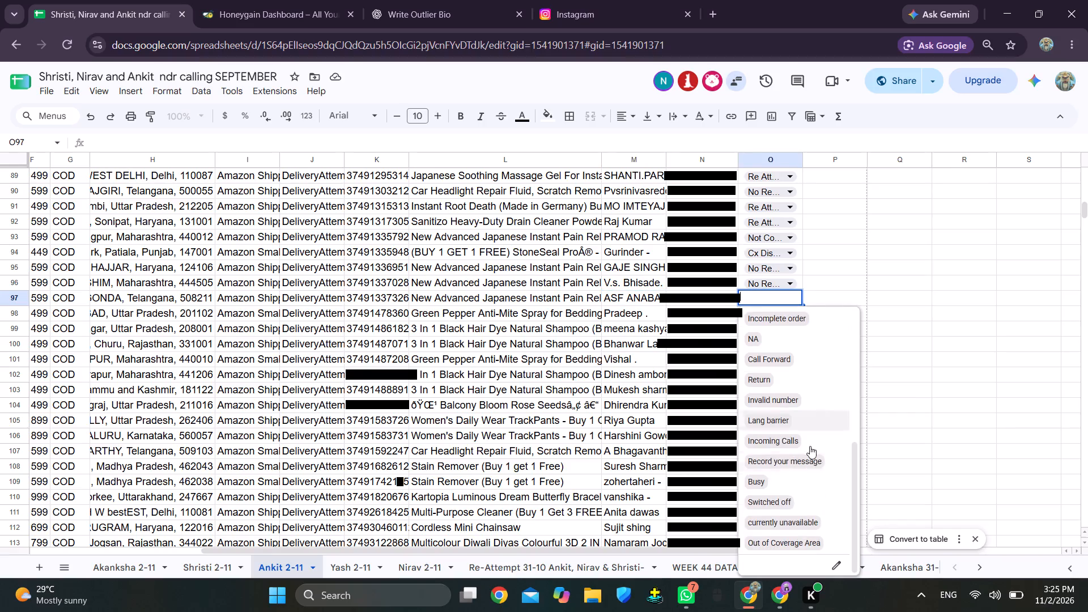
click(779, 507)
click(710, 313)
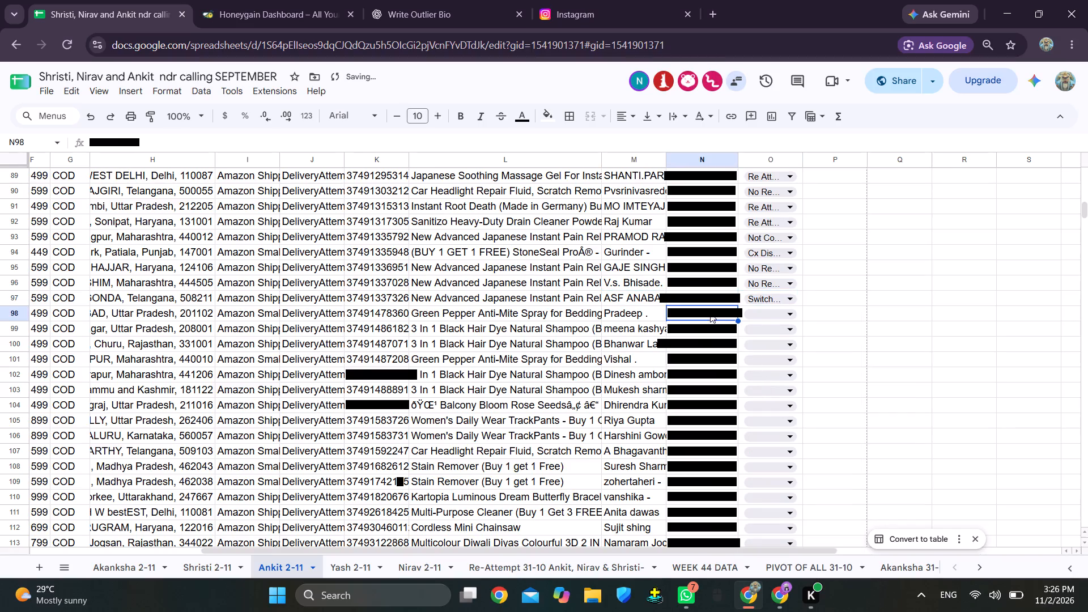
Review how far the remarks are filled in on the Yash 2-11 sheet, and return to the Ankit 2-11 sheet.
click(342, 564)
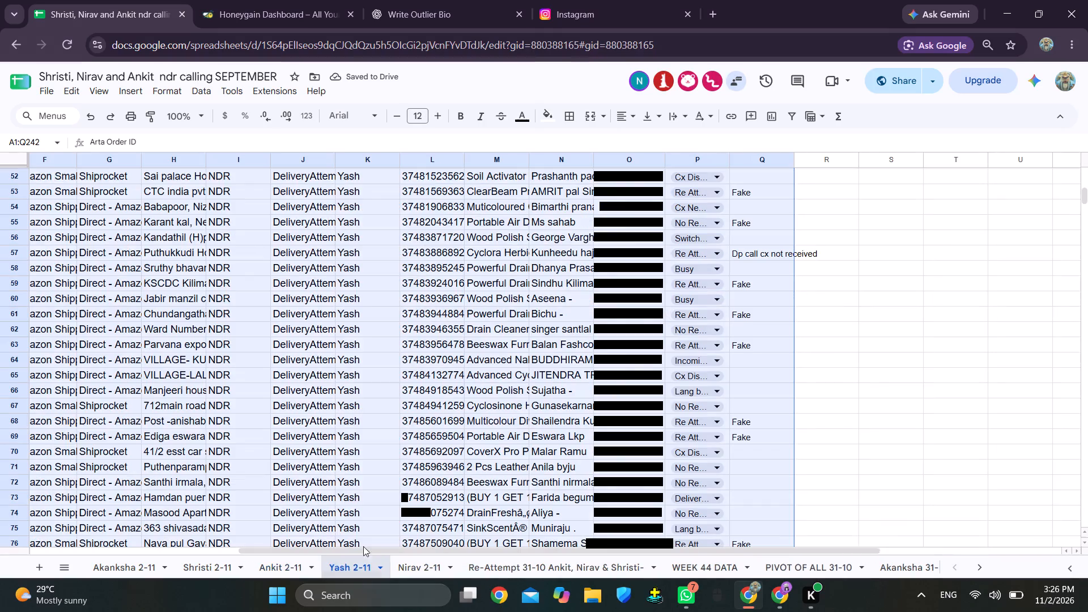
scroll(824, 358, down, 7)
scroll(649, 286, up, 1)
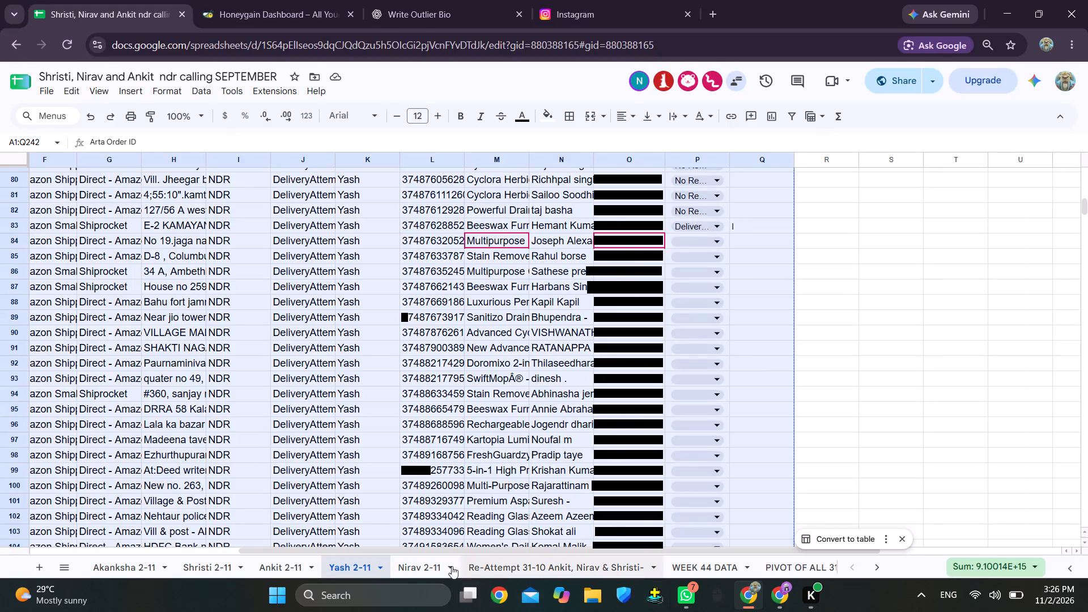
click(287, 574)
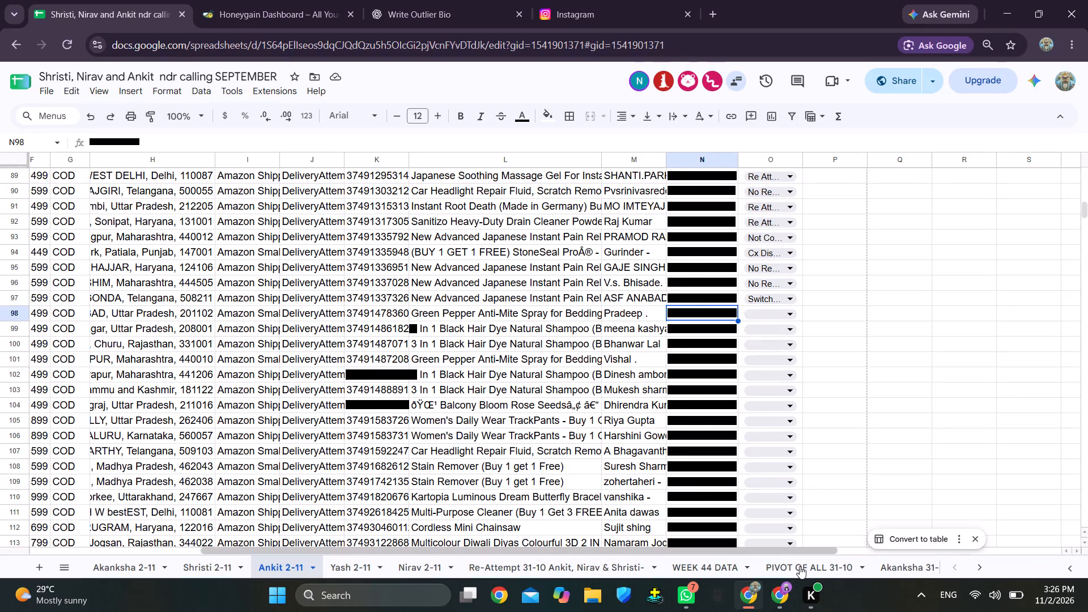
View the Shristi 2-11 sheet in the other Chrome profile, and check the row 98 customer name in Ankit 2-11.
click(779, 595)
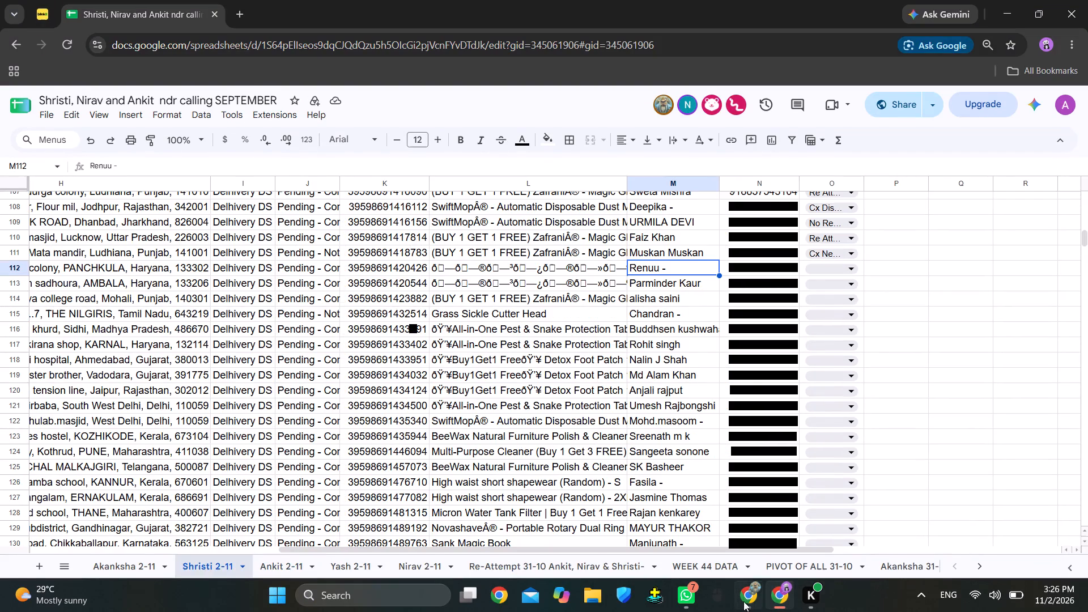
click(743, 598)
click(643, 318)
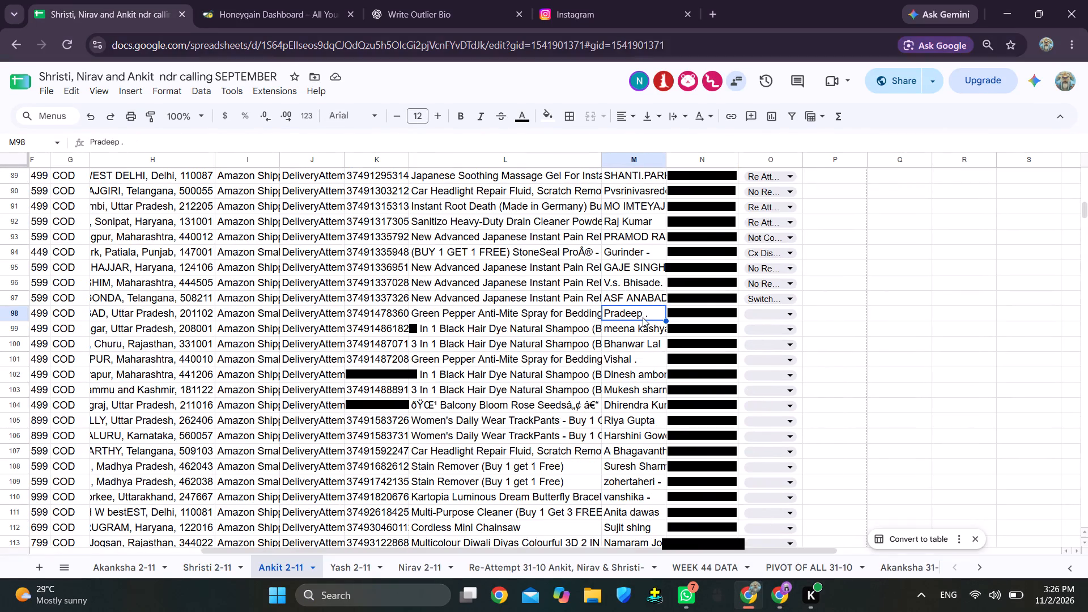
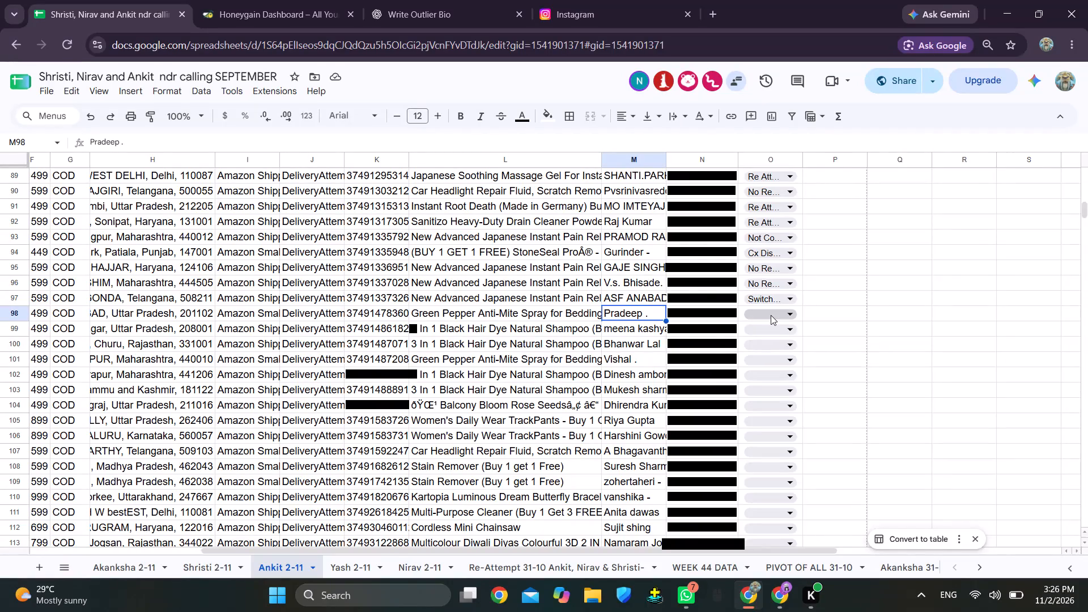
Set the row 98 remark in Ankit 2-11 to Busy, and select the row 99 contact number.
click(771, 315)
scroll(774, 361, down, 7)
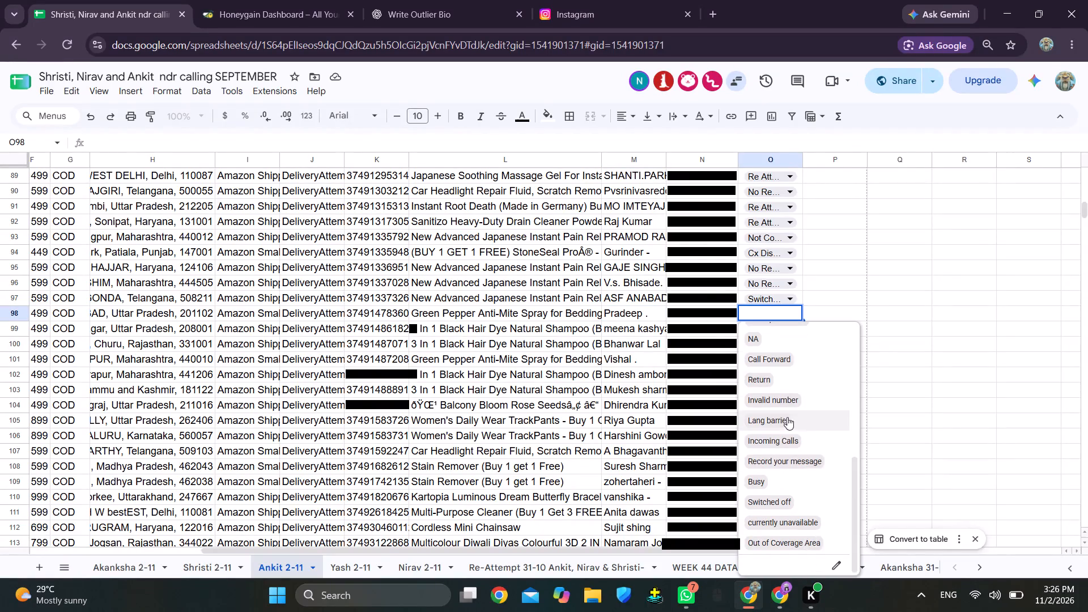
scroll(792, 420, down, 5)
click(765, 478)
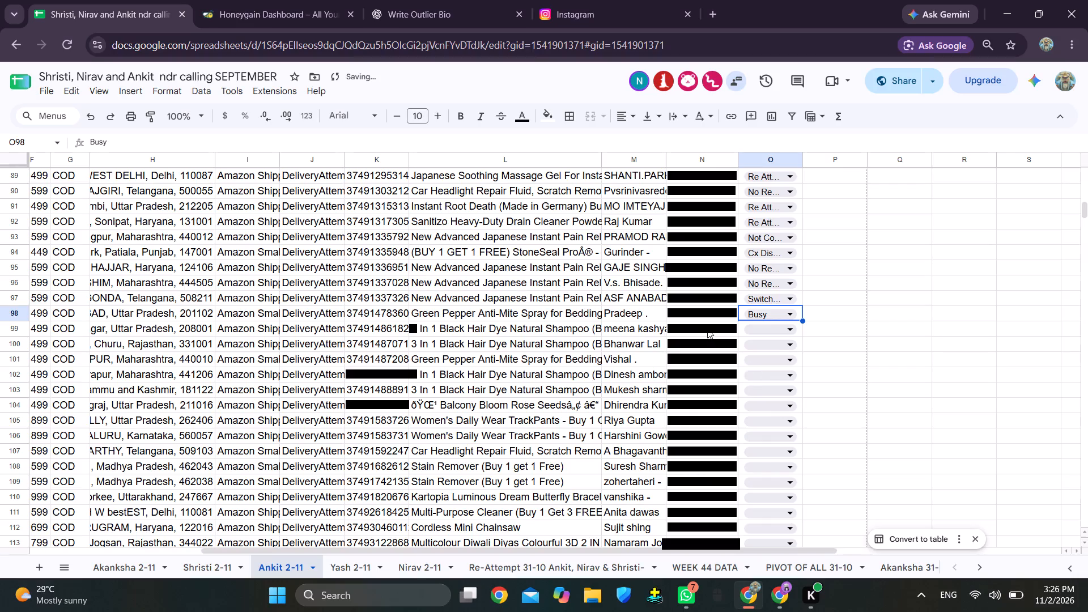
click(707, 329)
View the Shristi 2-11 sheet in the other Chrome profile, and check the row 99 customer name in Ankit 2-11.
click(779, 598)
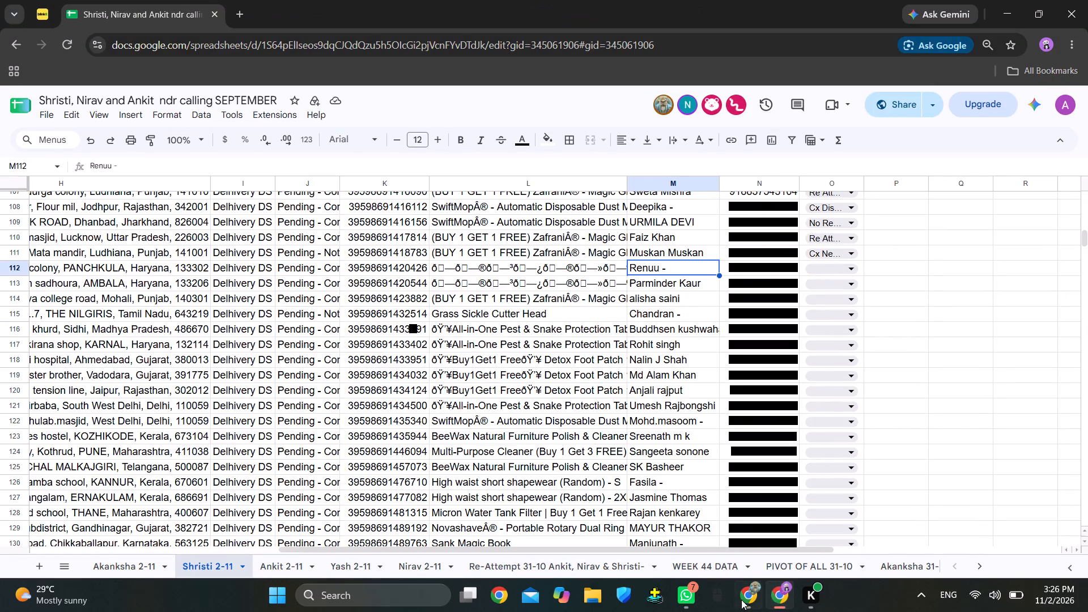
click(749, 597)
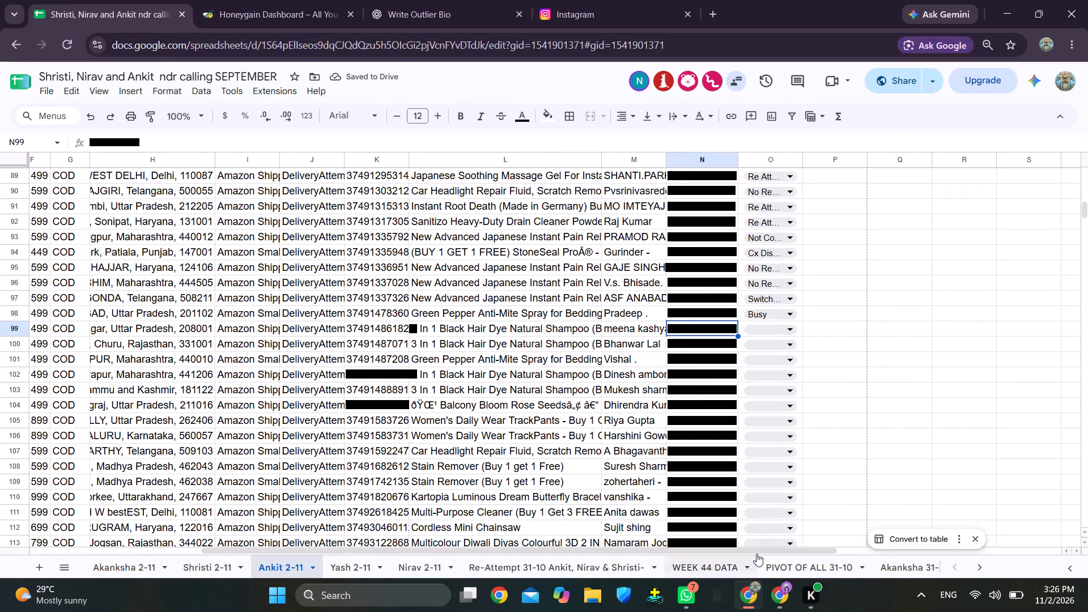
scroll(662, 367, down, 1)
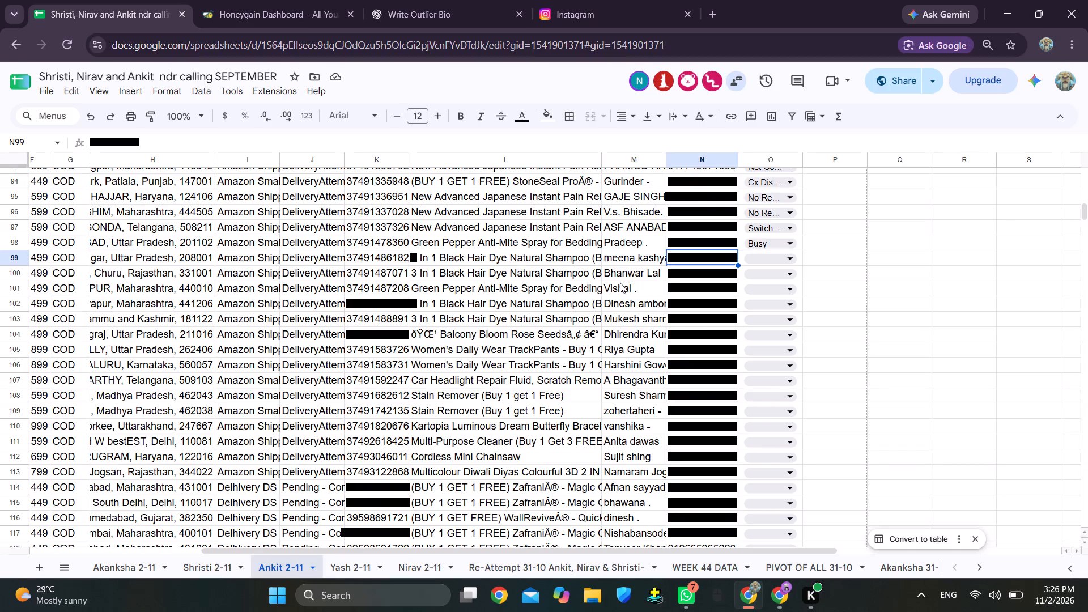
click(641, 257)
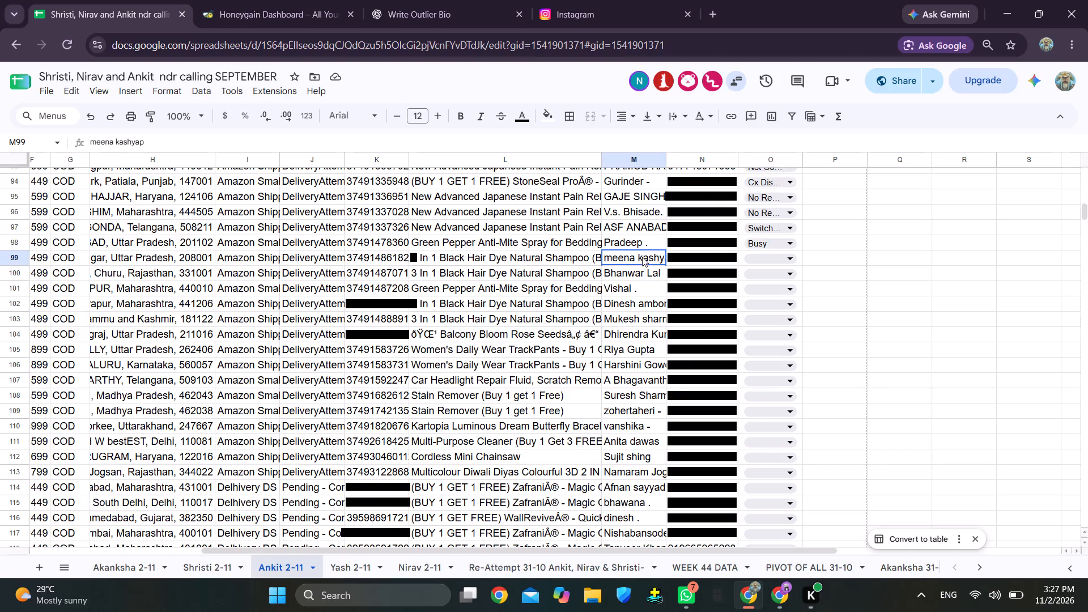
In the other Chrome profile's Shristi 2-11 sheet, set the row 112 remark to Switched off and select the row 113 contact number.
click(782, 598)
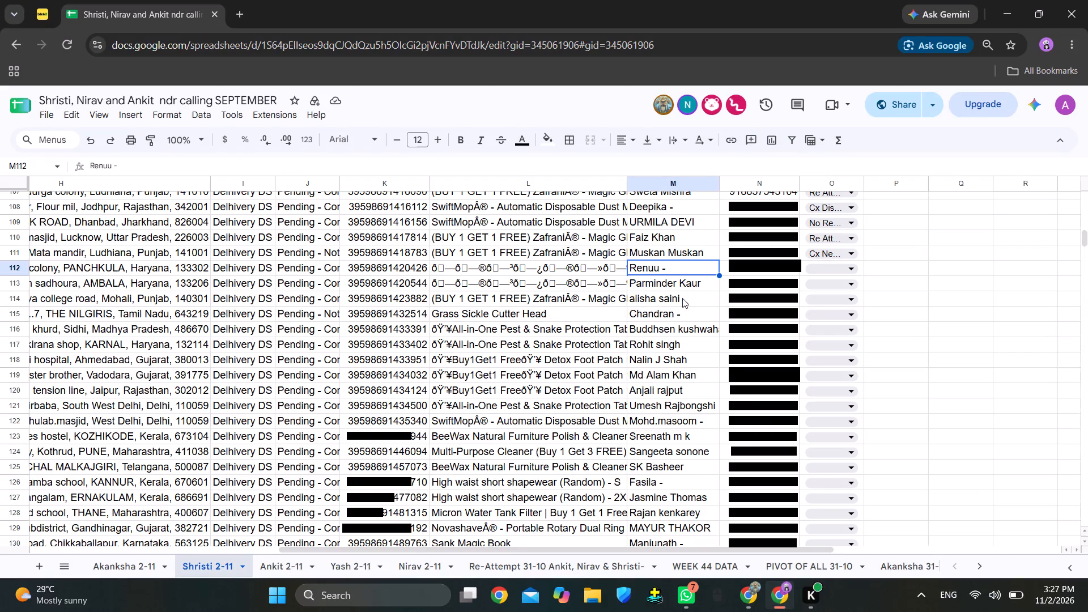
click(838, 269)
scroll(840, 330, down, 10)
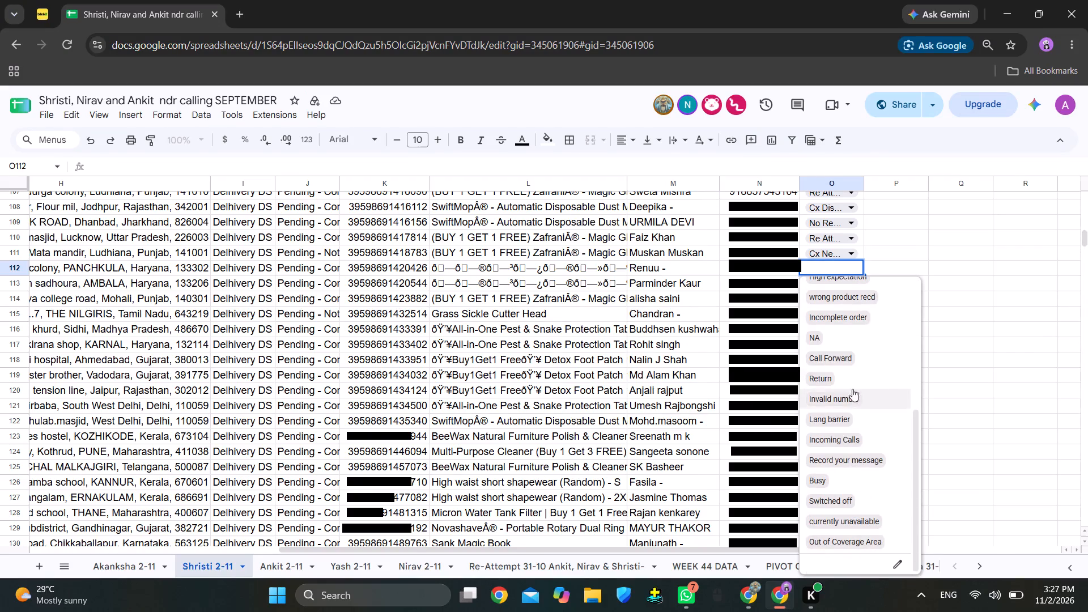
click(842, 500)
click(773, 282)
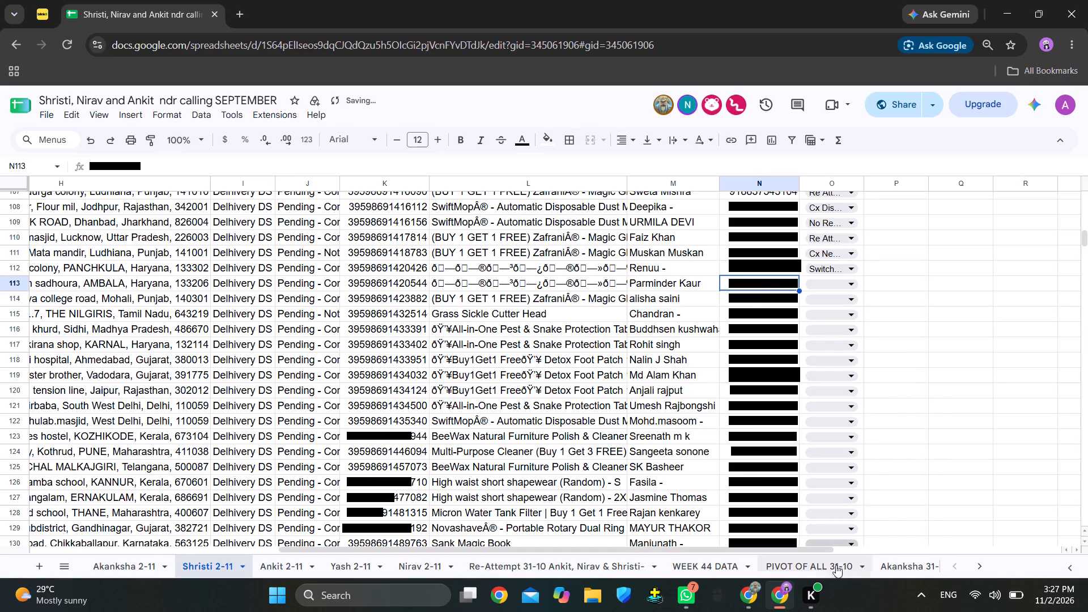
Return to Ankit 2-11 in the first Chrome profile, set the row 99 remark to Re Attempt, and select the row 100 contact number.
click(752, 590)
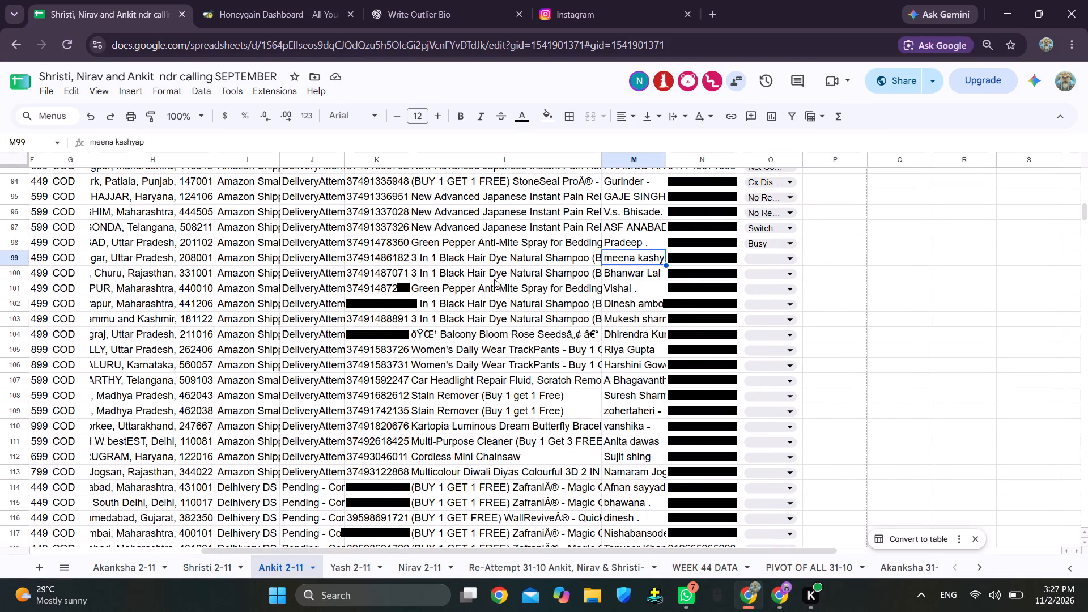
click(770, 256)
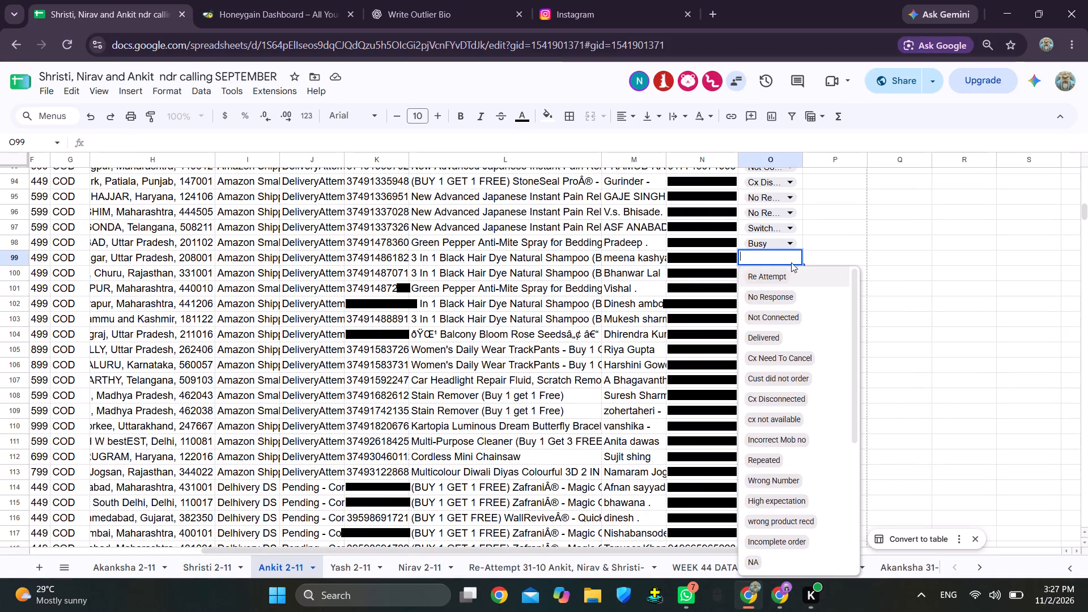
click(772, 275)
click(700, 275)
Check the row 113 customer name in Shristi 2-11, set that row's remark to Re Attempt, and select the row 114 contact number.
click(784, 598)
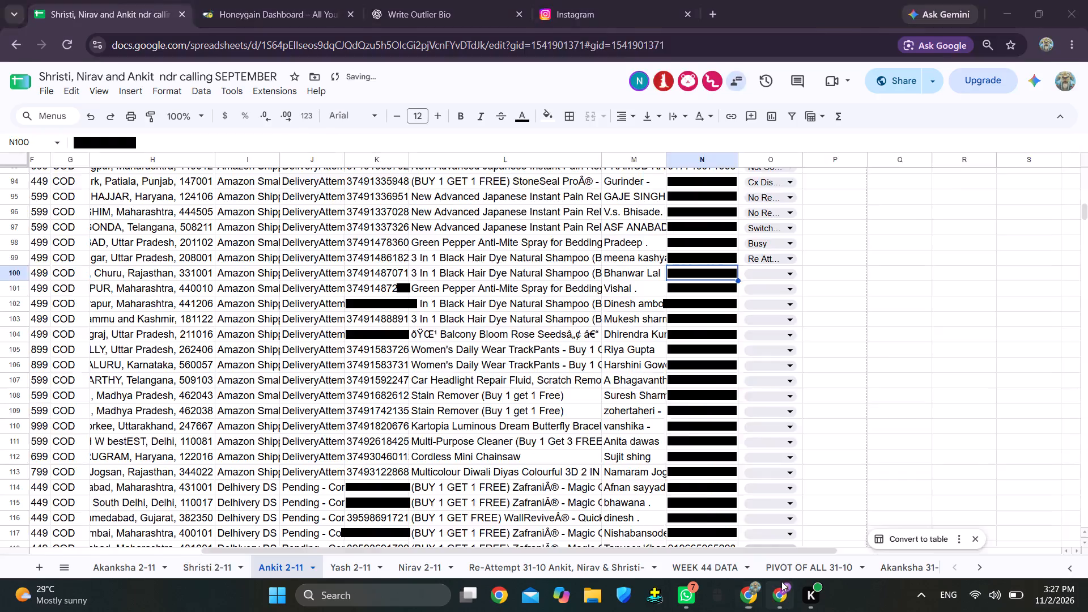
click(691, 284)
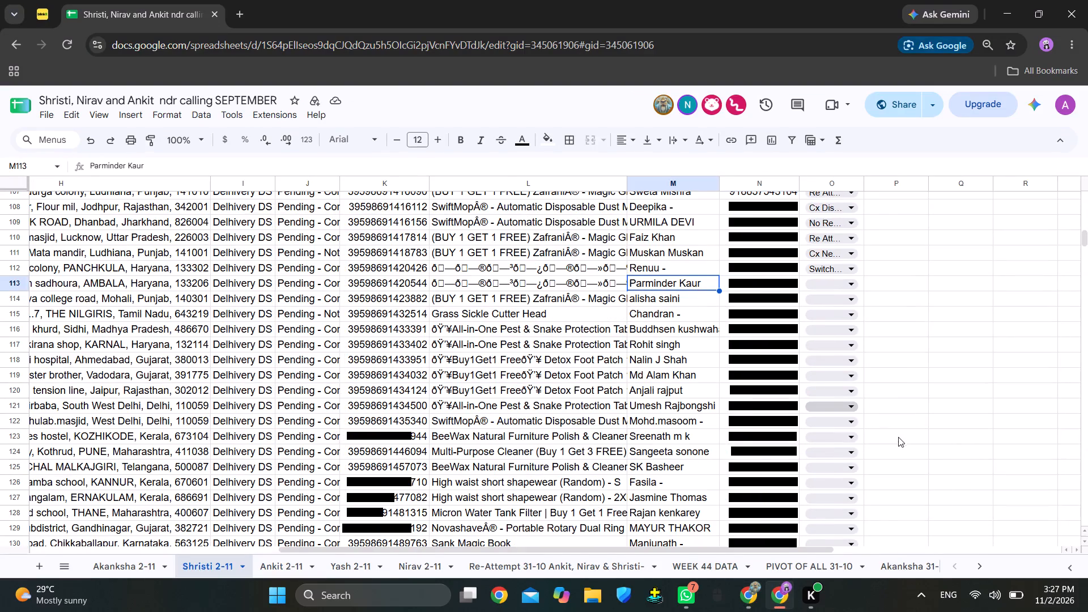
click(752, 594)
click(774, 596)
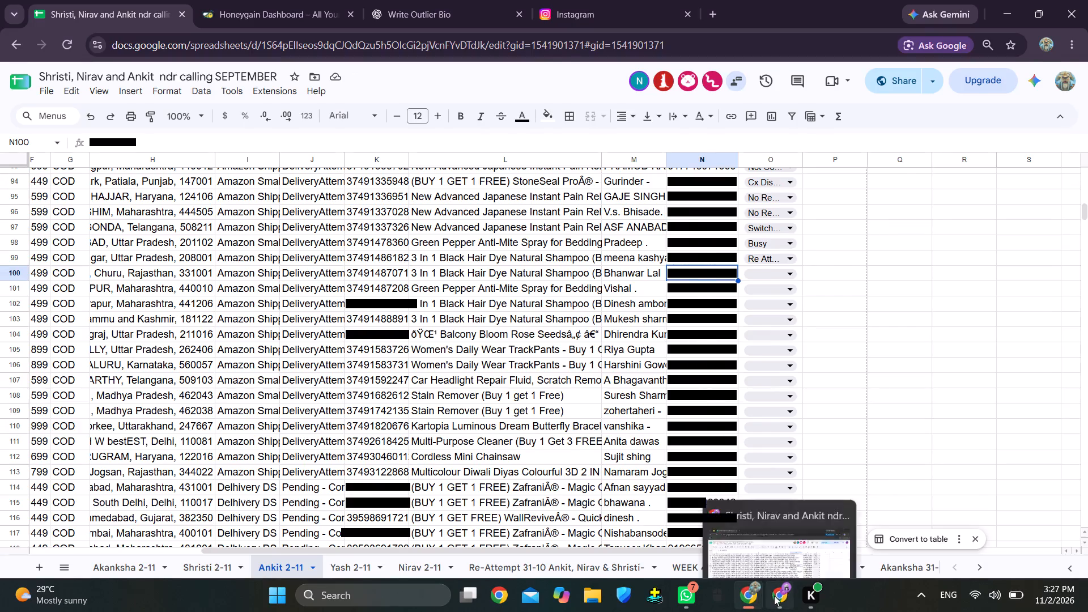
click(836, 285)
click(838, 299)
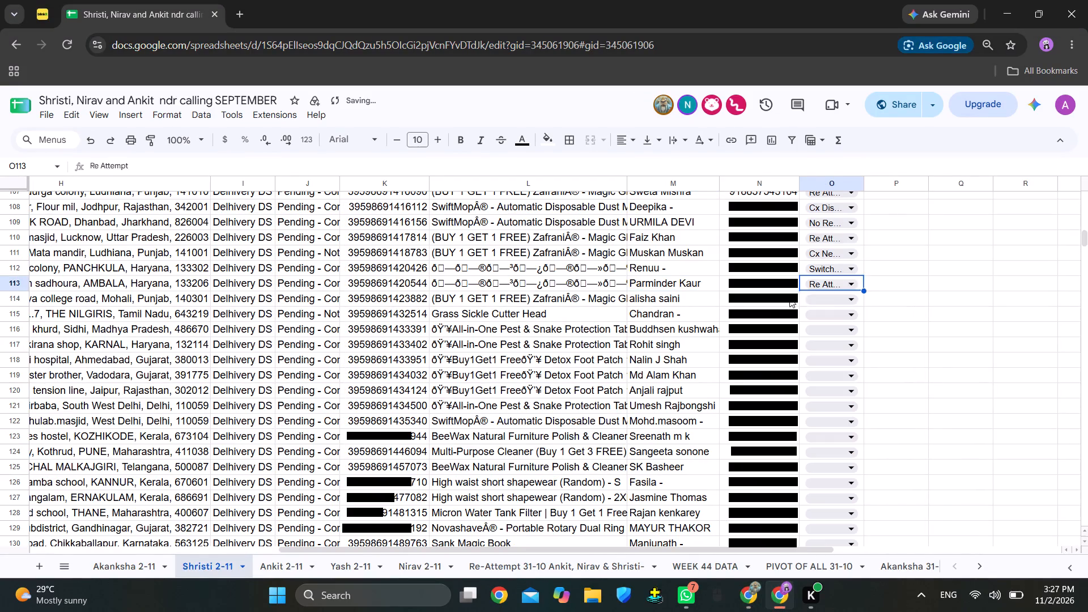
click(772, 296)
Check the row 100 customer name in Ankit 2-11 and the row 114 customer name in Shristi 2-11.
click(748, 590)
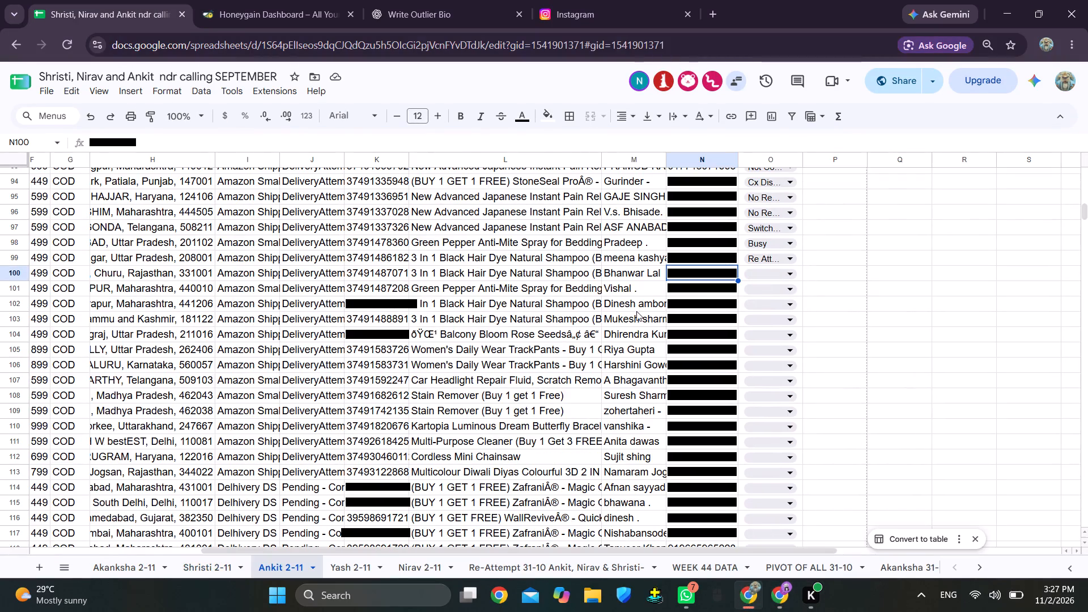
click(638, 274)
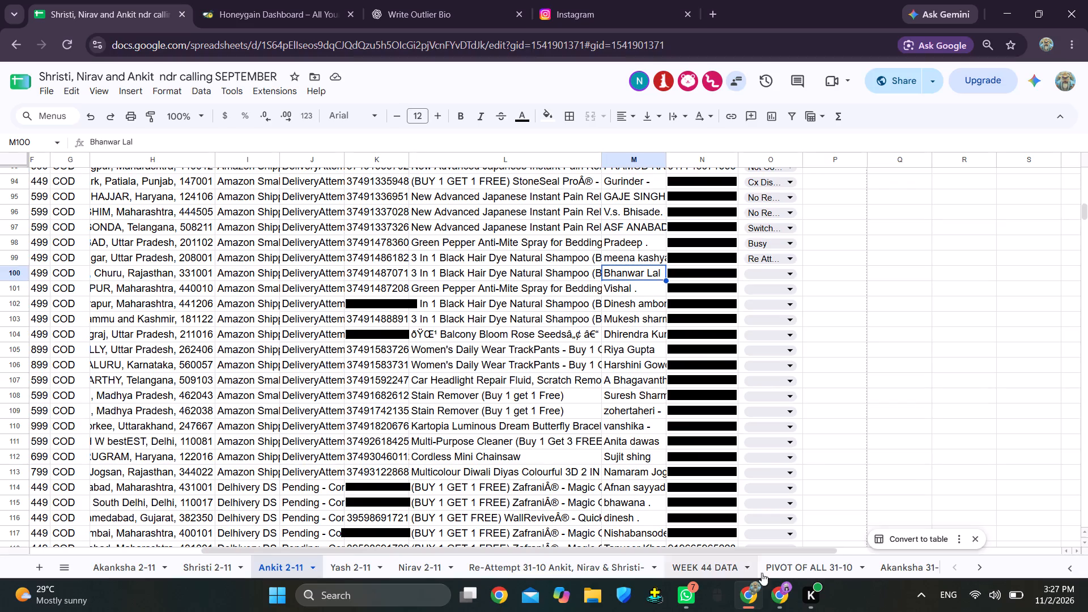
click(783, 591)
click(672, 297)
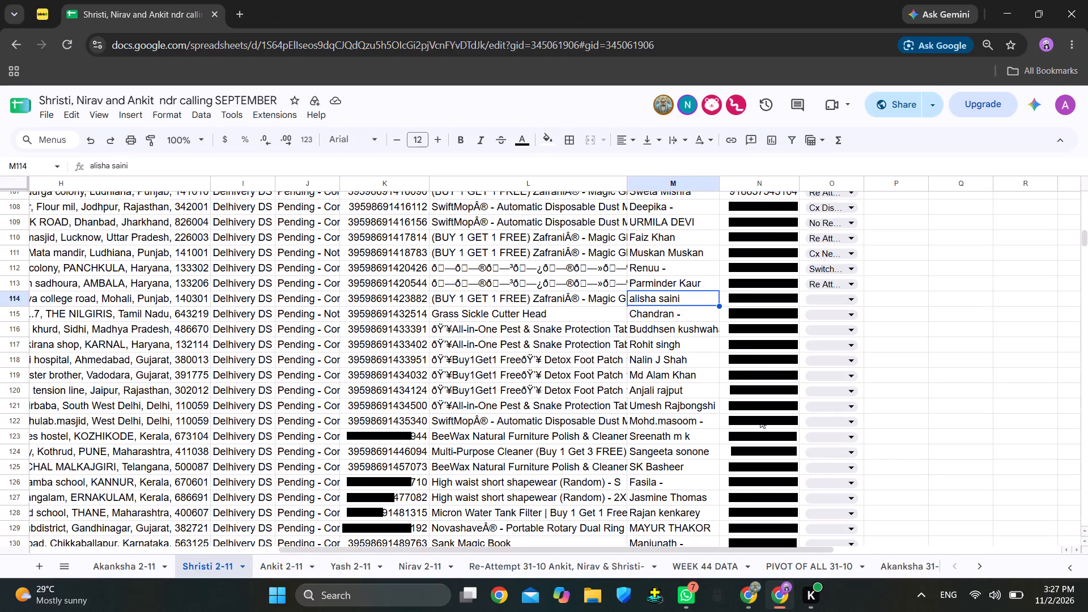
Return to Ankit 2-11, set the row 100 remark to Re Attempt, and select the row 101 contact number.
click(754, 600)
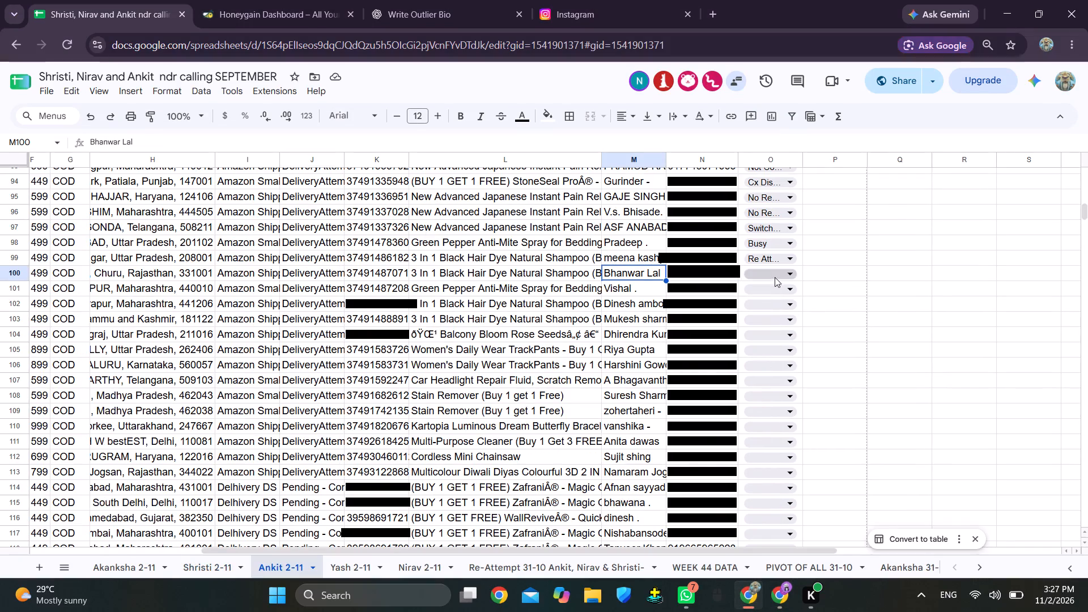
click(775, 277)
click(774, 288)
click(714, 292)
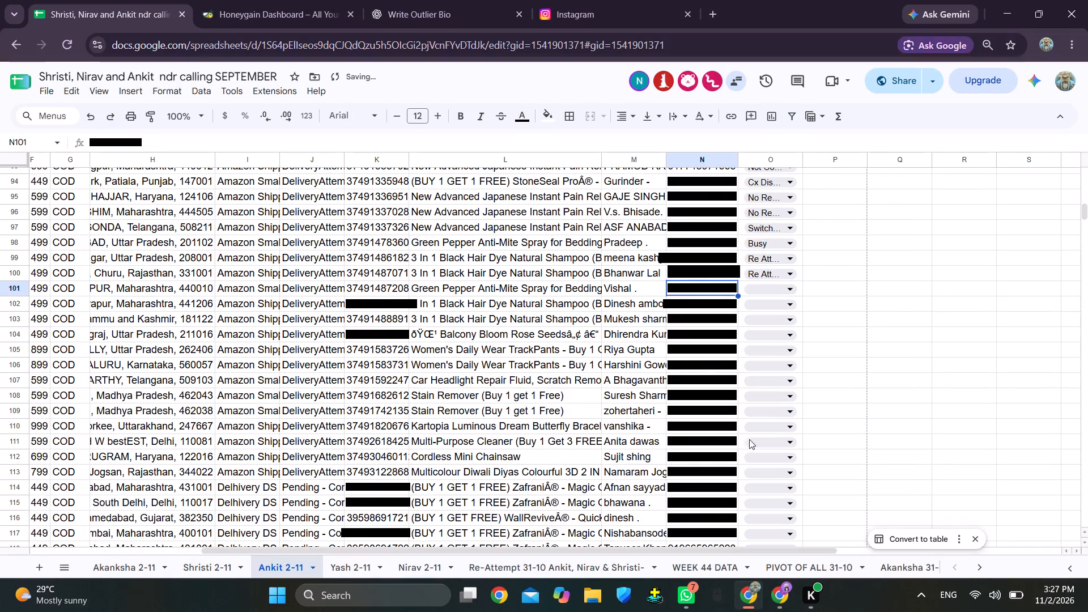
View row 114 of Shristi 2-11 in the other Chrome profile, and check the row 101 customer name in Ankit 2-11.
click(783, 598)
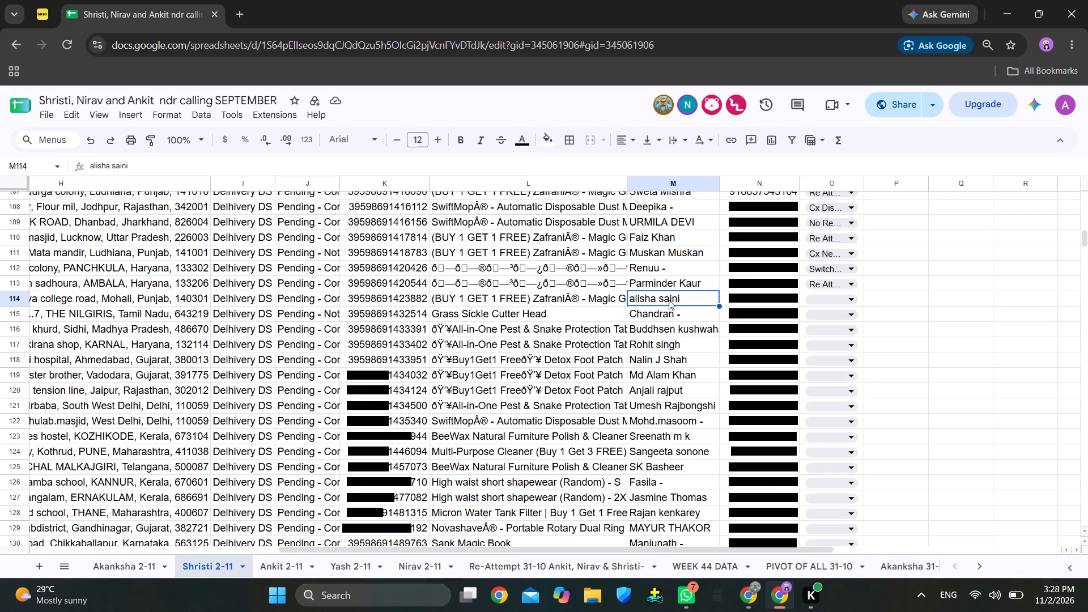
click(751, 593)
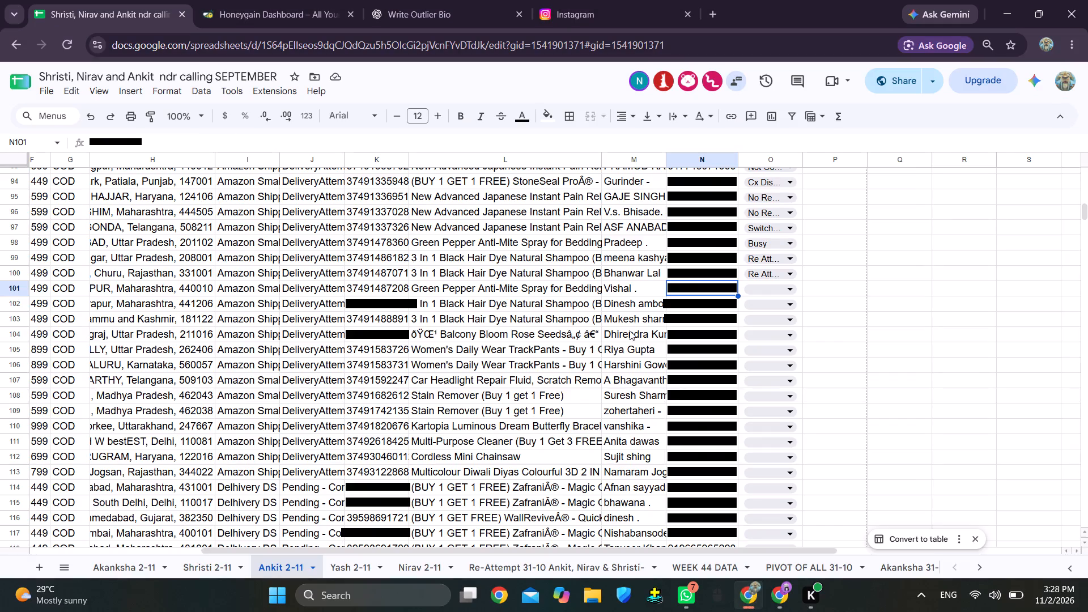
click(647, 292)
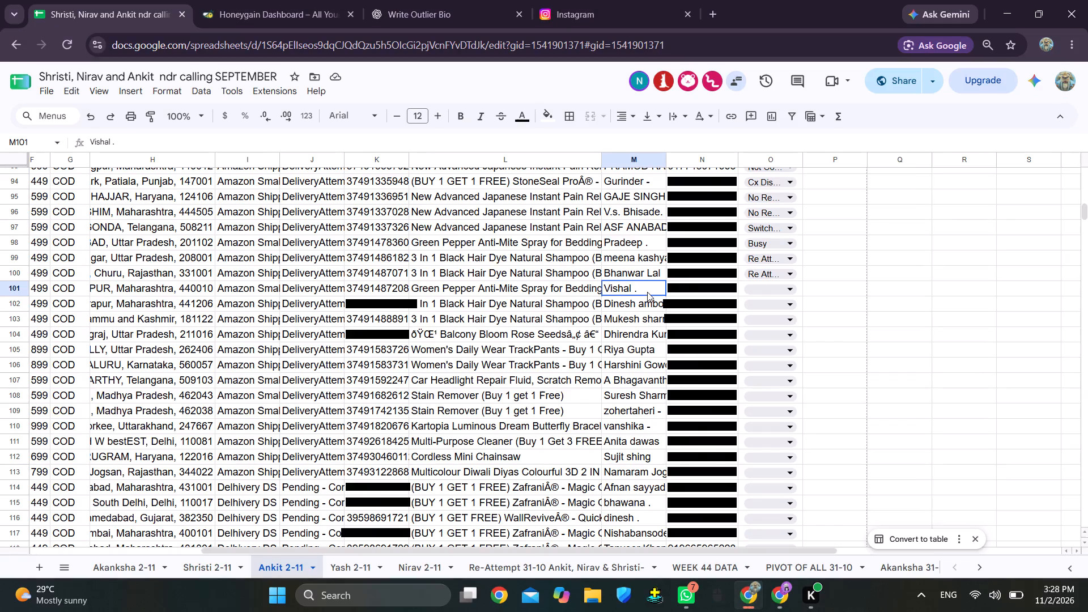
Switch to Shristi 2-11 in the other Chrome profile, set the row 114 remark to Re Attempt, and select the row 115 contact number.
click(780, 594)
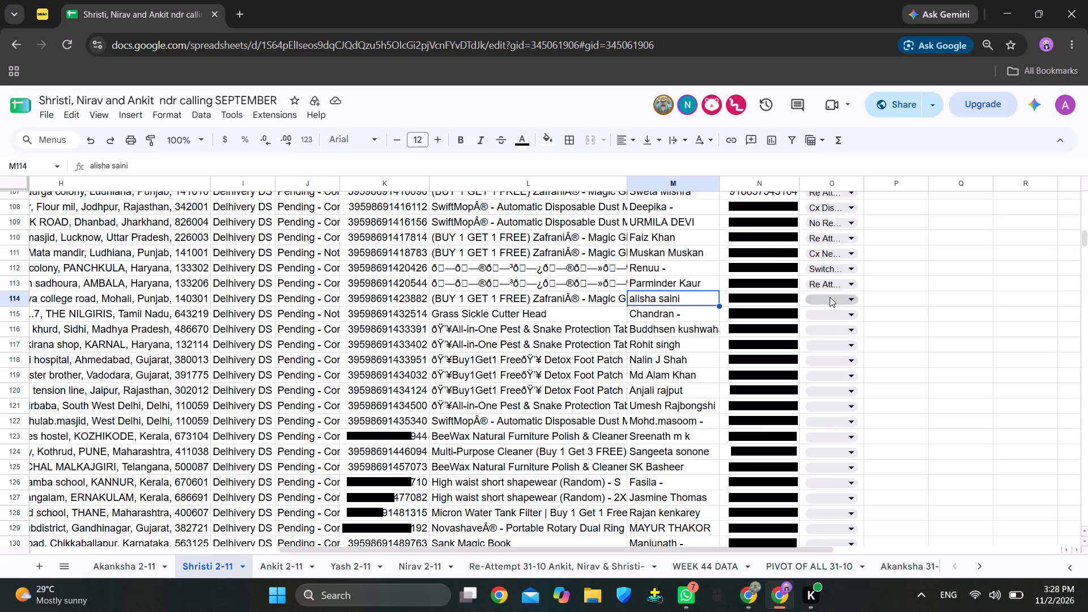
click(830, 299)
click(826, 317)
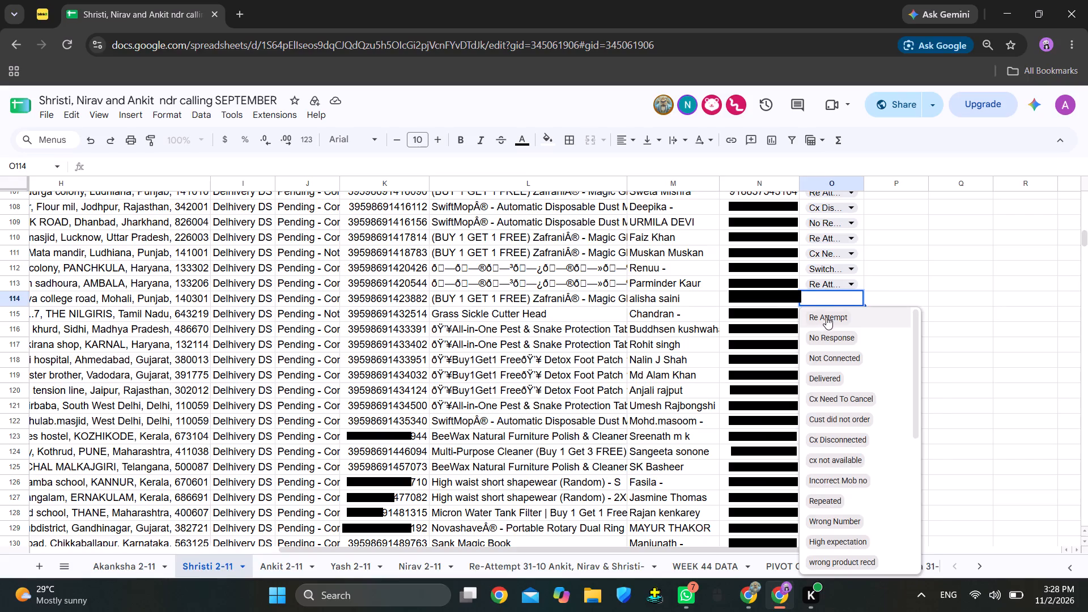
click(768, 314)
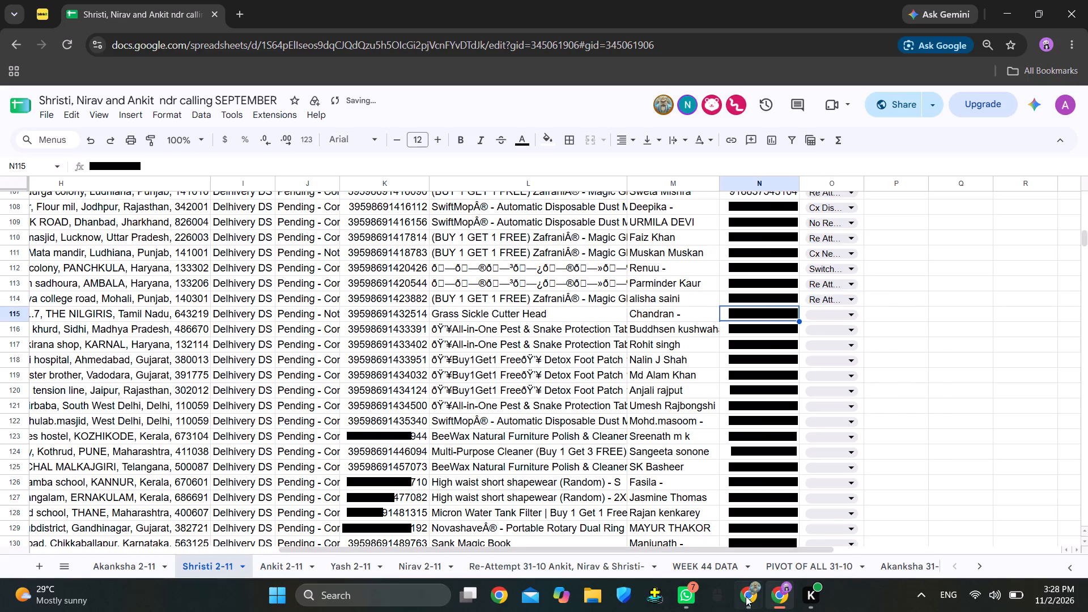
Return to Ankit 2-11, set the row 101 remark to Cx Disconnected, and select the row 102 contact number.
click(750, 597)
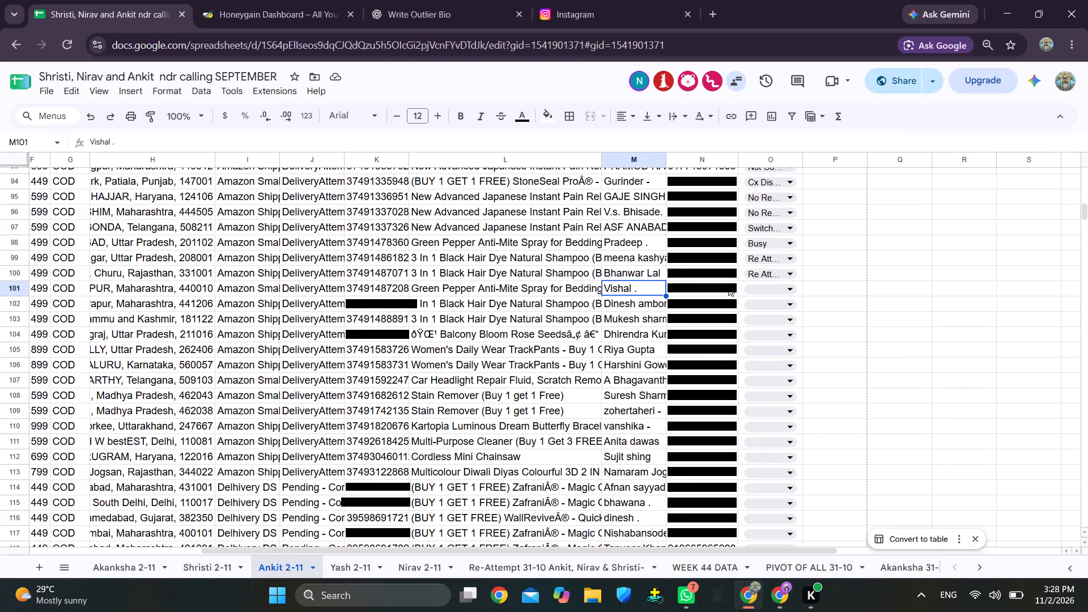
click(760, 288)
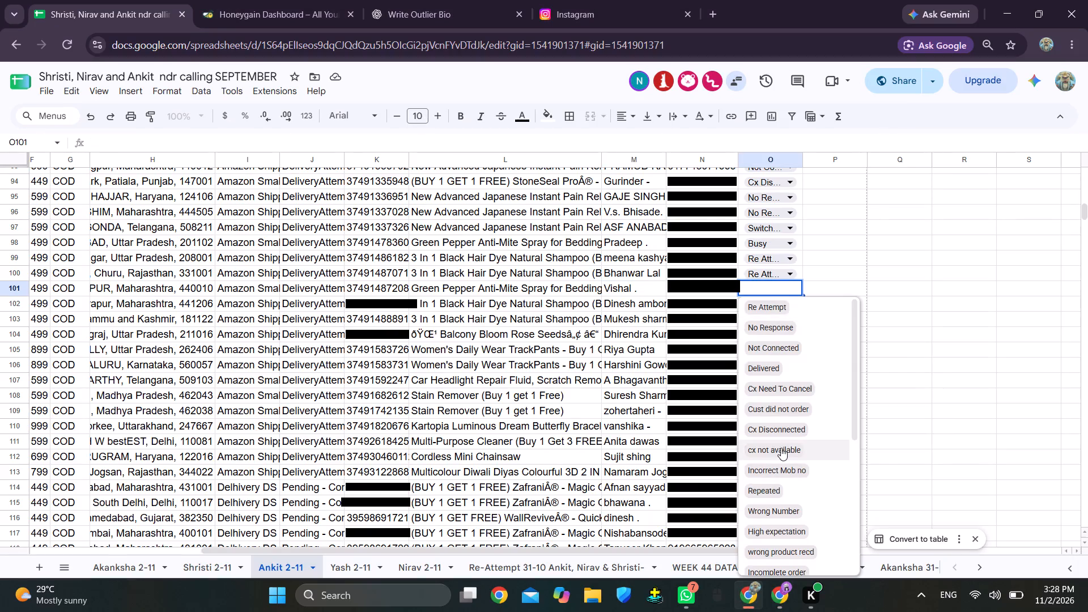
click(783, 432)
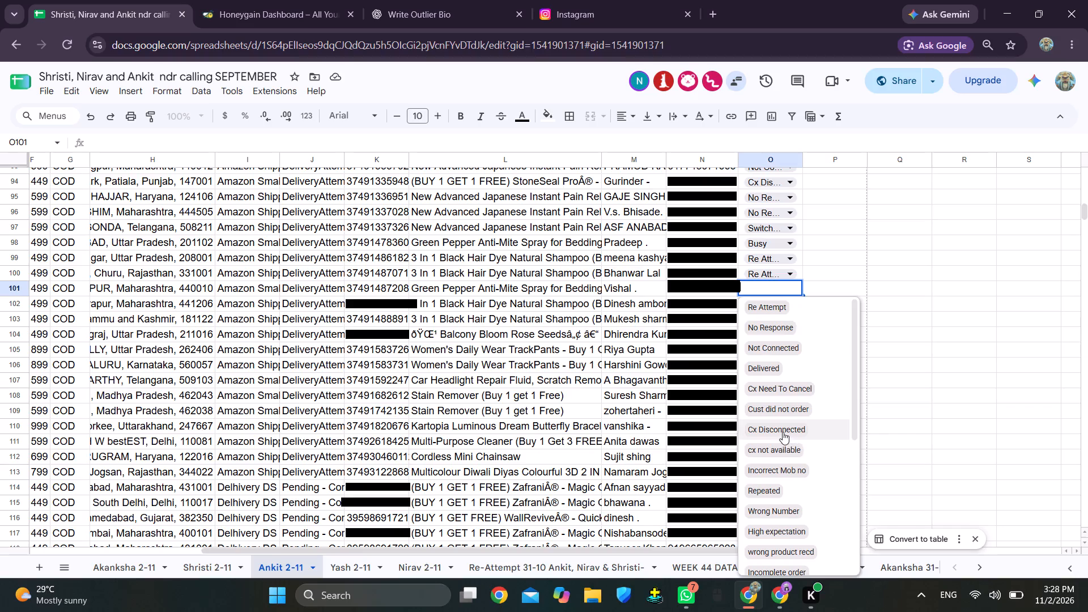
click(712, 307)
Check the row 115 customer name in Shristi 2-11 and the row 102 customer name in Ankit 2-11, and return to Shristi 2-11.
click(780, 594)
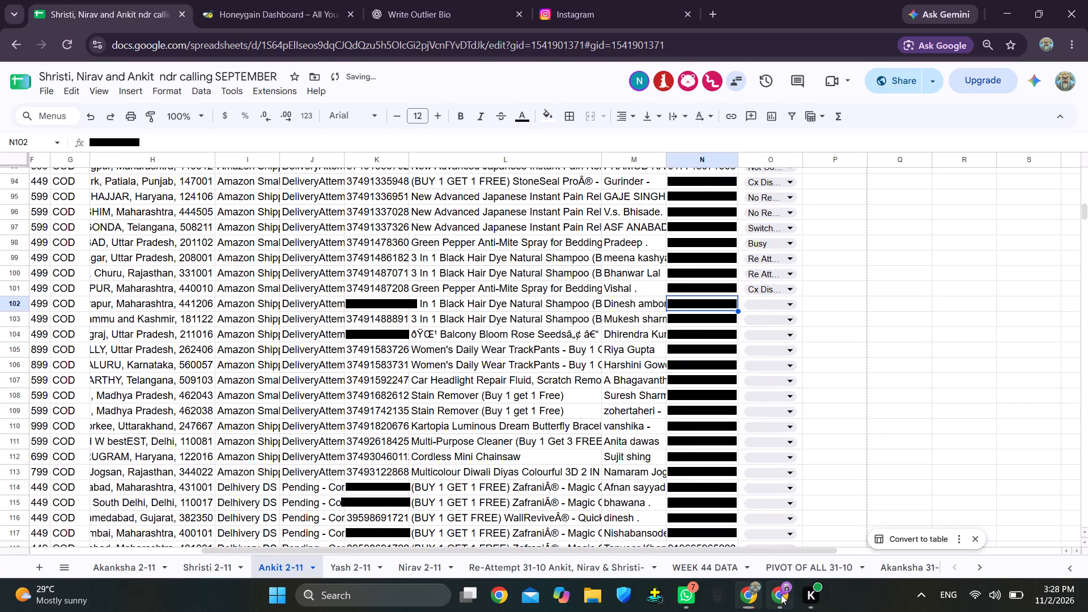
click(695, 314)
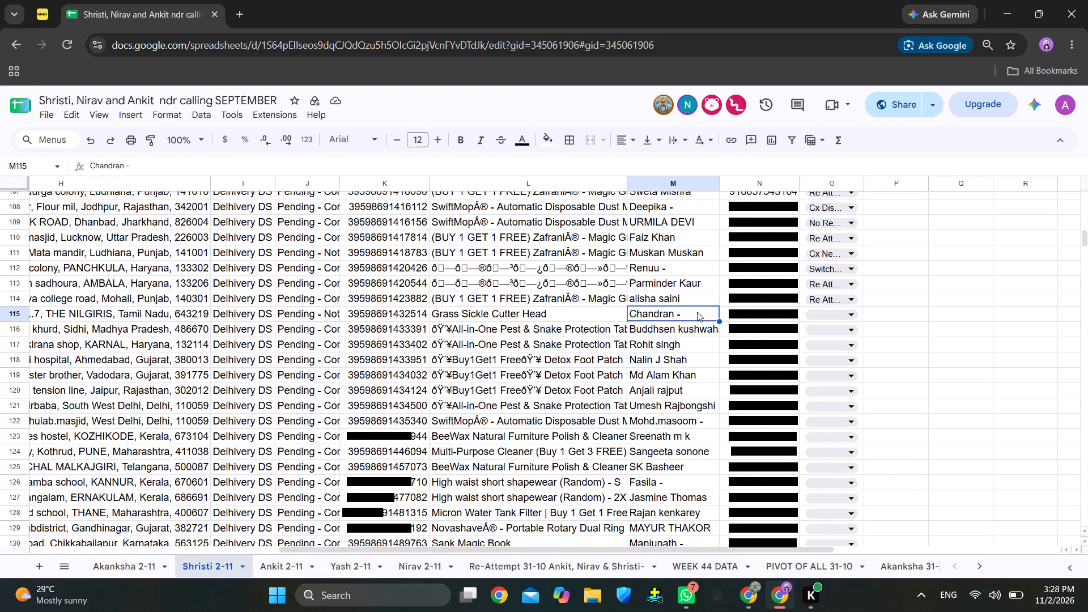
click(751, 595)
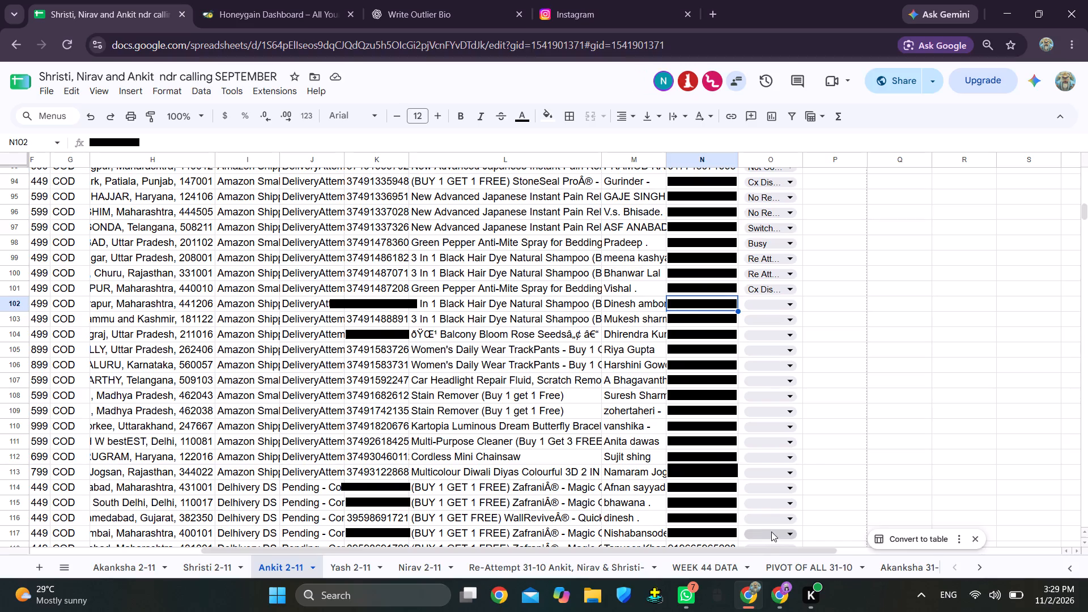
click(783, 599)
click(751, 598)
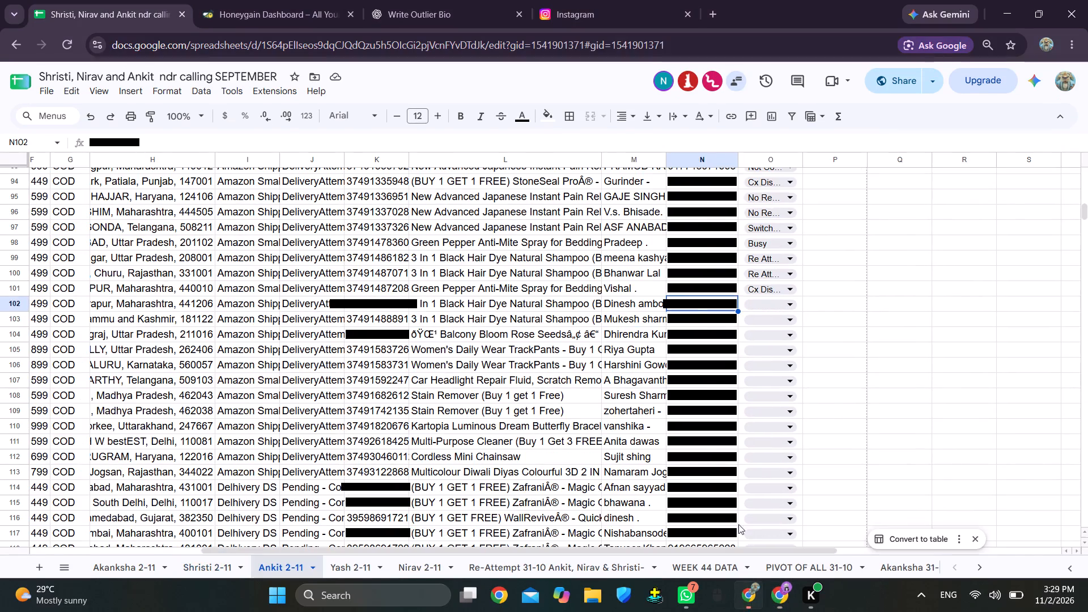
click(640, 303)
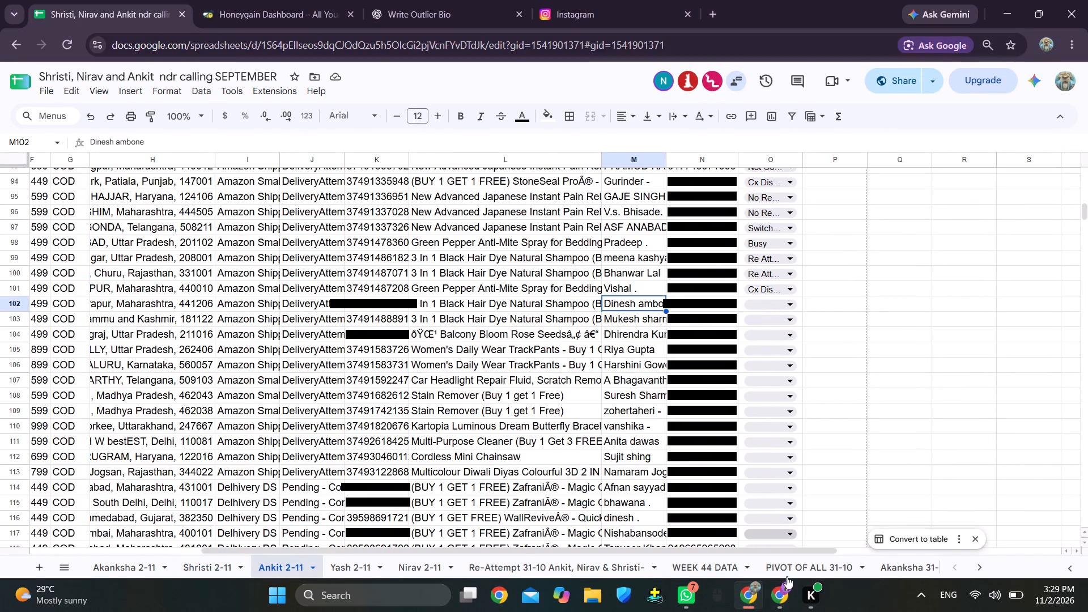
click(781, 601)
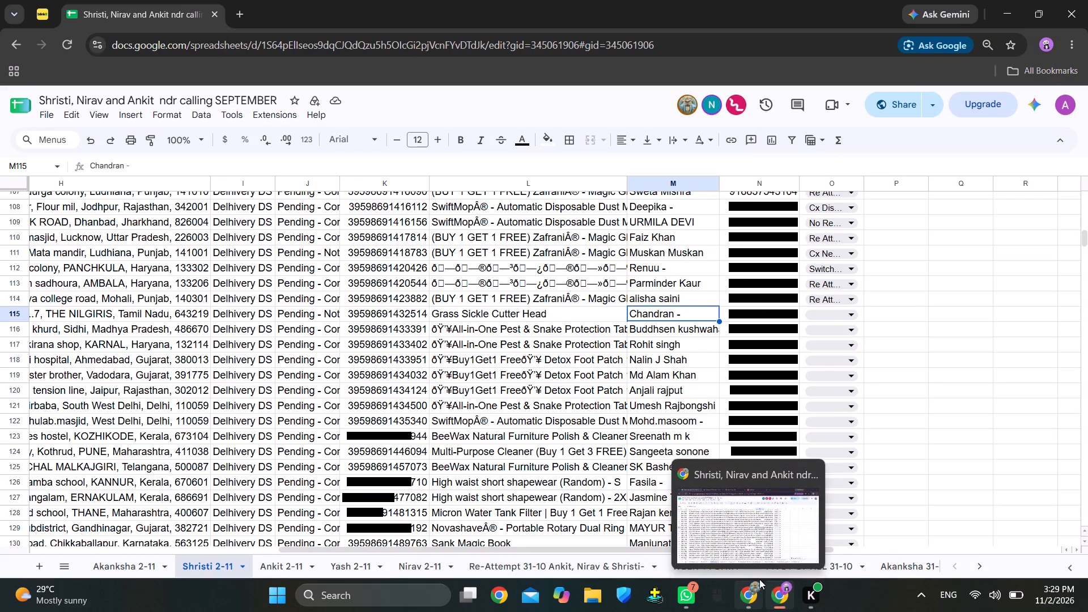
Switch to Ankit 2-11 in the other Chrome profile, set the row 102 remark to Delivered, and select the row 103 contact number.
click(753, 596)
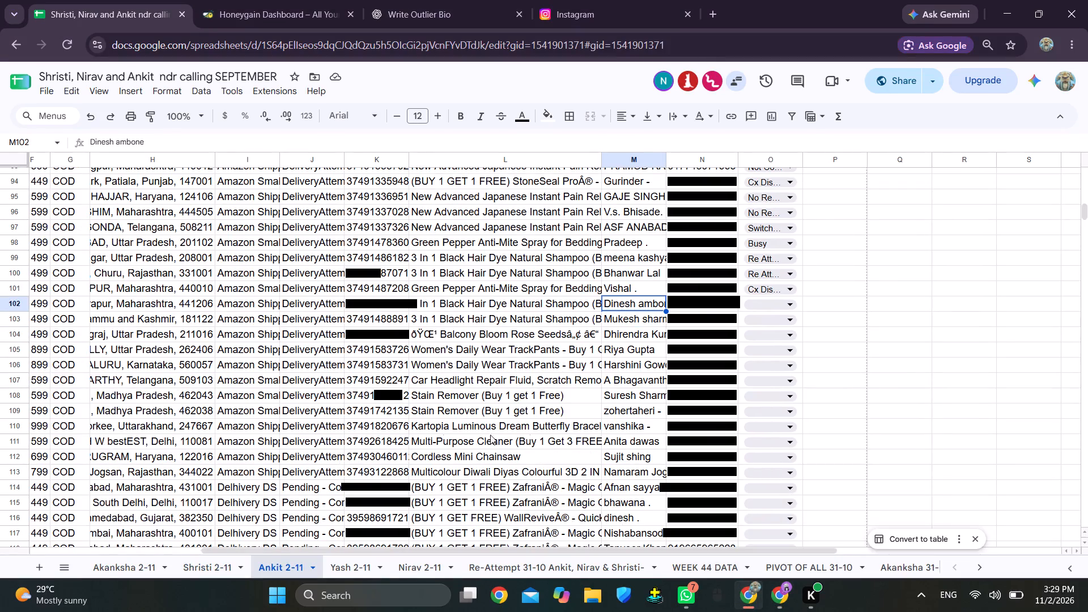
click(779, 305)
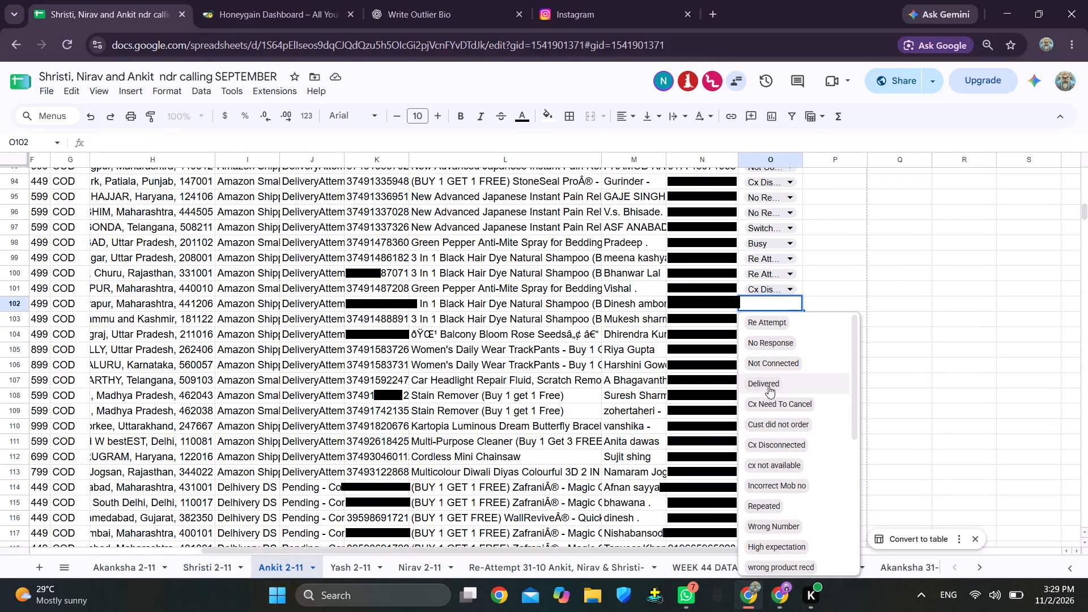
click(769, 385)
click(712, 318)
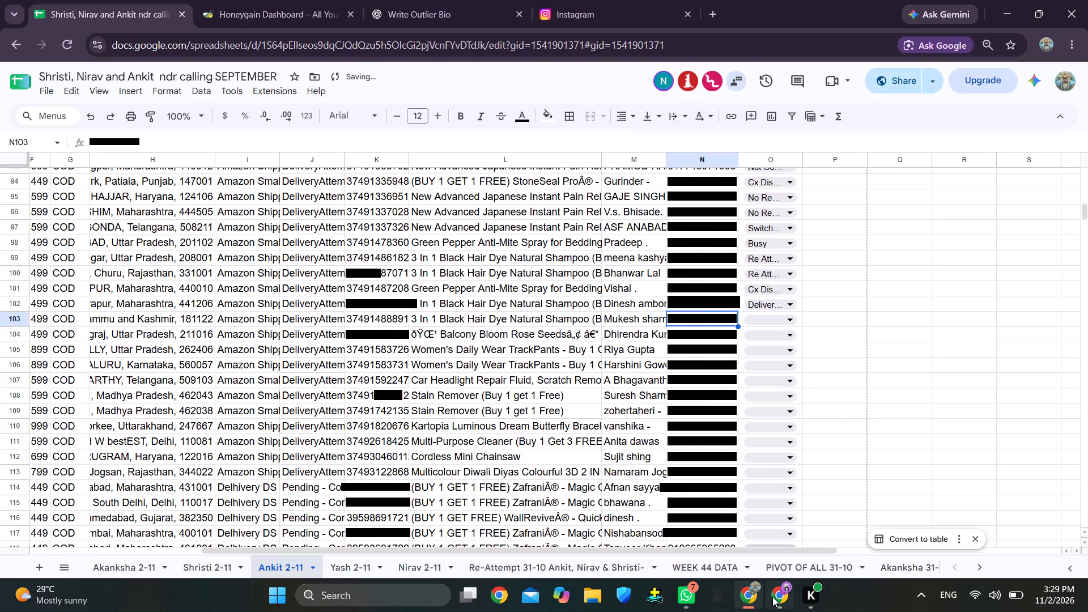
Return to Shristi 2-11, set the row 115 remark to Cx Disconnected, and select the row 116 contact number.
click(773, 597)
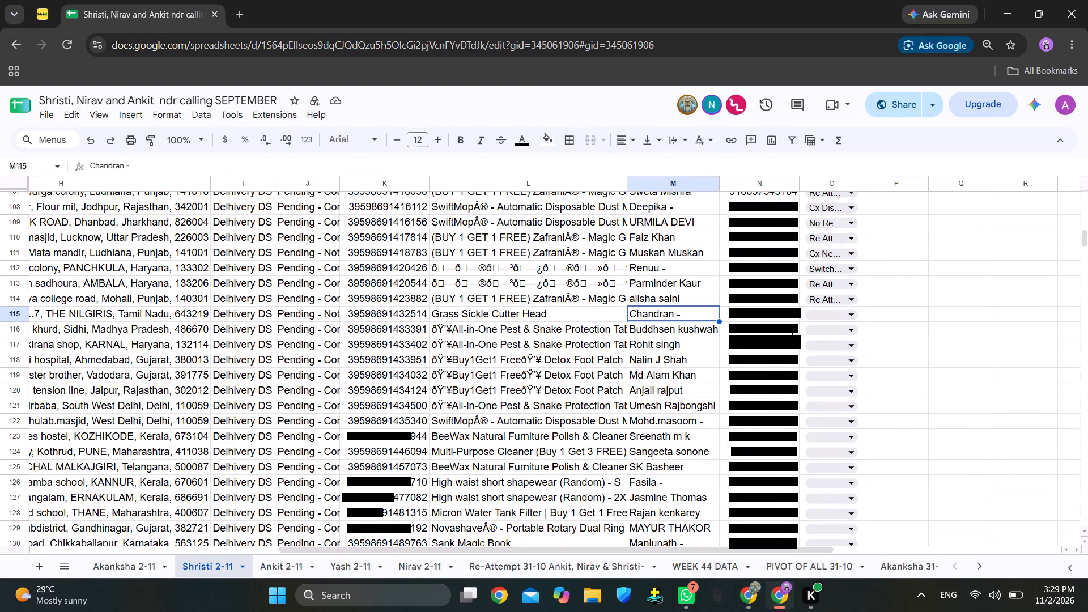
click(838, 316)
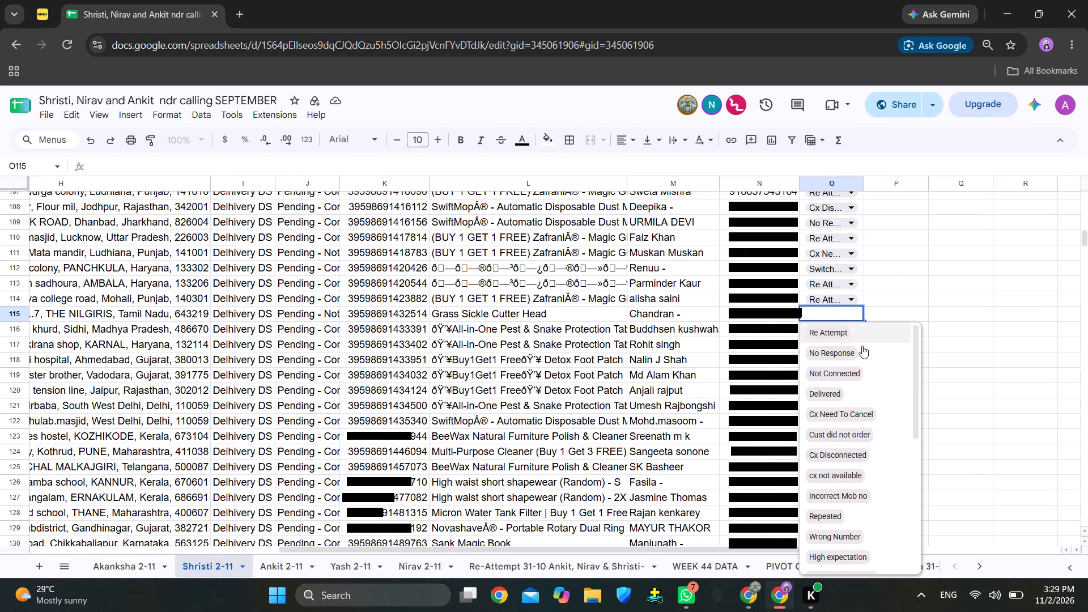
click(856, 454)
click(775, 334)
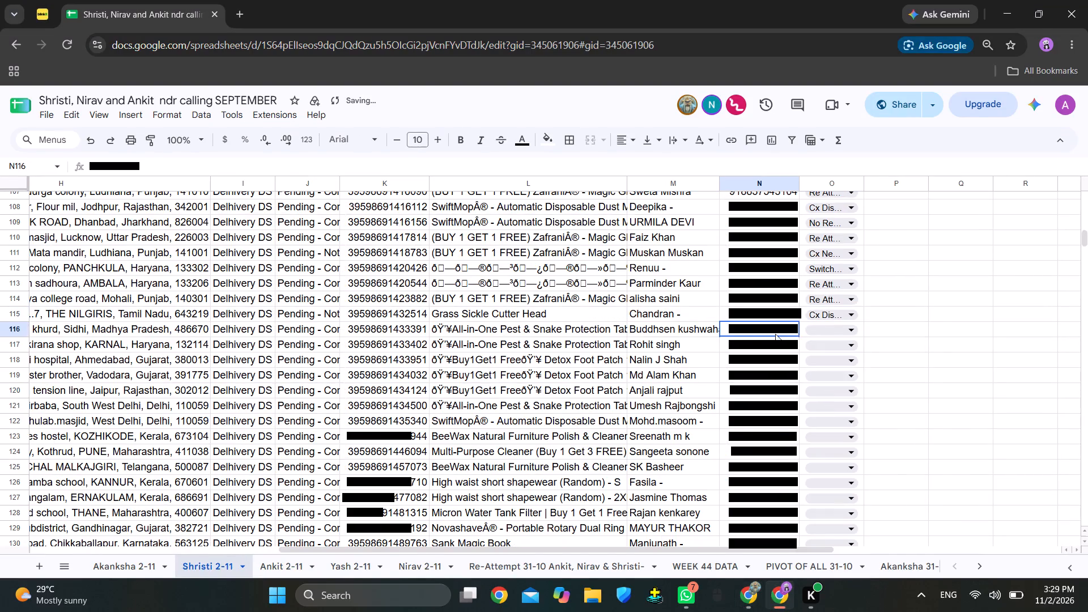
Check the row 103 customer name in Ankit 2-11 and the row 116 customer name in Shristi 2-11.
click(746, 597)
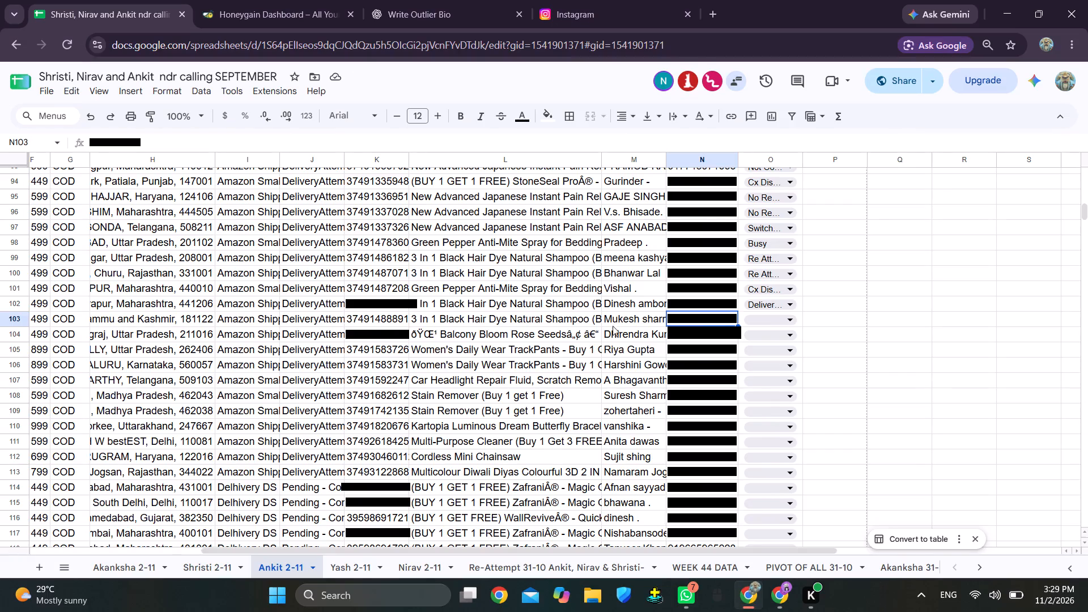
click(640, 317)
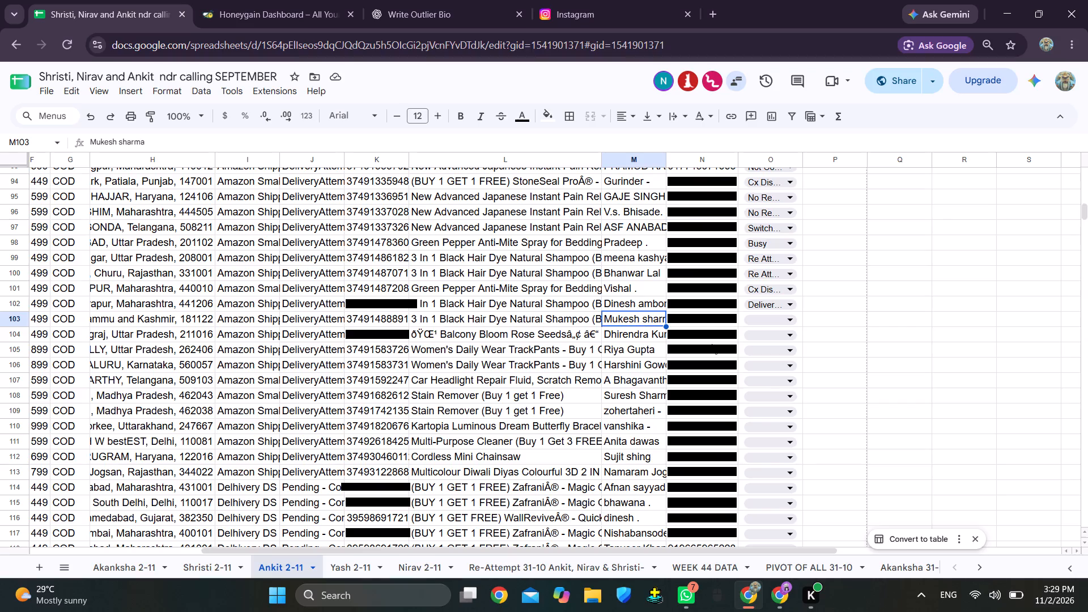
click(788, 595)
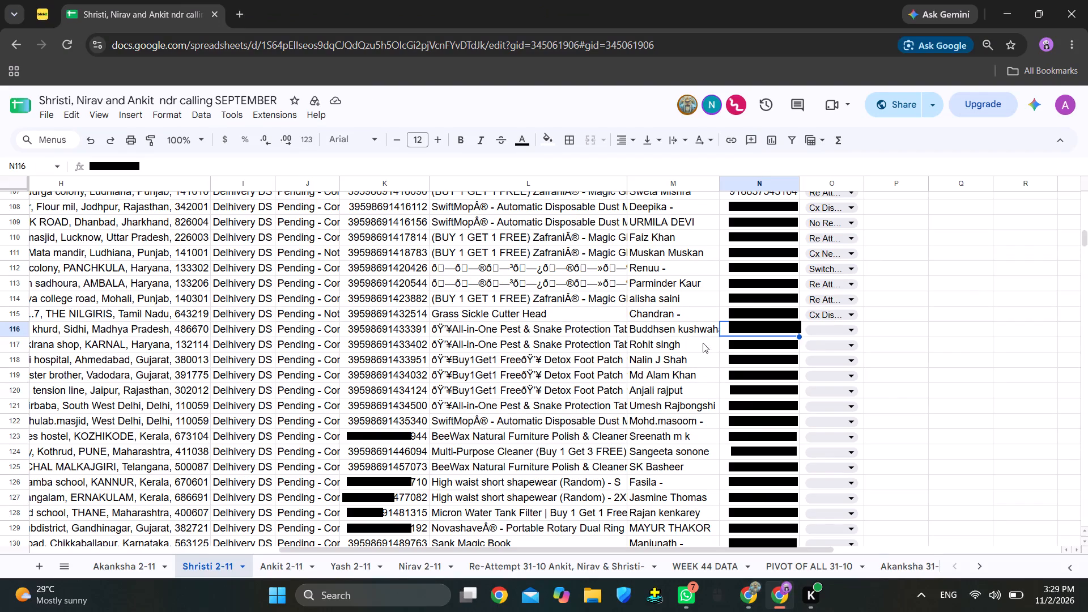
click(687, 325)
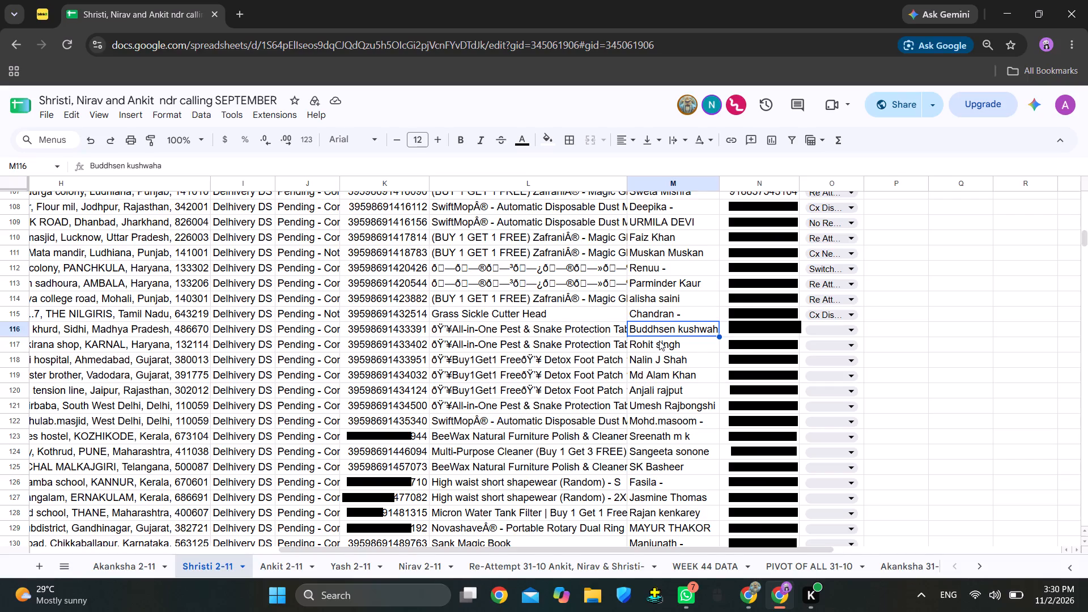
Set the row 116 remark in Shristi 2-11 to No Response and select the row 117 contact number.
click(834, 329)
click(838, 367)
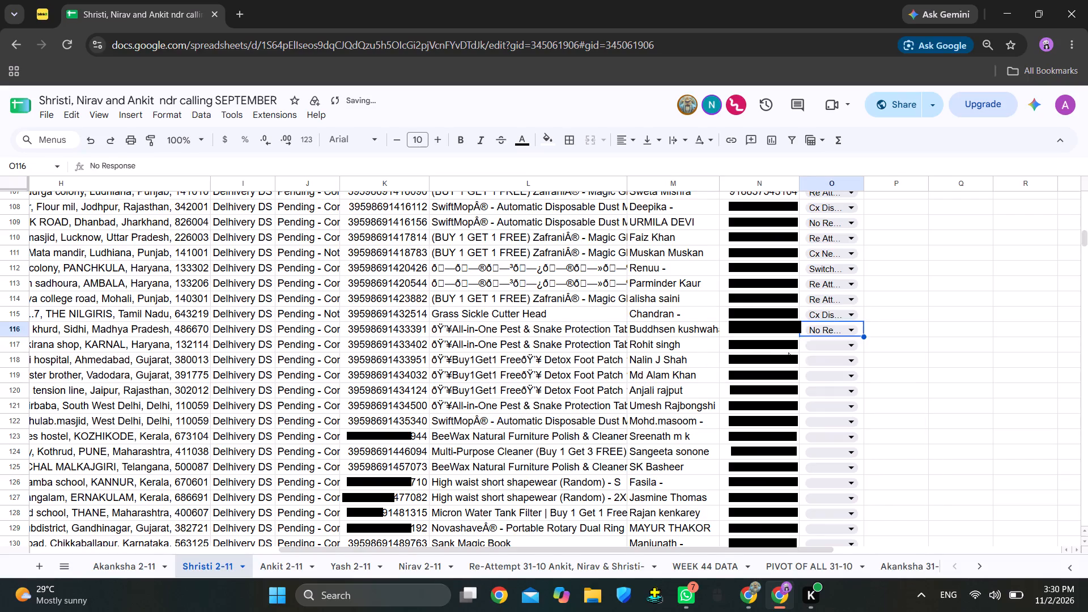
click(775, 346)
Switch to Ankit 2-11 in the other Chrome profile, set the row 103 remark to Re Attempt, and select the row 104 contact number.
click(751, 597)
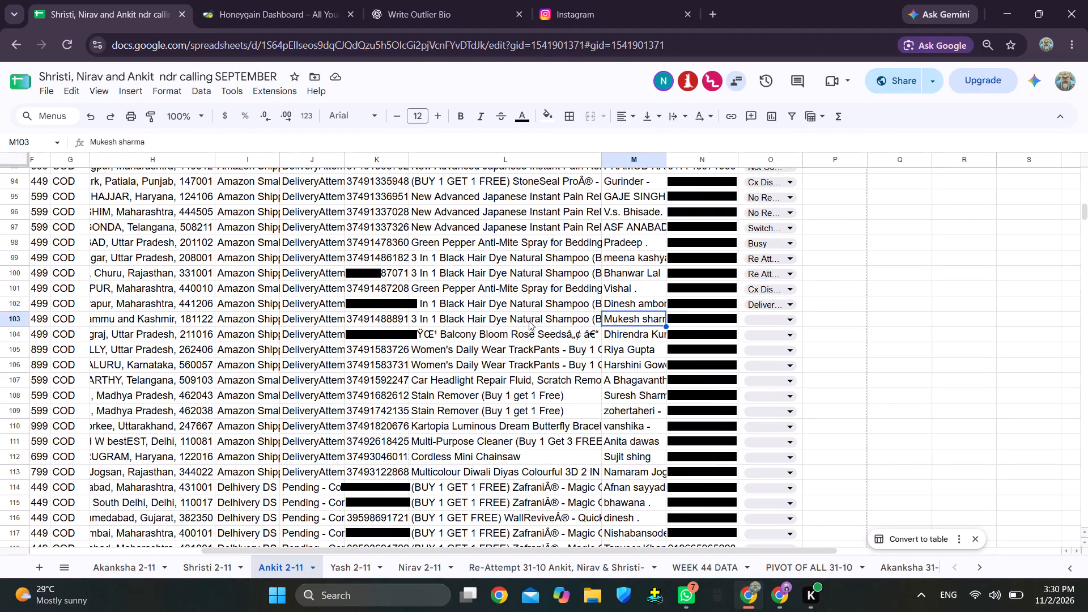
click(776, 322)
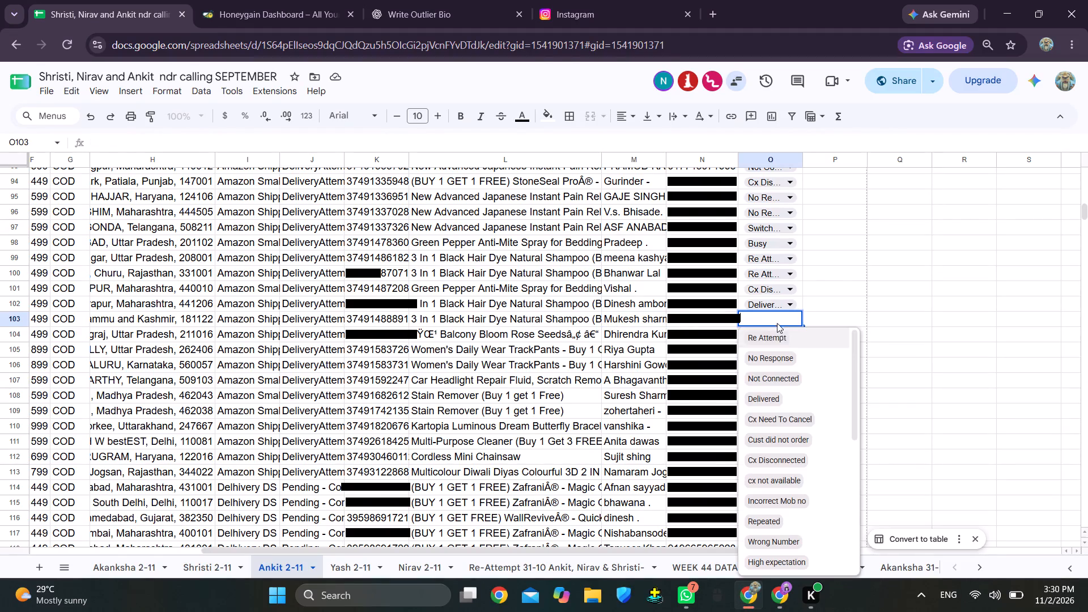
click(777, 339)
click(724, 338)
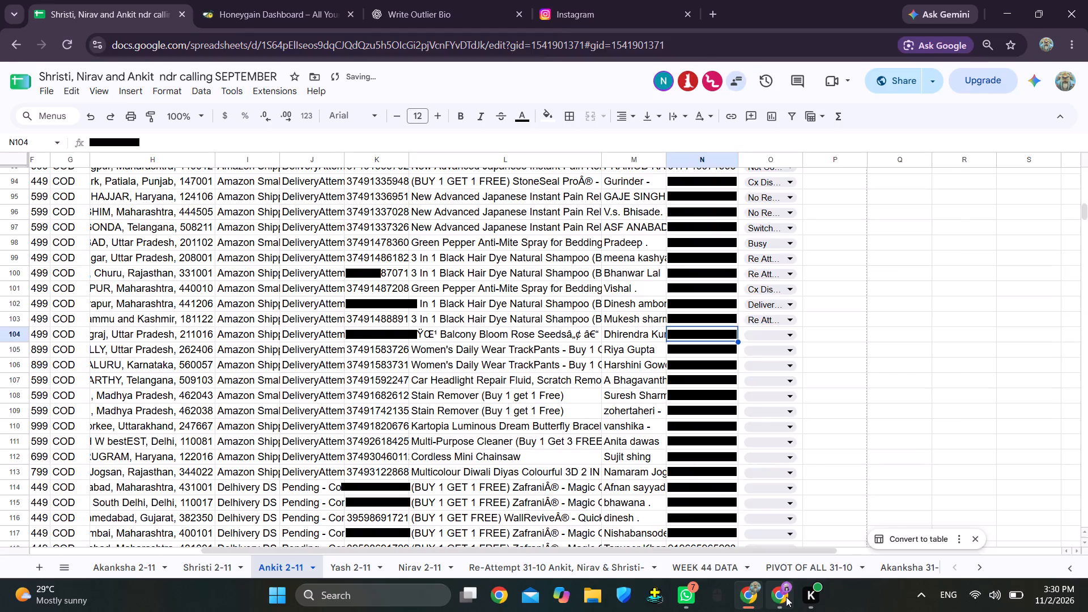
Check the row 117 customer name in Shristi 2-11 and the row 104 customer name in Ankit 2-11.
click(787, 597)
scroll(727, 377, down, 7)
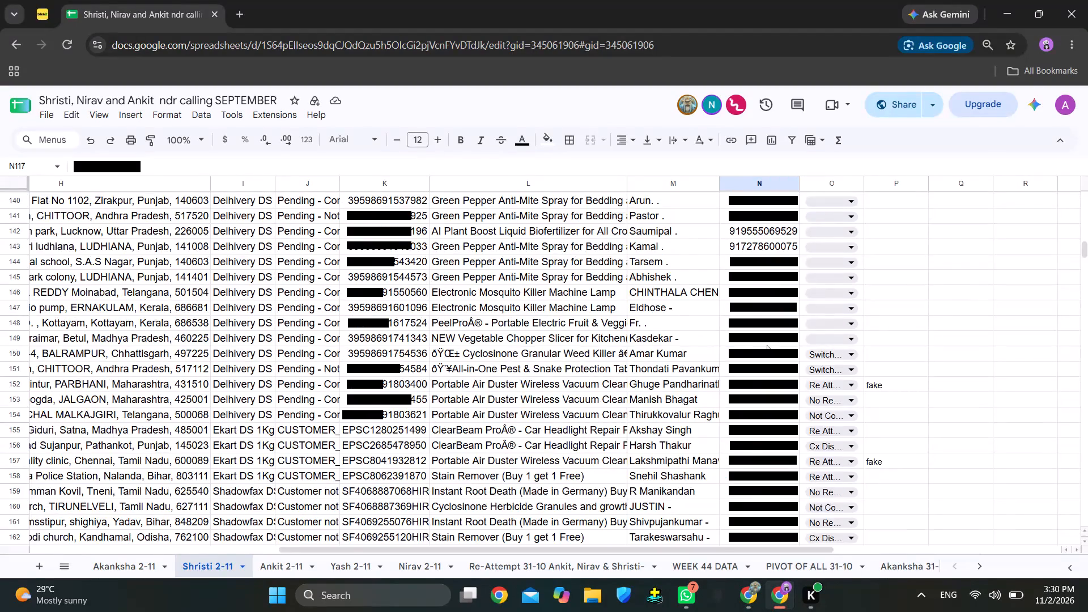
scroll(790, 327, up, 7)
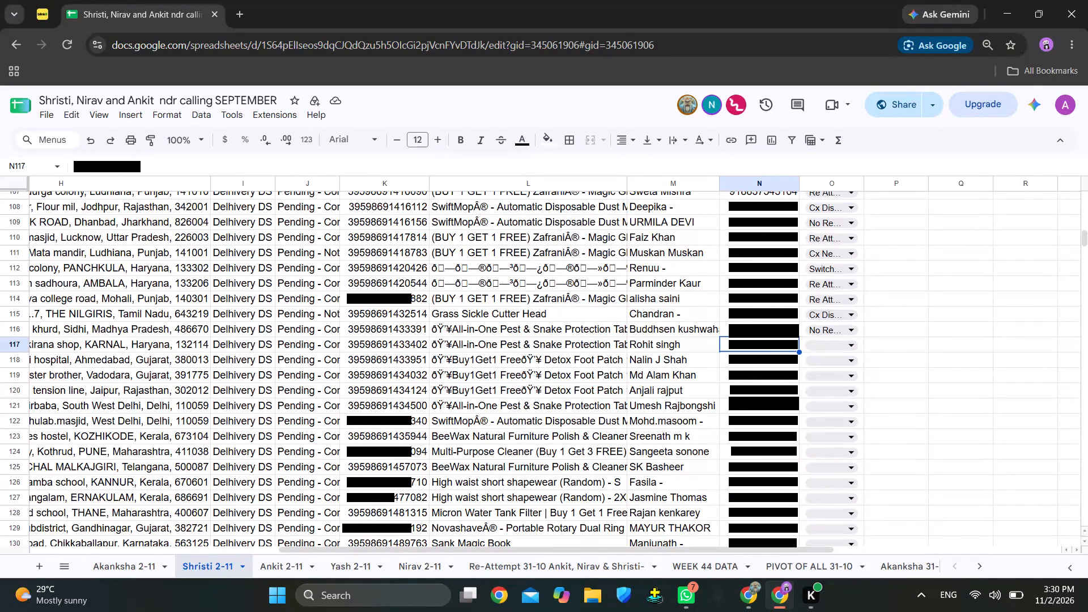
scroll(764, 350, down, 1)
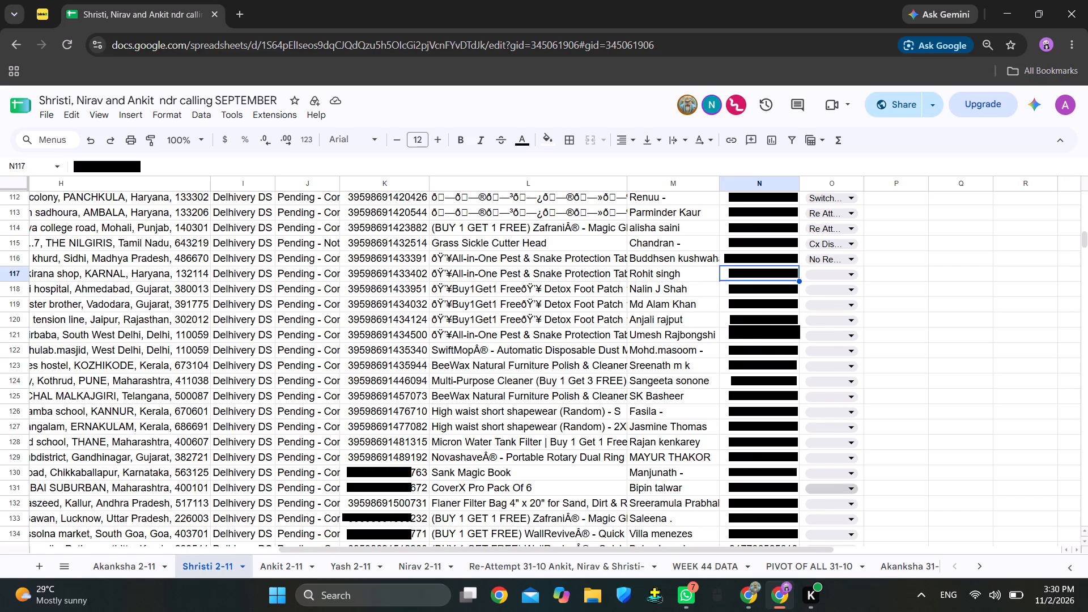
click(707, 279)
click(750, 592)
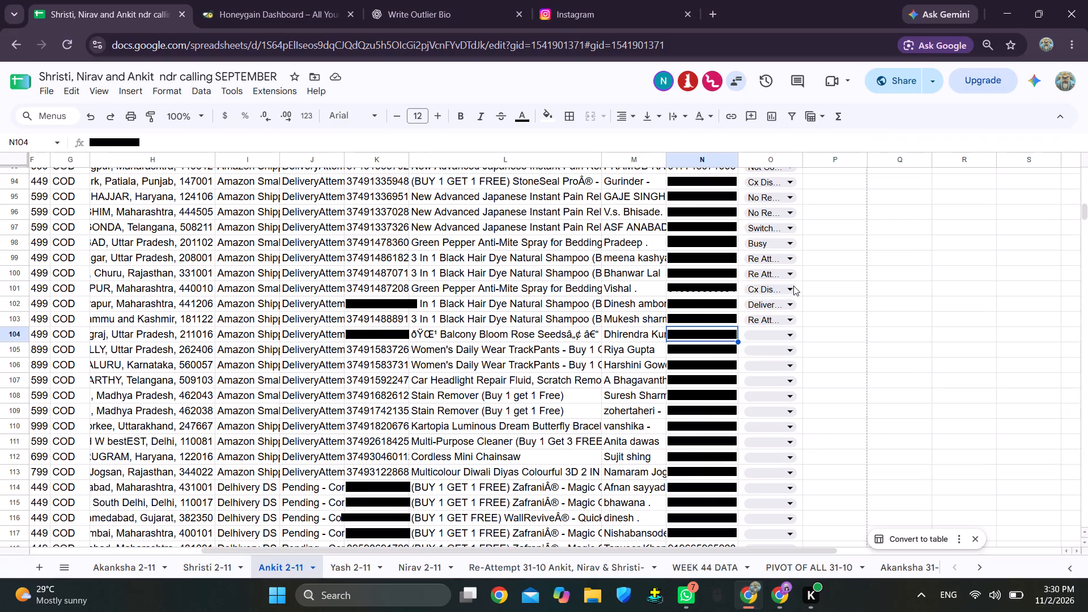
click(645, 337)
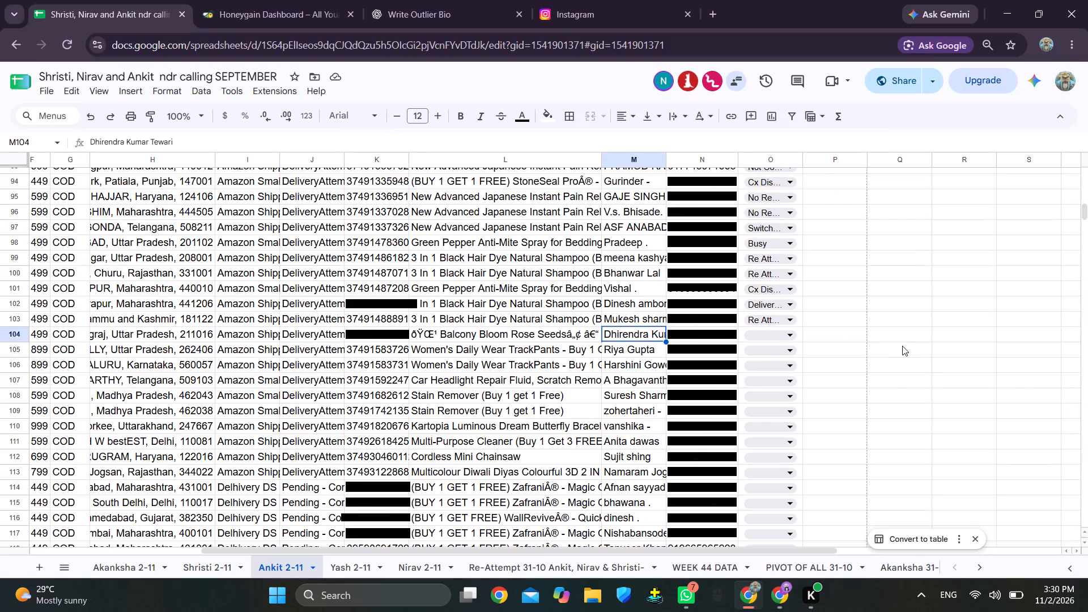
Set the row 104 remark in Ankit 2-11 to Re Attempt and select the row 105 contact number.
scroll(902, 345, down, 1)
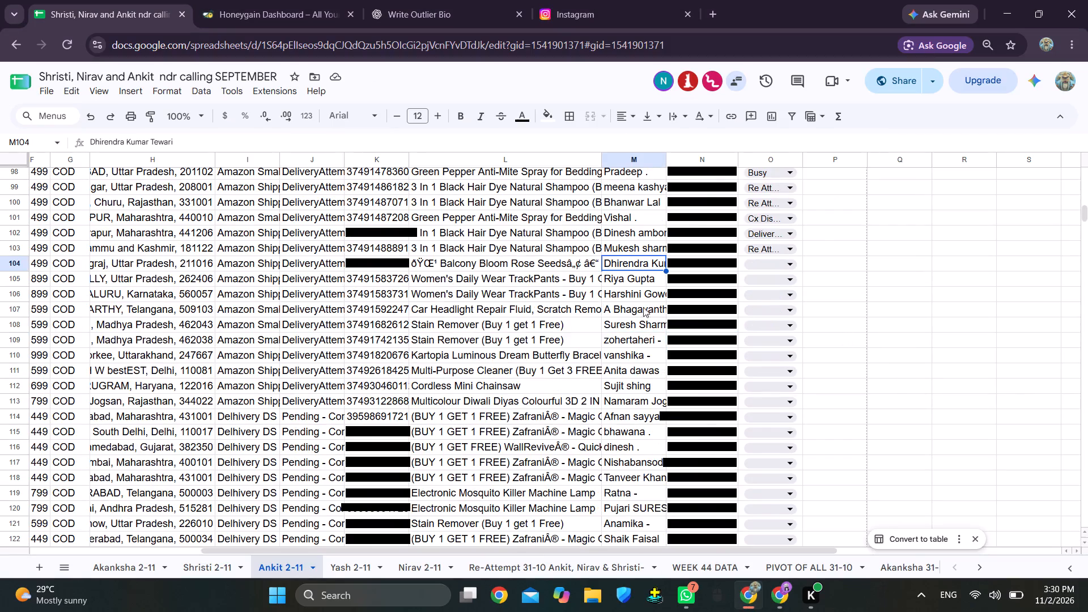
click(768, 266)
click(775, 279)
click(709, 279)
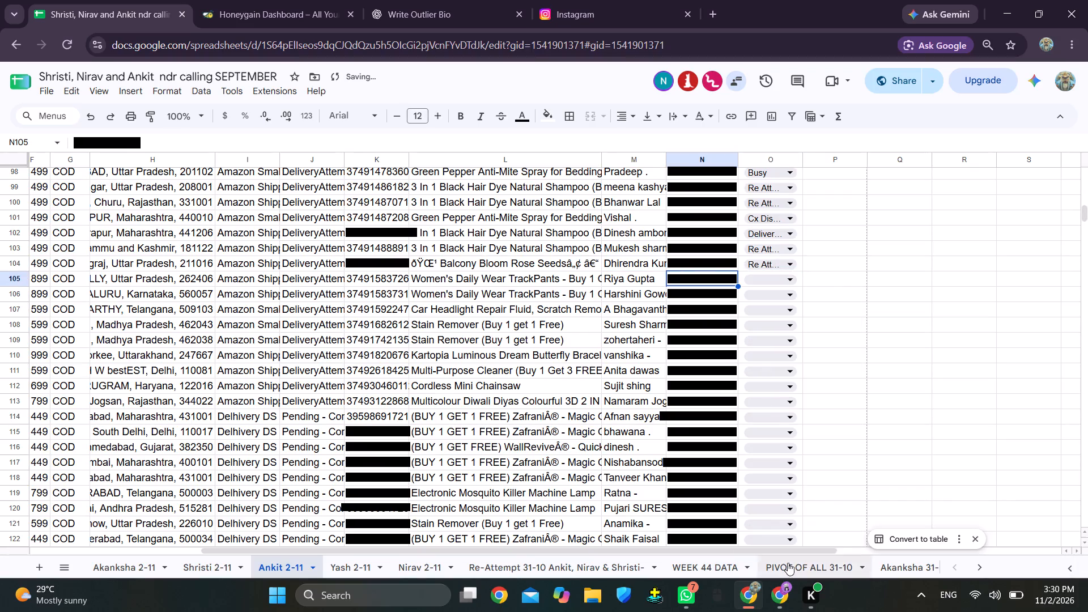
Switch to Shristi 2-11 in the other Chrome profile, set the row 117 remark to Not Connected, and select the row 118 contact number.
click(789, 592)
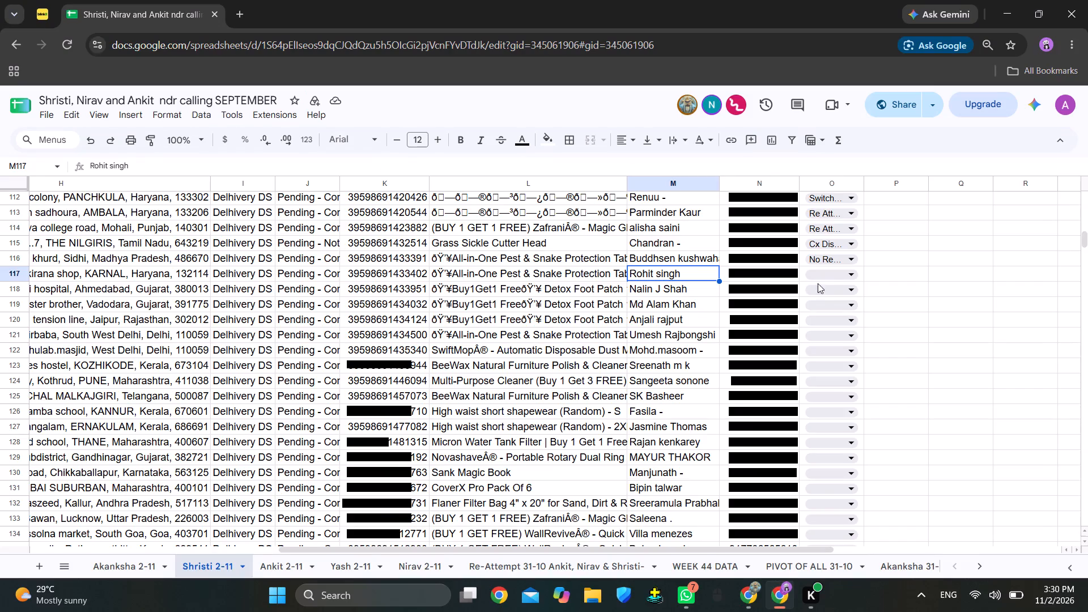
click(842, 277)
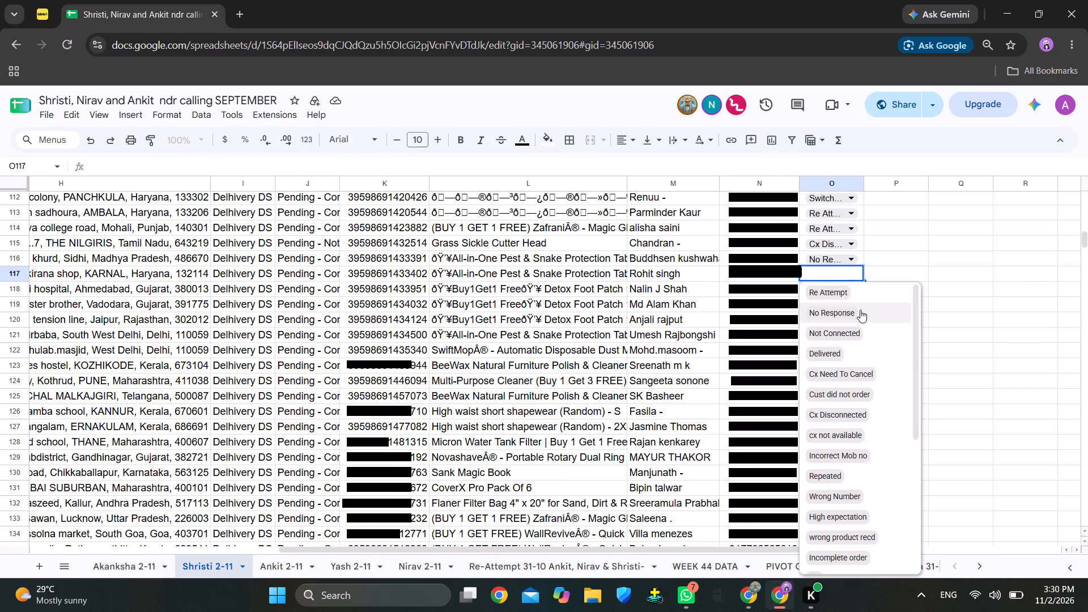
click(840, 334)
click(770, 292)
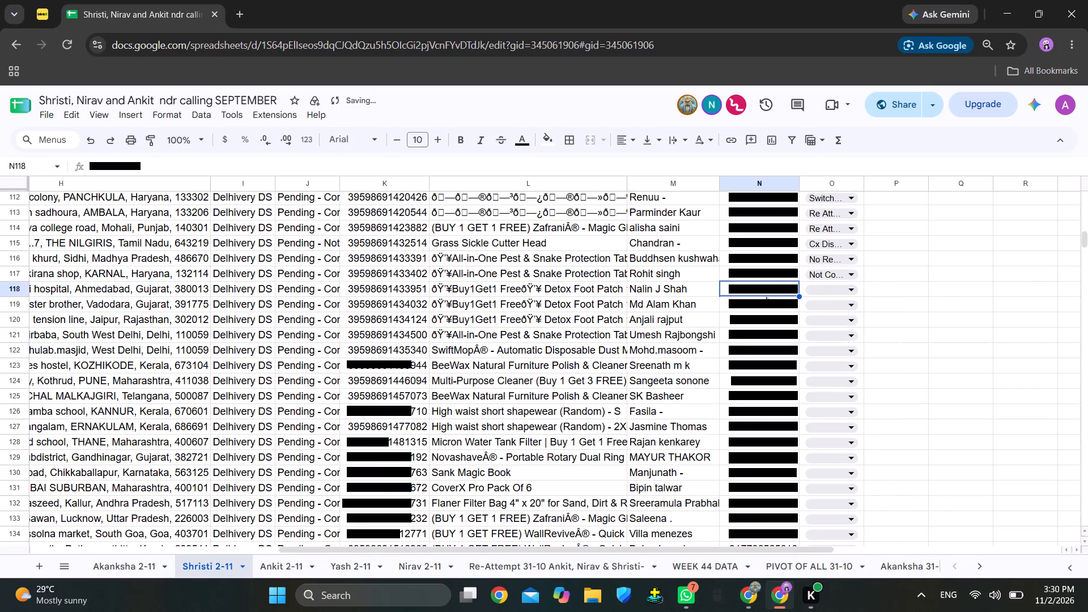
Check the row 105 customer name in Ankit 2-11 and the row 118 customer name in Shristi 2-11.
click(749, 589)
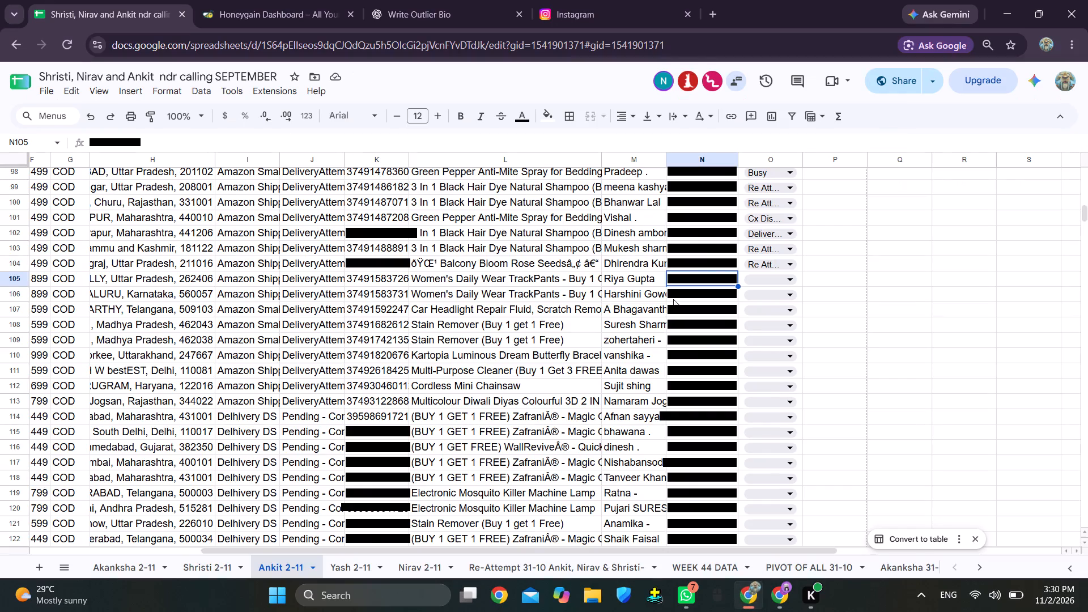
click(655, 278)
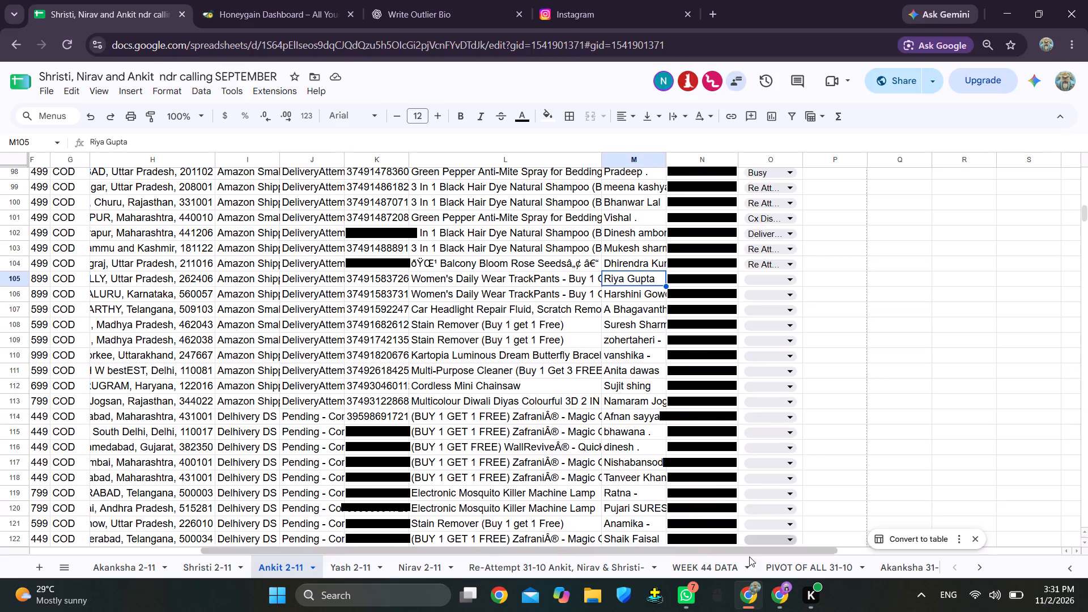
click(775, 594)
click(691, 289)
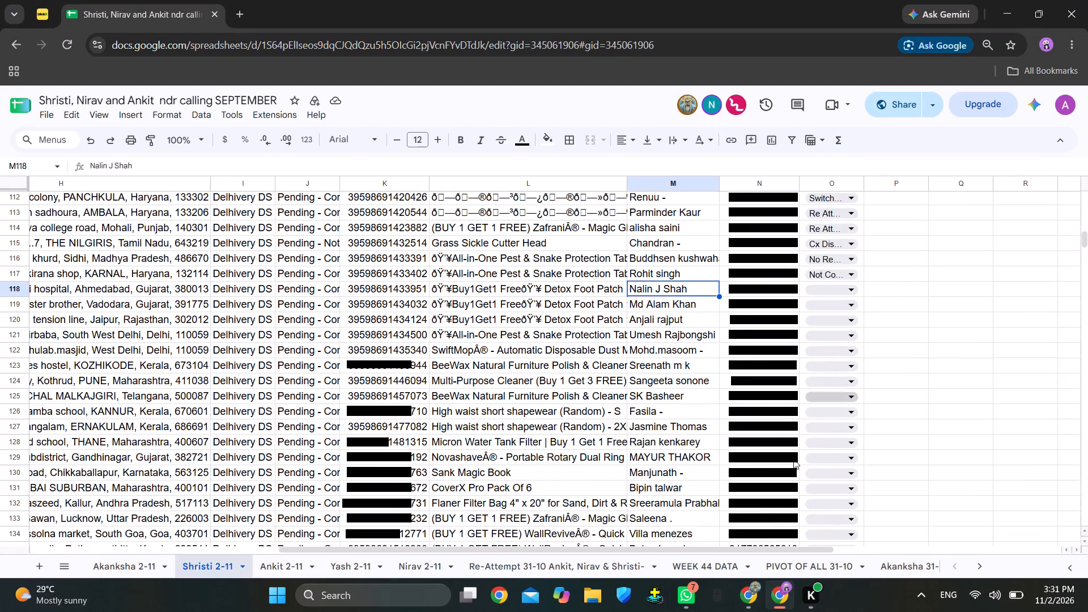
Return to Ankit 2-11, set the row 105 remark to No Response, and select the row 106 contact number.
click(751, 598)
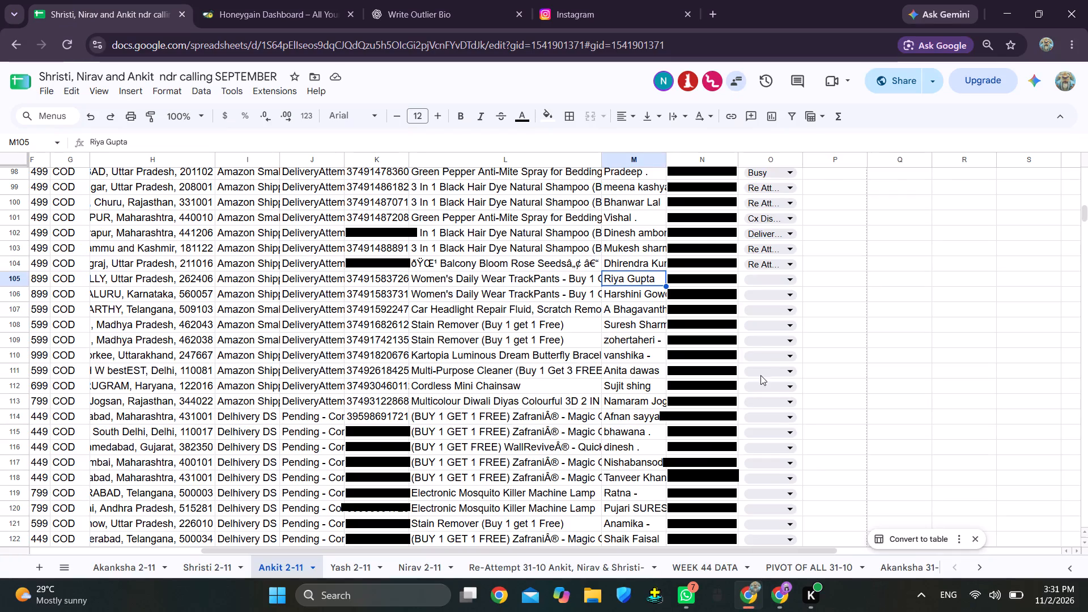
click(771, 282)
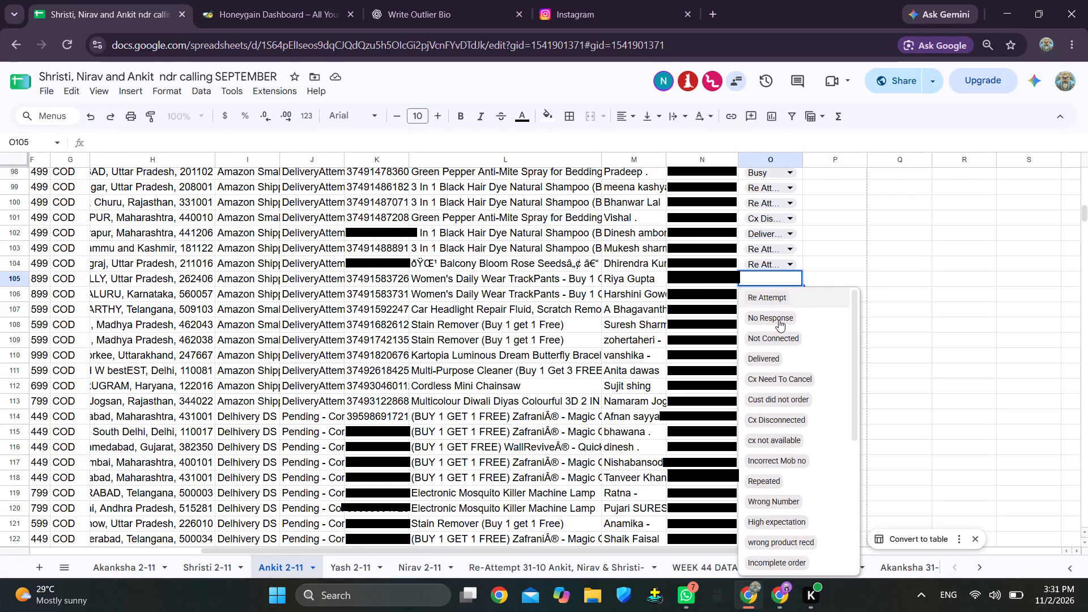
click(779, 320)
click(714, 297)
View row 118 of Shristi 2-11 in the other Chrome profile, and check the row 106 customer name in Ankit 2-11.
click(780, 601)
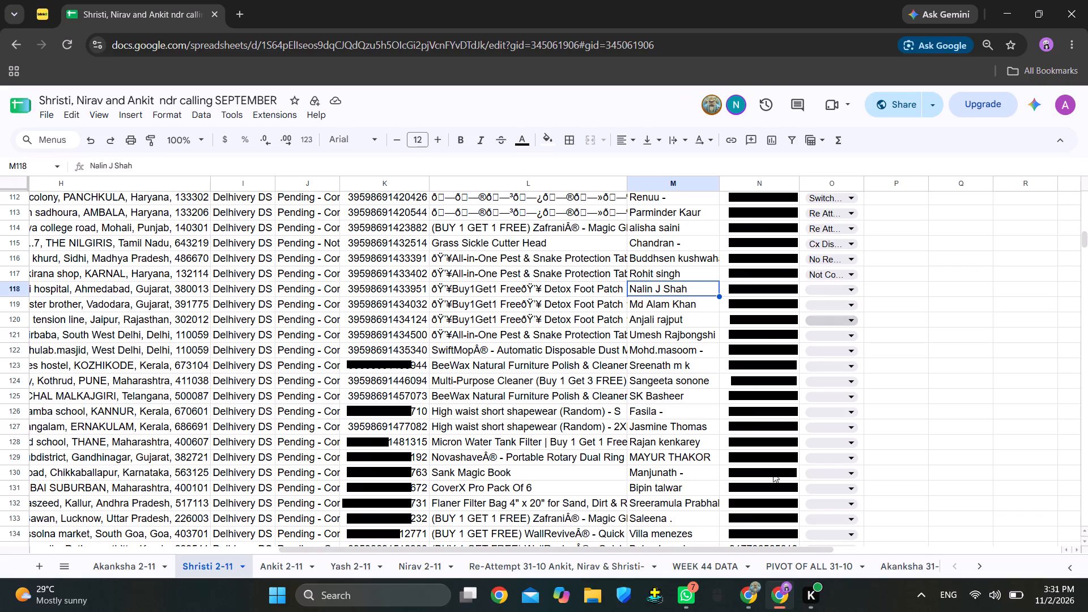
click(750, 595)
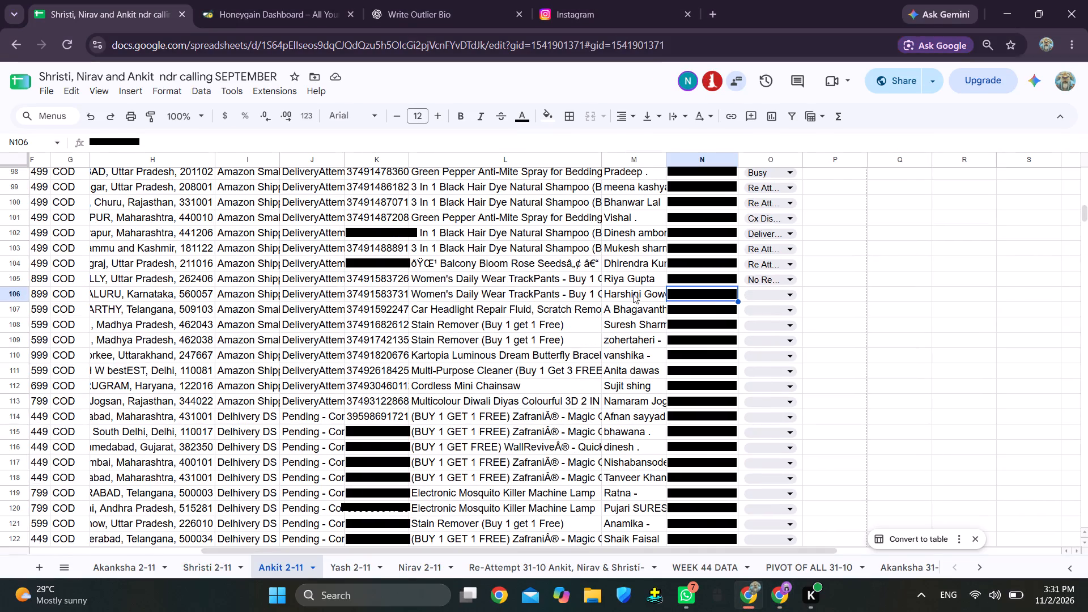
click(634, 294)
Switch to Shristi 2-11 in the other Chrome profile, set the row 118 remark to Re Attempt, and select the row 119 contact number.
click(781, 601)
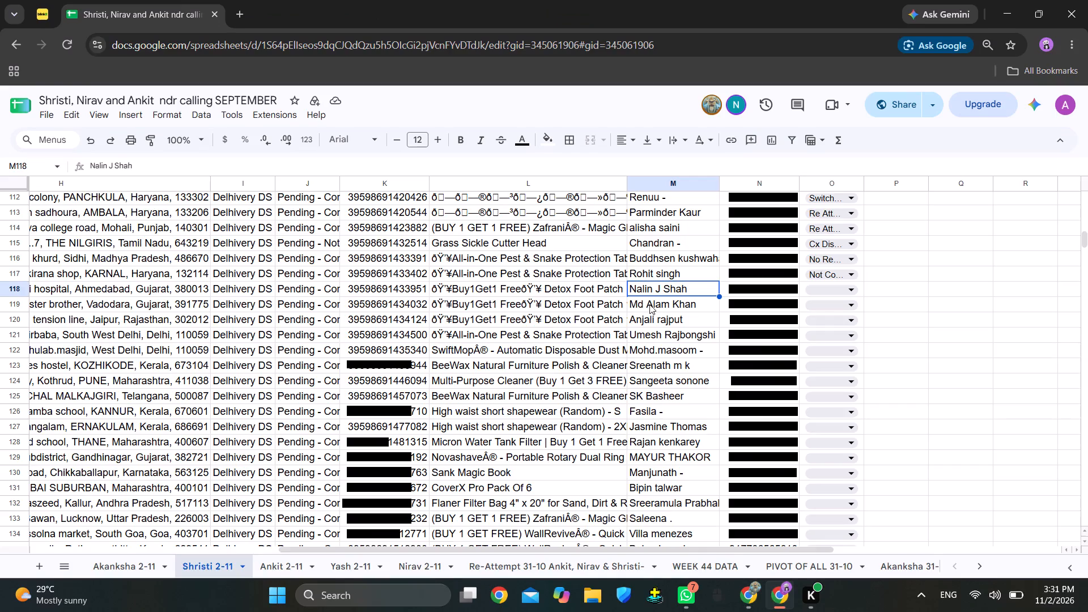
click(832, 291)
click(835, 307)
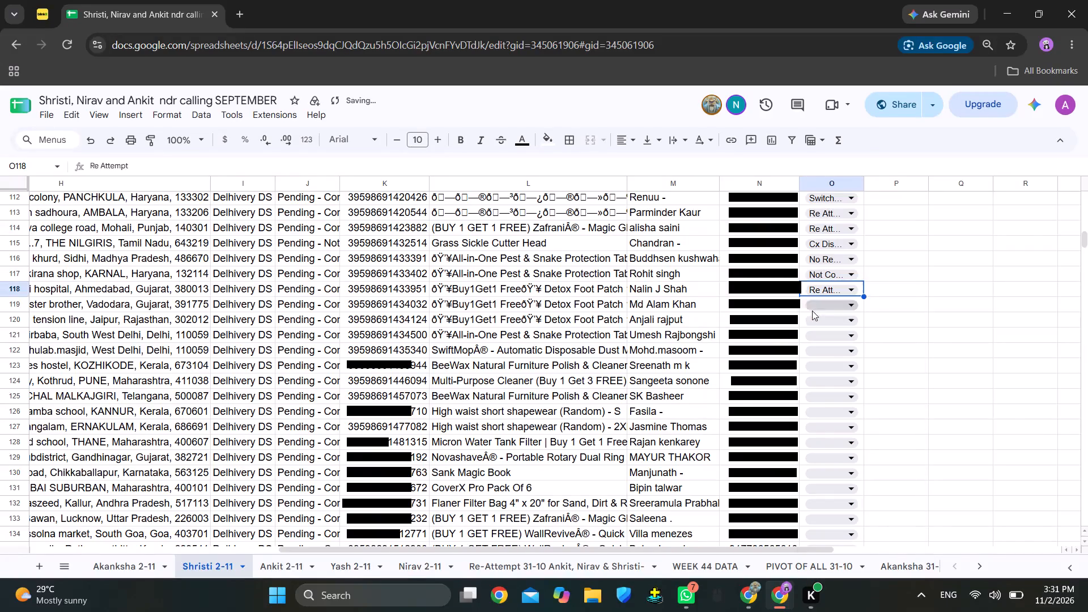
click(776, 308)
Switch to Ankit 2-11 in the other Chrome profile, set the row 106 remark to currently unavailable, and select the row 107 contact number.
click(752, 596)
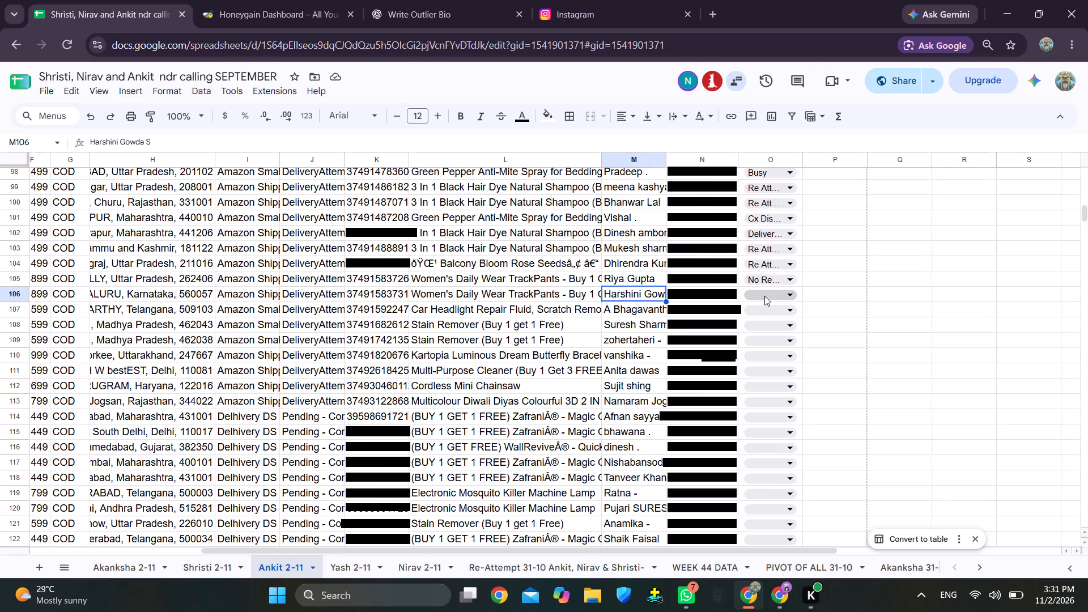
click(764, 296)
scroll(767, 338, down, 5)
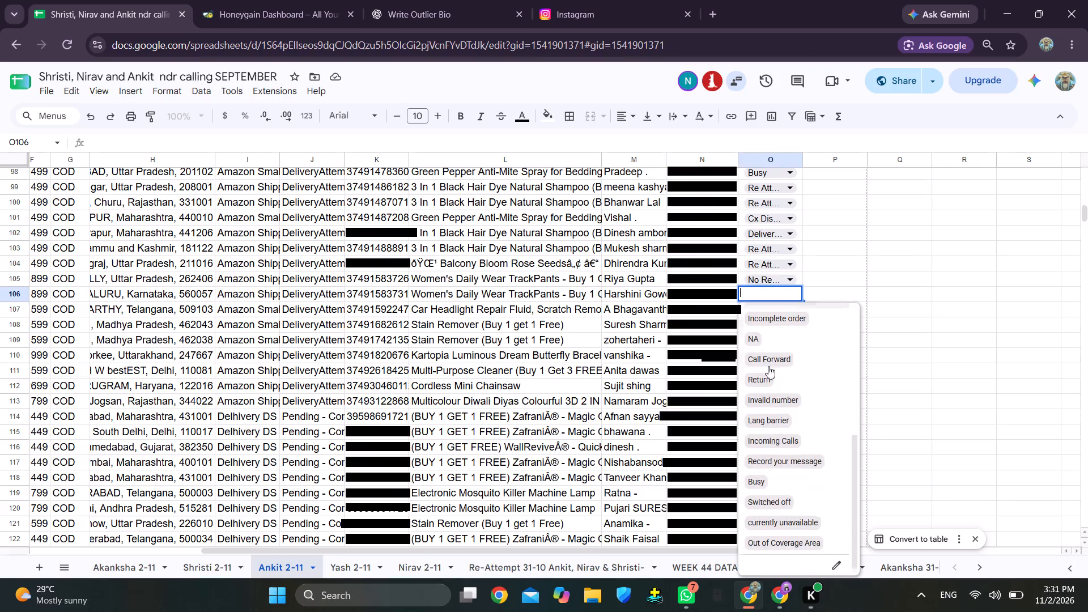
scroll(768, 366, down, 7)
click(797, 525)
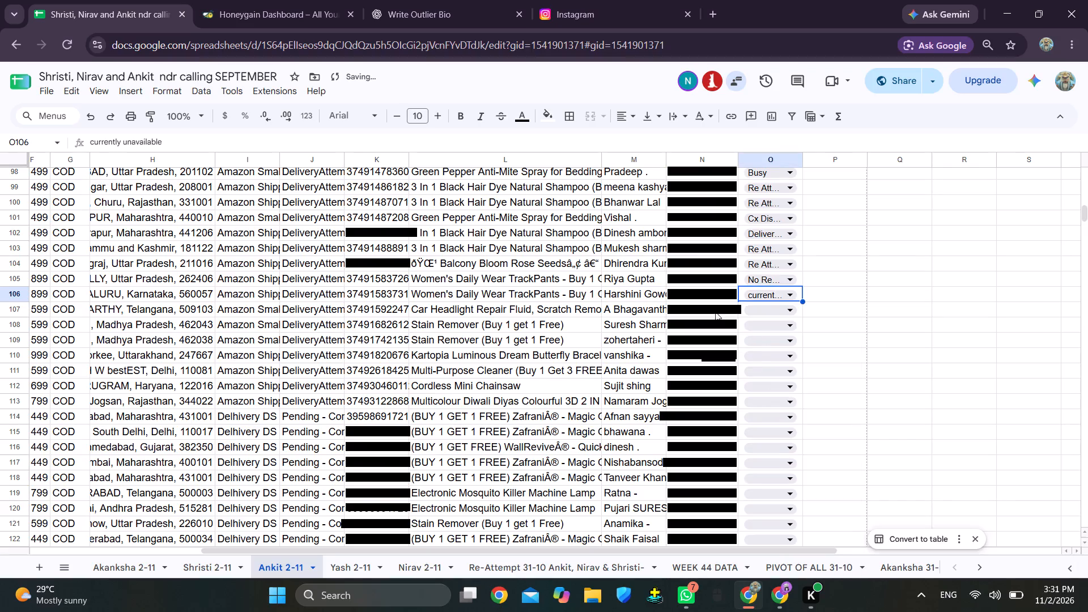
click(715, 312)
Check the row 119 customer name in Shristi 2-11 and the row 107 customer name in Ankit 2-11.
click(778, 596)
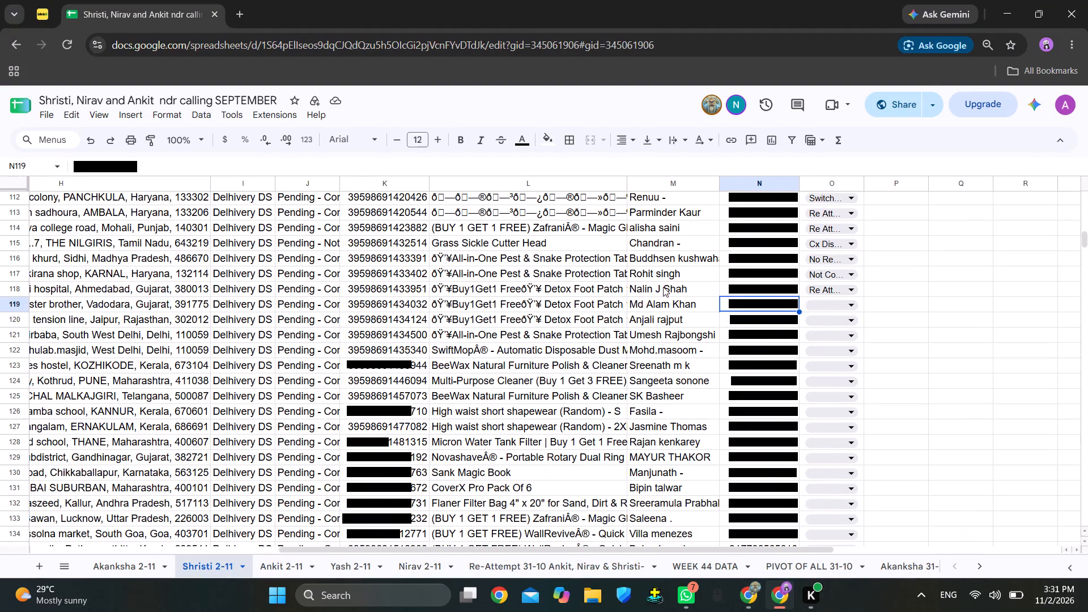
click(679, 302)
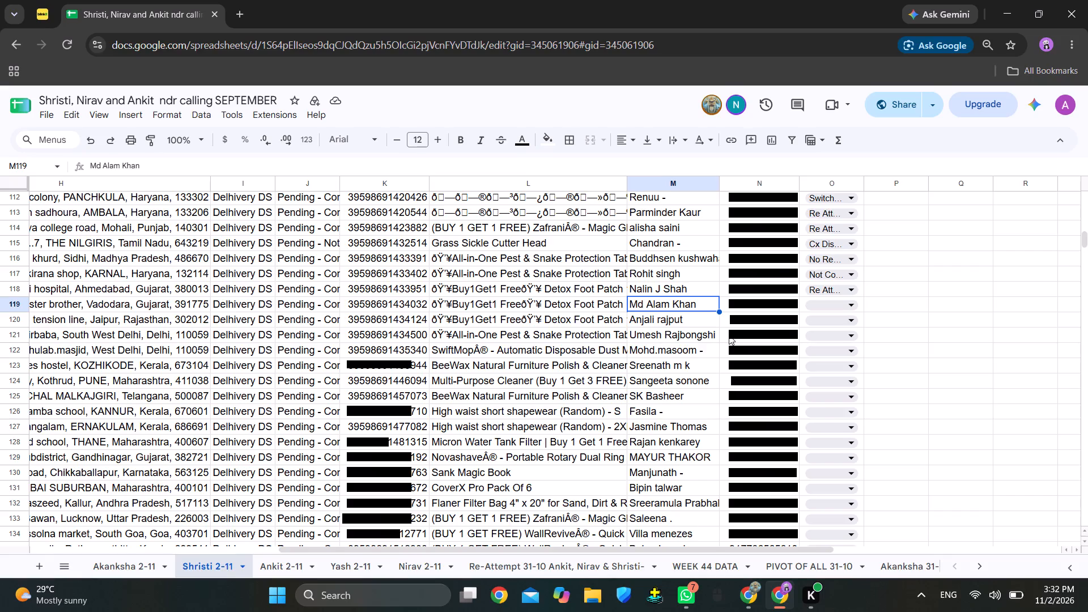
click(754, 600)
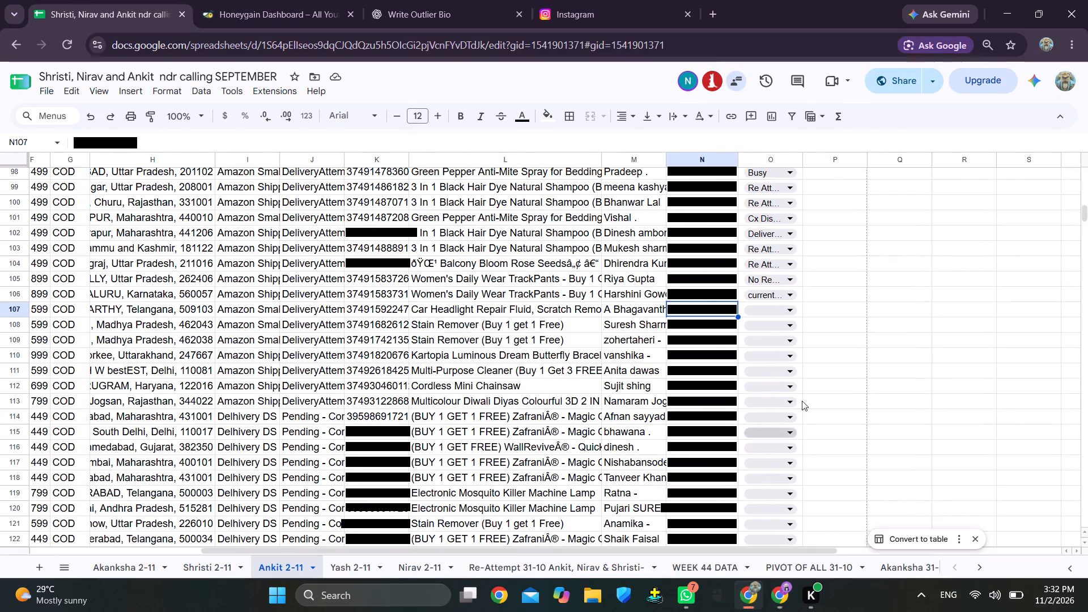
click(645, 312)
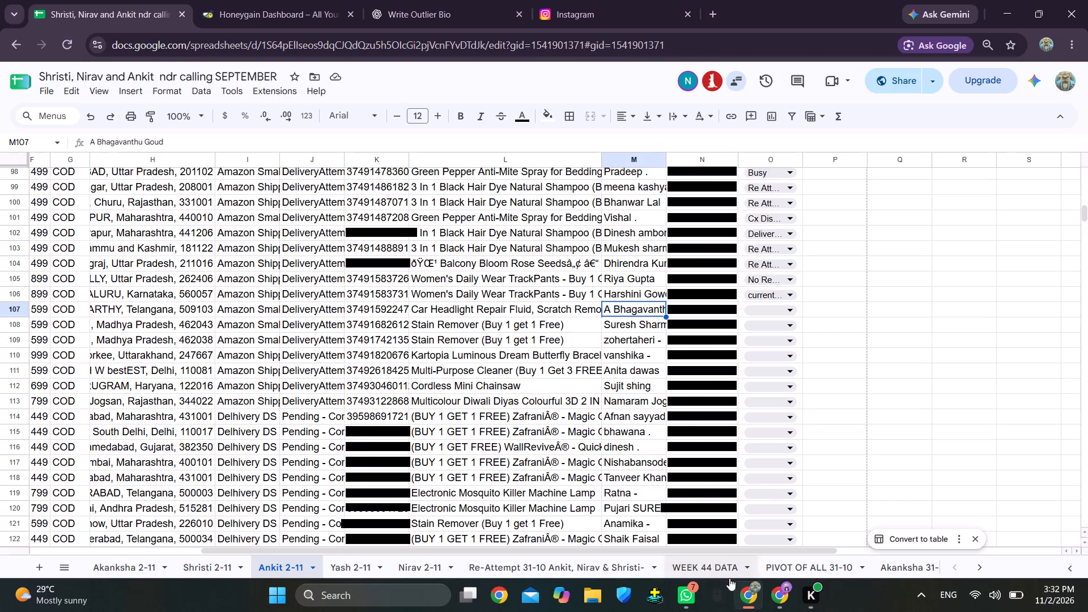
click(782, 600)
click(755, 596)
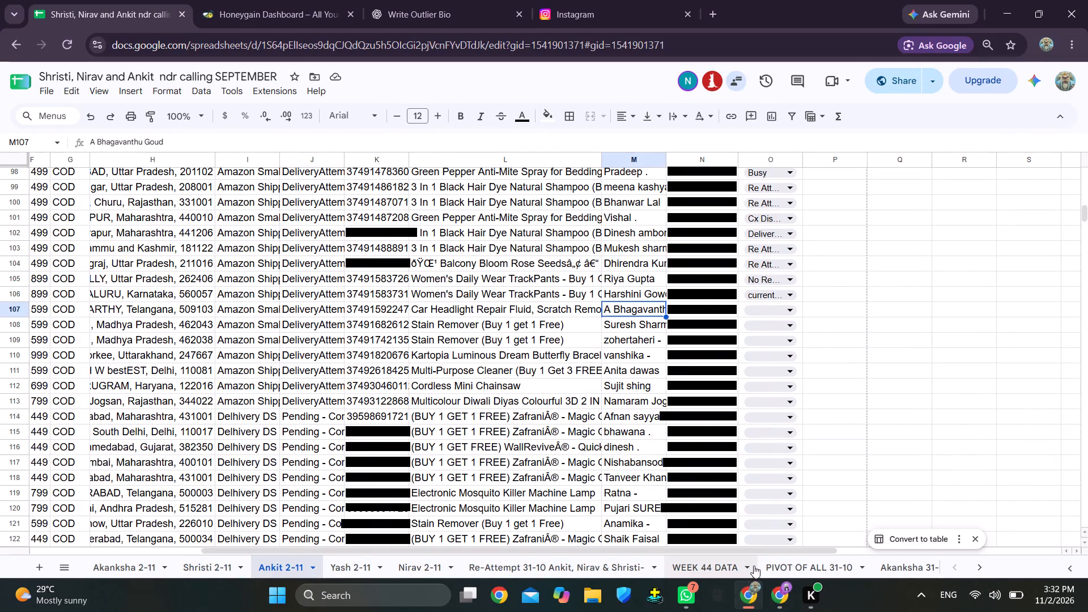
Switch to Shristi 2-11 in the other Chrome profile, set the row 119 remark to Busy, and select the row 120 contact number.
click(777, 591)
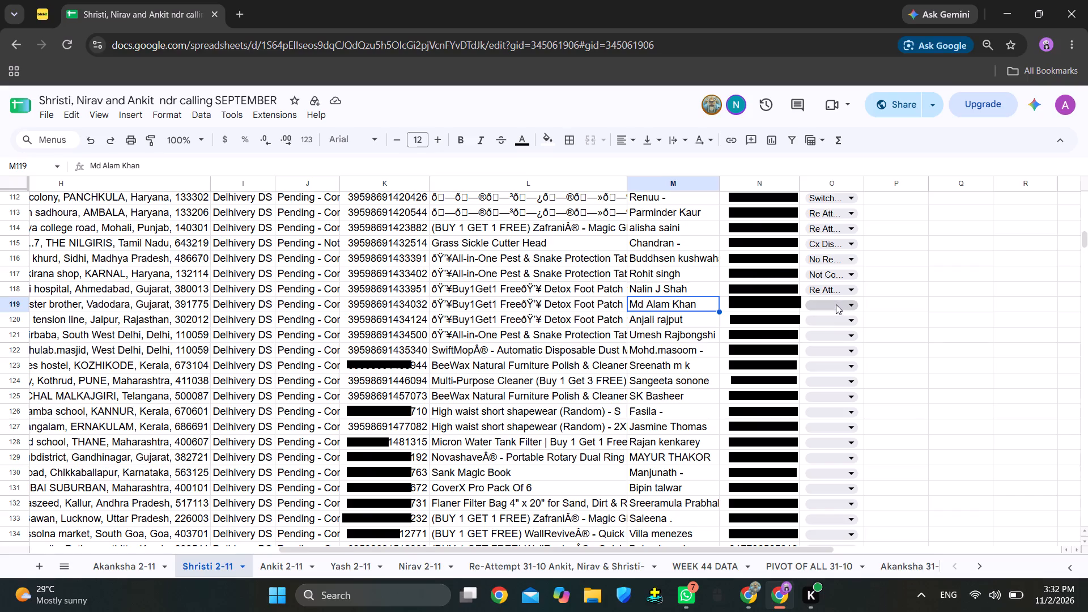
click(836, 304)
scroll(828, 409, down, 4)
scroll(826, 424, up, 1)
scroll(826, 424, down, 6)
click(816, 486)
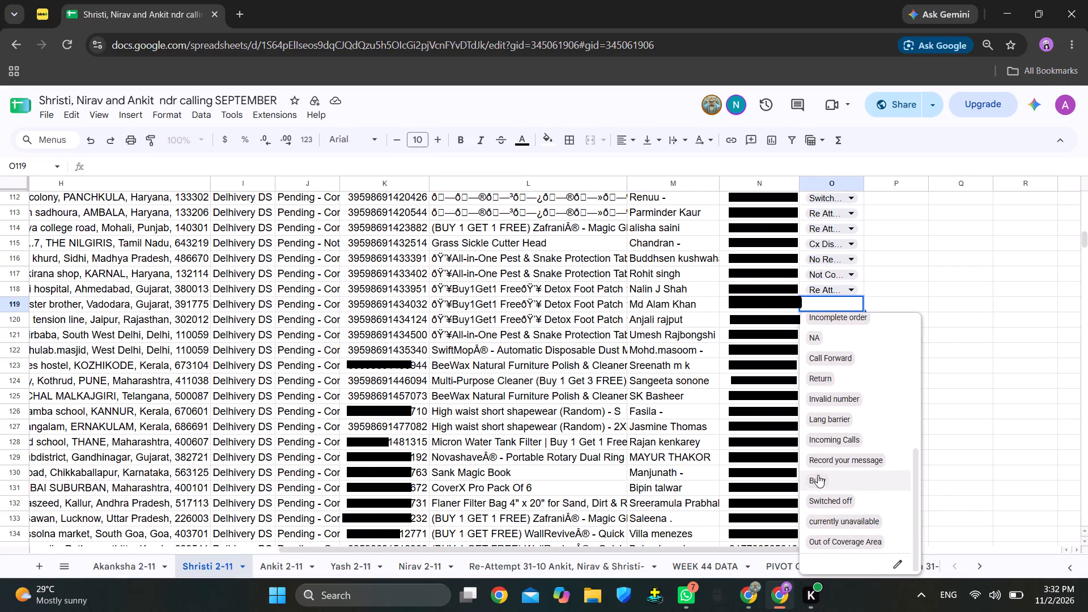
click(773, 321)
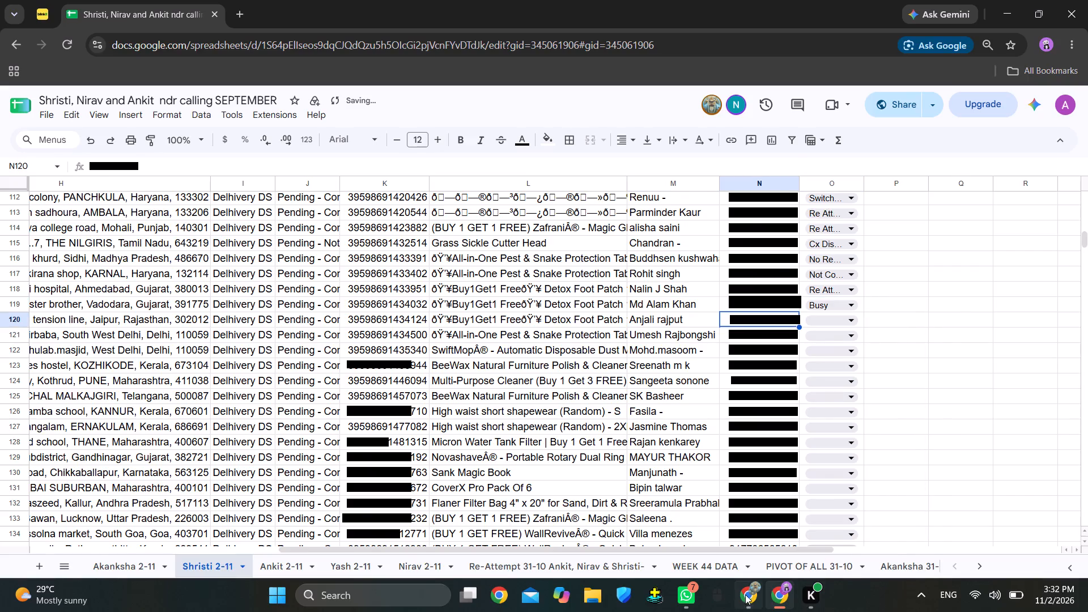
Return to Ankit 2-11, set the row 107 remark to Not Connected, and select the row 108 contact number.
click(747, 594)
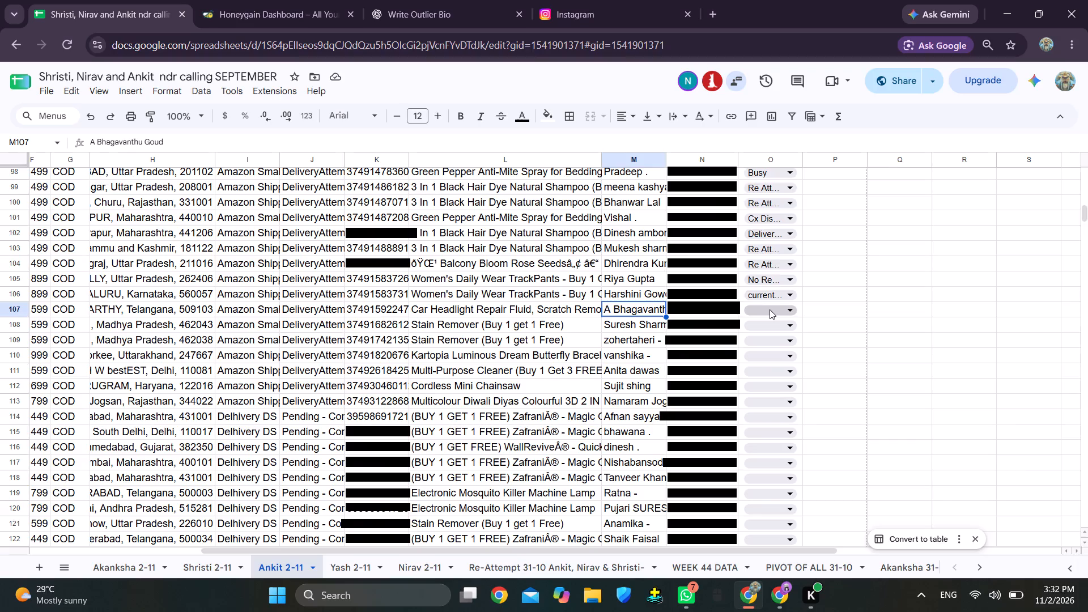
click(770, 309)
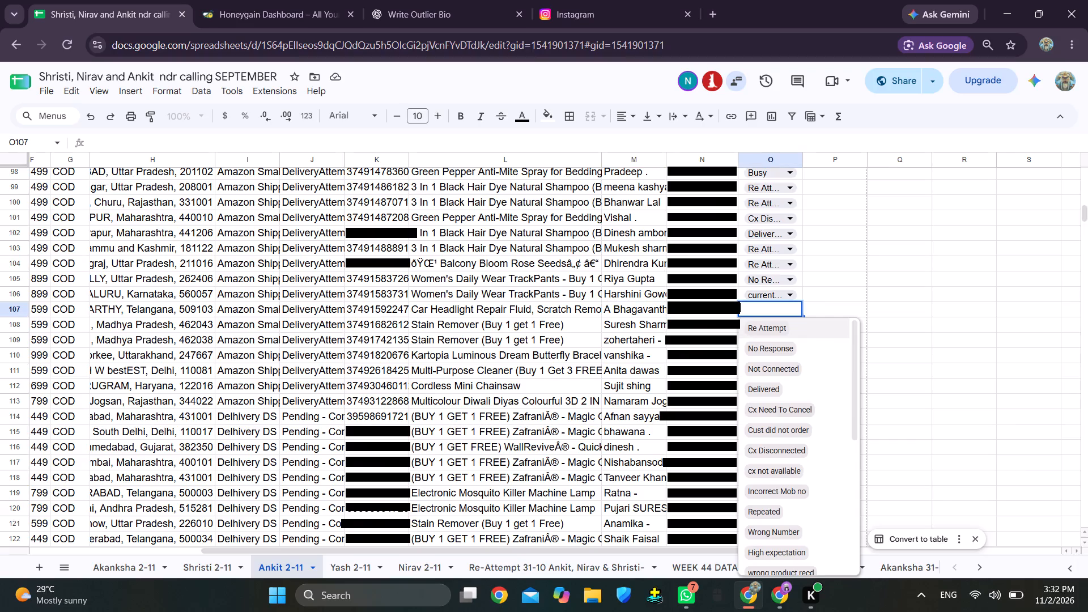
click(780, 367)
click(711, 326)
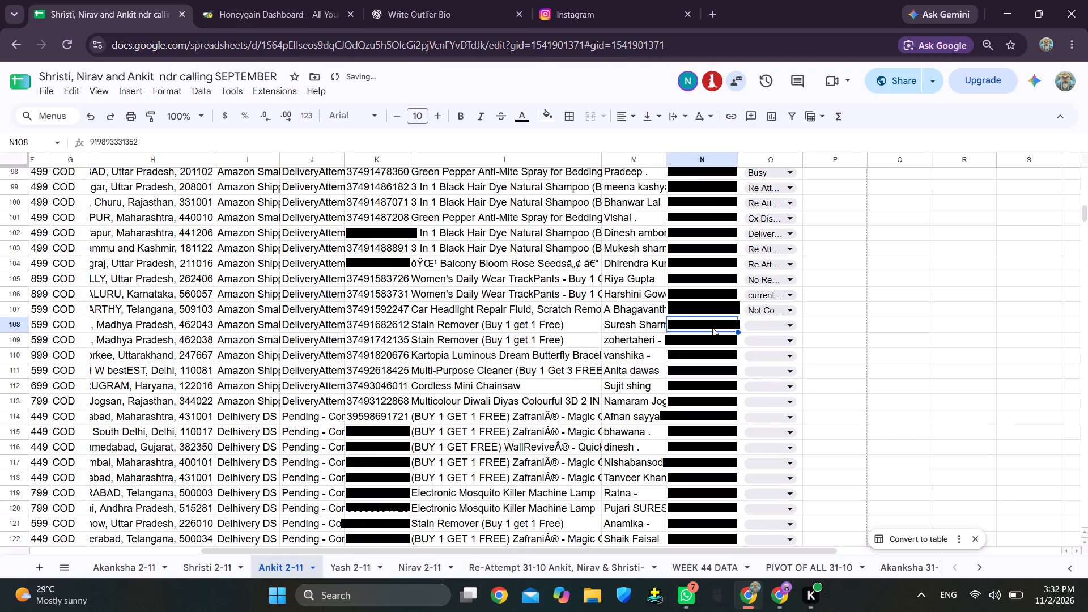
Check the row 120 customer name in Shristi 2-11 in the other Chrome profile.
click(779, 597)
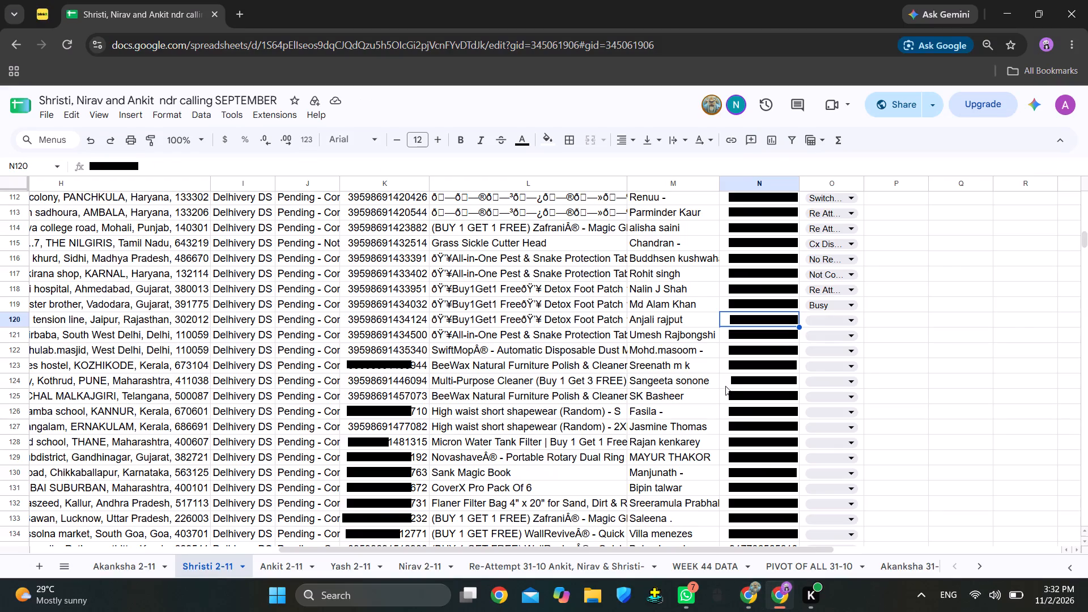
click(680, 321)
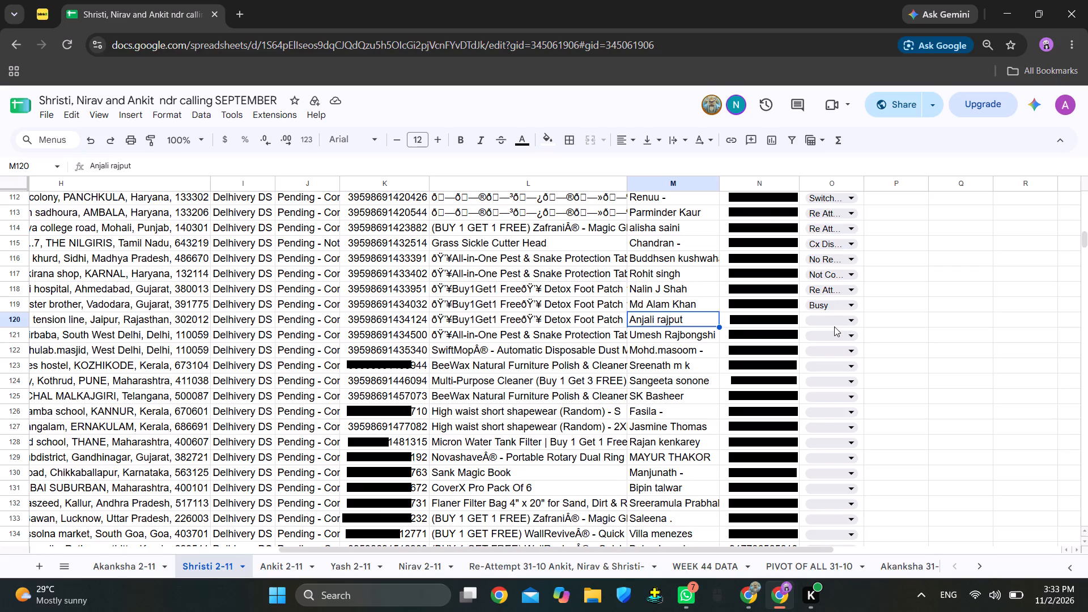
Return to Ankit 2-11, check the row 108 customer name, set its remark to Cx Disconnected, and select the row 109 contact number.
click(751, 587)
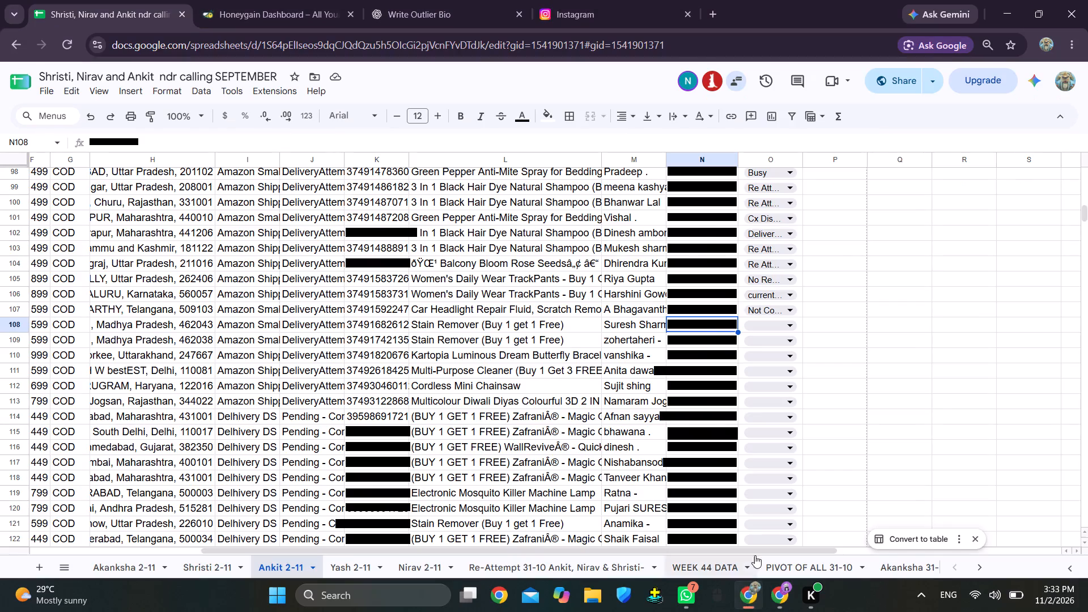
click(643, 320)
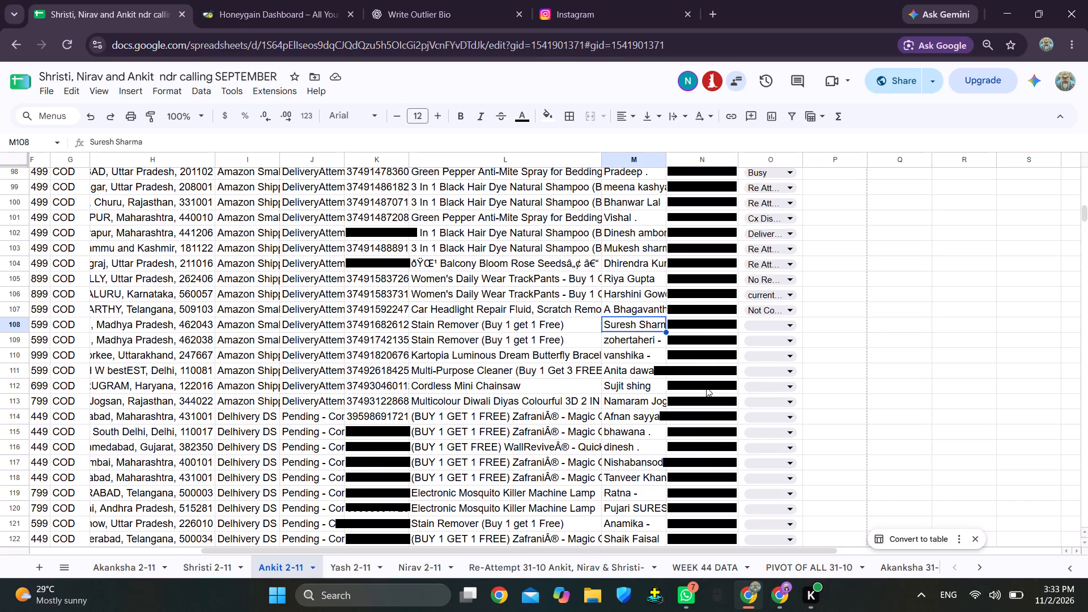
click(775, 322)
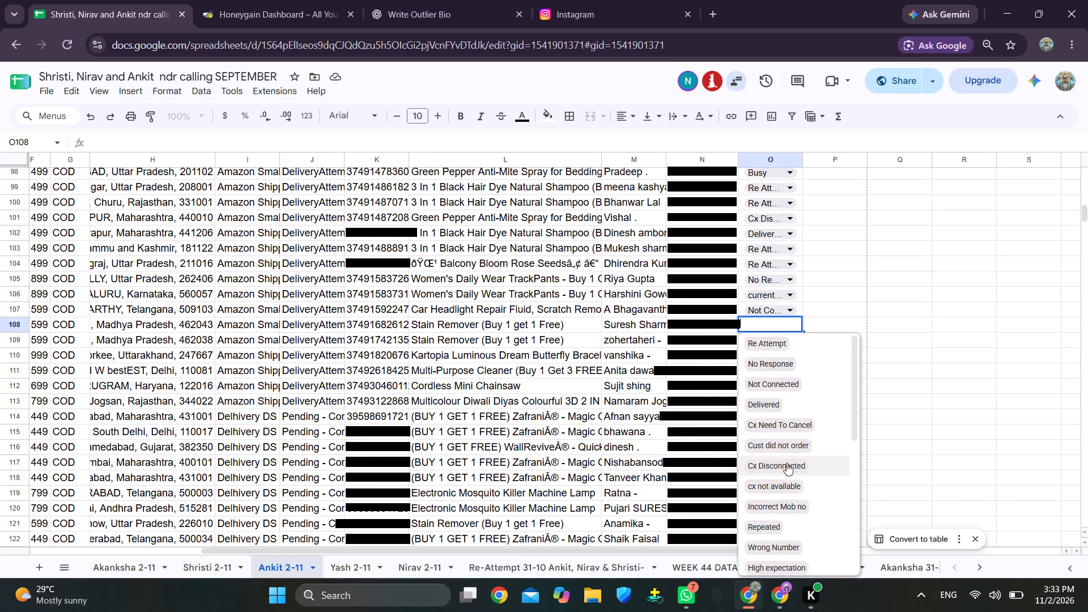
click(788, 463)
click(708, 338)
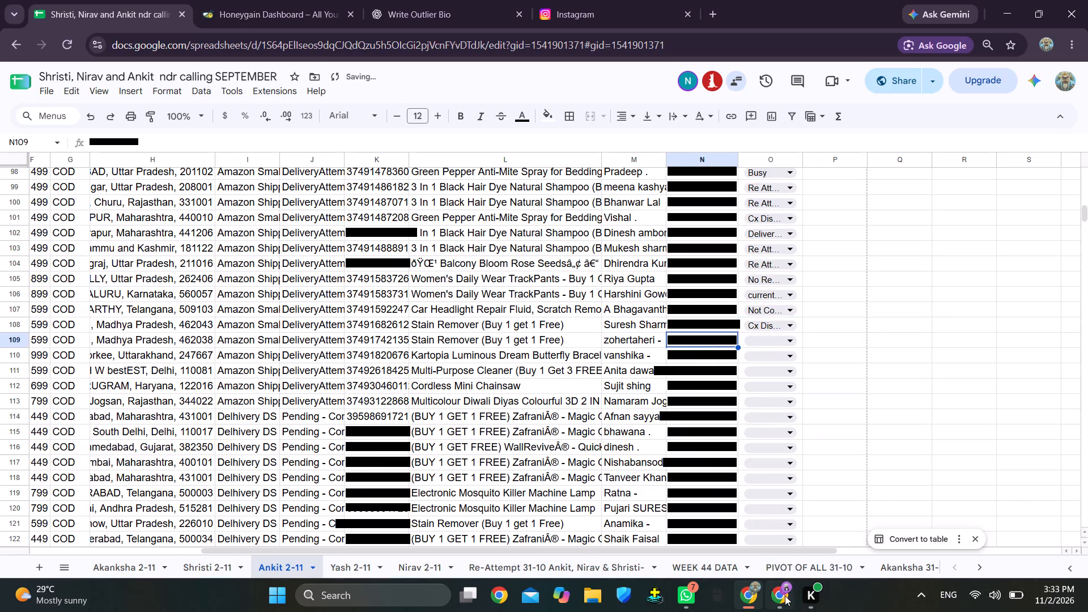
Switch to Shristi 2-11 in the other Chrome profile, set the row 120 remark to No Response, and select the row 121 contact number.
click(785, 597)
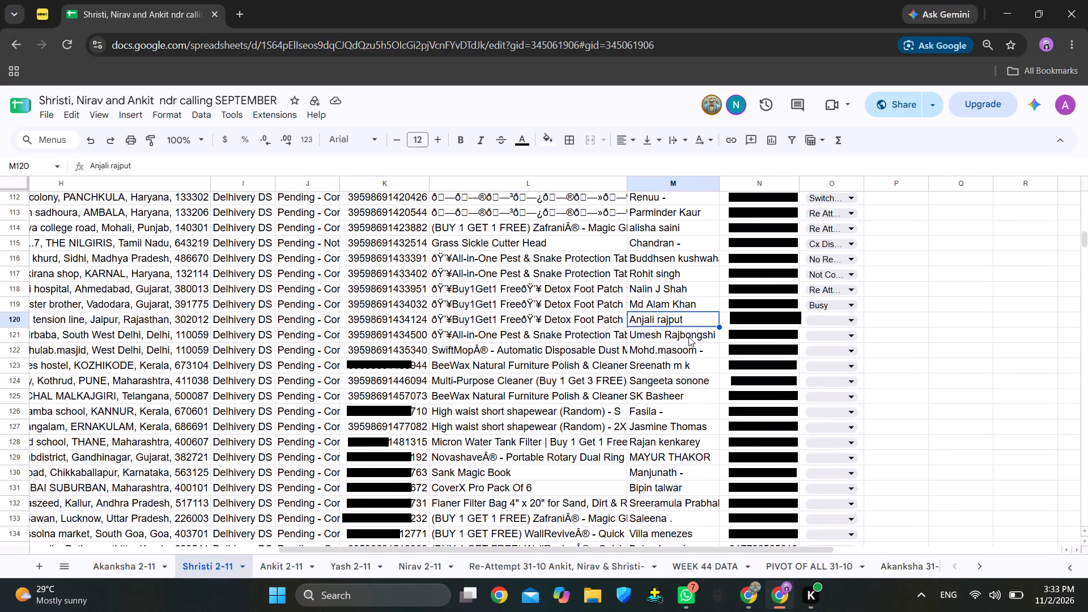
click(834, 320)
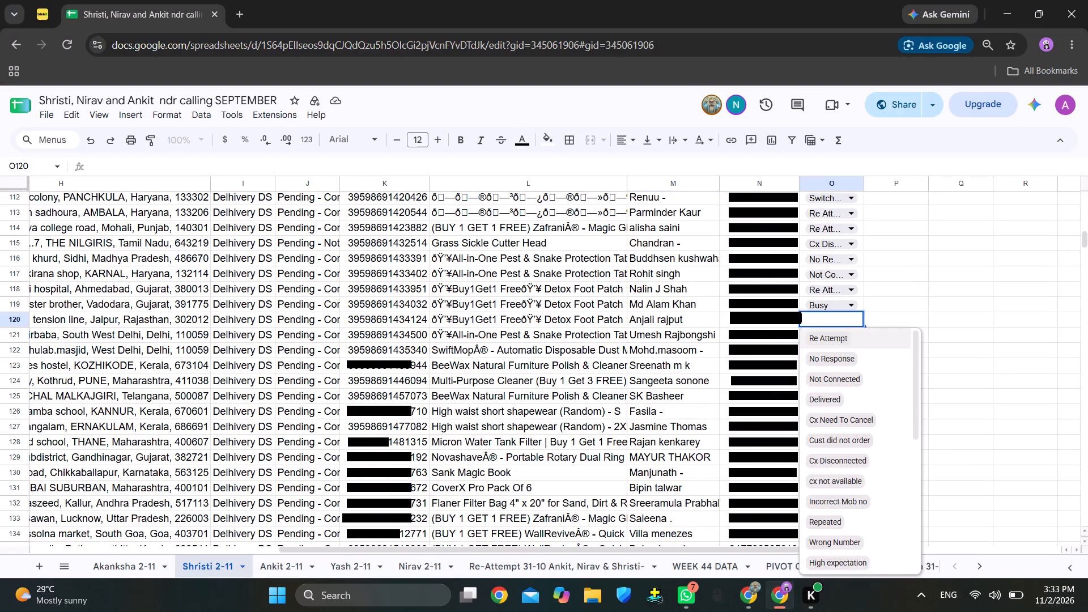
click(832, 355)
click(777, 337)
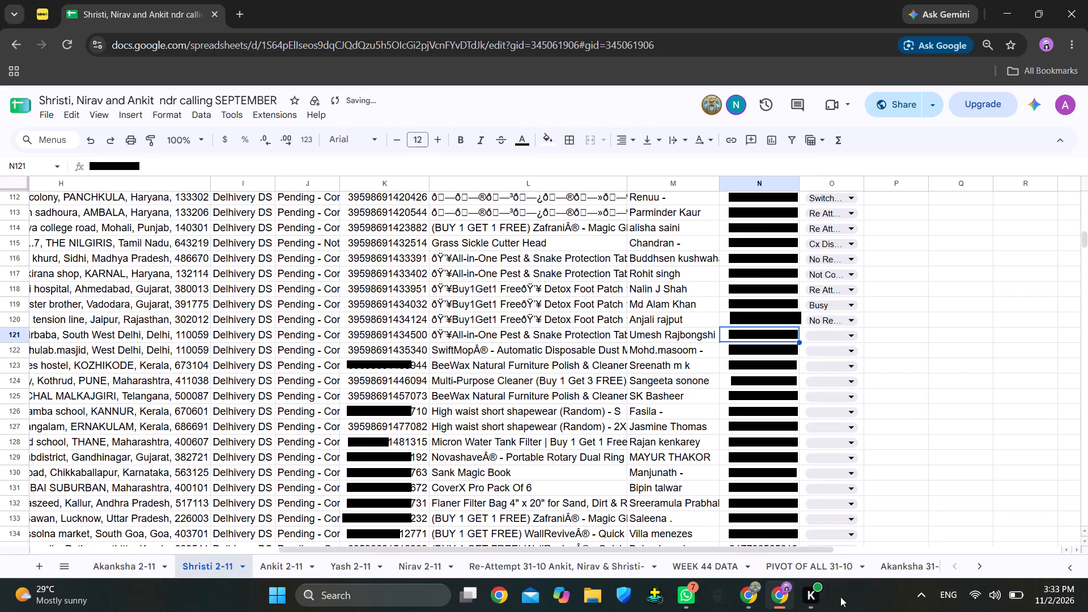
Return to Ankit 2-11, check the row 109 customer name, set its remark to Incoming Calls, and select the row 110 contact number.
click(750, 592)
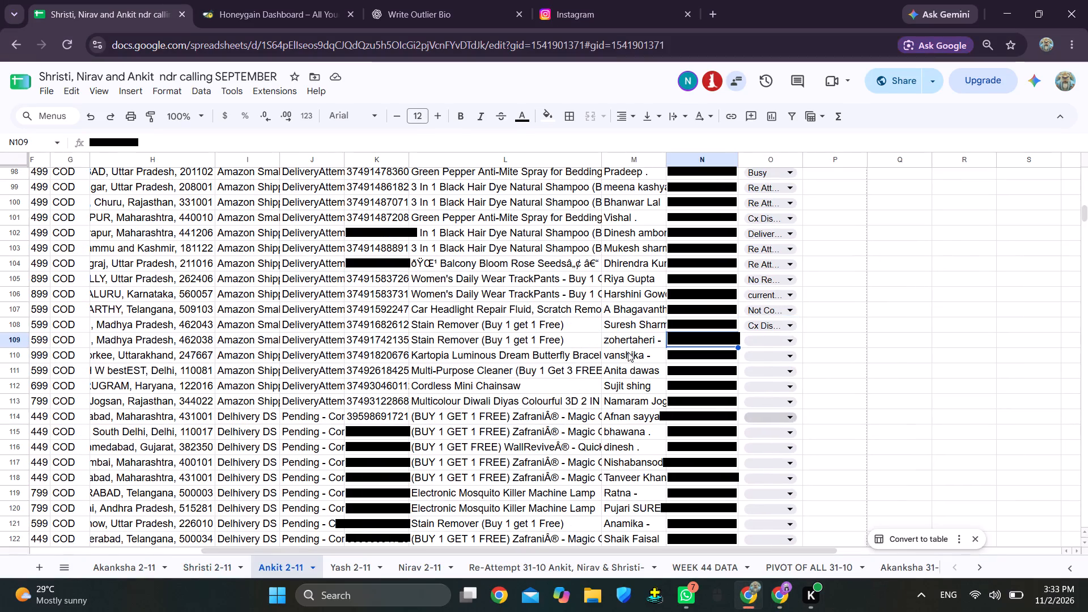
click(632, 339)
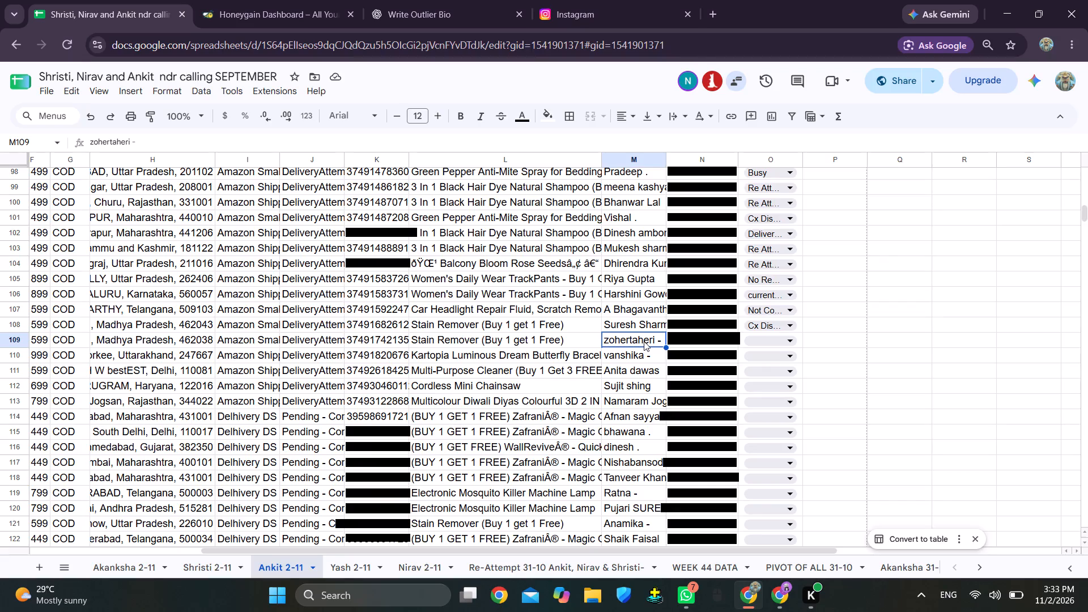
click(780, 341)
scroll(789, 392, down, 13)
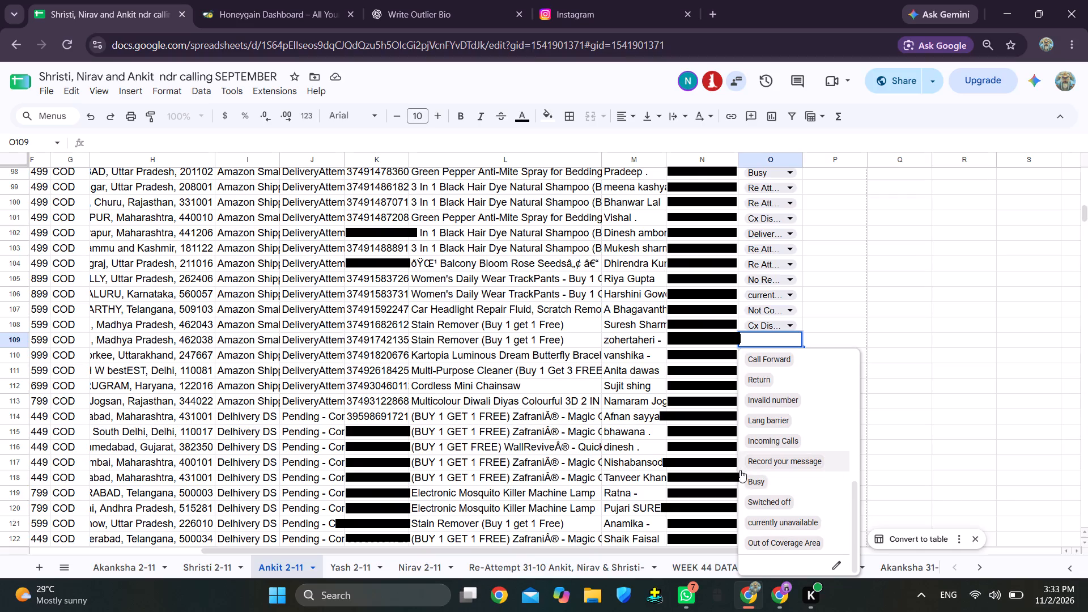
click(783, 440)
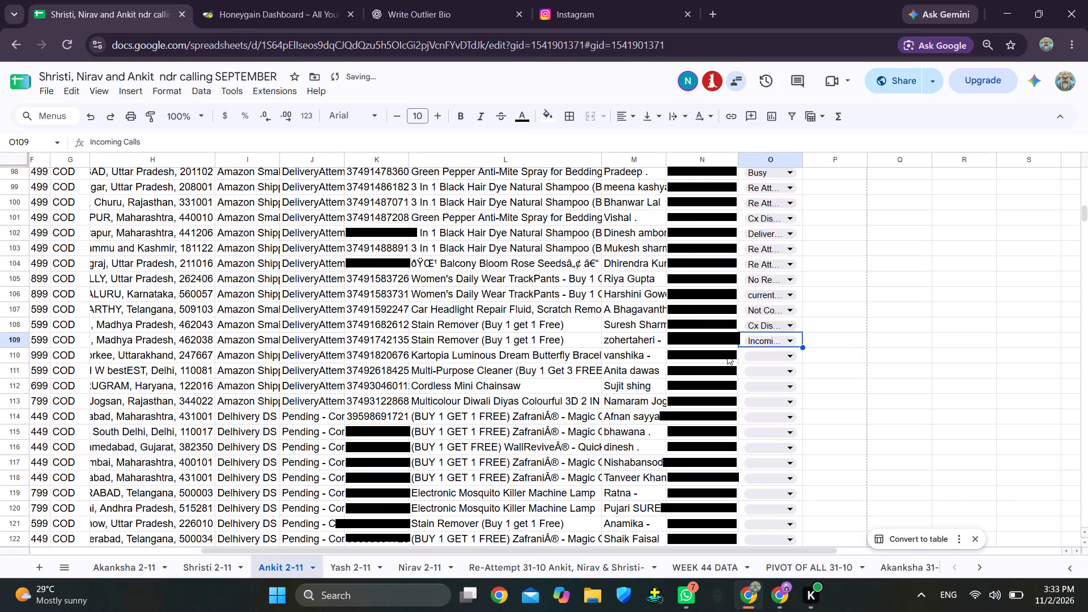
click(717, 352)
scroll(752, 426, down, 2)
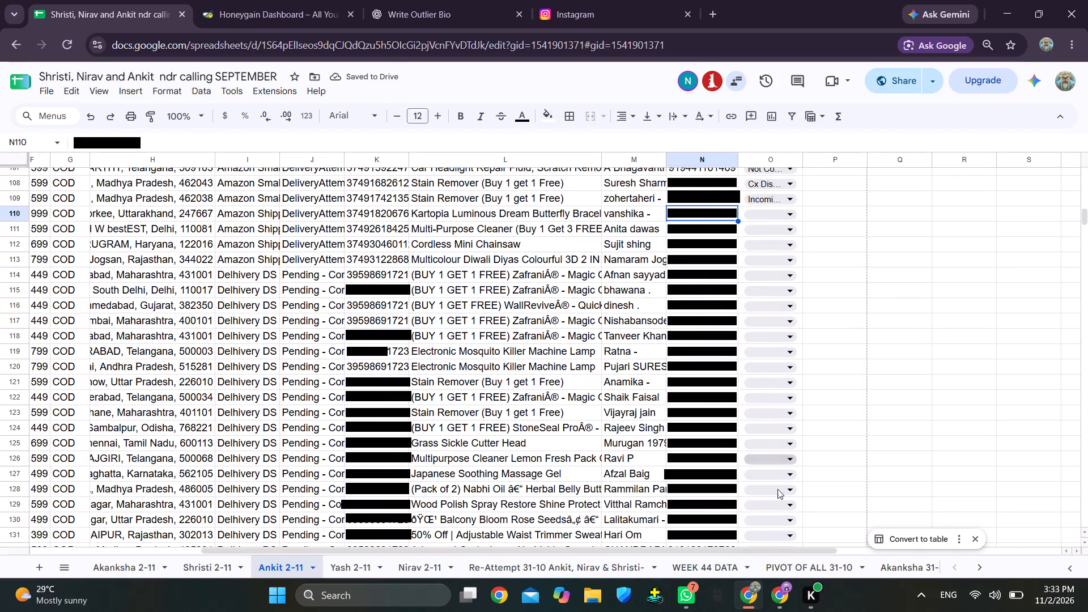
In Shristi 2-11 in the other Chrome profile, check the row 121 customer name, set its remark to Switched off, and select the row 122 contact number.
click(776, 589)
scroll(787, 354, down, 1)
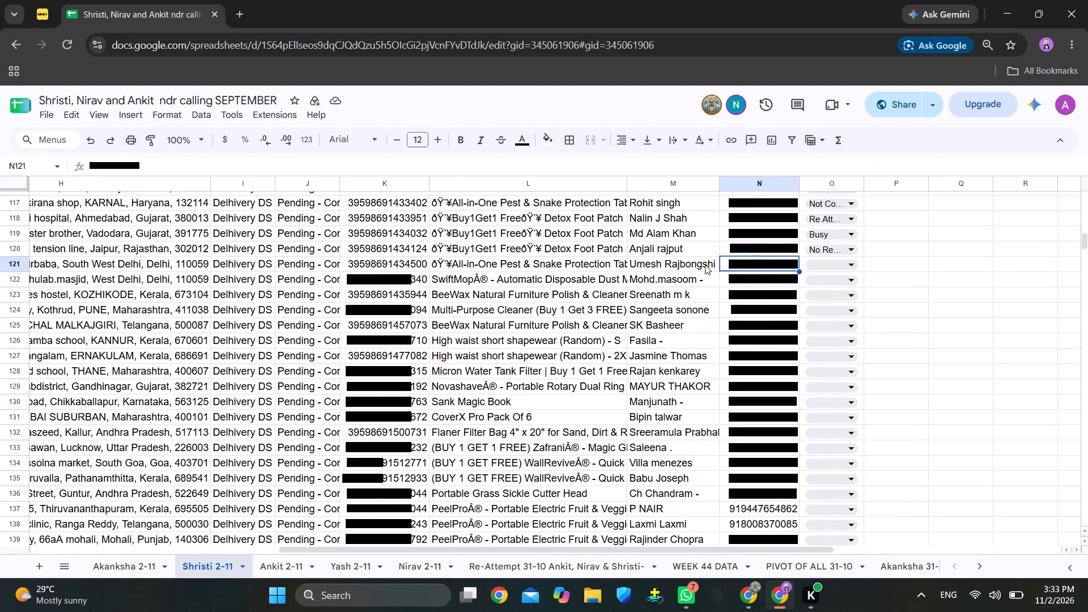
click(693, 263)
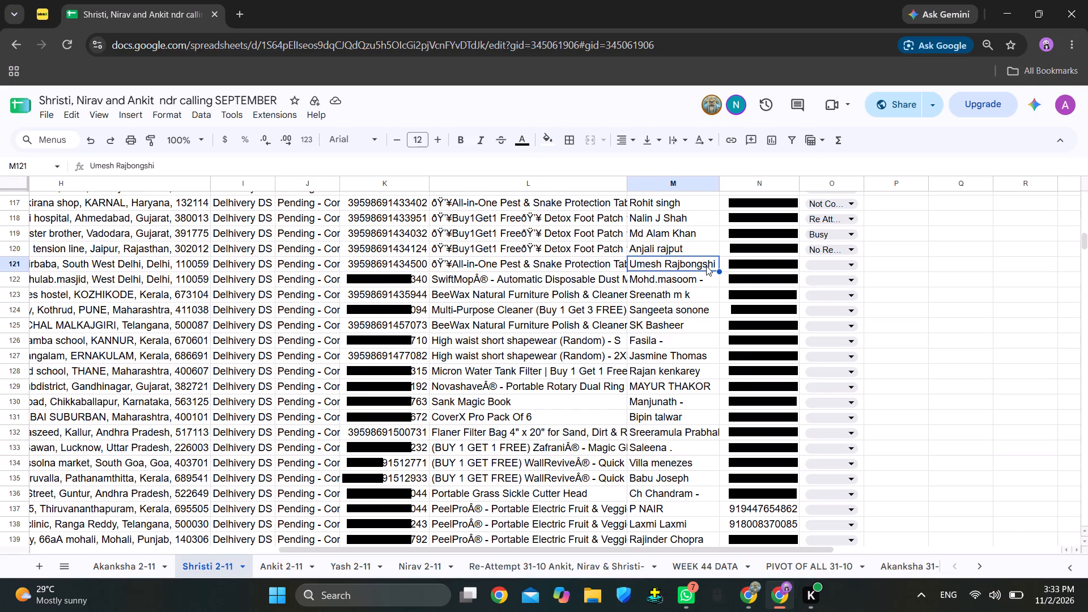
scroll(780, 259, up, 1)
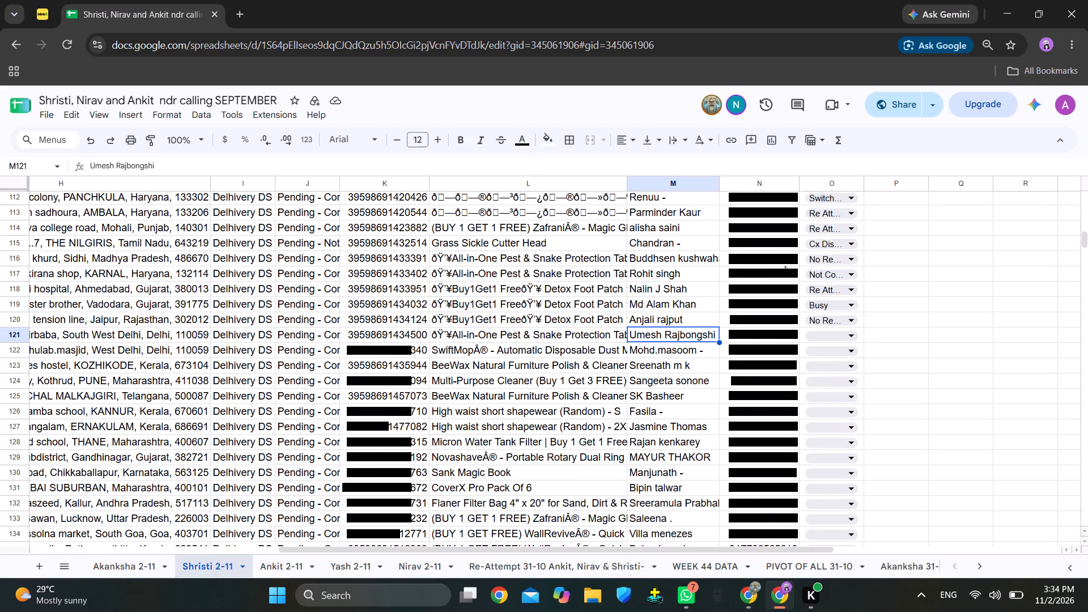
scroll(785, 267, down, 1)
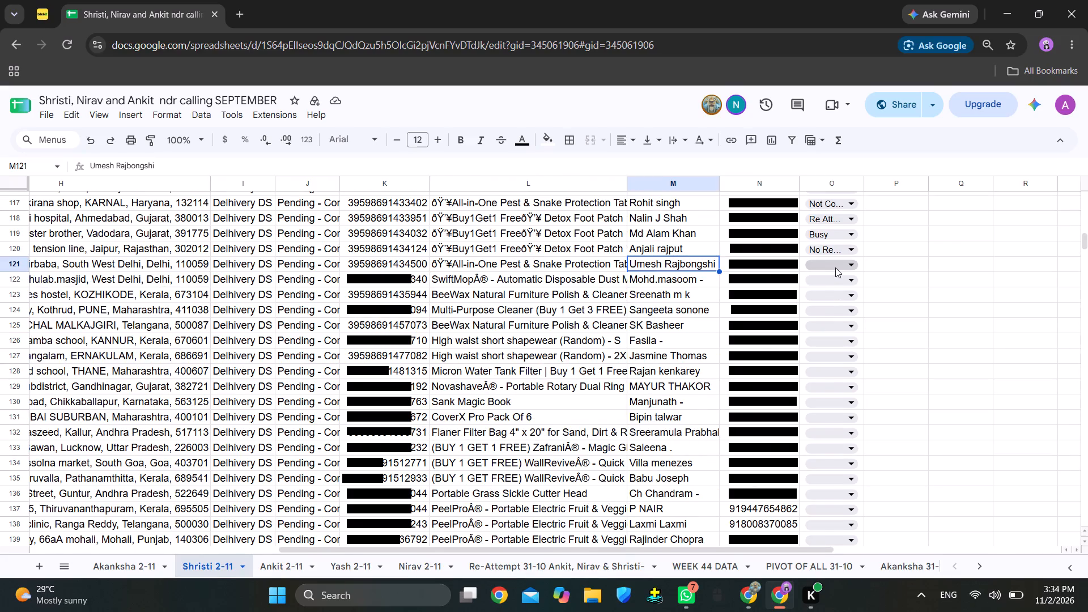
click(837, 268)
scroll(870, 363, down, 16)
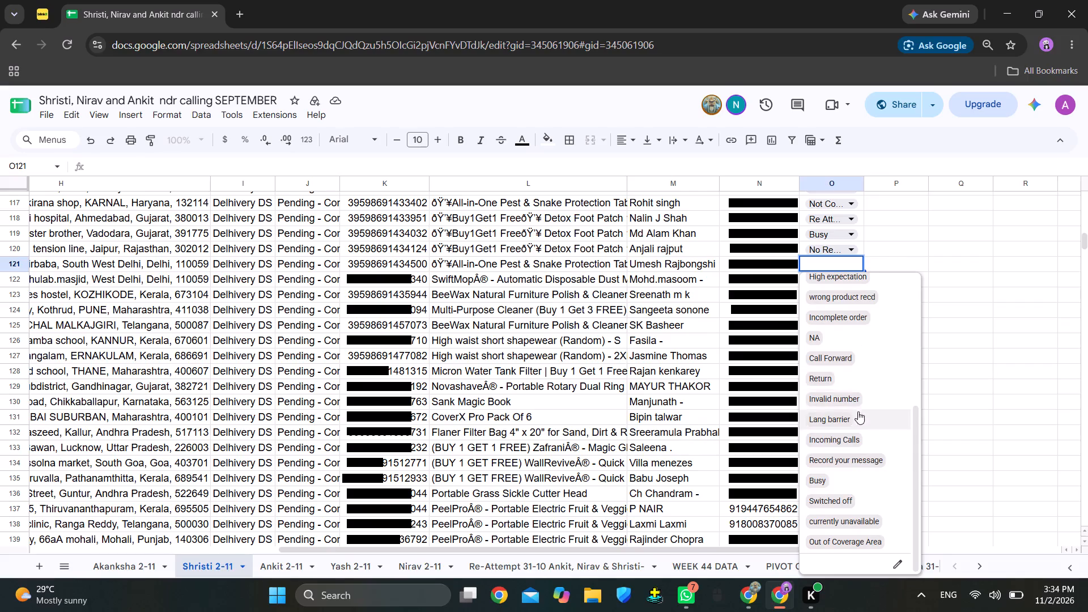
click(844, 497)
click(767, 274)
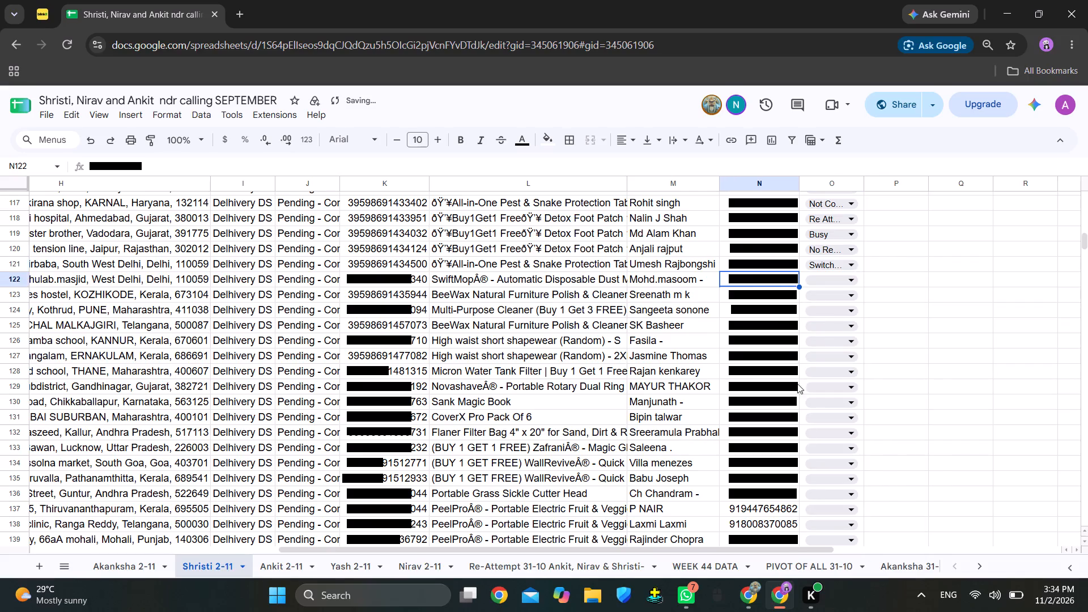
Switch to Ankit 2-11 in the other Chrome profile and check the row 110 customer name.
click(754, 598)
click(641, 212)
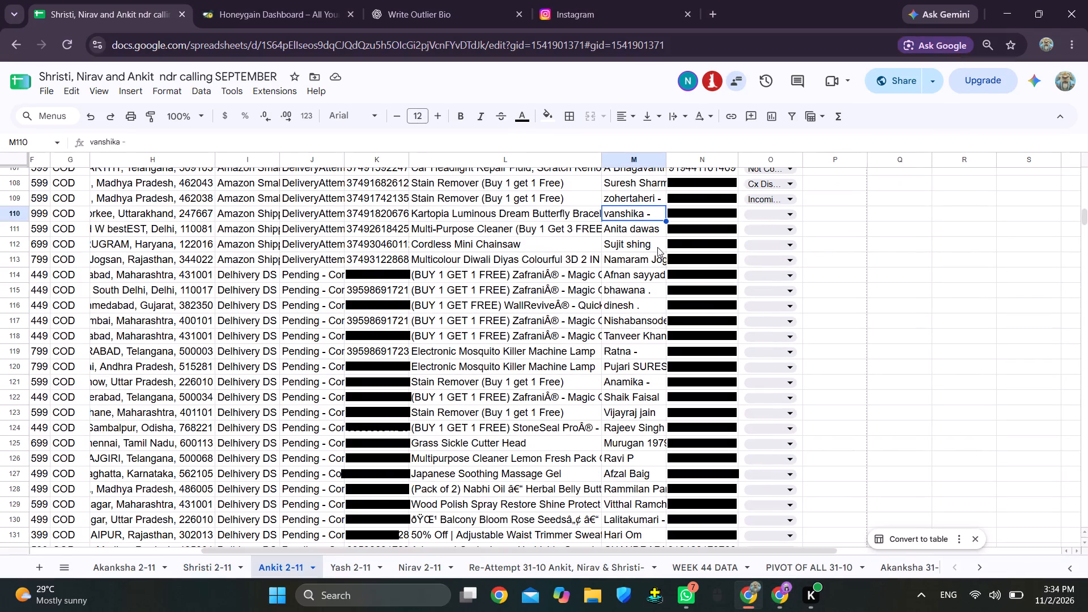
Return to Shristi 2-11 in the other Chrome profile, check the row 122 customer name, and set its remark to Cx Disconnected.
click(783, 596)
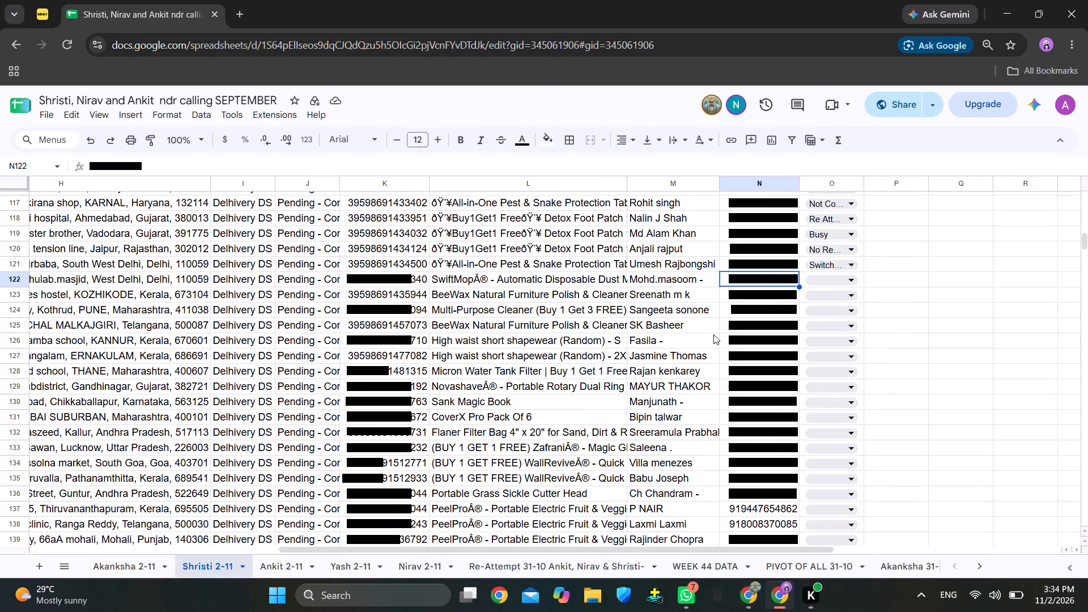
click(678, 275)
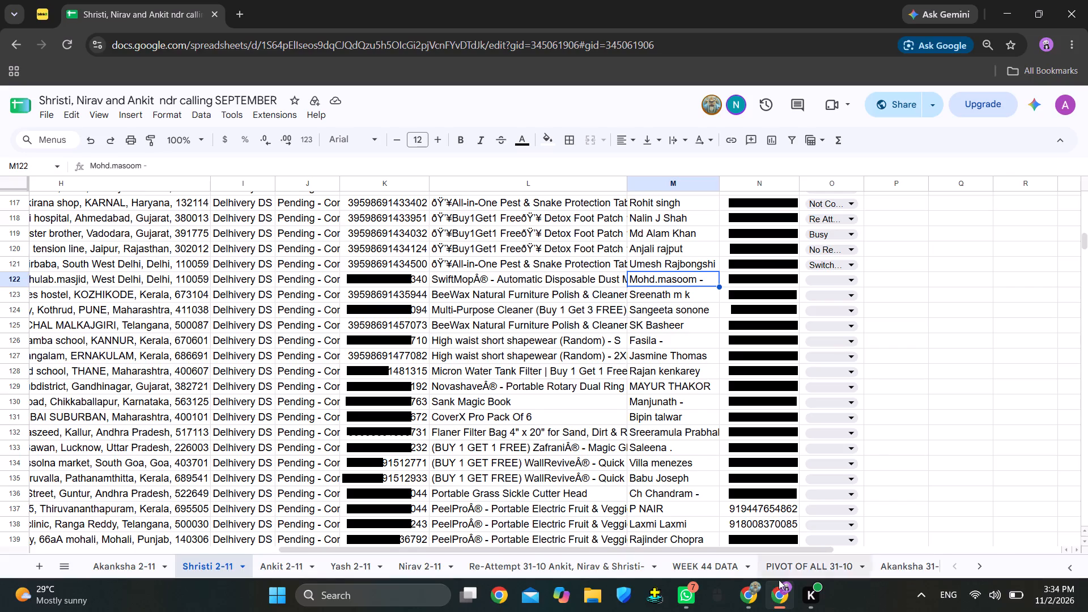
click(750, 594)
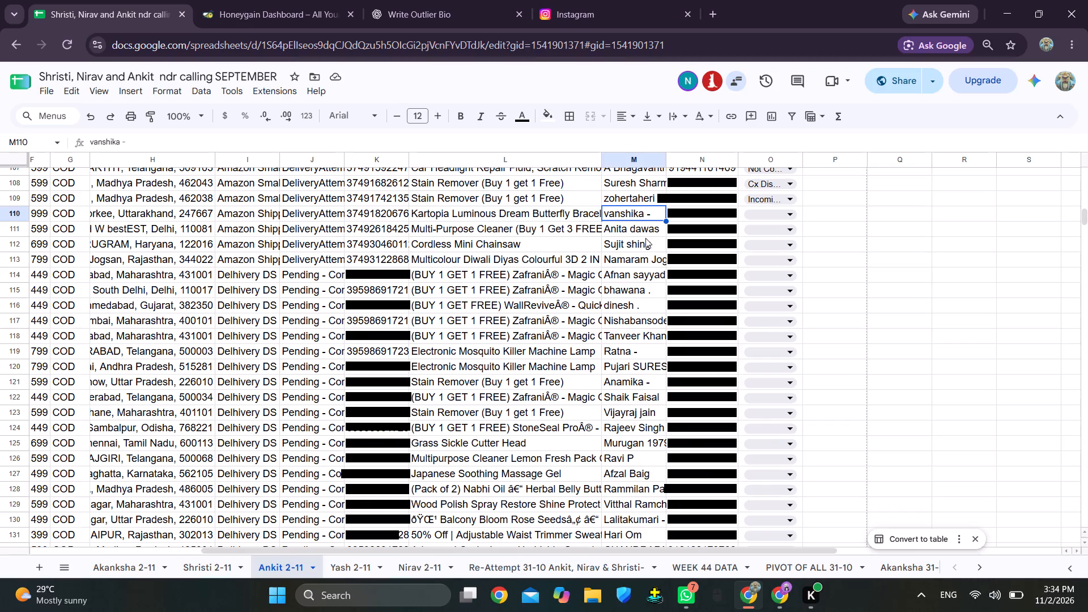
click(786, 598)
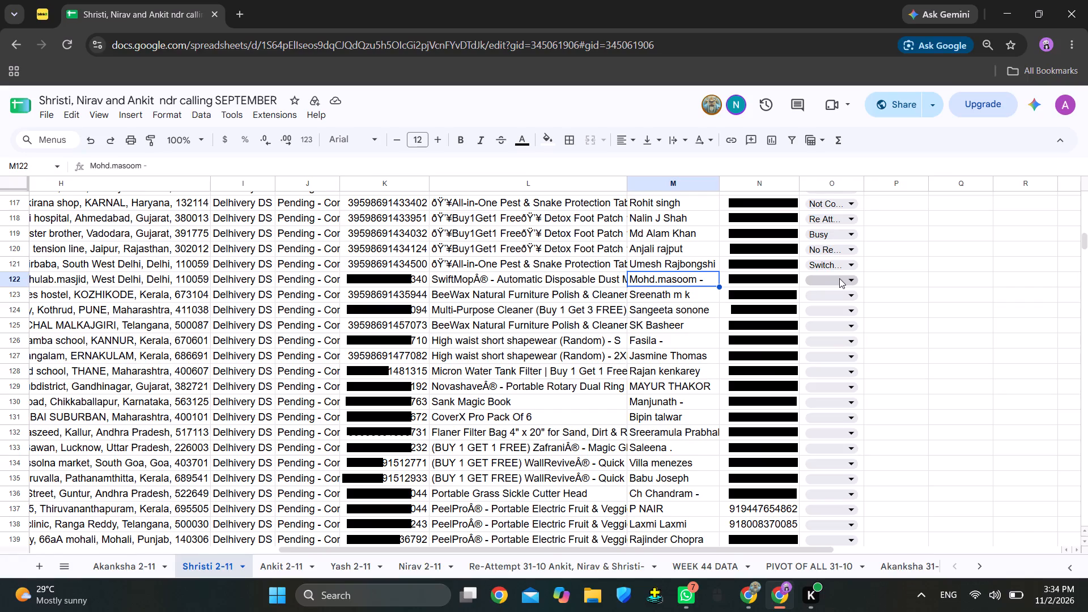
click(840, 278)
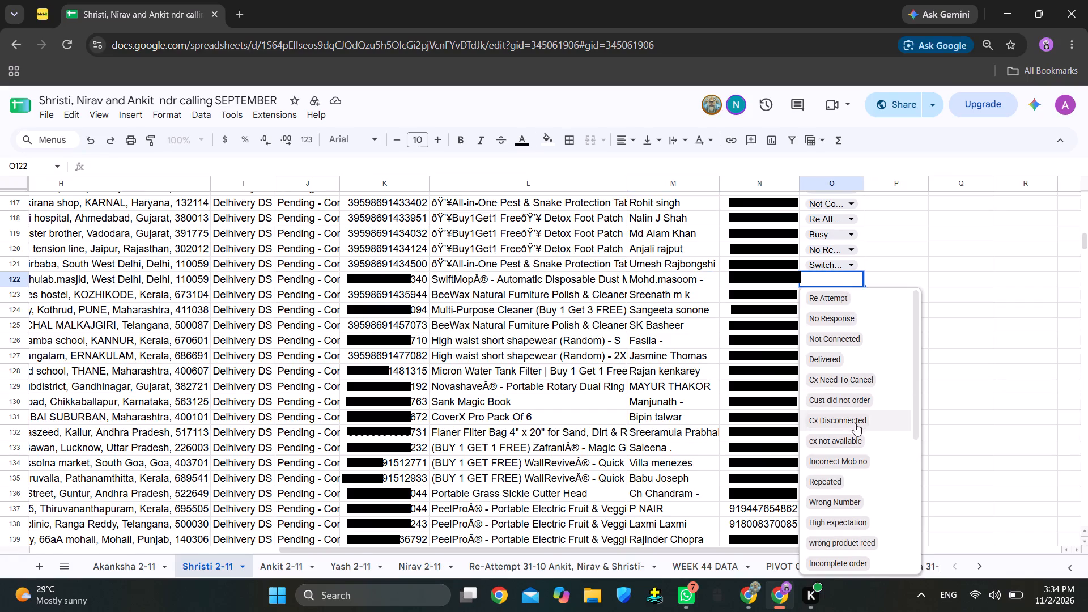
click(849, 422)
Switch to Ankit 2-11 in the other Chrome profile, set the row 110 remark to No Response, and select the row 111 contact number.
click(754, 597)
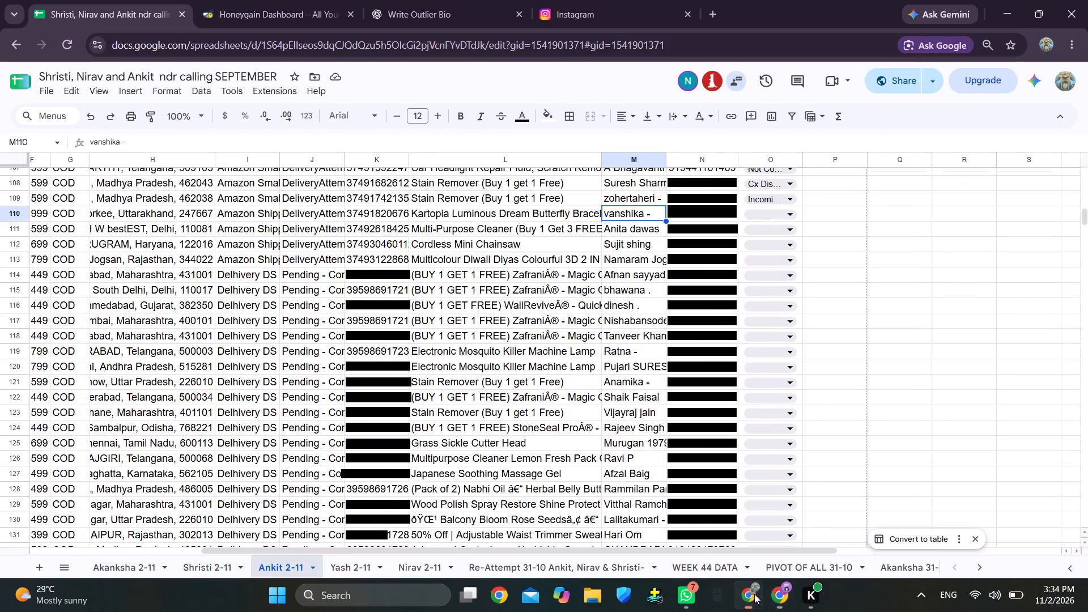
click(766, 216)
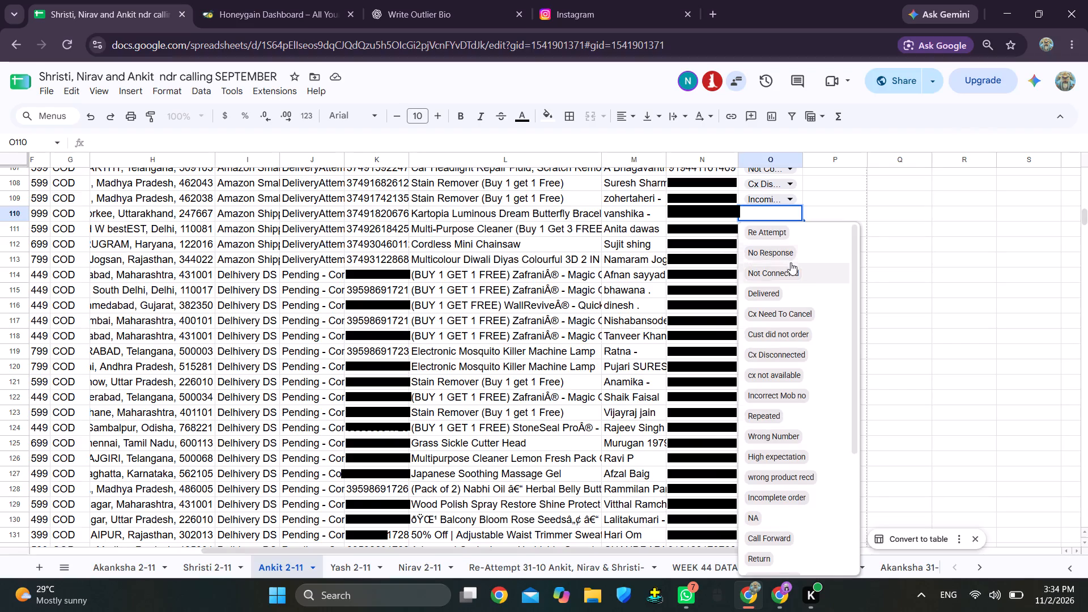
click(781, 256)
click(719, 228)
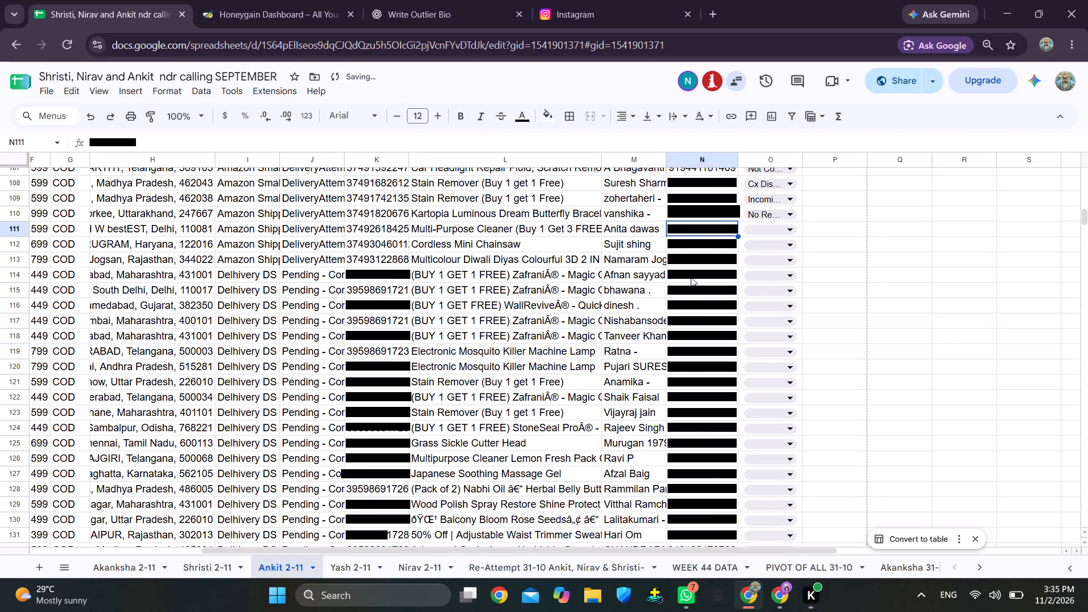
In Ankit 2-11, check the row 111 customer name, set its remark to Out of Coverage Area, and select the row 112 contact number.
click(775, 603)
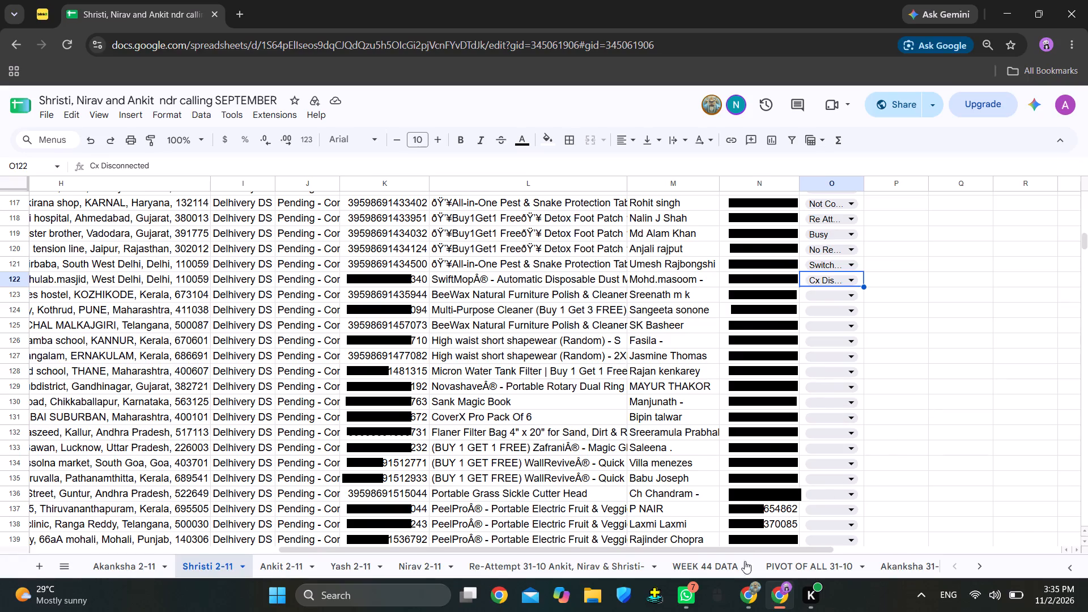
click(752, 589)
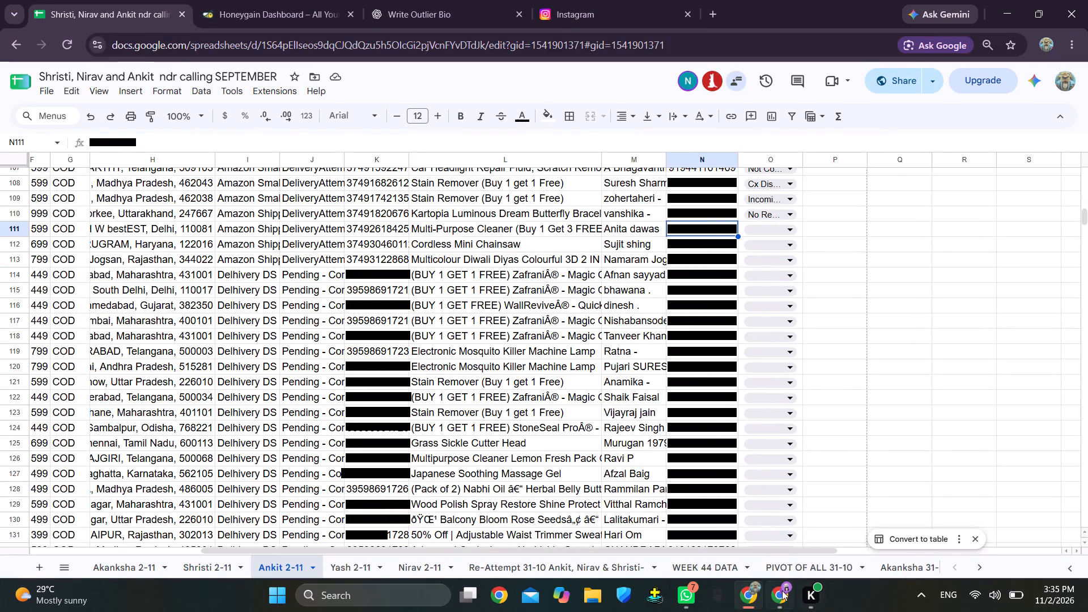
click(642, 226)
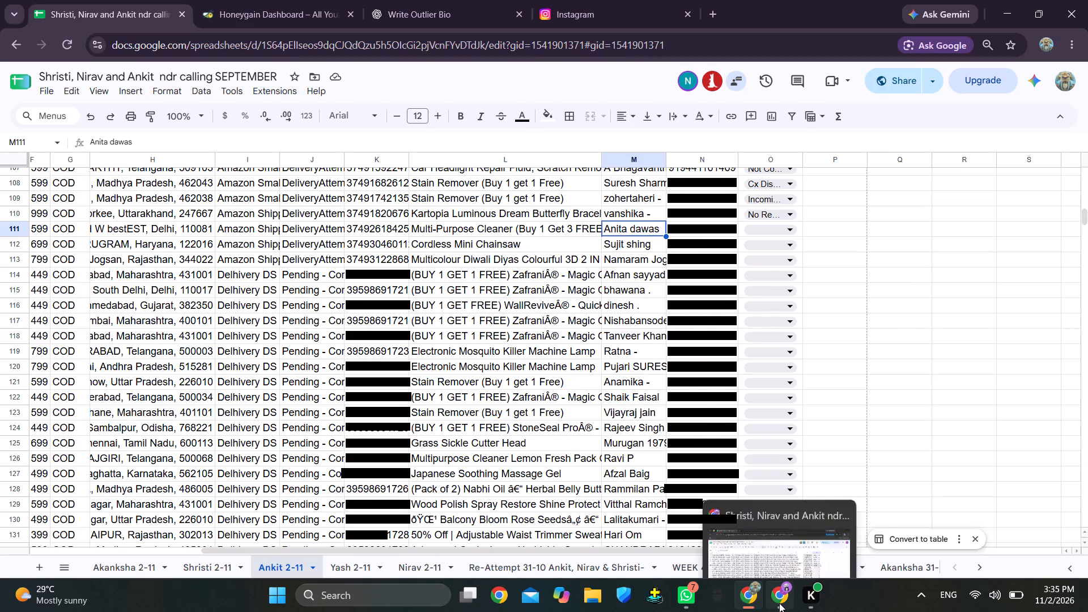
click(780, 603)
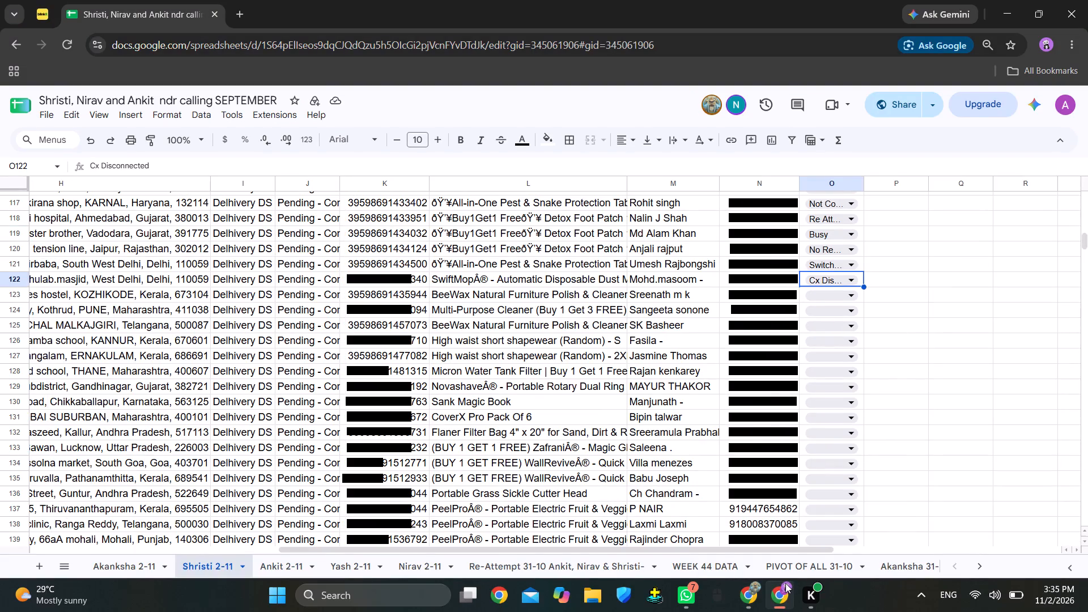
click(751, 599)
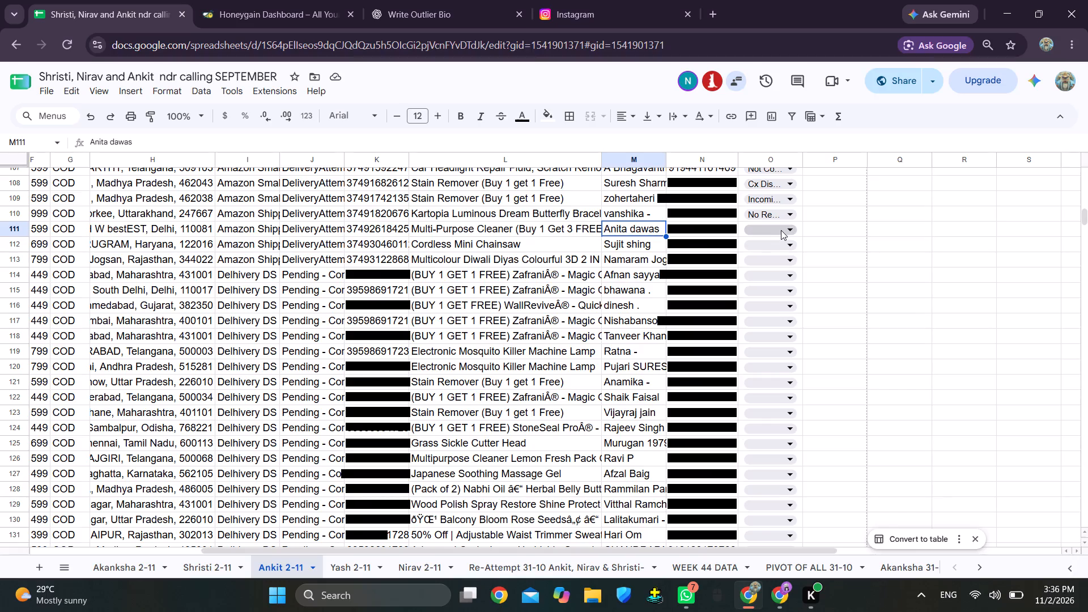
scroll(804, 236, up, 1)
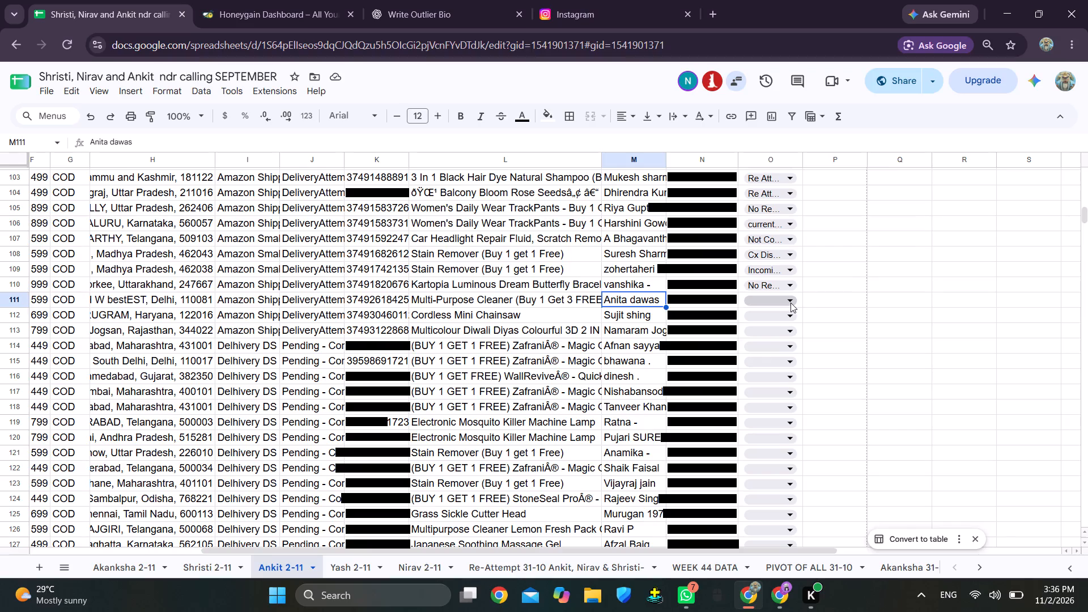
click(789, 305)
scroll(780, 351, down, 10)
scroll(819, 496, up, 1)
scroll(816, 492, down, 1)
click(797, 543)
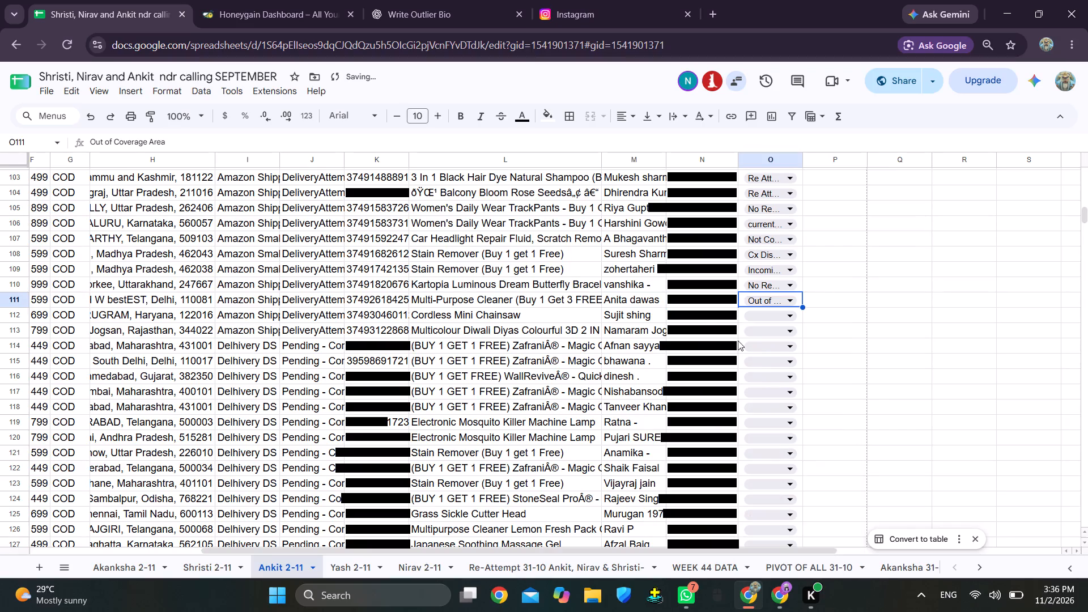
click(699, 312)
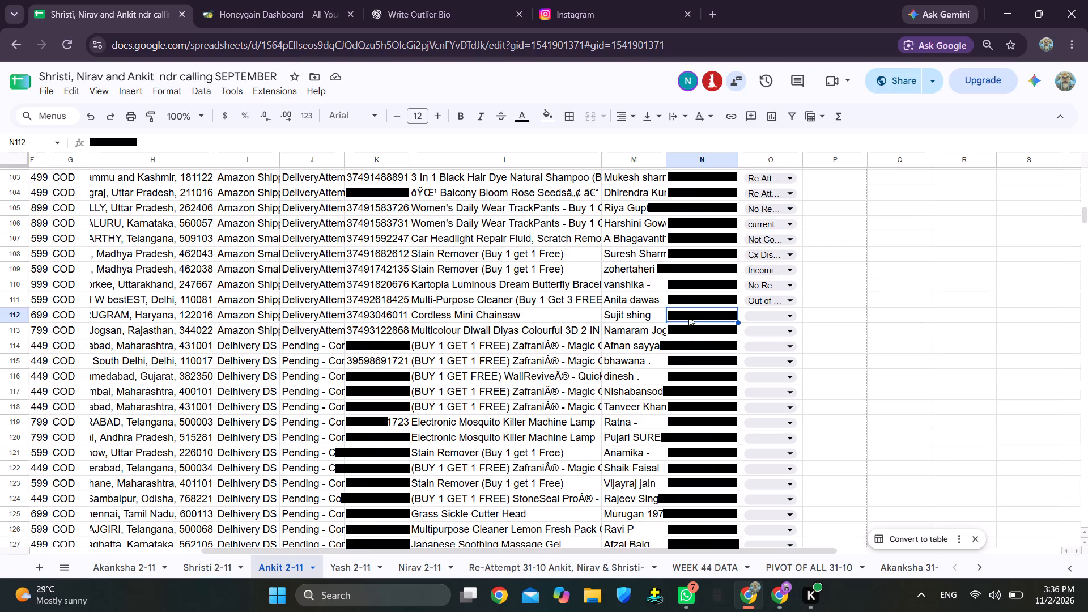
Check the row 112 customer name, set its remark to Record your message, and select the row 113 contact number.
click(649, 312)
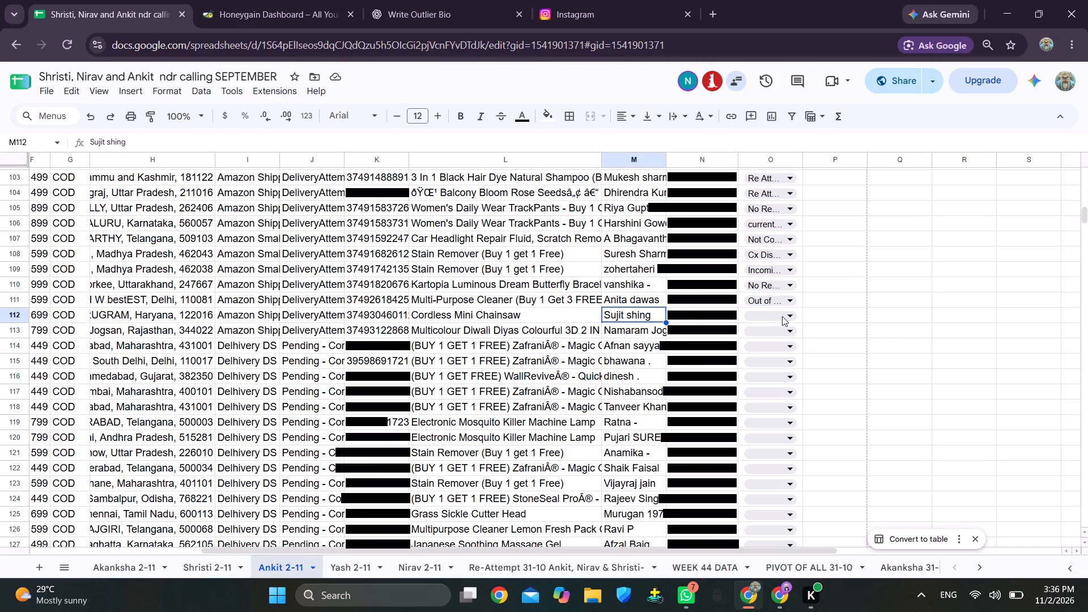
scroll(783, 316, up, 1)
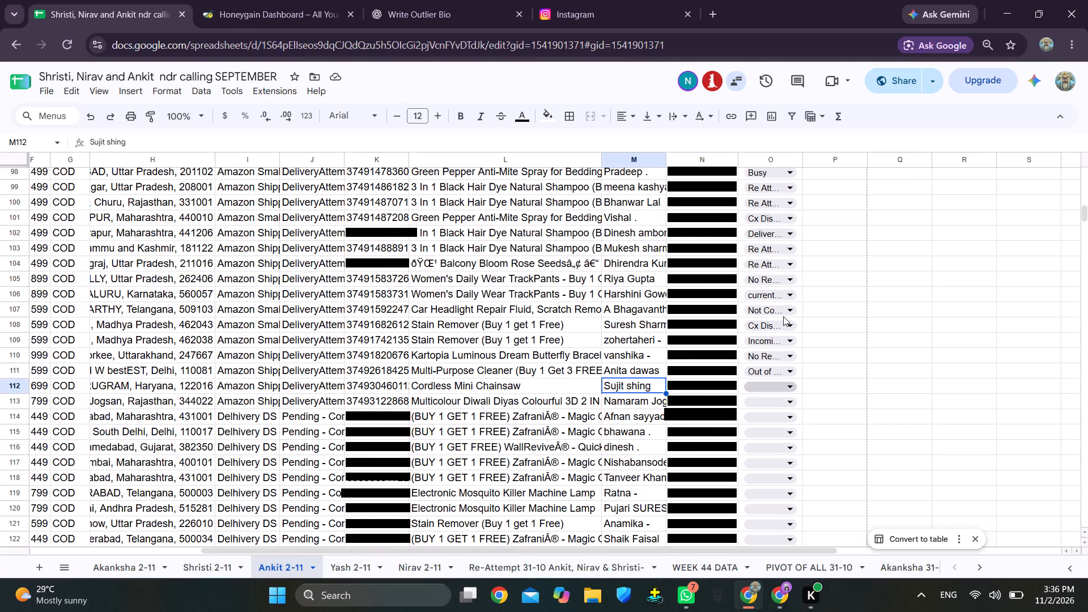
scroll(783, 316, down, 3)
scroll(783, 316, up, 2)
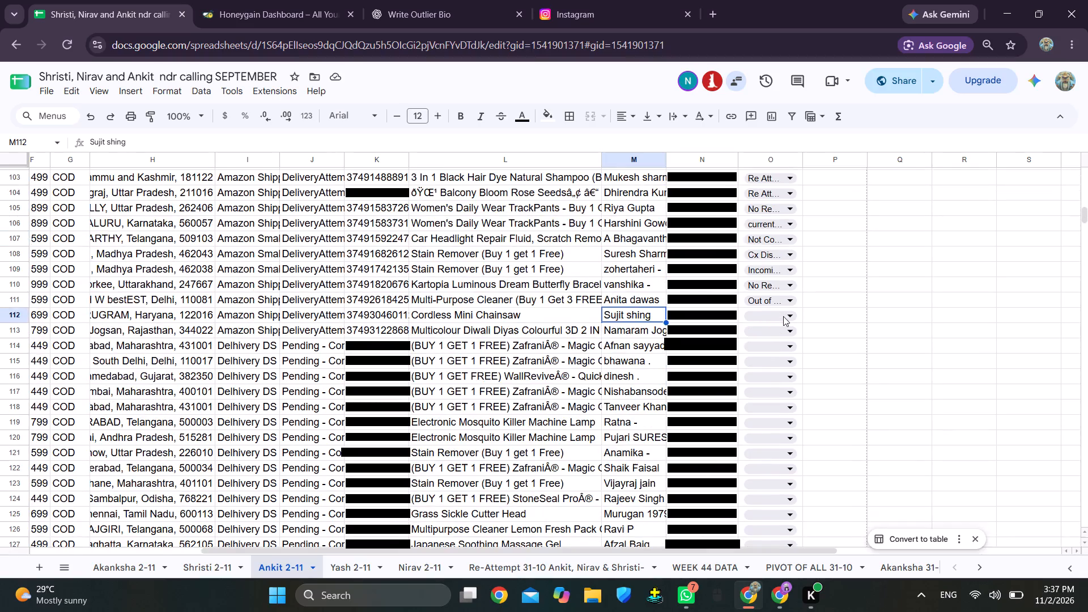
scroll(783, 316, up, 1)
scroll(784, 317, down, 1)
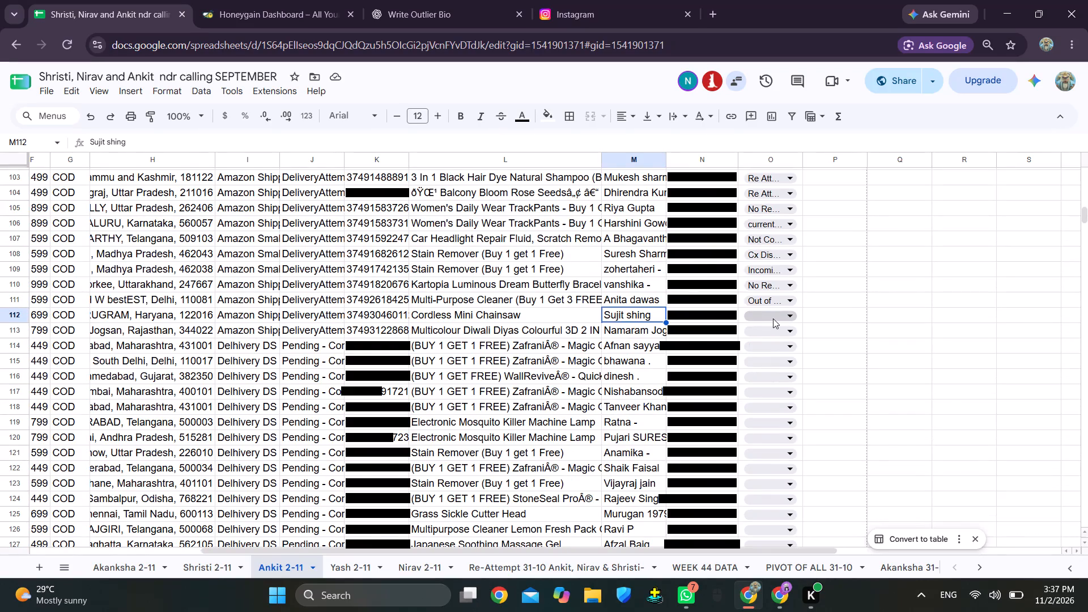
click(773, 318)
scroll(796, 370, down, 7)
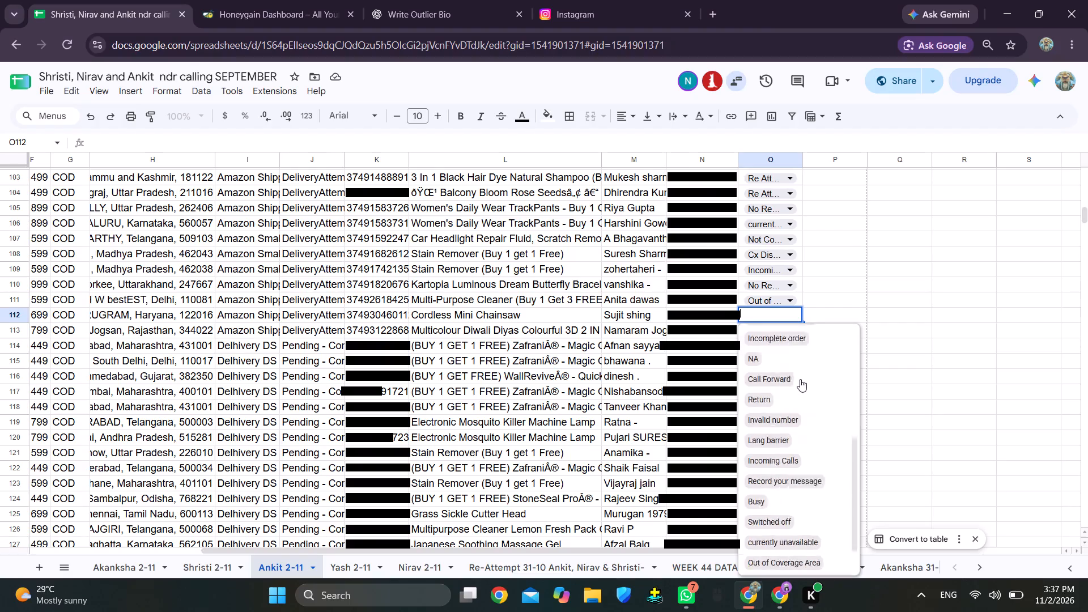
scroll(806, 379, down, 5)
click(809, 460)
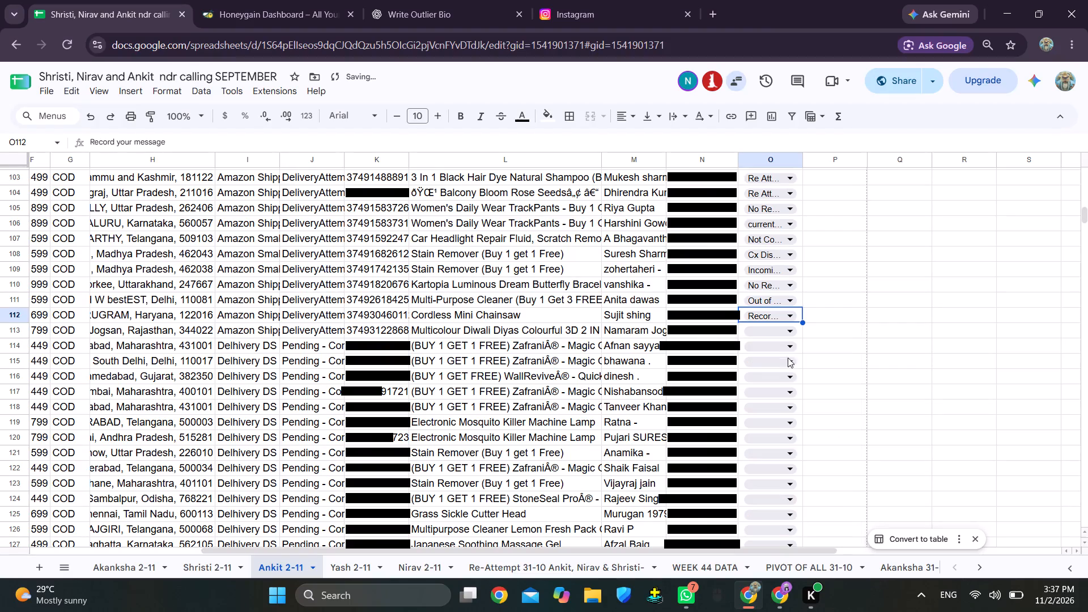
click(716, 330)
Check the row 113 customer name and glance at Yash 2-11, set the row 113 remark to No Response, and select the row 114 contact number.
scroll(843, 336, up, 1)
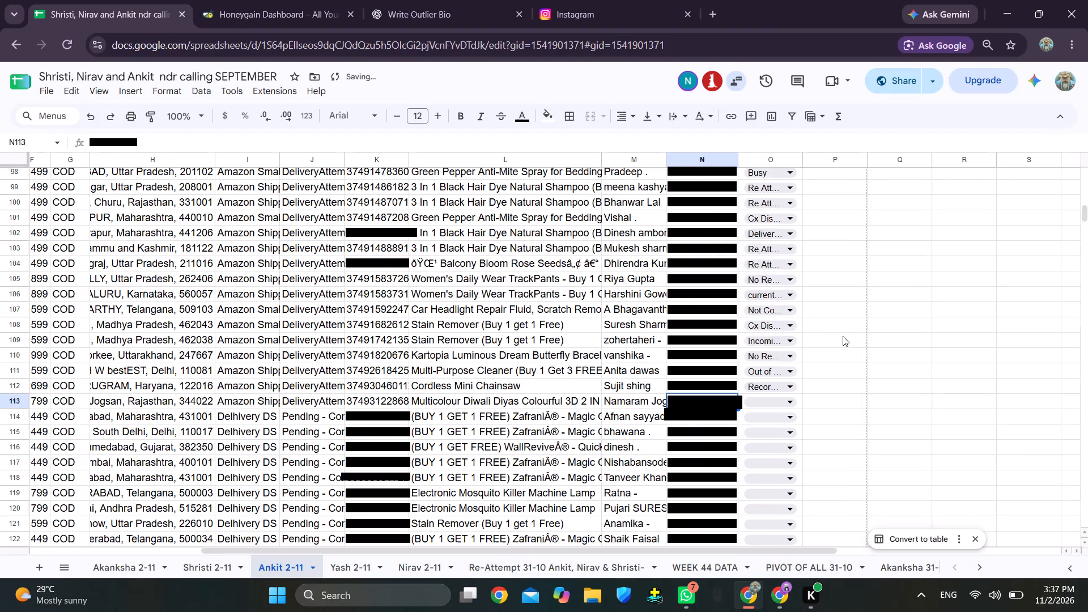
scroll(843, 336, up, 1)
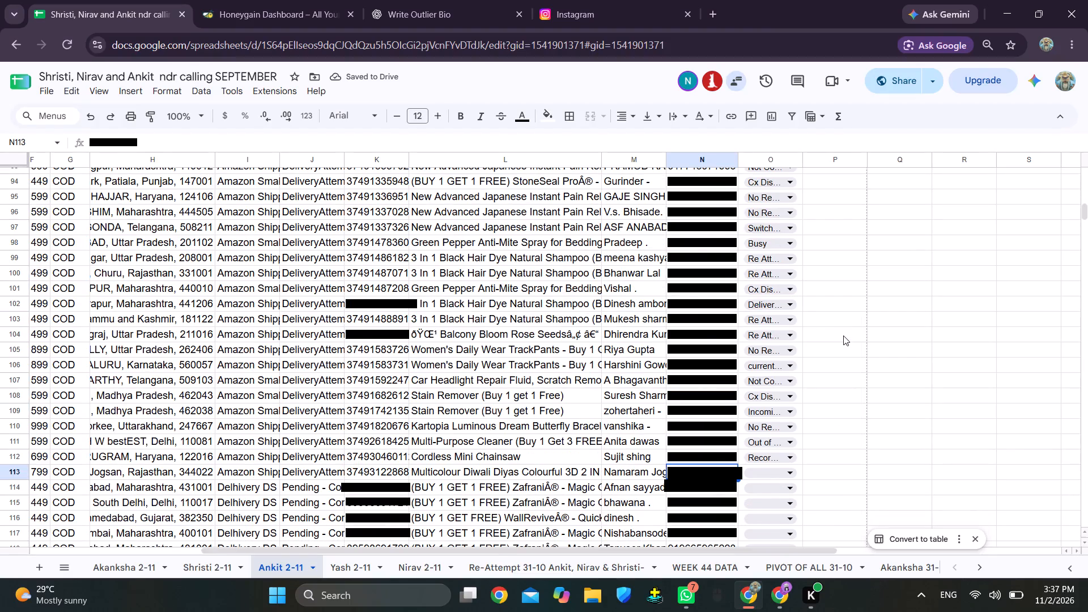
scroll(843, 335, up, 1)
scroll(843, 335, down, 3)
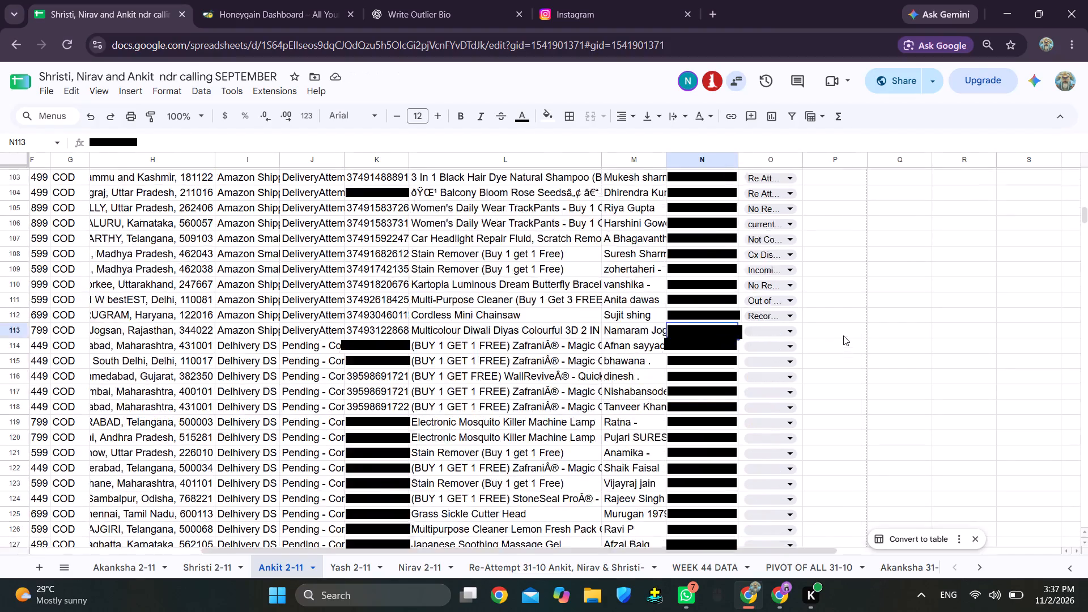
scroll(843, 335, down, 1)
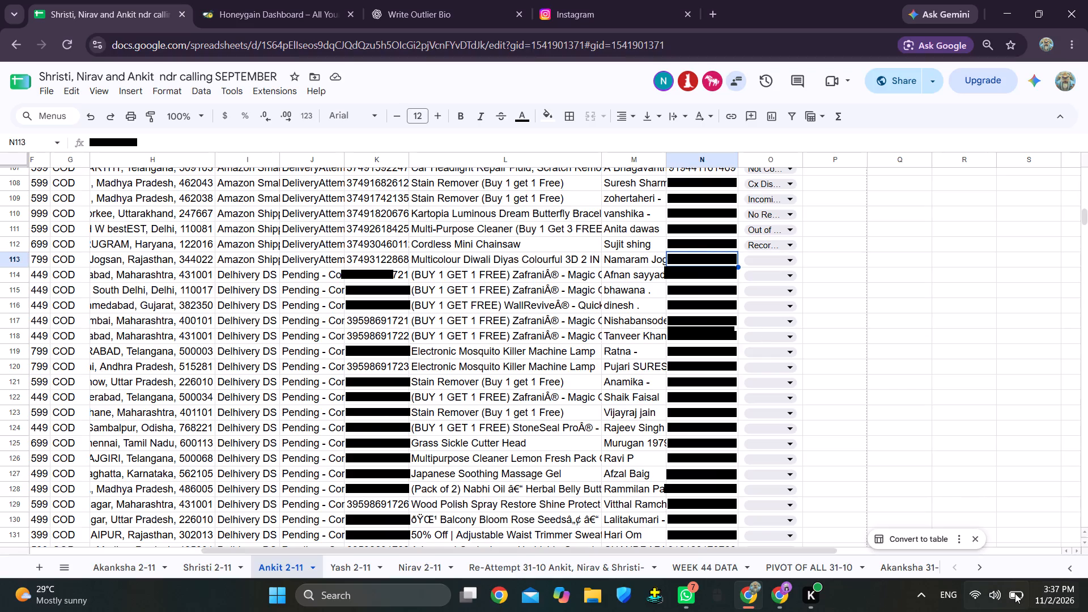
click(643, 256)
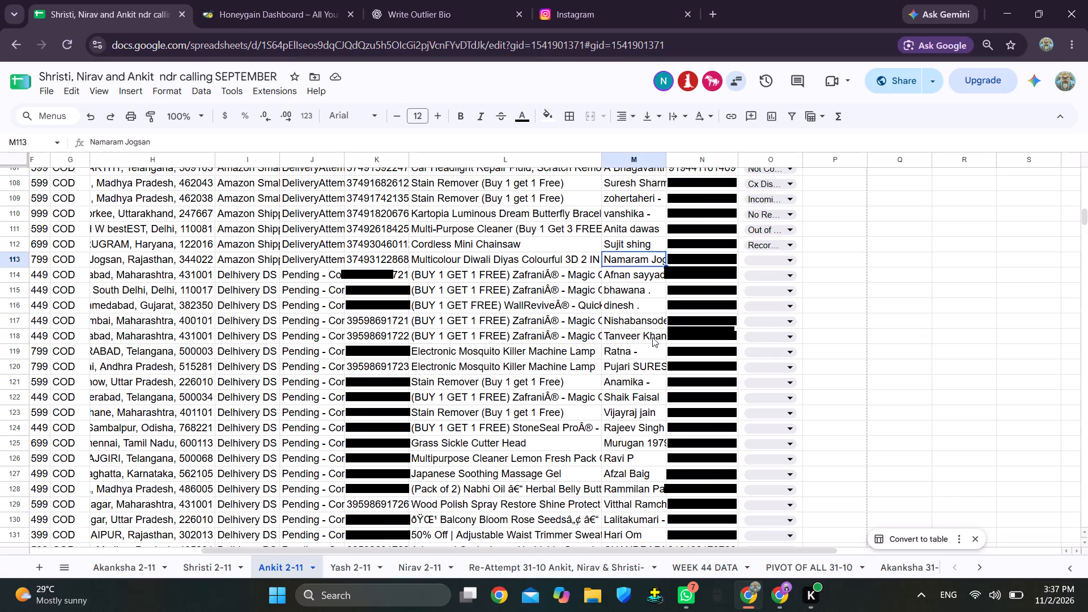
click(357, 566)
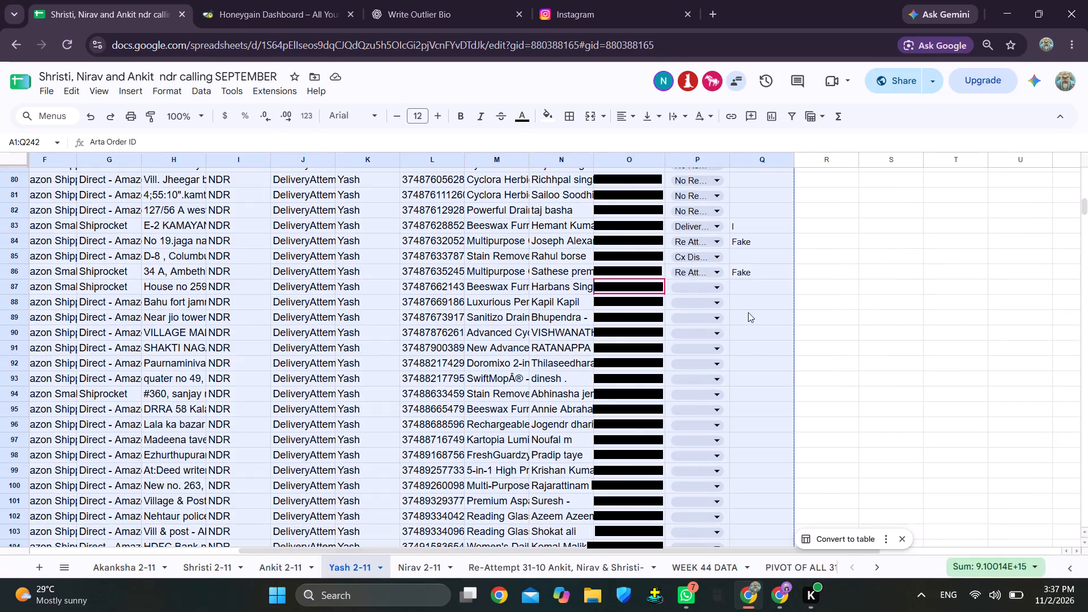
click(282, 568)
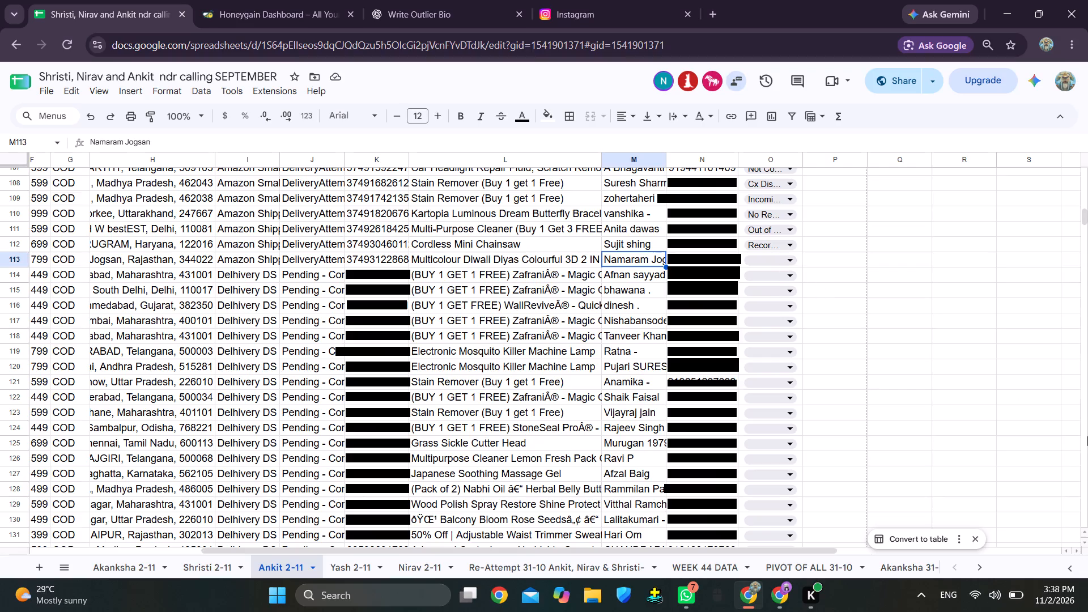
click(772, 259)
click(767, 302)
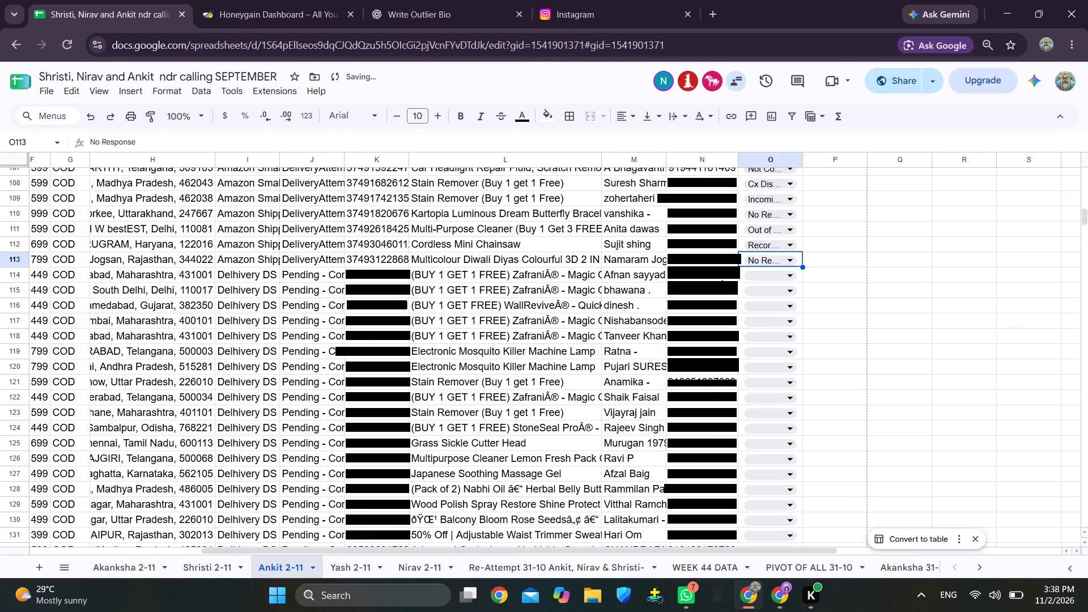
click(721, 278)
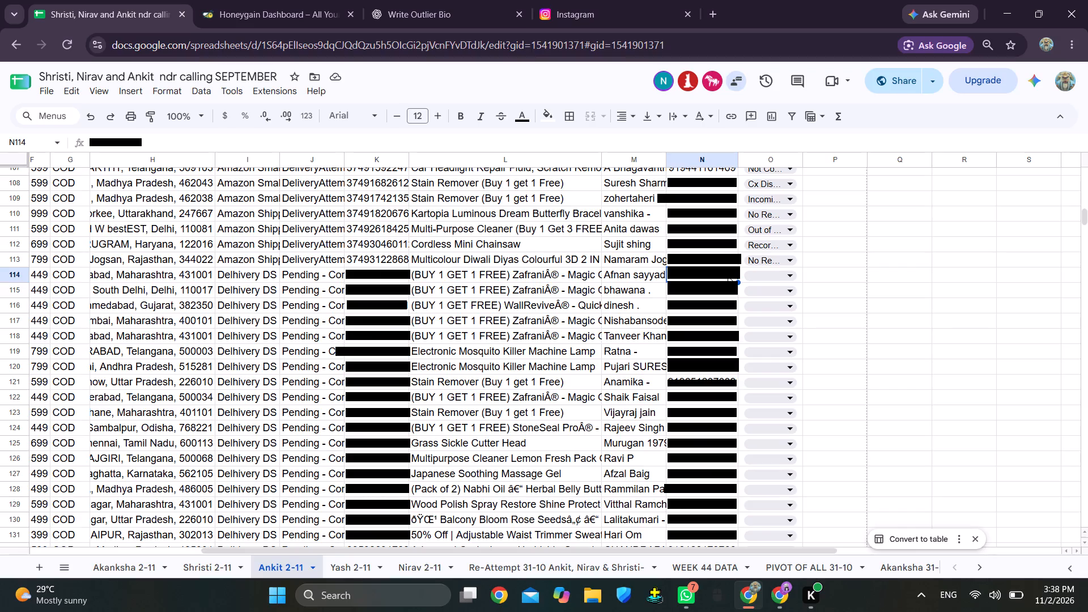
In Ankit 2-11, check the row 114 customer name, set its remark to Delivered, and select the row 115 contact number.
click(639, 277)
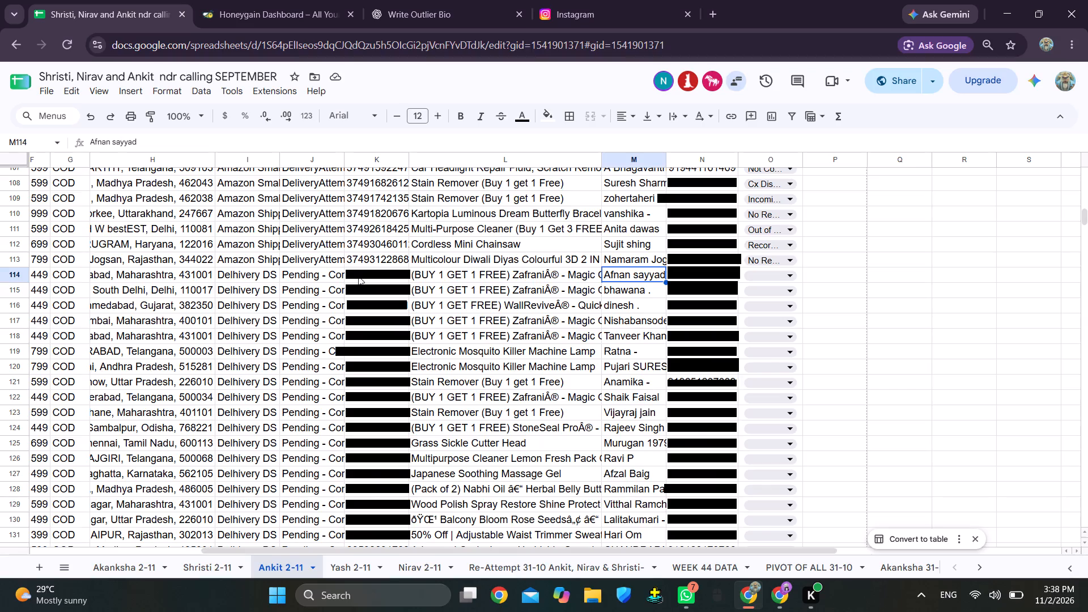
click(759, 274)
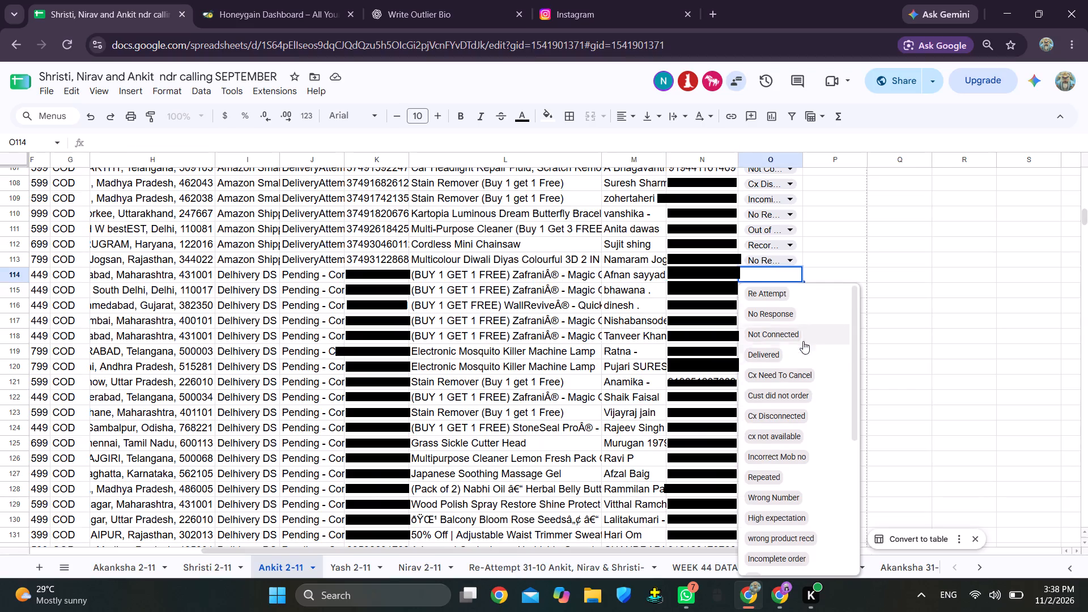
click(772, 352)
click(717, 292)
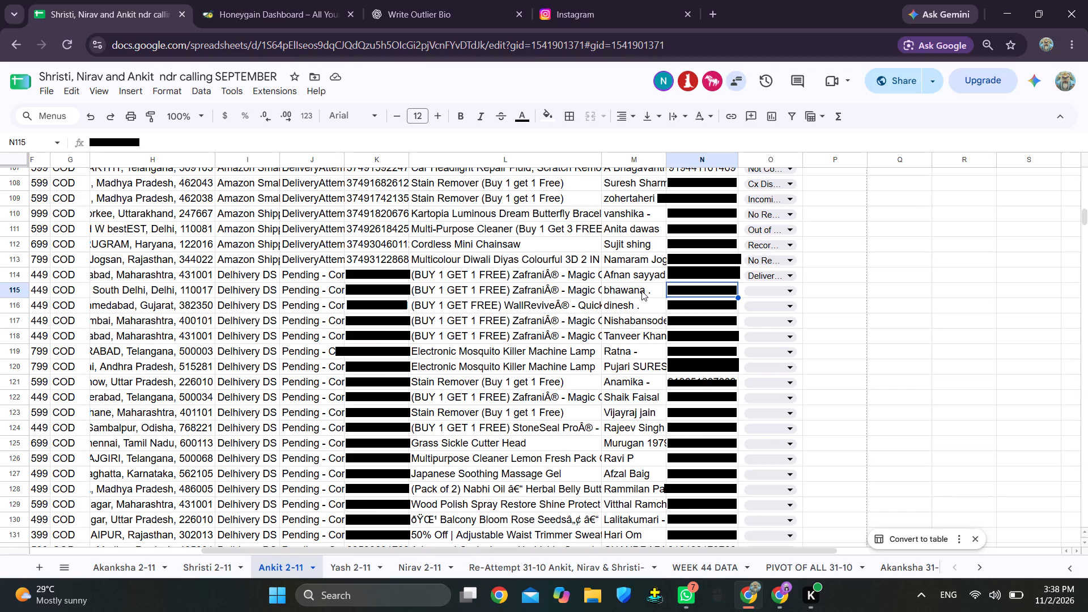
Check the row 115 customer name, set its remark to Re Attempt, and select the row 116 contact number.
scroll(643, 290, up, 1)
scroll(643, 290, down, 1)
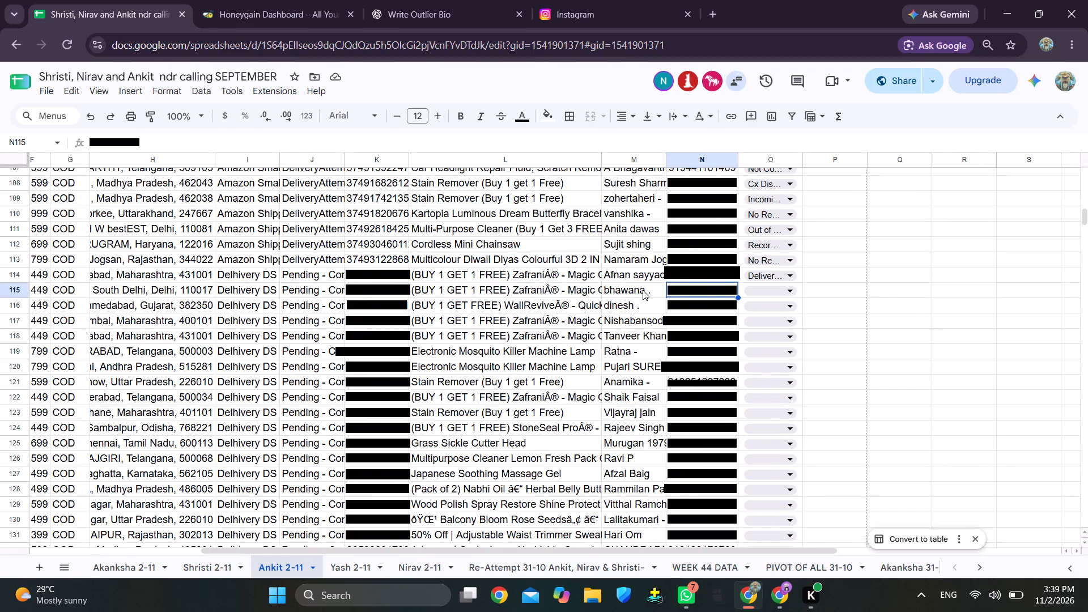
click(644, 288)
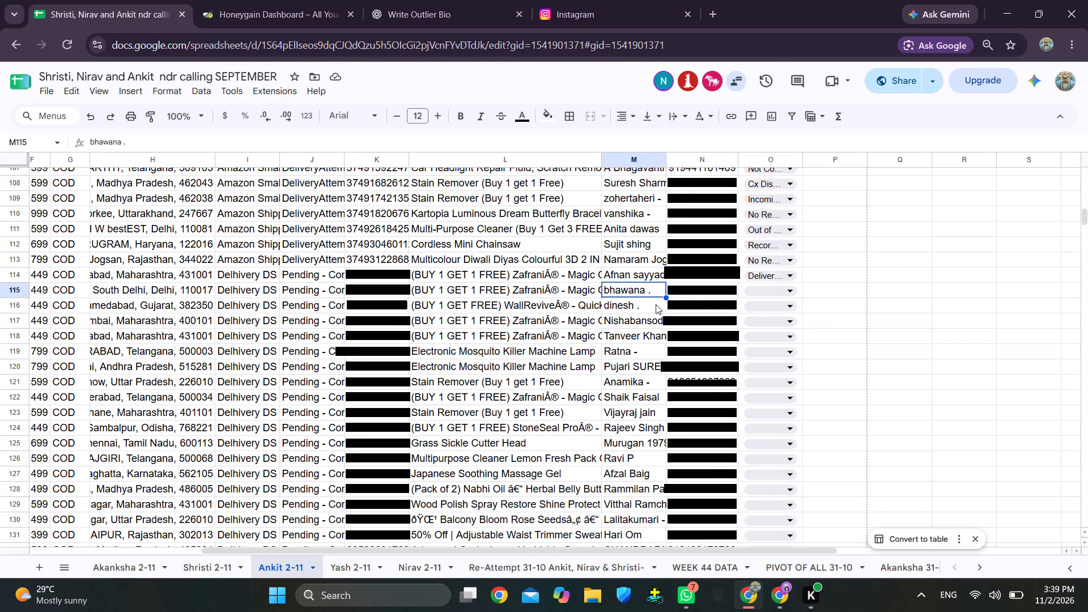
click(747, 290)
click(758, 309)
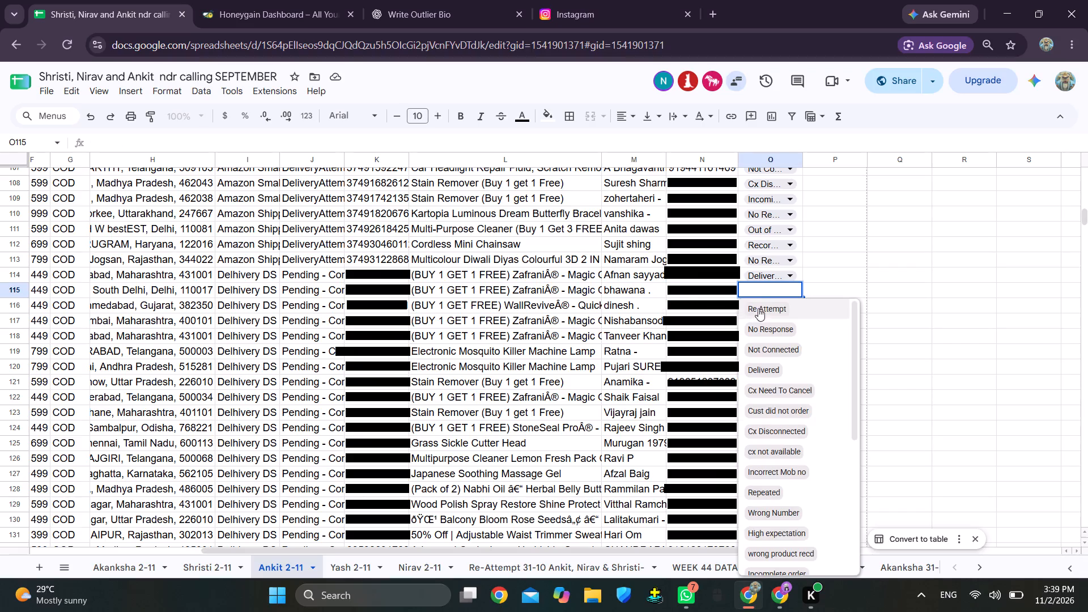
click(725, 301)
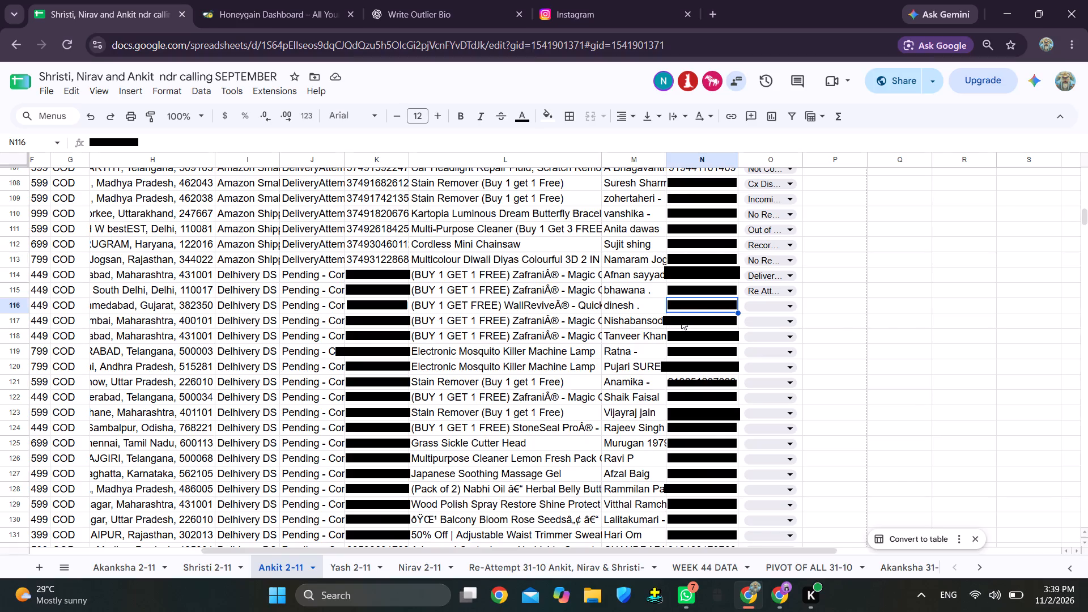
Check the row 116 customer name, set its remark to Busy, and select the row 117 contact number.
click(653, 305)
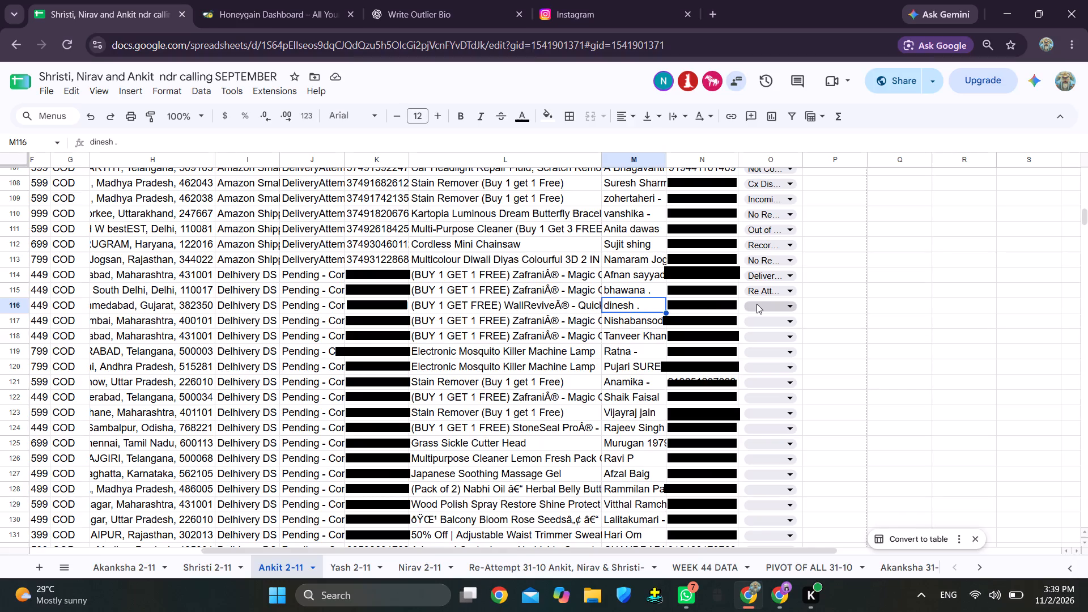
scroll(783, 311, up, 2)
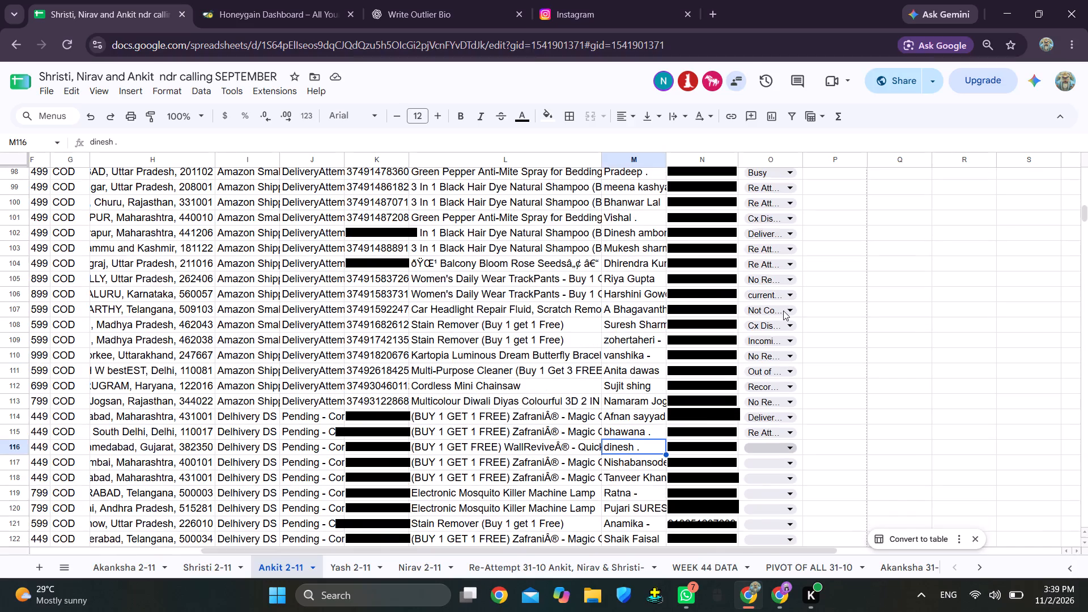
scroll(783, 311, down, 2)
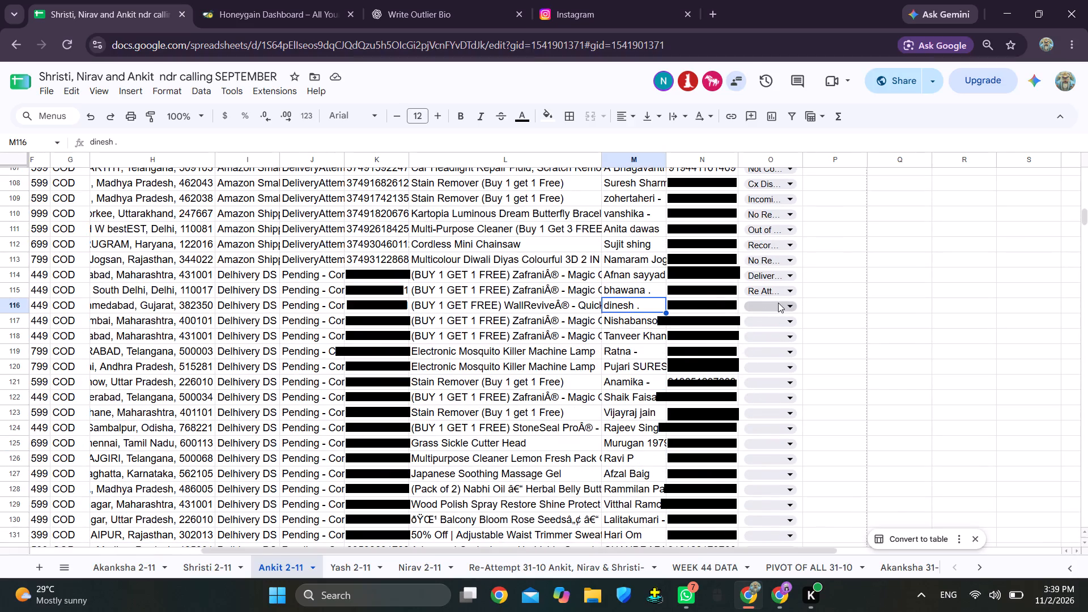
click(773, 306)
scroll(815, 437, down, 3)
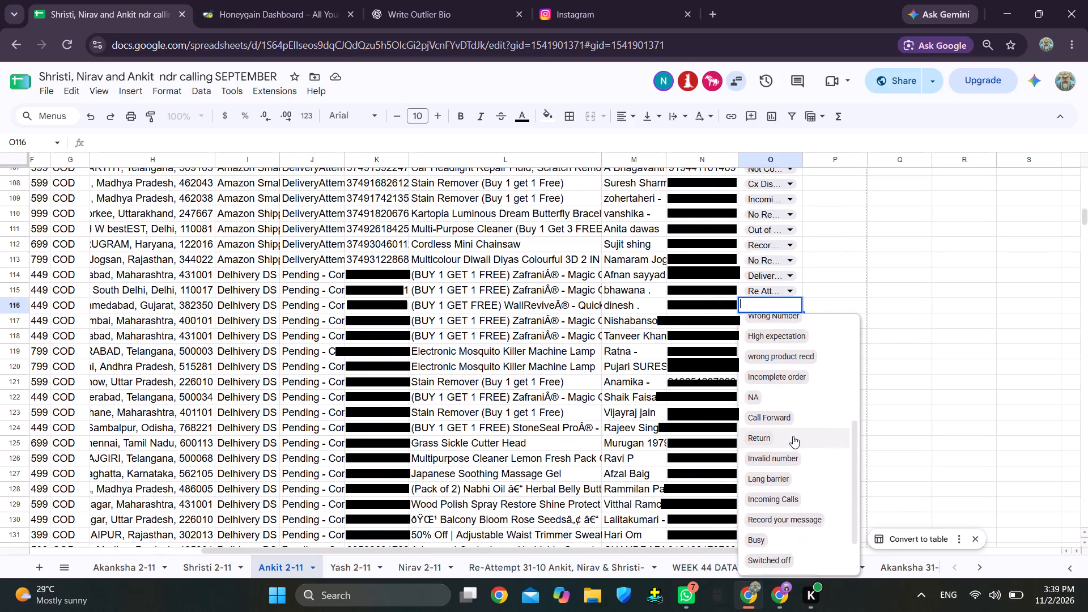
scroll(796, 437, down, 1)
click(761, 481)
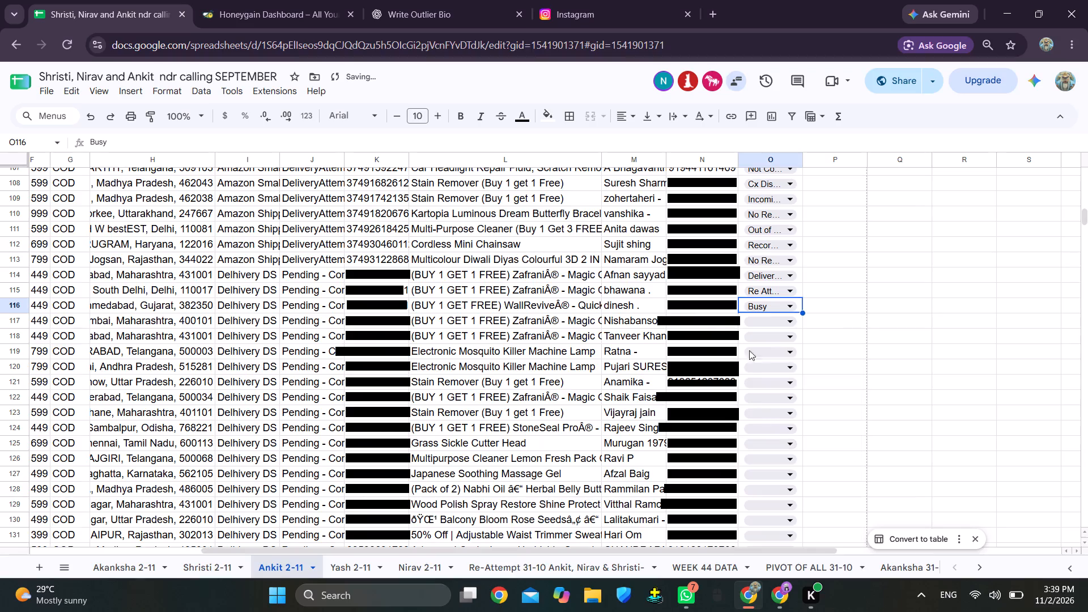
click(709, 323)
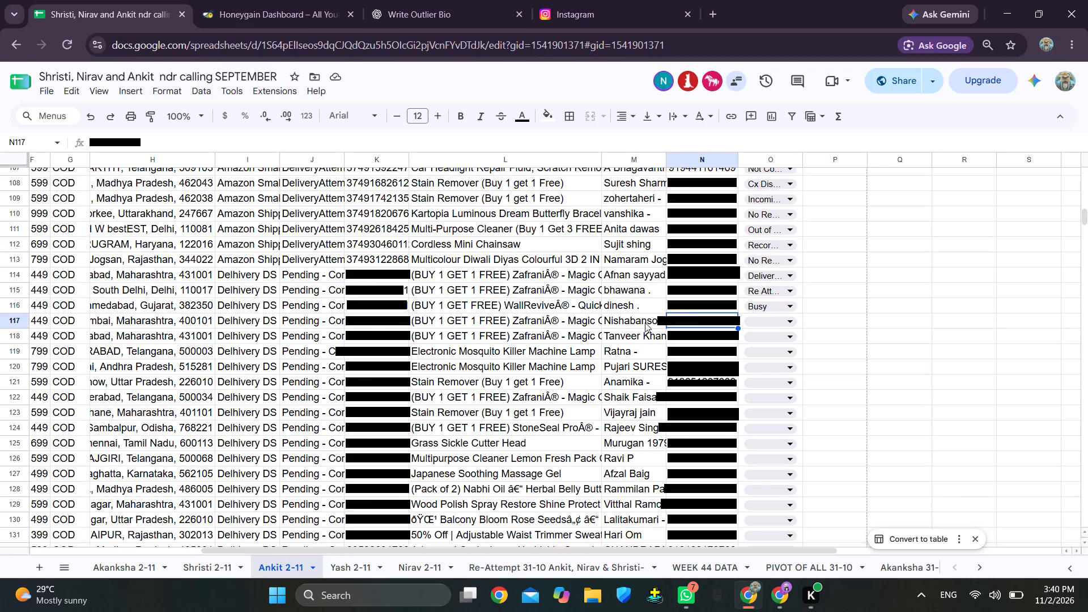
Check the row 117 customer name, set its remark to Re Attempt, and select the row 118 contact number.
click(647, 319)
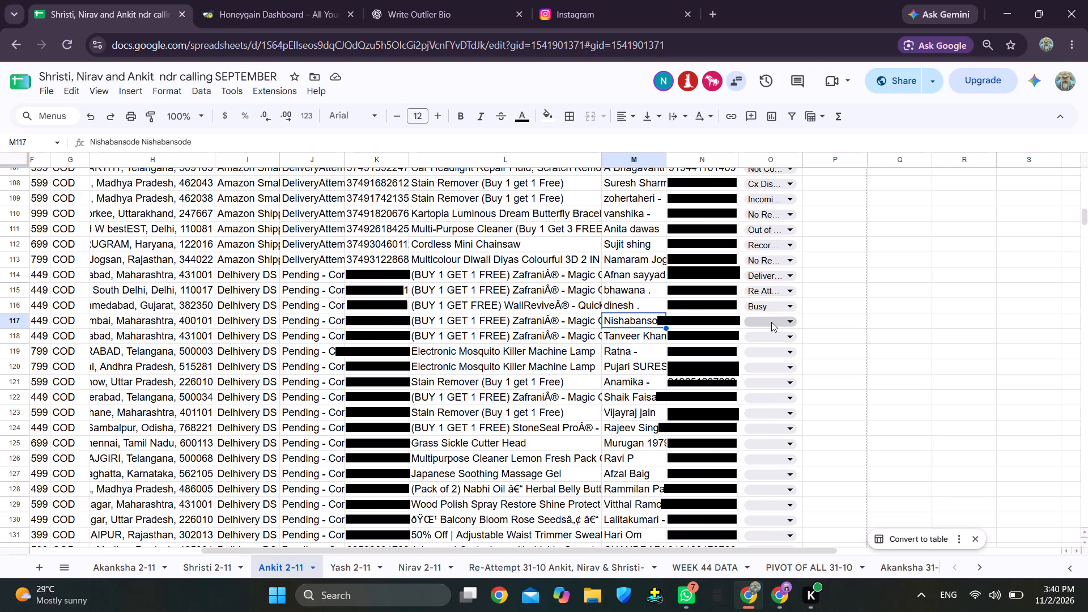
click(771, 322)
click(772, 339)
click(721, 337)
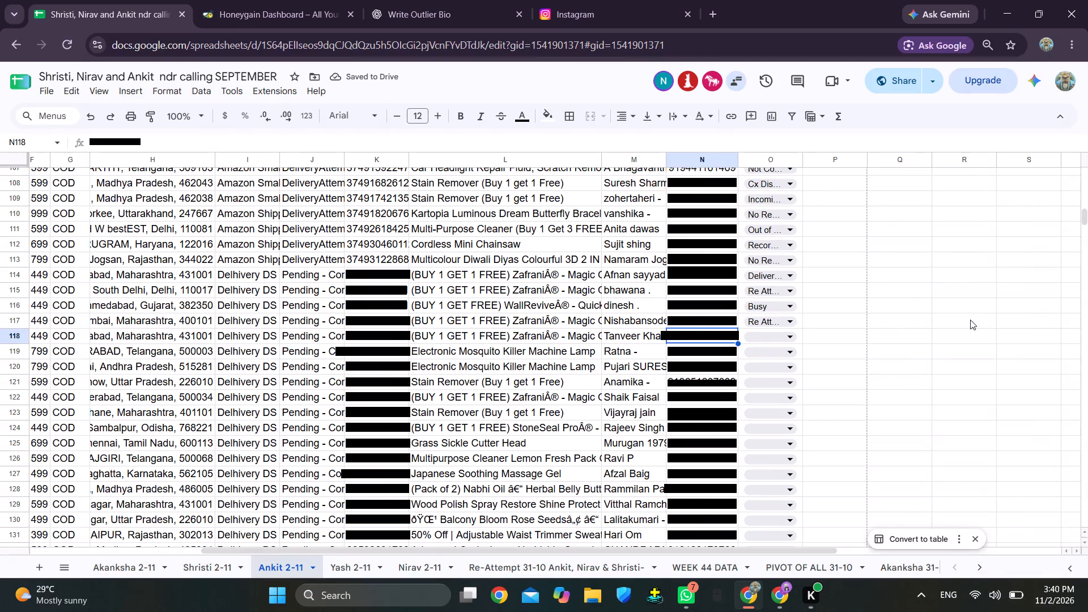
Check the row 118 customer name, set its remark to Cx Need To Cancel, and select the row 119 contact number.
click(643, 334)
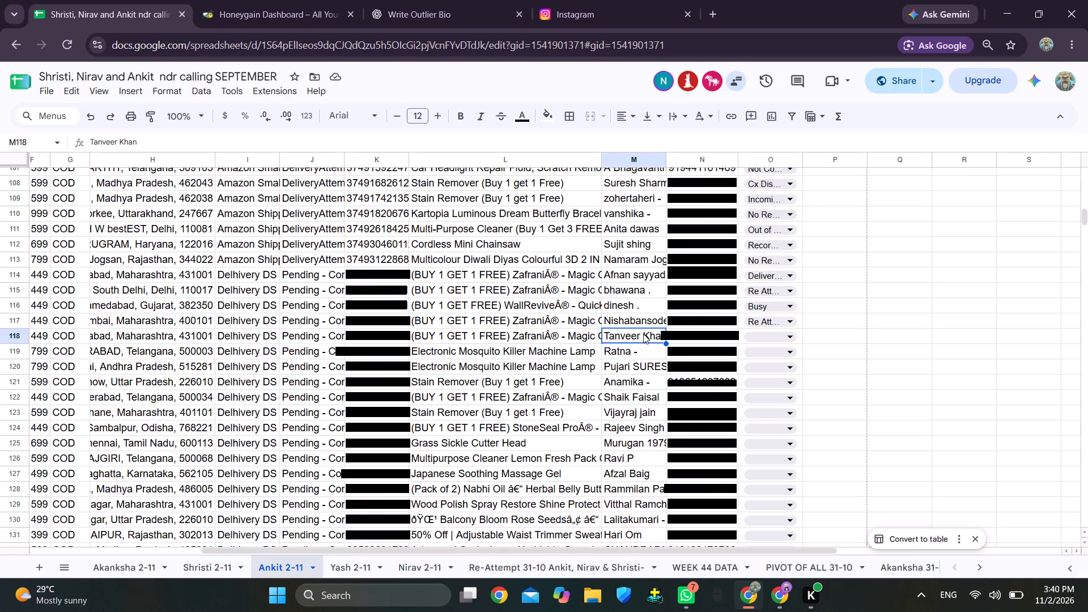
click(768, 337)
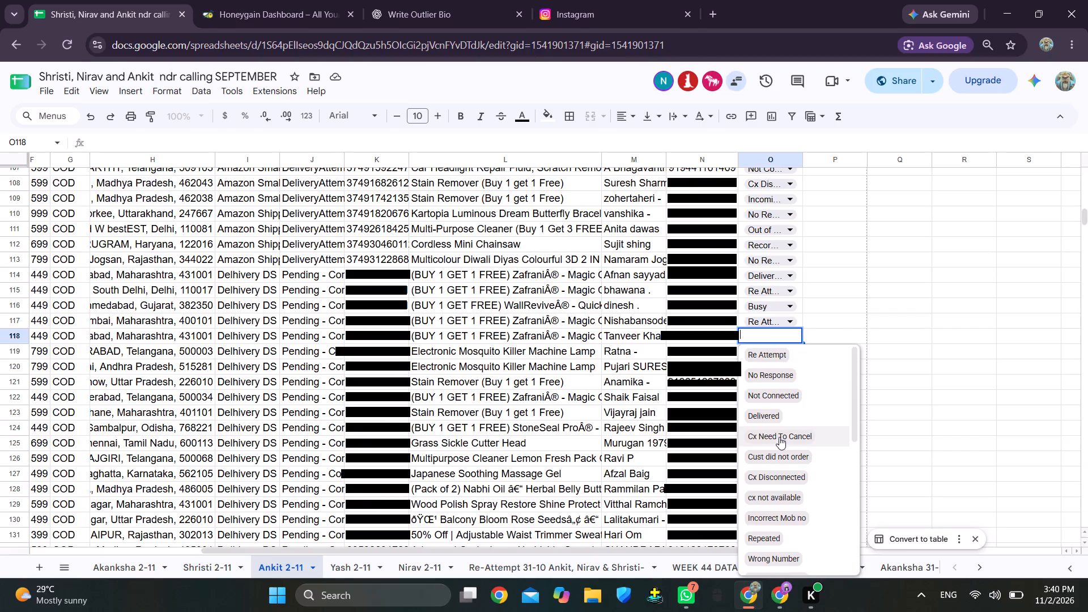
click(779, 437)
click(717, 349)
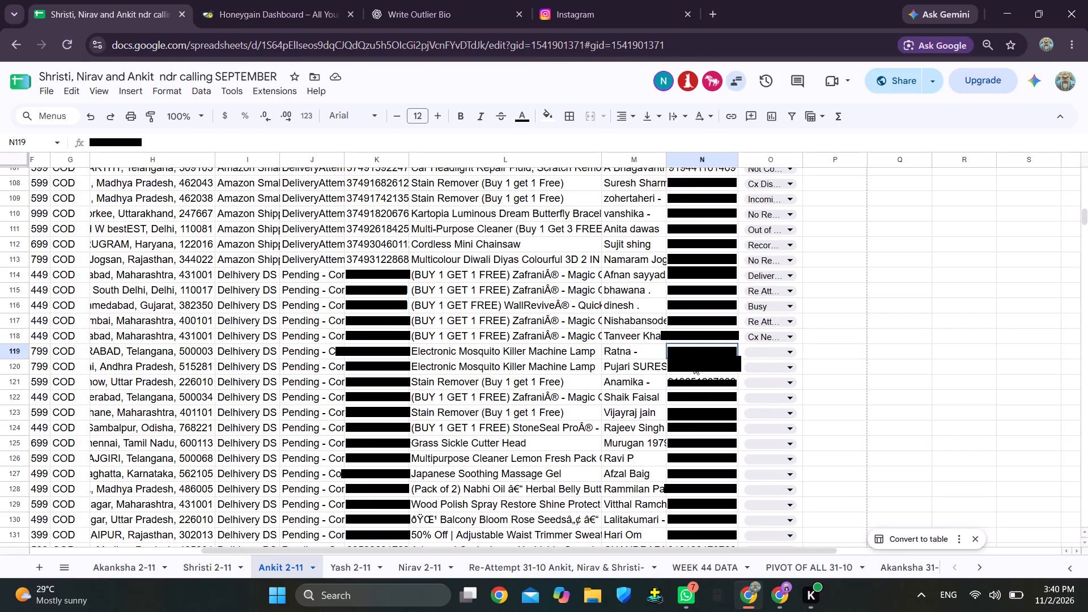
Check the row 119 customer name, set its remark to Cx Disconnected, and select the row 120 contact number.
click(643, 350)
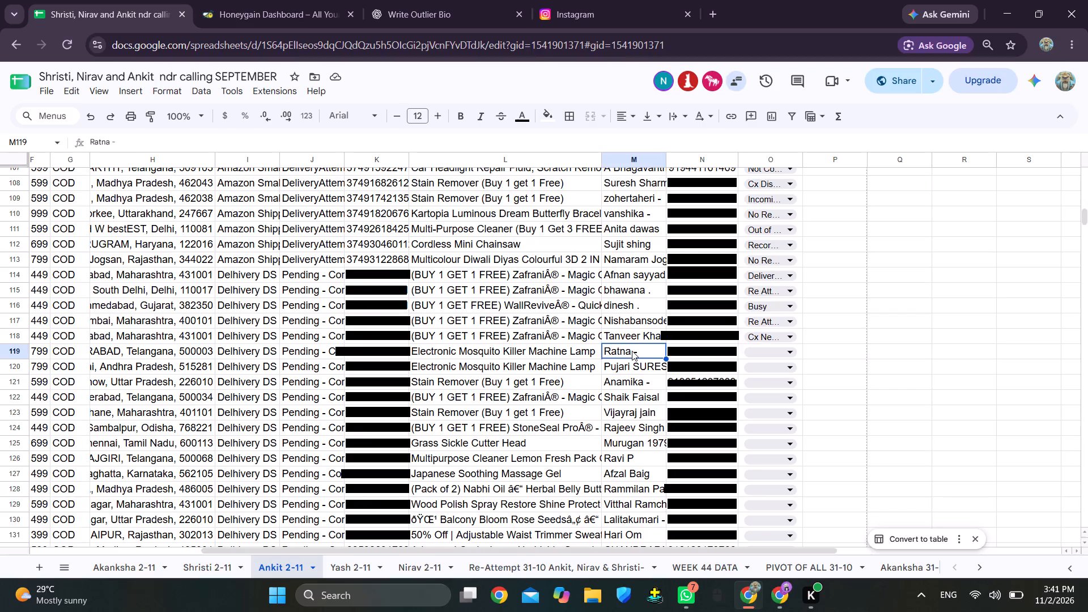
click(759, 351)
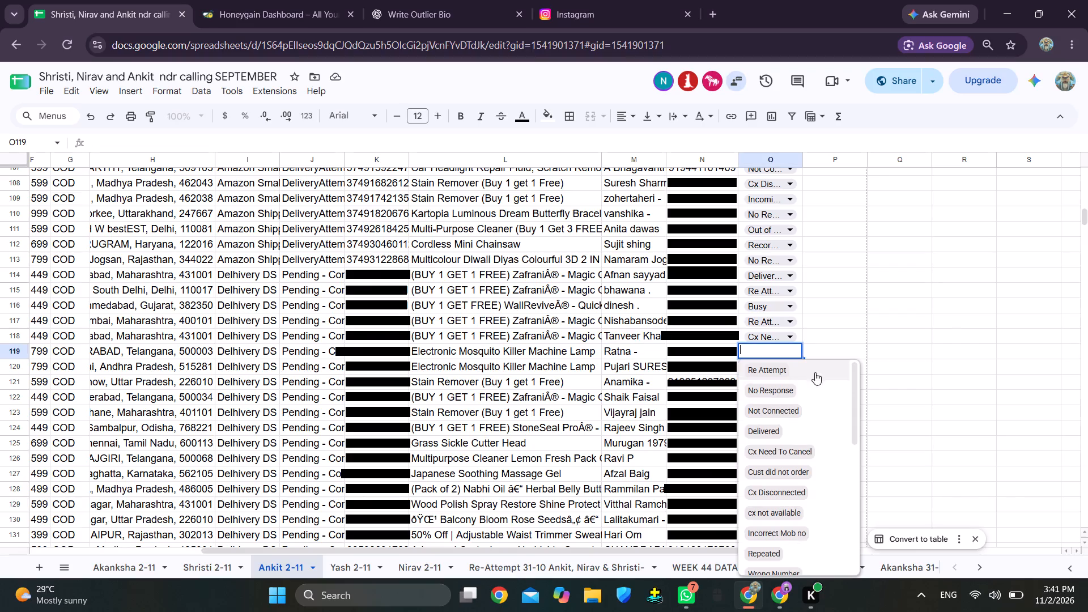
click(778, 492)
scroll(837, 367, down, 2)
click(712, 227)
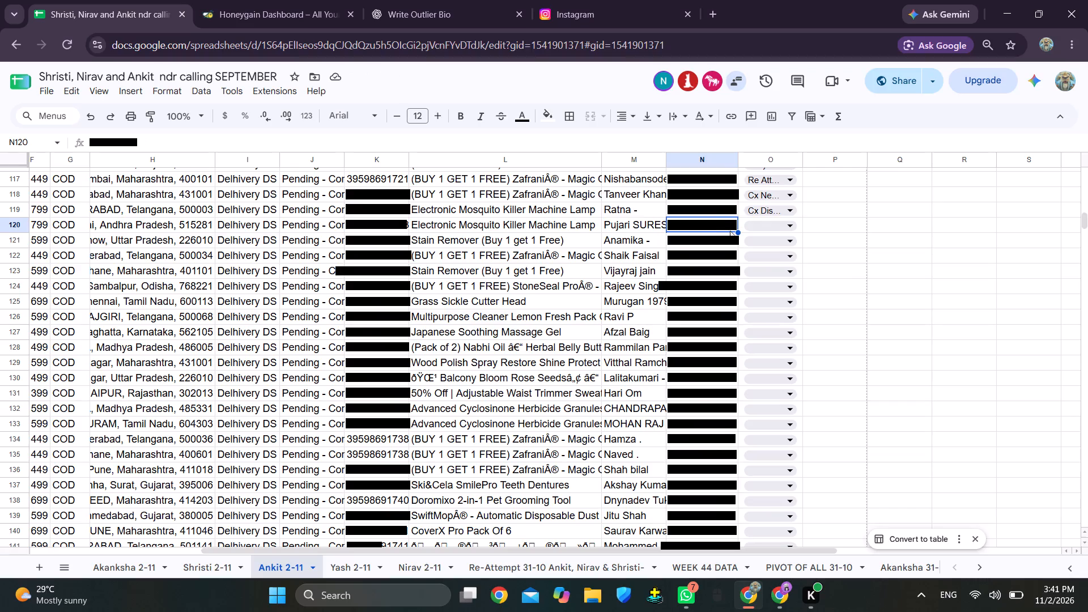
Check the row 120 customer name, set its remark to Not Connected, and select the row 121 contact number.
click(652, 224)
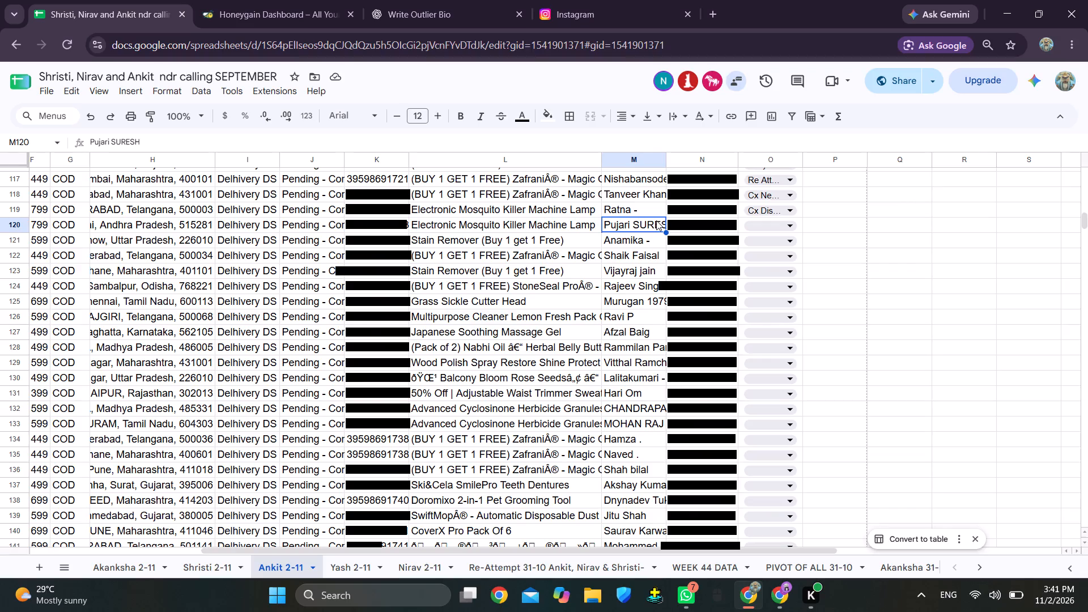
click(779, 228)
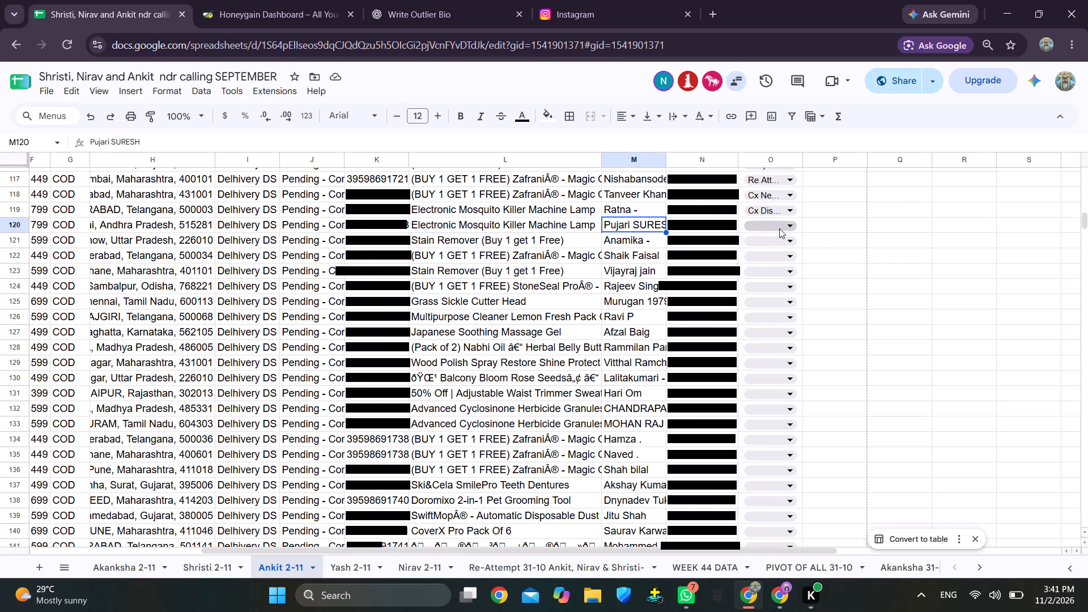
click(780, 284)
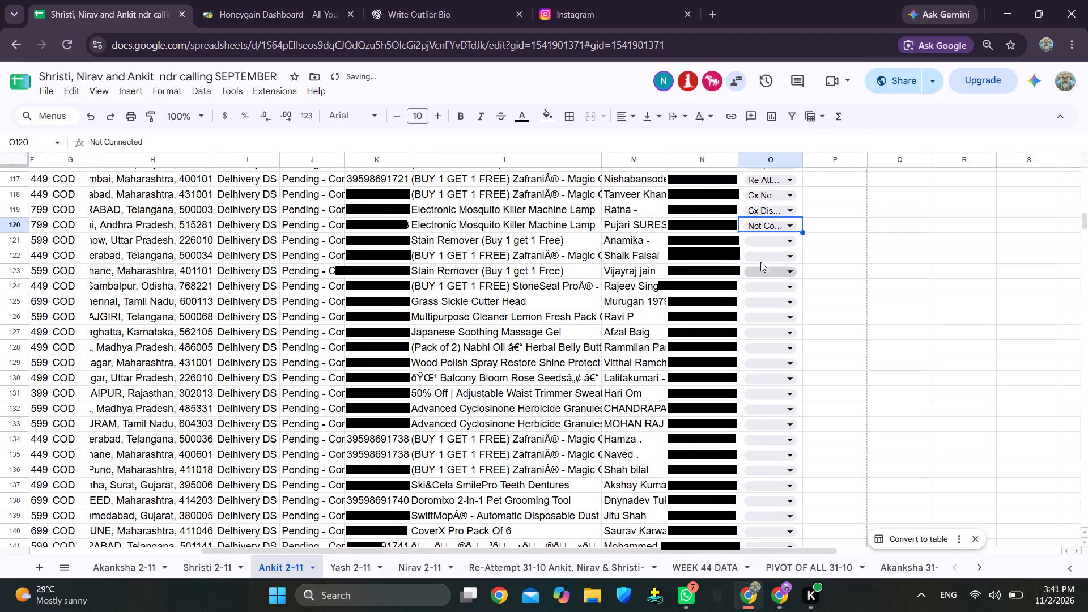
click(711, 243)
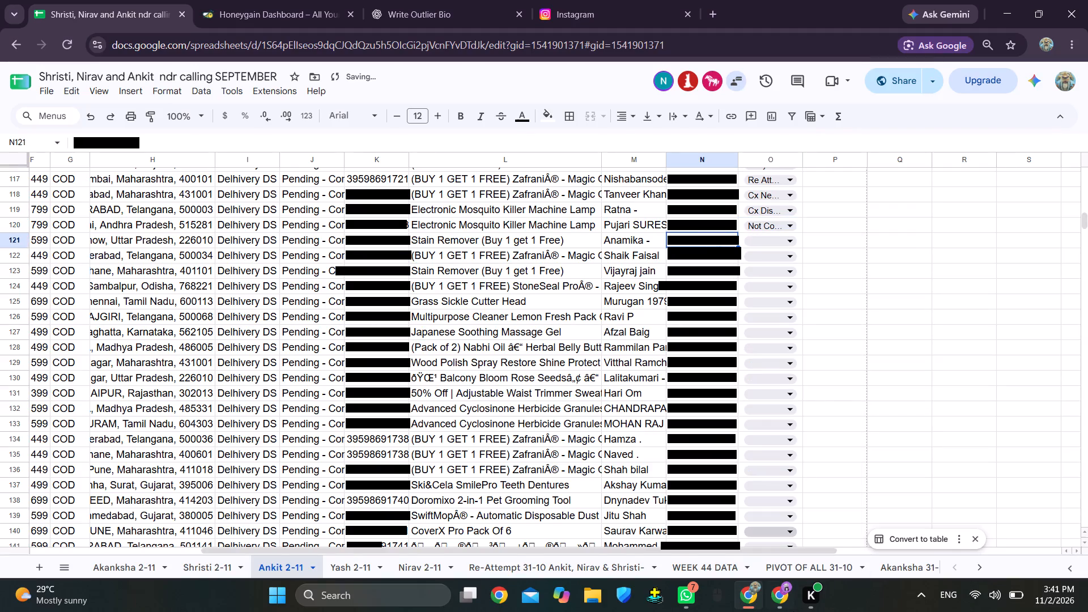
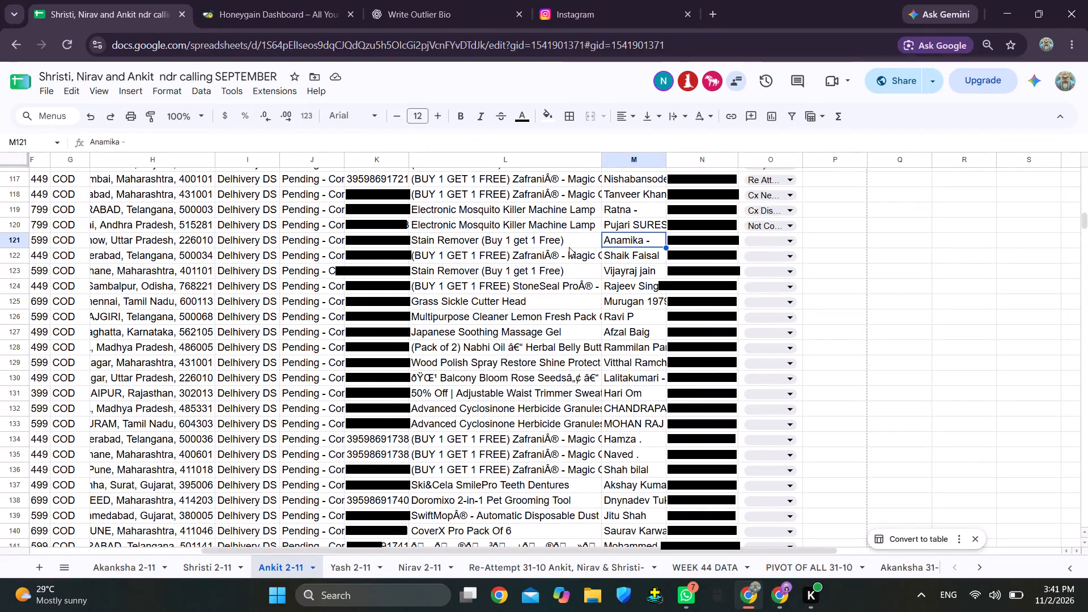
Set the row 121 remark to No Response and select the row 122 contact number.
click(763, 243)
click(769, 278)
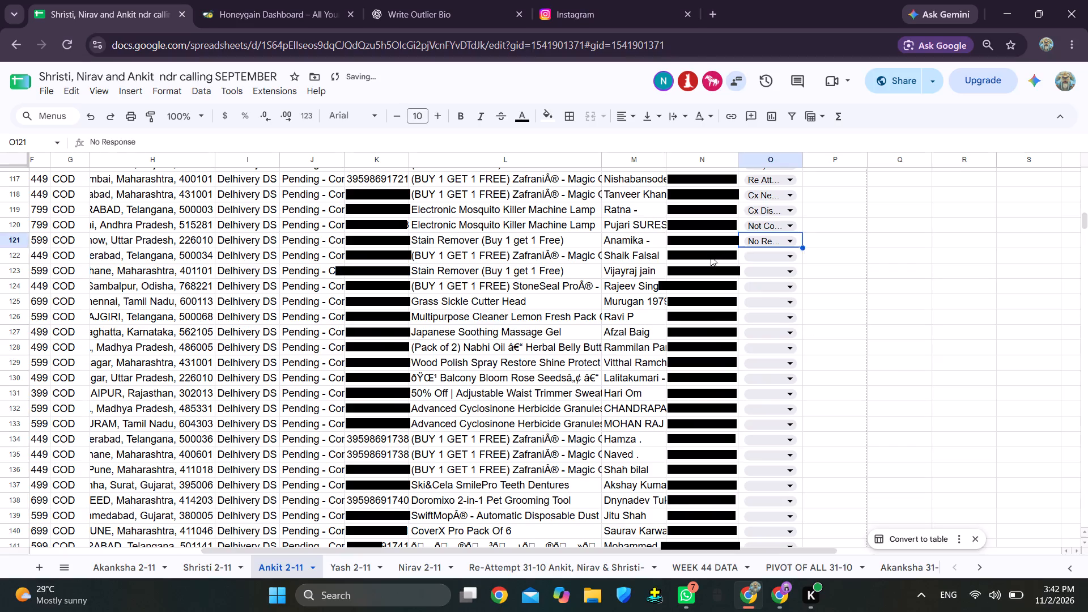
click(711, 256)
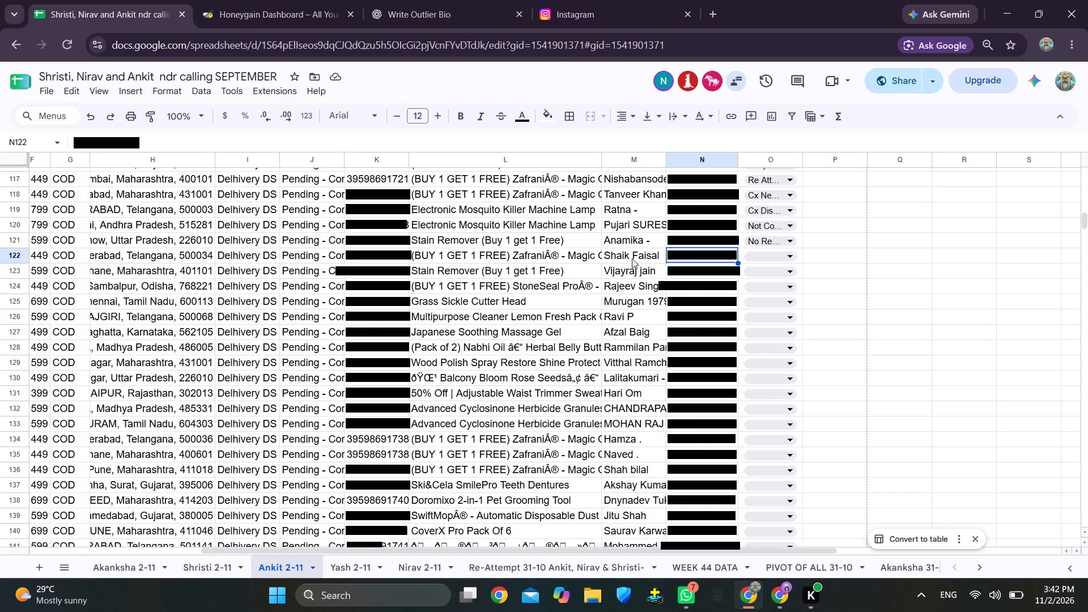
Check the row 122 customer name, set its remark to Switched off, and select the row 123 contact number.
click(635, 251)
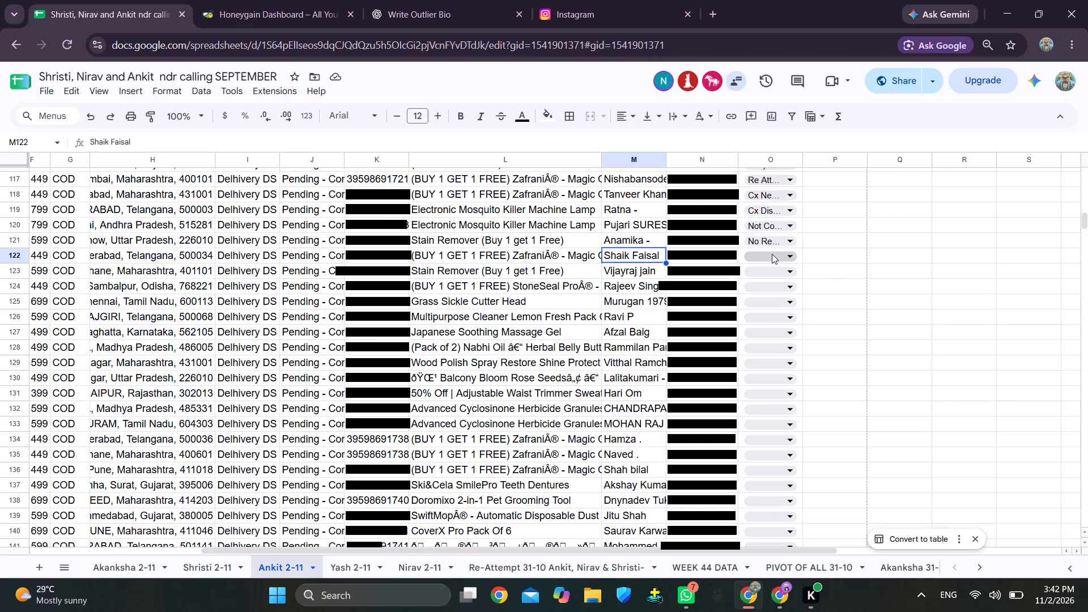
scroll(838, 258, up, 2)
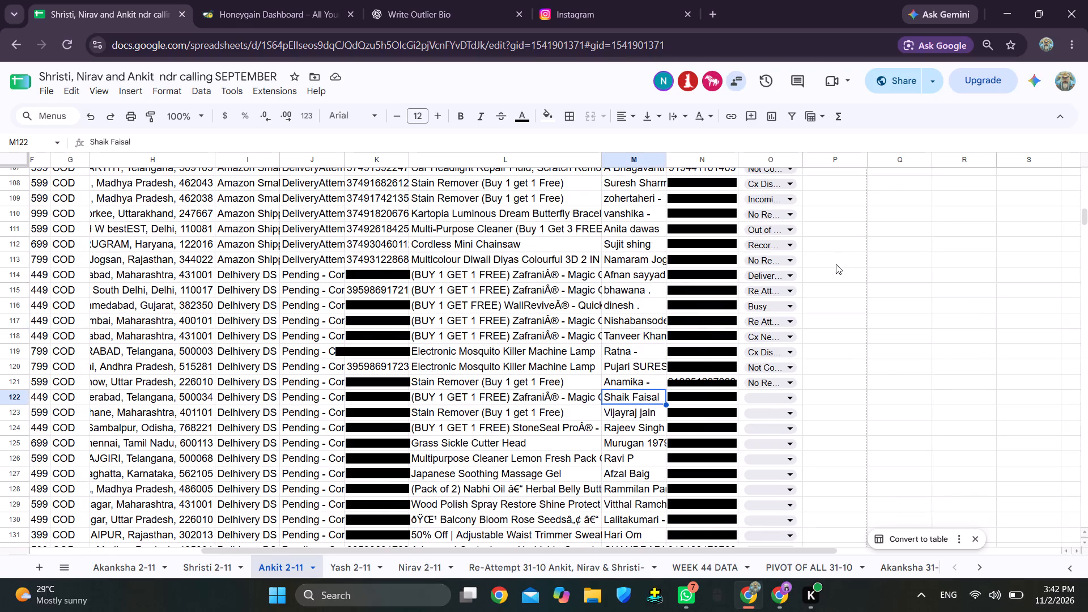
scroll(836, 266, up, 1)
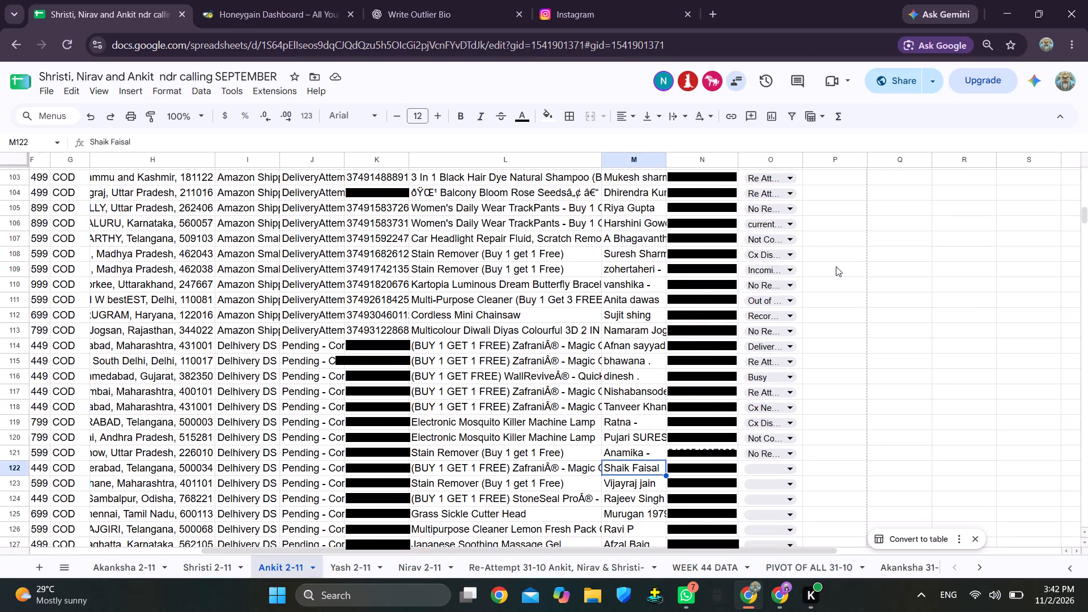
scroll(836, 266, down, 3)
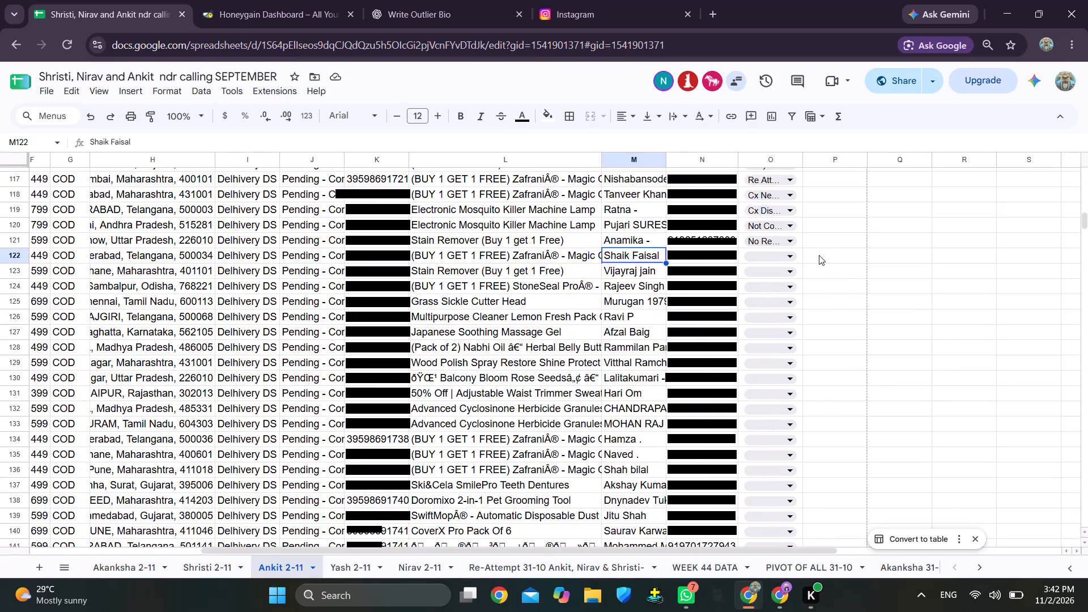
scroll(819, 256, down, 1)
click(775, 186)
scroll(791, 274, down, 8)
scroll(801, 394, down, 4)
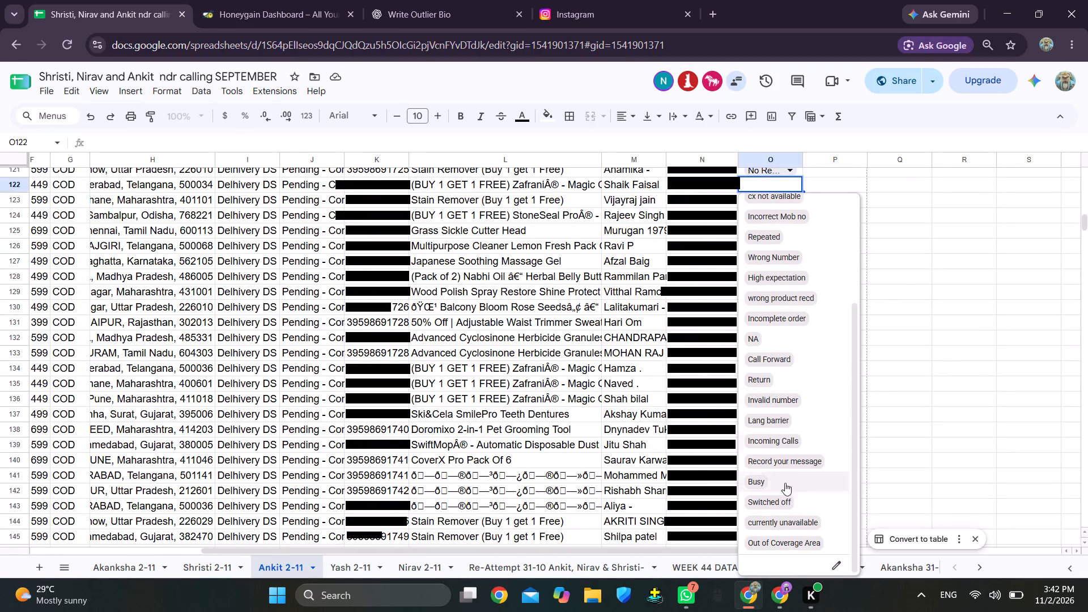
click(767, 500)
click(708, 201)
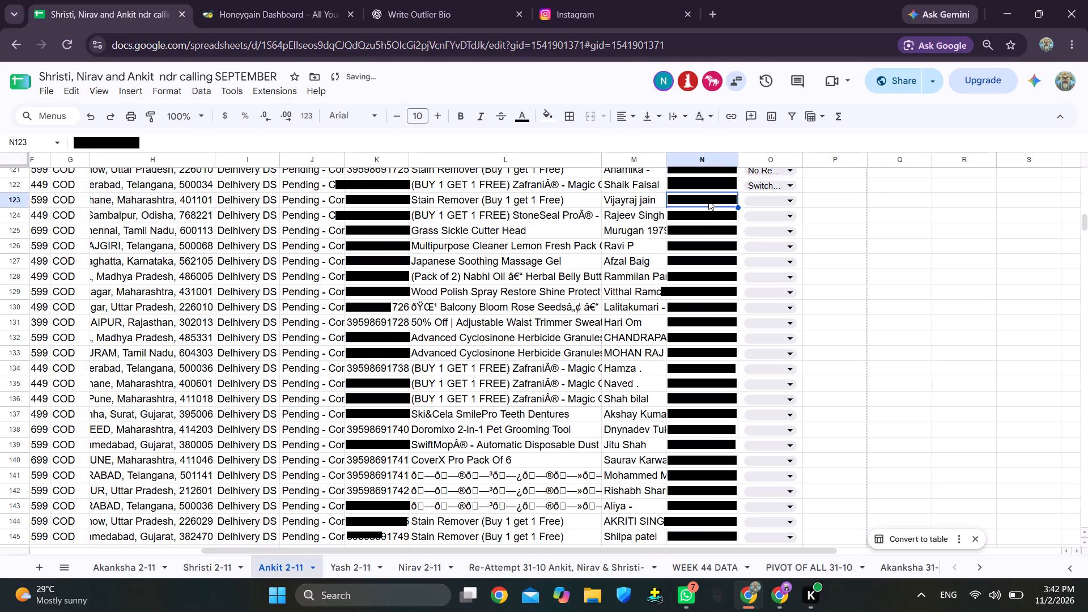
Glance at the Honeygain dashboard and return to the calling sheet.
scroll(848, 221, up, 1)
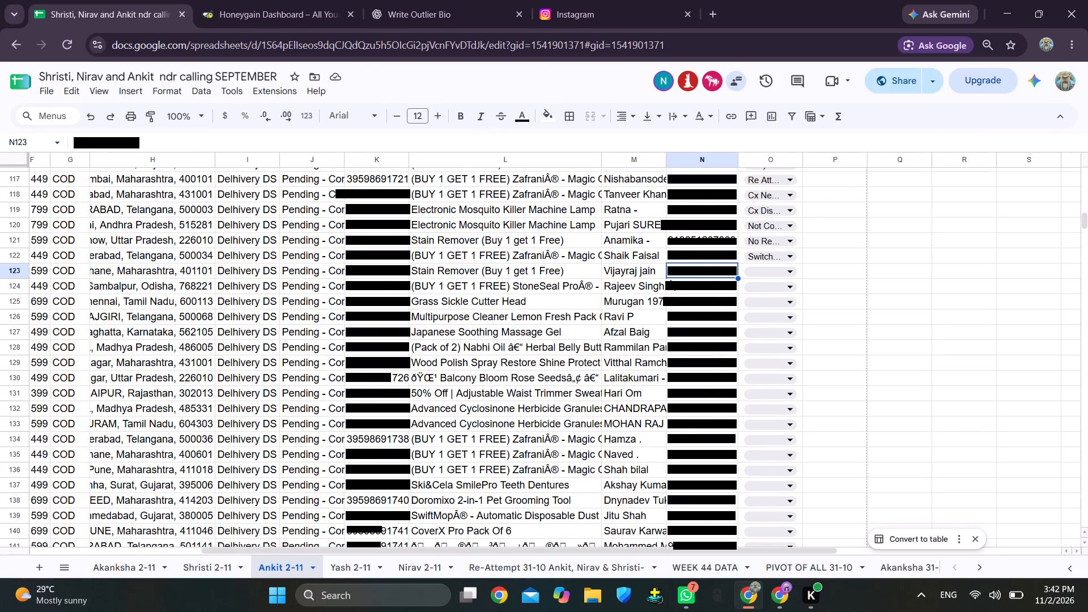
click(282, 14)
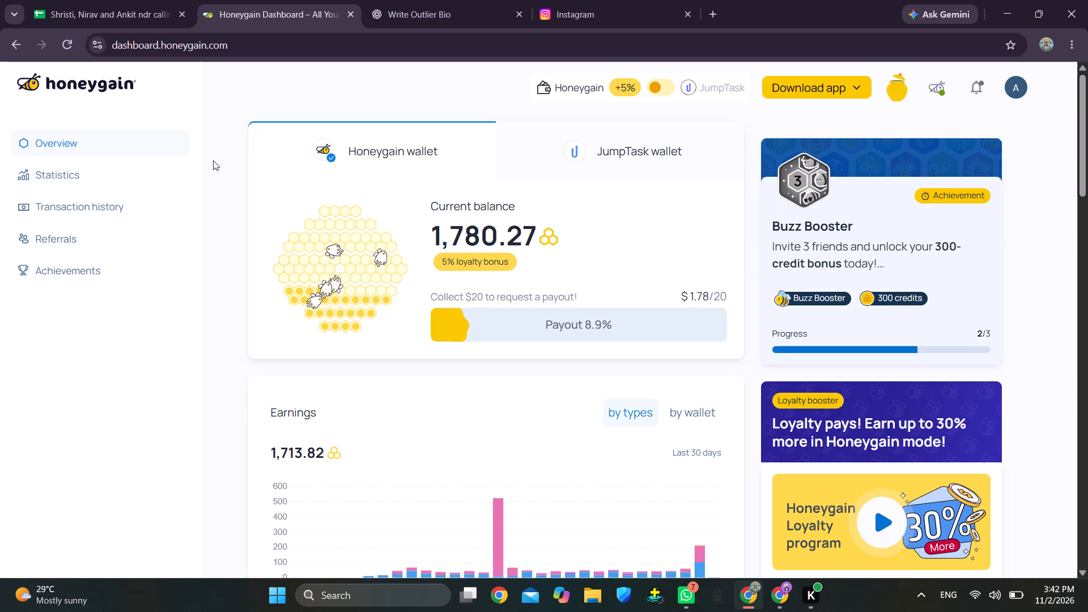
click(134, 18)
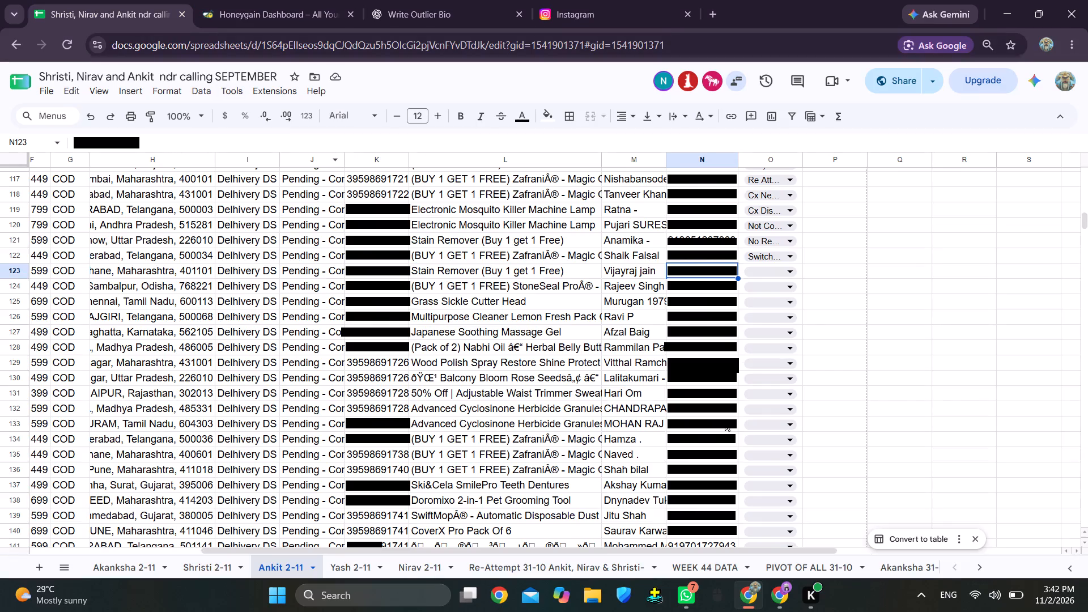
Check the row 123 customer name, set its remark to Cx Need To Cancel, and select the row 124 contact number.
click(637, 270)
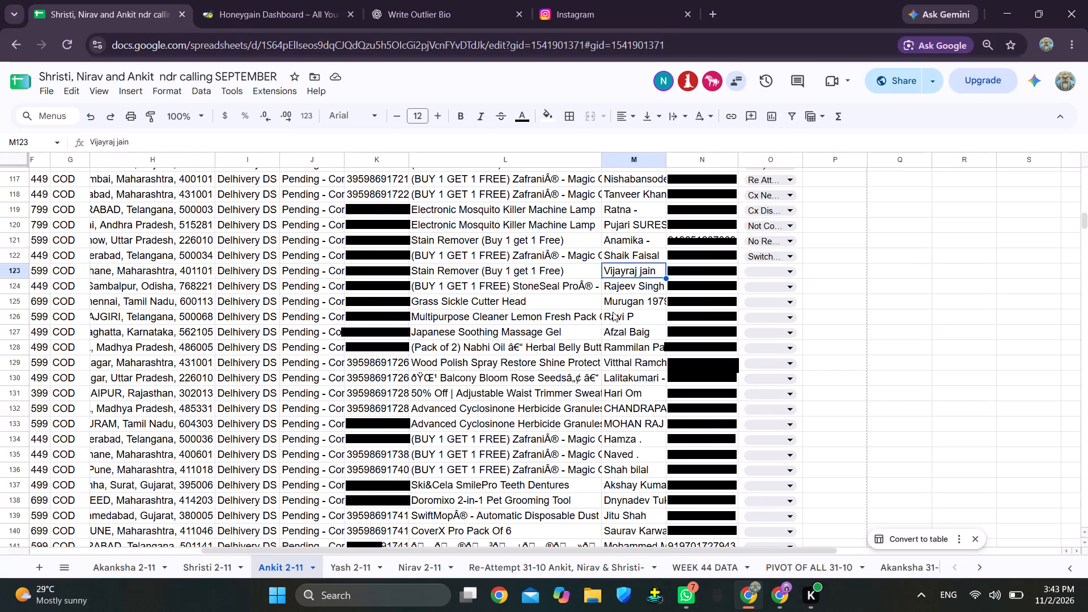
scroll(743, 301, up, 1)
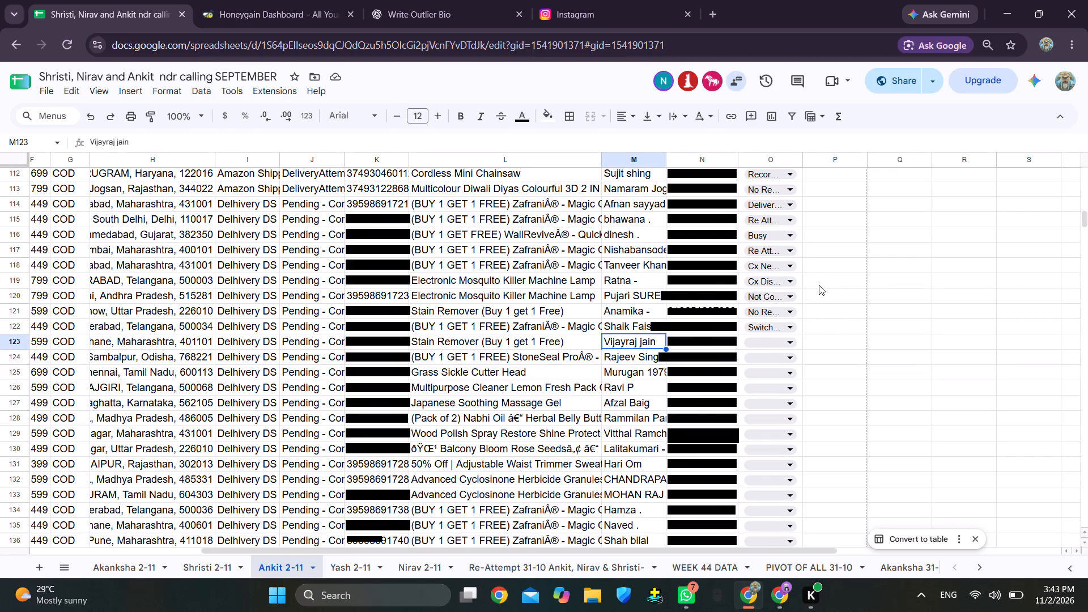
scroll(811, 269, up, 1)
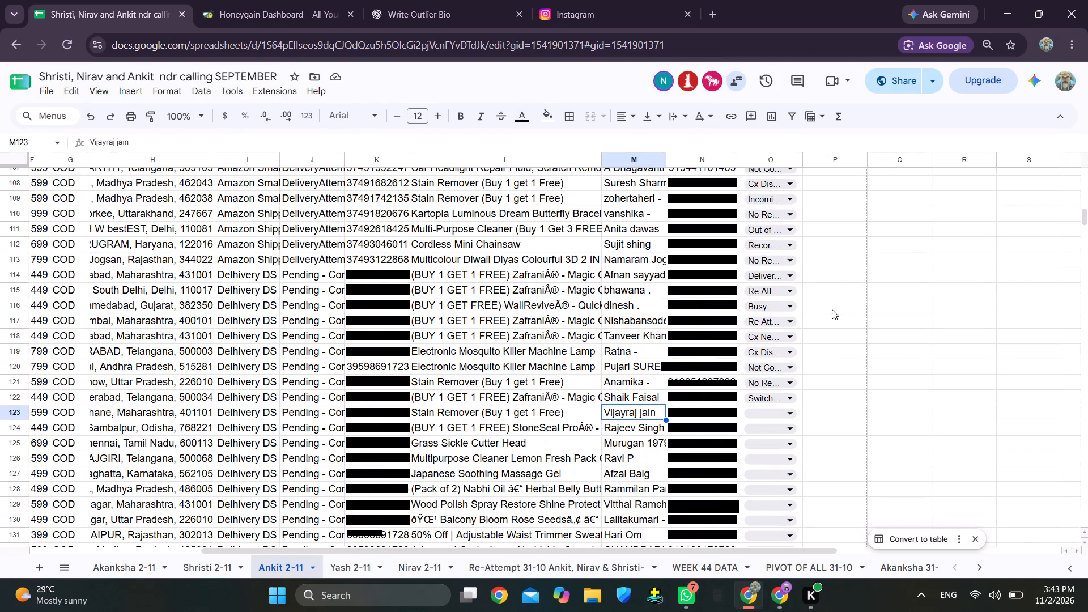
scroll(832, 310, down, 2)
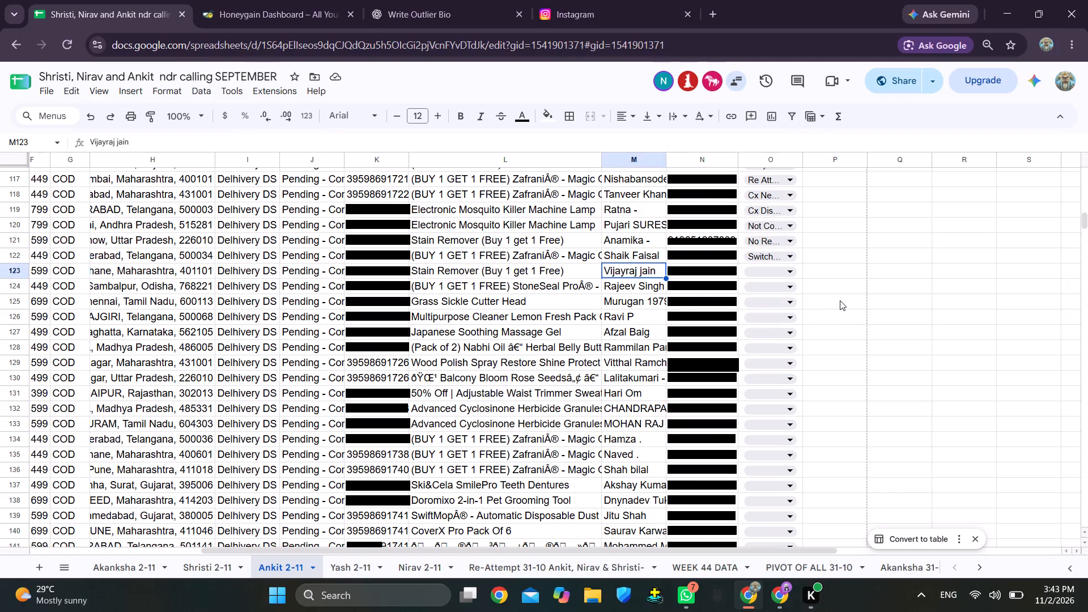
scroll(842, 297, up, 1)
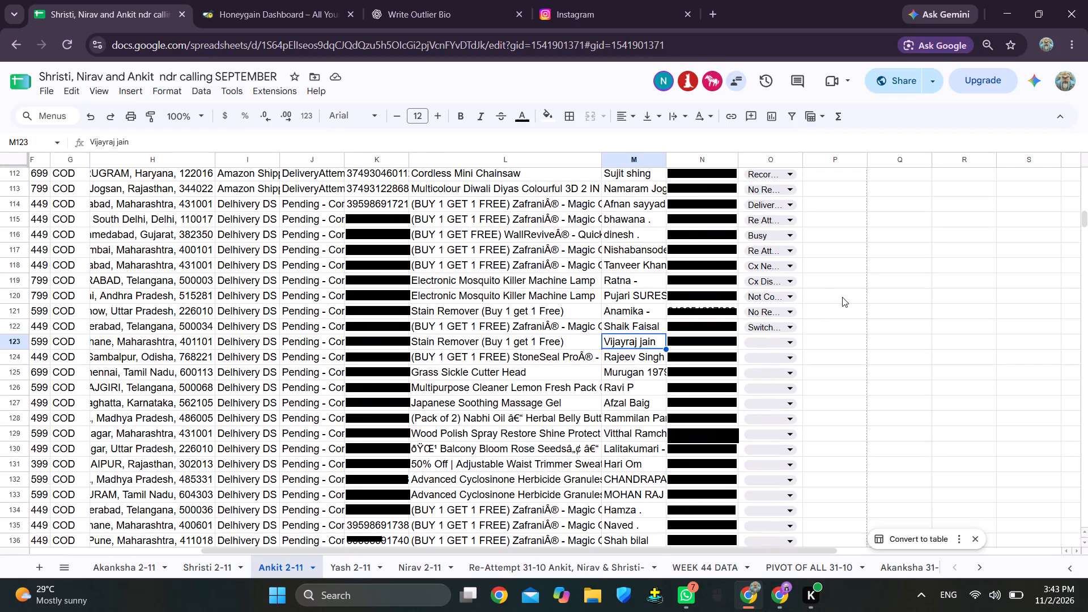
scroll(842, 297, down, 1)
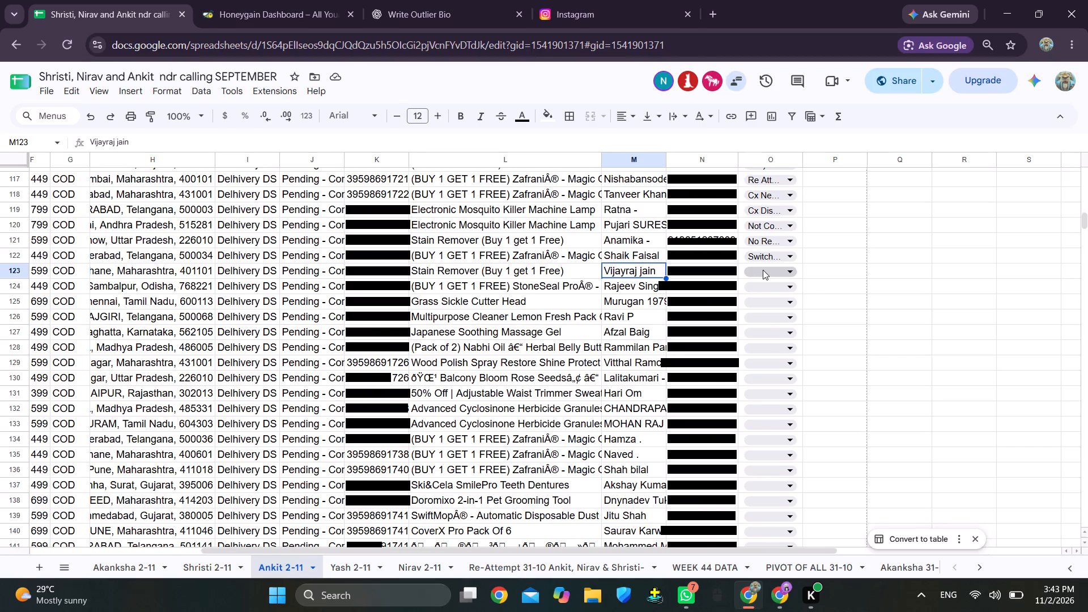
click(763, 270)
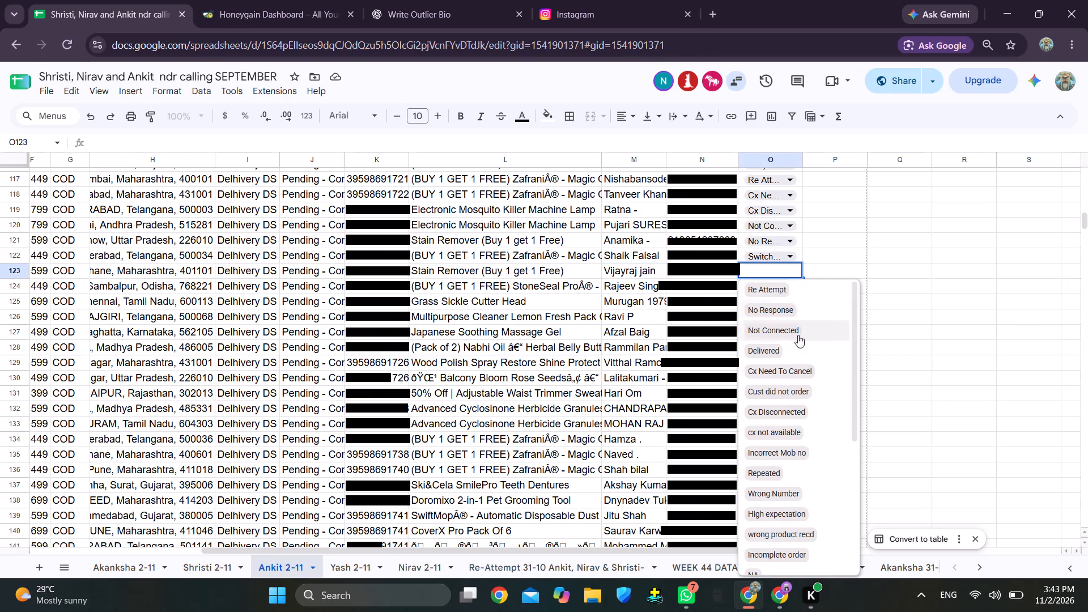
click(777, 369)
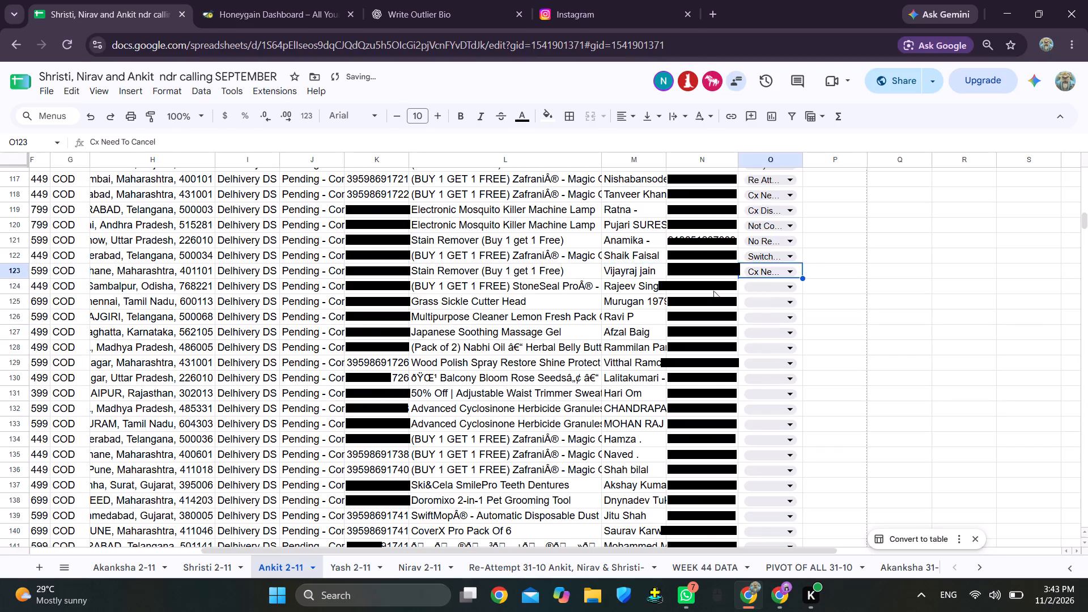
click(713, 287)
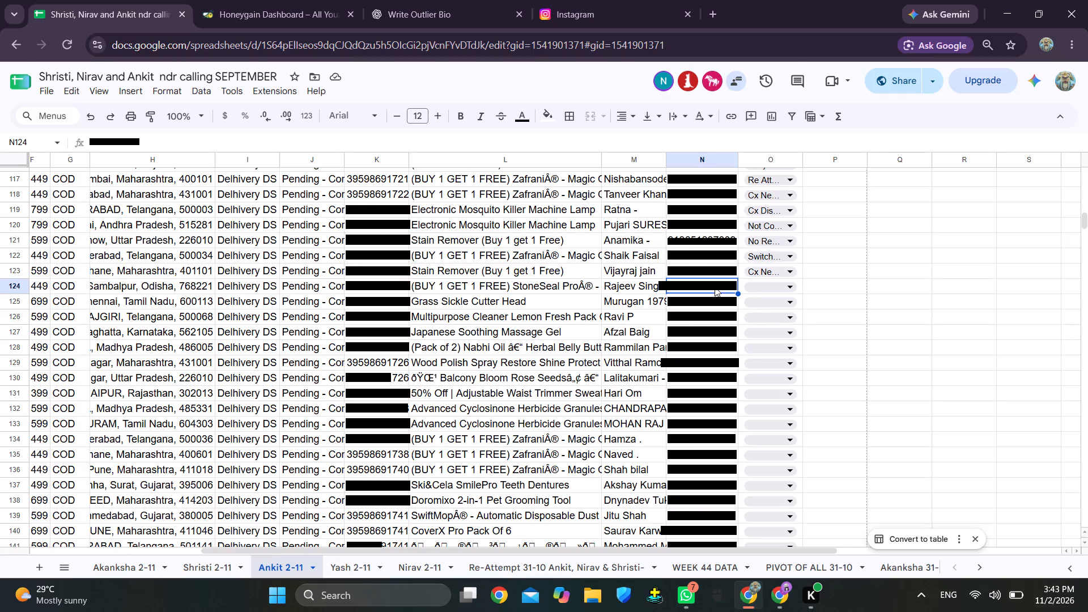
Check the row 124 customer name, set its remark to currently unavailable, and select the row 125 contact number.
scroll(714, 287, up, 1)
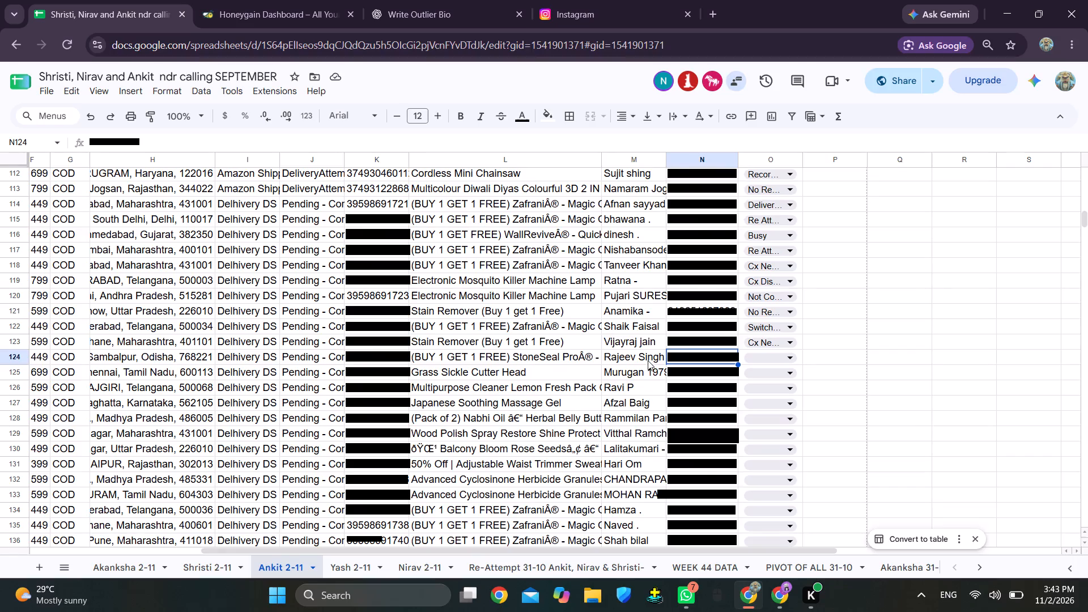
click(649, 360)
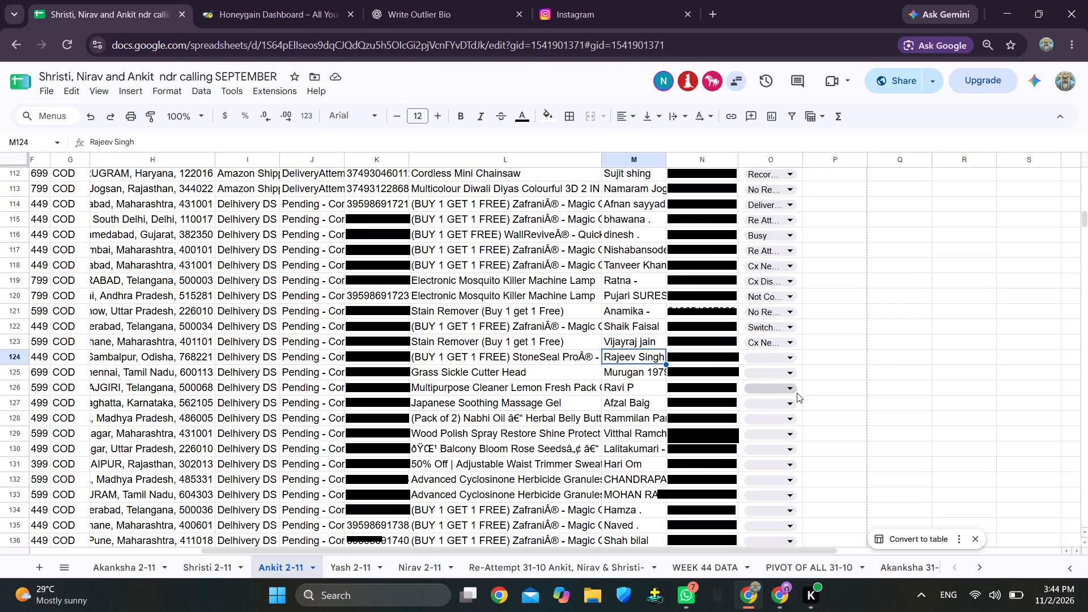
click(779, 359)
scroll(777, 425, down, 14)
scroll(792, 454, up, 1)
scroll(792, 454, down, 1)
click(815, 523)
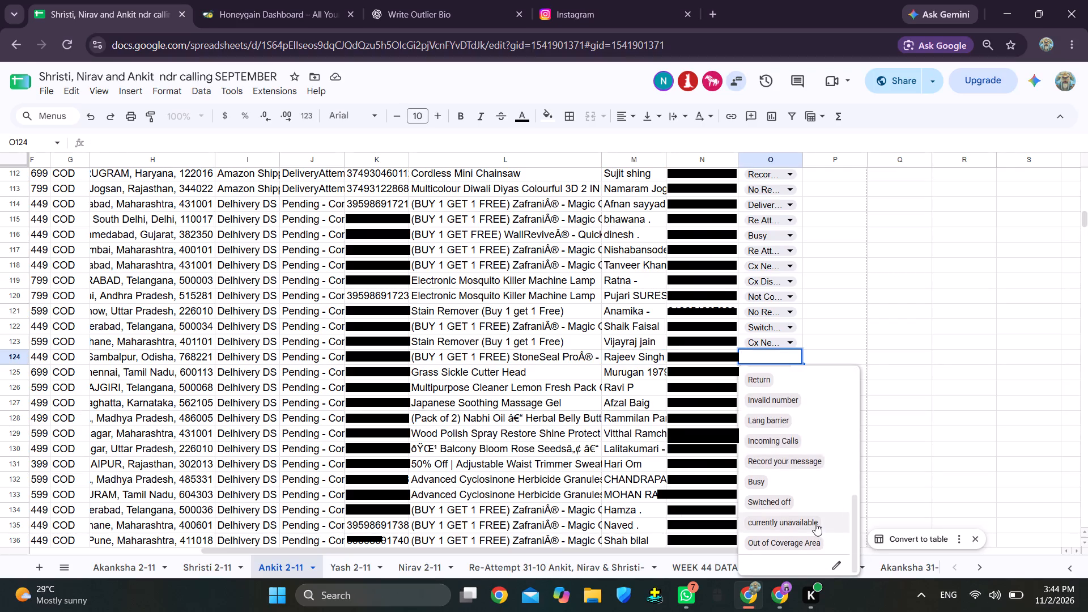
click(714, 373)
Look through the Ankit 2-11 rows down to the end of the data to review which remarks are still blank.
scroll(815, 377, down, 1)
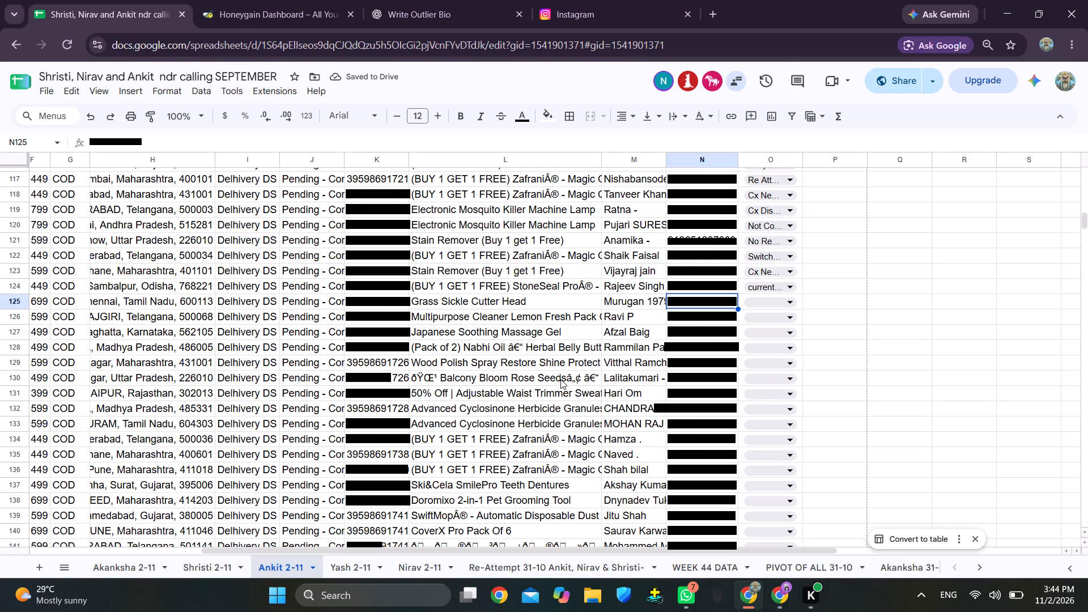
scroll(868, 361, down, 17)
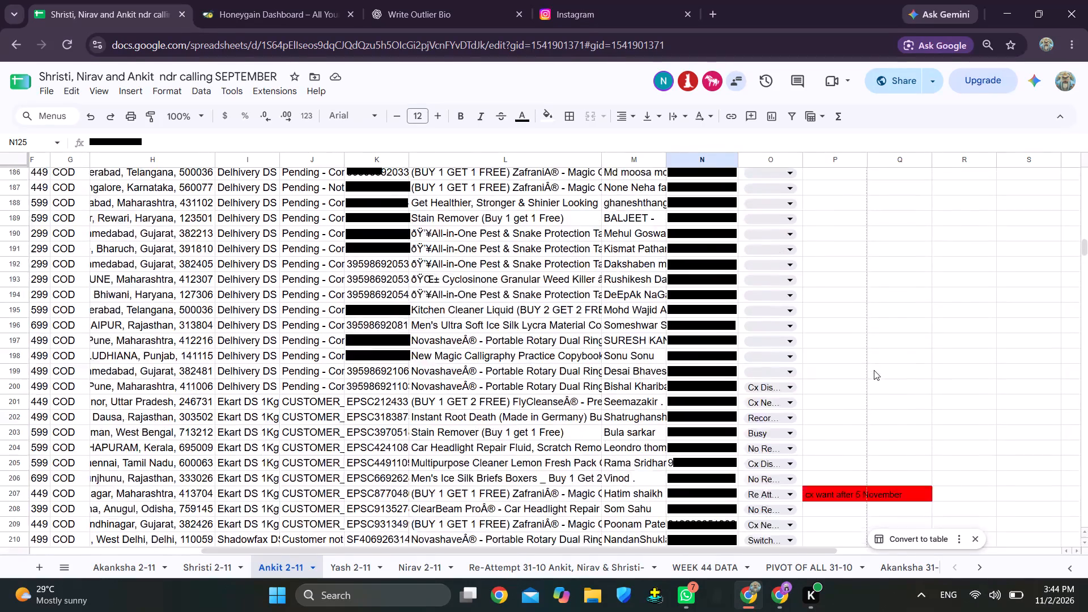
scroll(874, 370, down, 1)
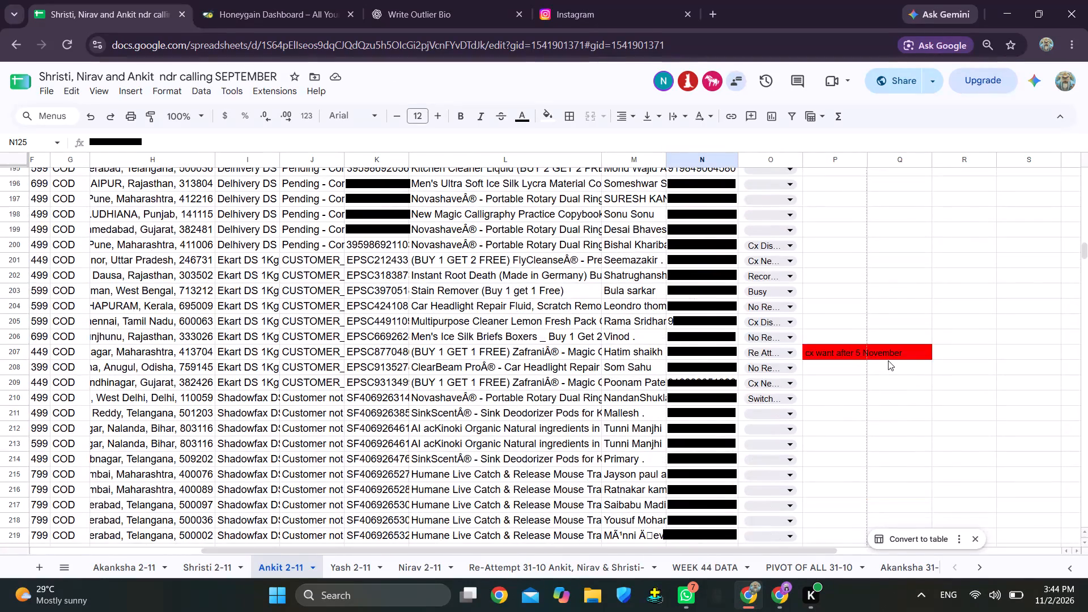
scroll(888, 360, up, 1)
scroll(888, 360, down, 6)
scroll(889, 360, up, 2)
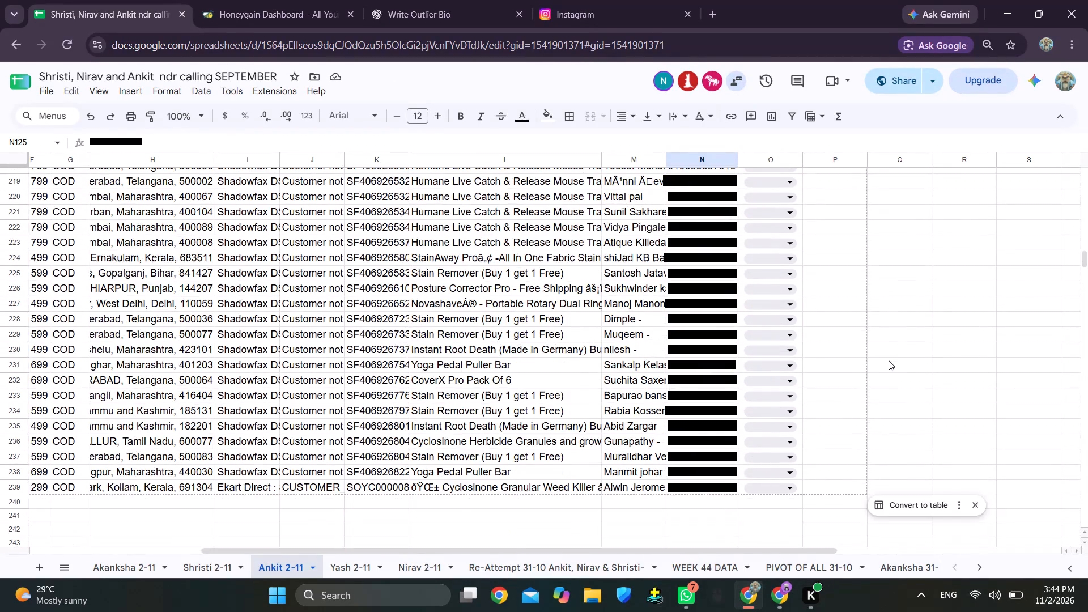
scroll(889, 360, up, 8)
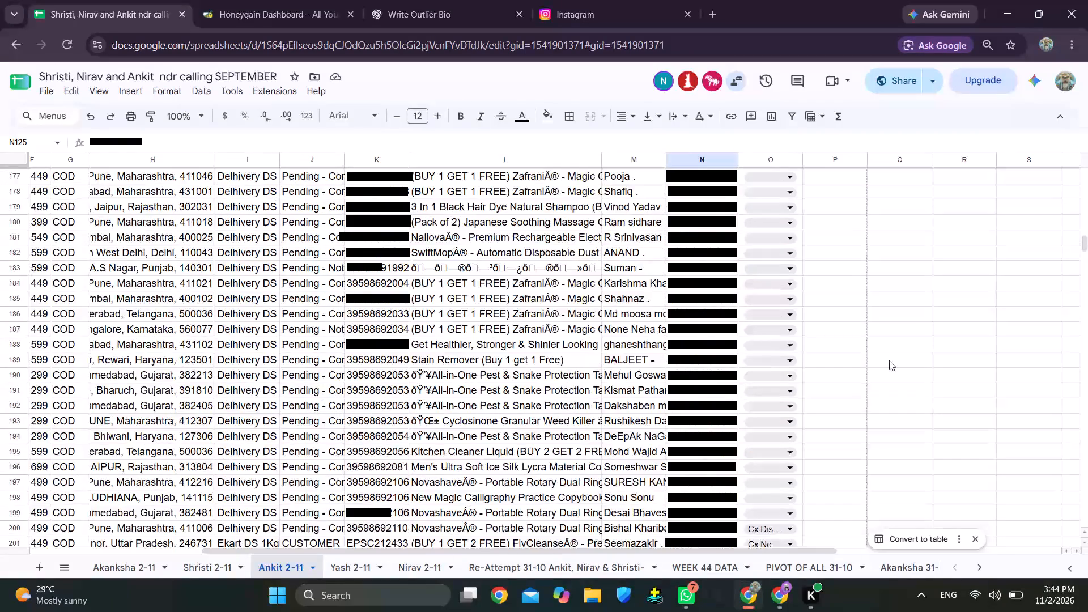
scroll(890, 360, up, 8)
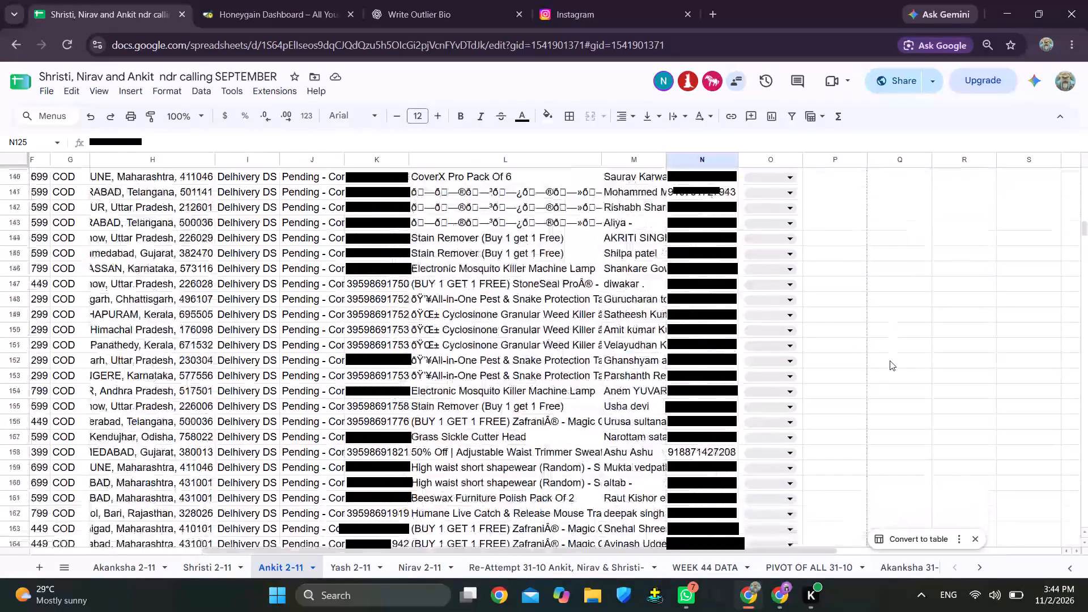
scroll(890, 360, up, 3)
scroll(890, 360, down, 1)
scroll(890, 360, up, 3)
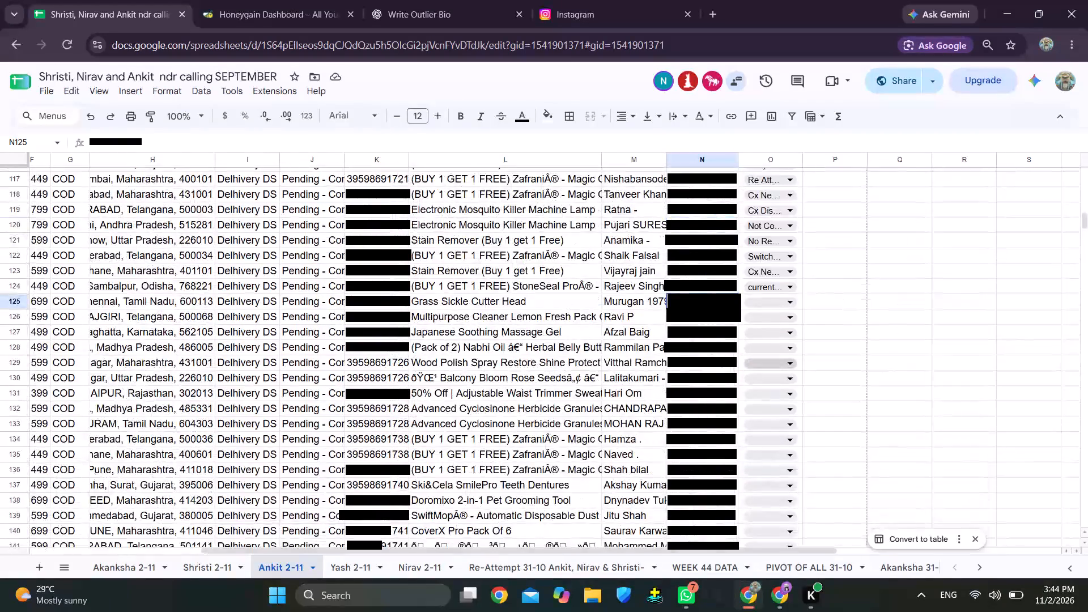
Check the row 125 customer name, set its remark to Lang barrier, and select the row 126 contact number.
click(632, 300)
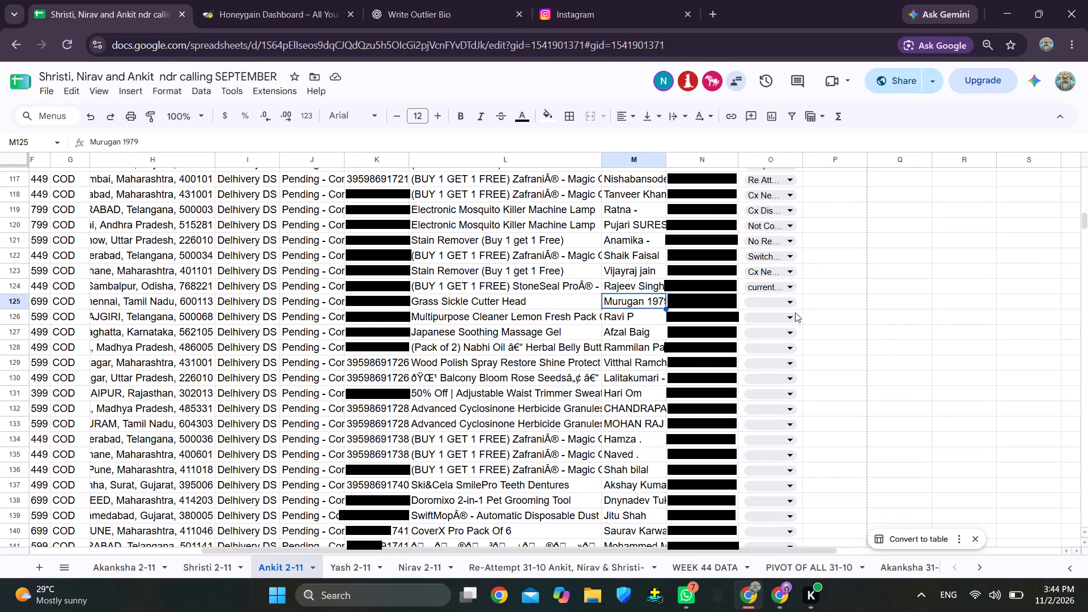
click(779, 301)
scroll(797, 365, down, 5)
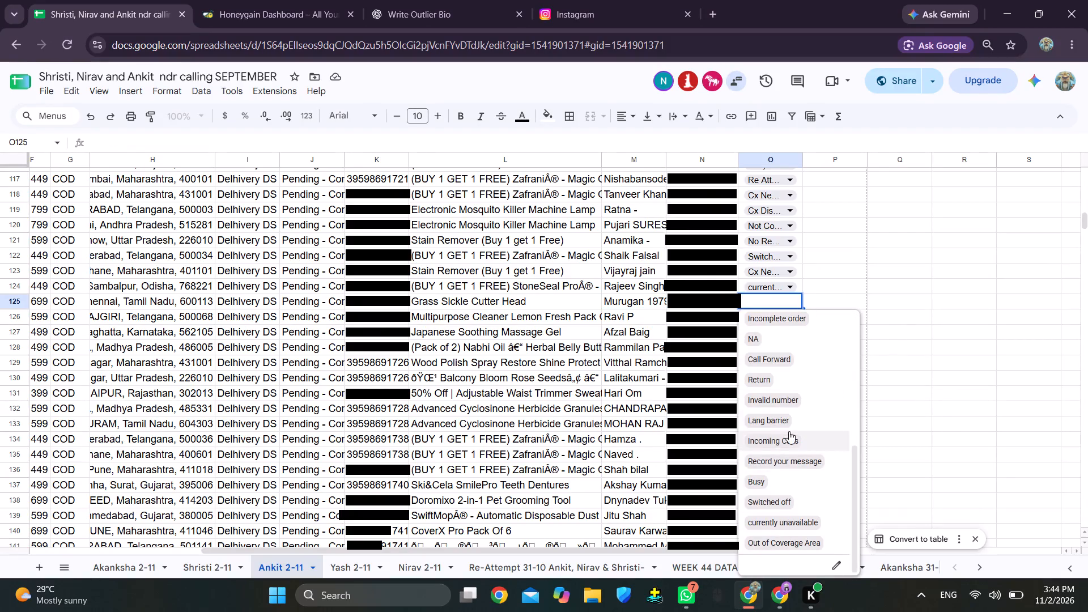
click(781, 422)
click(705, 319)
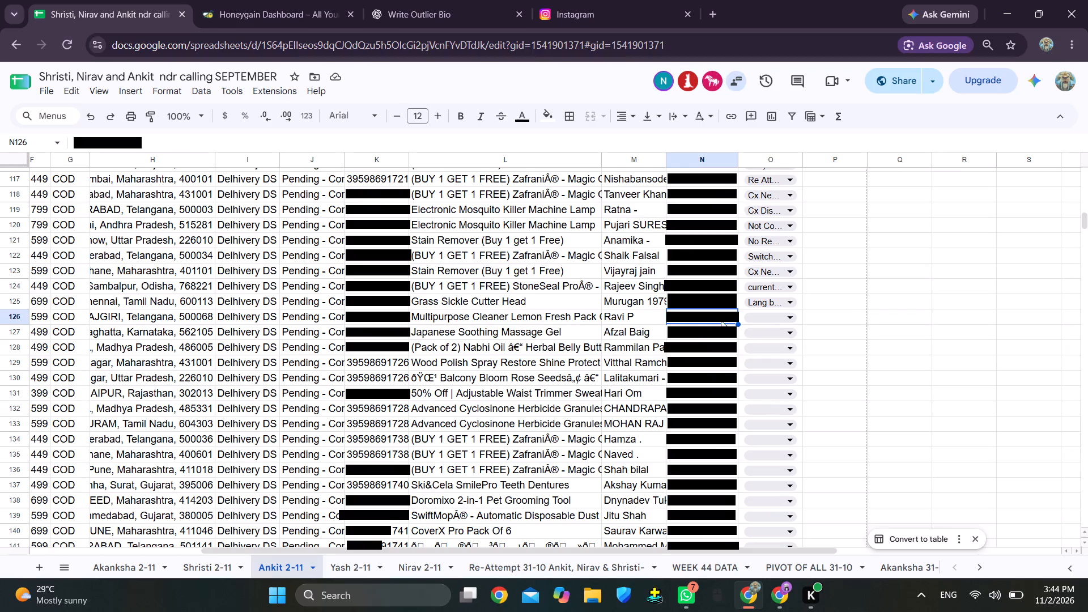
Check the row 126 customer name, set its remark to Cx Disconnected, and select the row 127 contact number.
scroll(863, 318, up, 1)
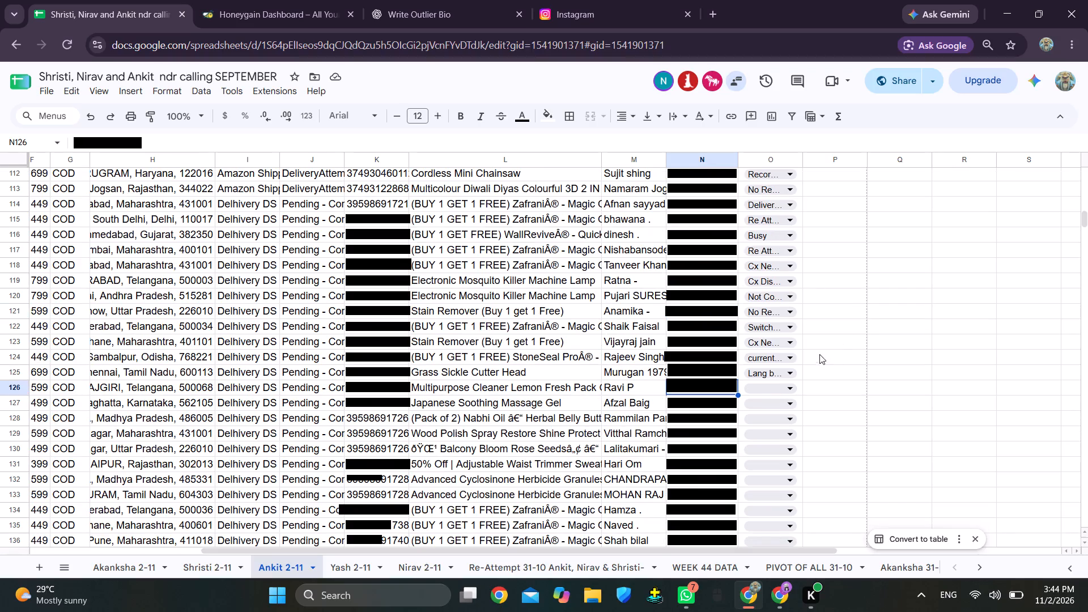
scroll(826, 352, down, 1)
click(649, 317)
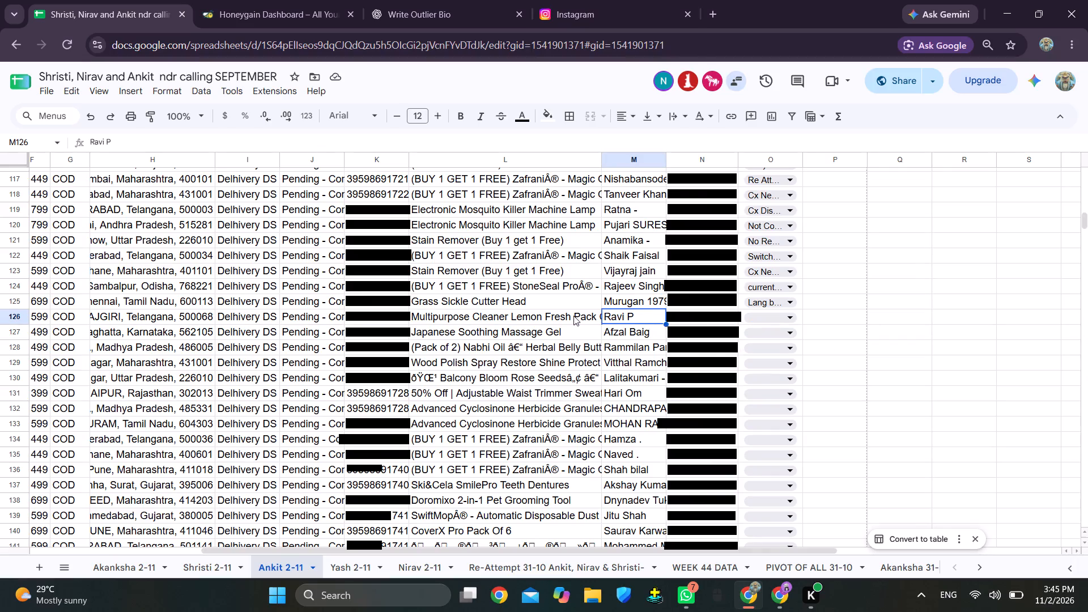
click(760, 315)
scroll(801, 384, down, 7)
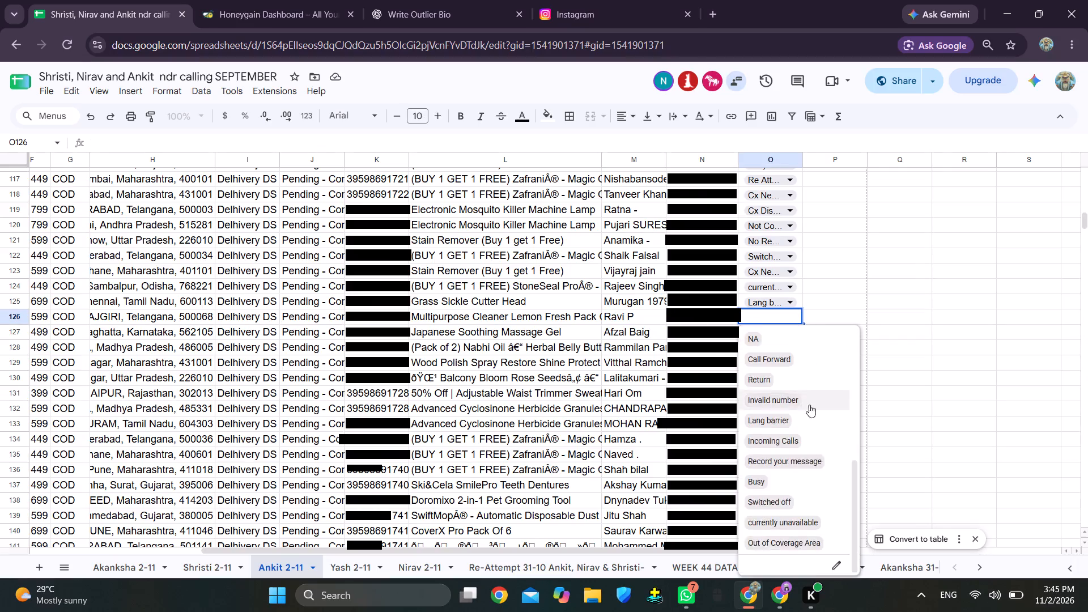
scroll(793, 408, up, 7)
click(787, 456)
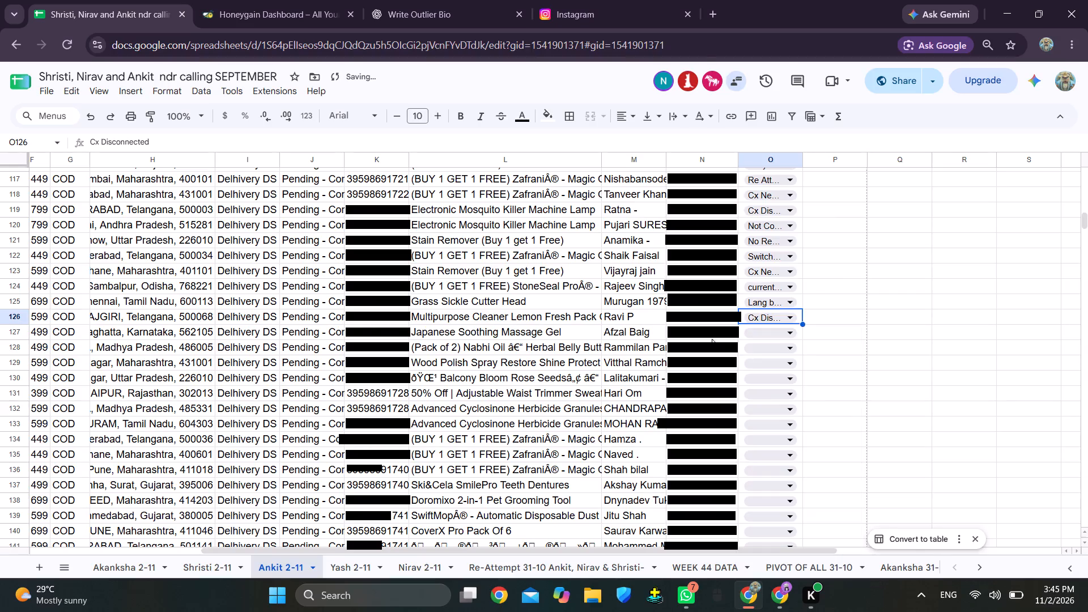
click(708, 324)
click(709, 331)
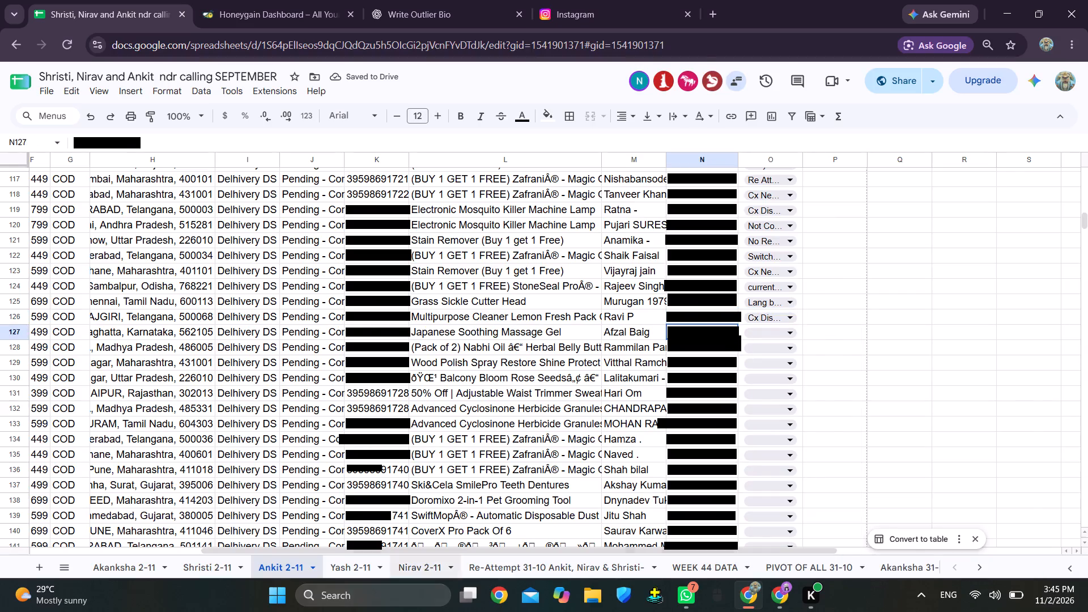
Look through the Yash 2-11 sheet to review how far its remarks have been filled in.
click(360, 571)
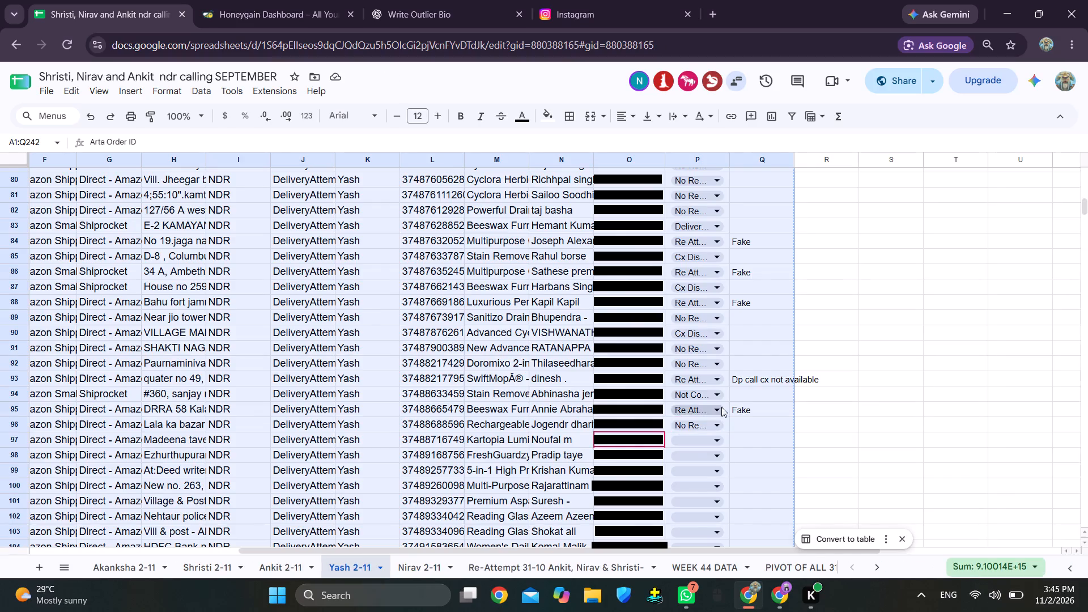
scroll(804, 411, up, 5)
scroll(806, 414, down, 1)
scroll(807, 414, up, 9)
scroll(779, 423, down, 1)
scroll(779, 423, up, 5)
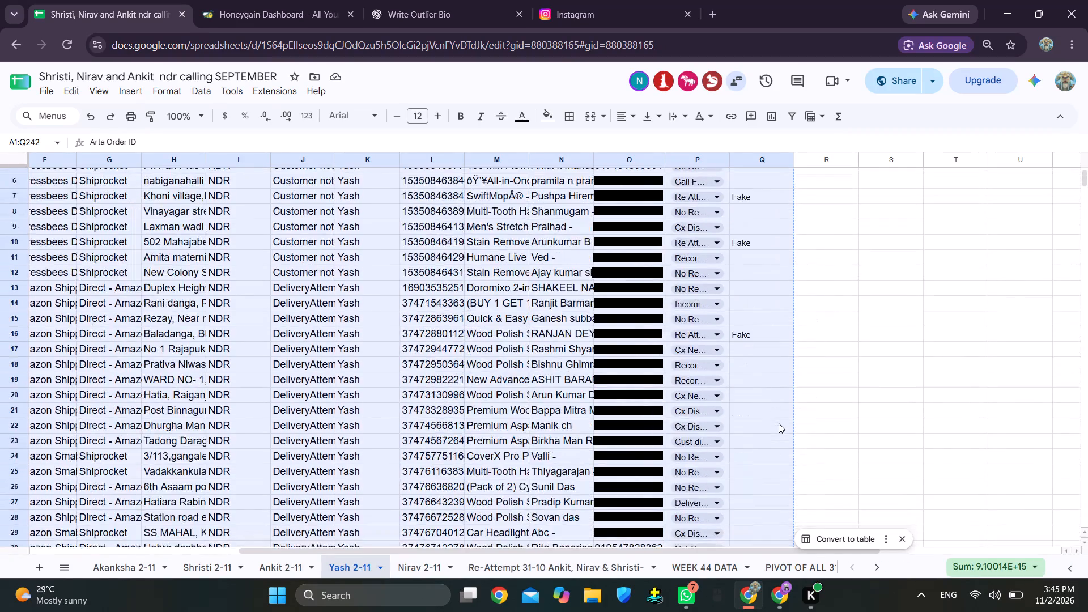
scroll(779, 423, down, 17)
scroll(774, 430, down, 4)
scroll(774, 429, up, 1)
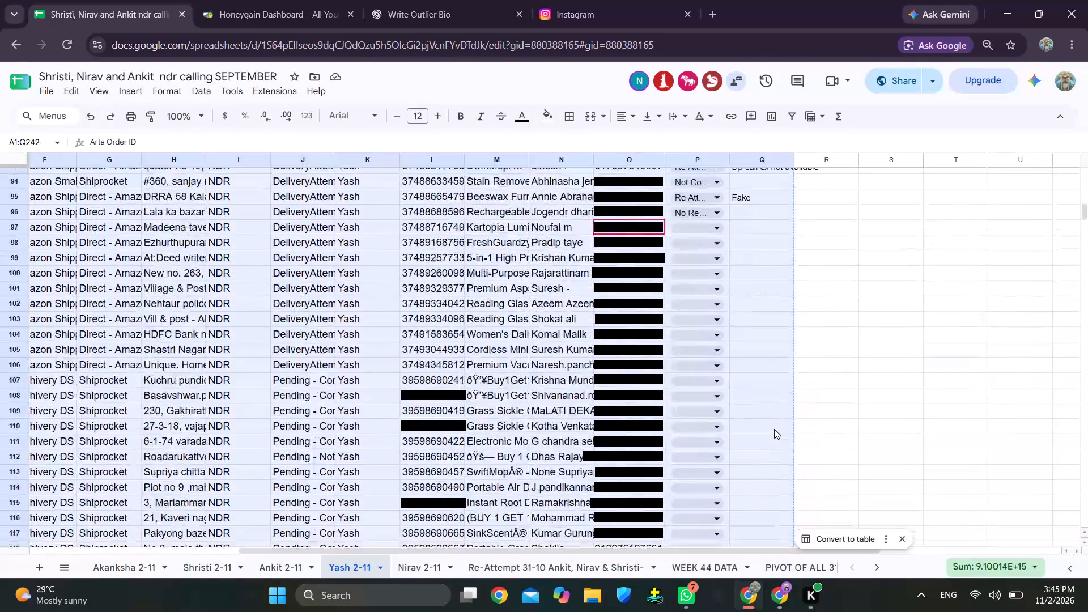
scroll(774, 429, up, 1)
scroll(775, 428, down, 16)
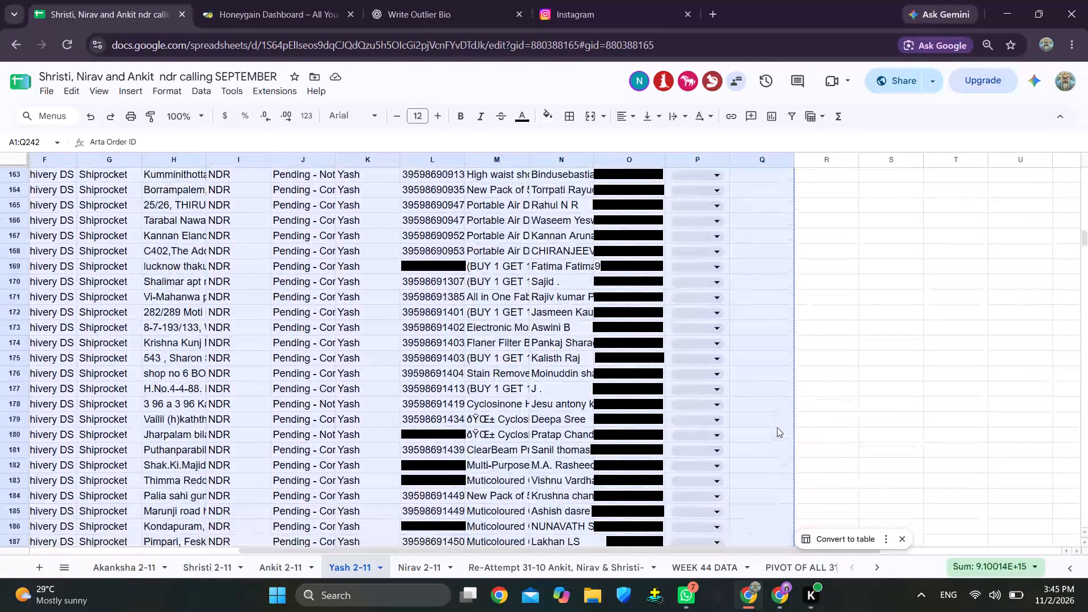
scroll(777, 427, down, 3)
scroll(777, 427, up, 1)
scroll(777, 427, down, 15)
scroll(780, 426, up, 7)
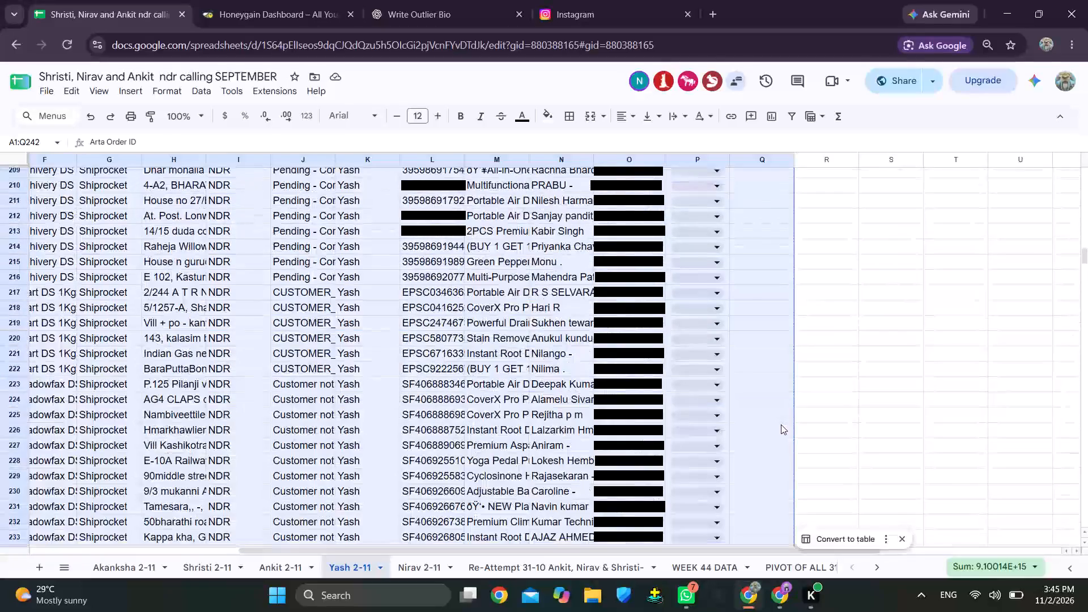
scroll(781, 424, down, 3)
scroll(781, 423, up, 7)
scroll(781, 423, down, 1)
scroll(781, 423, up, 4)
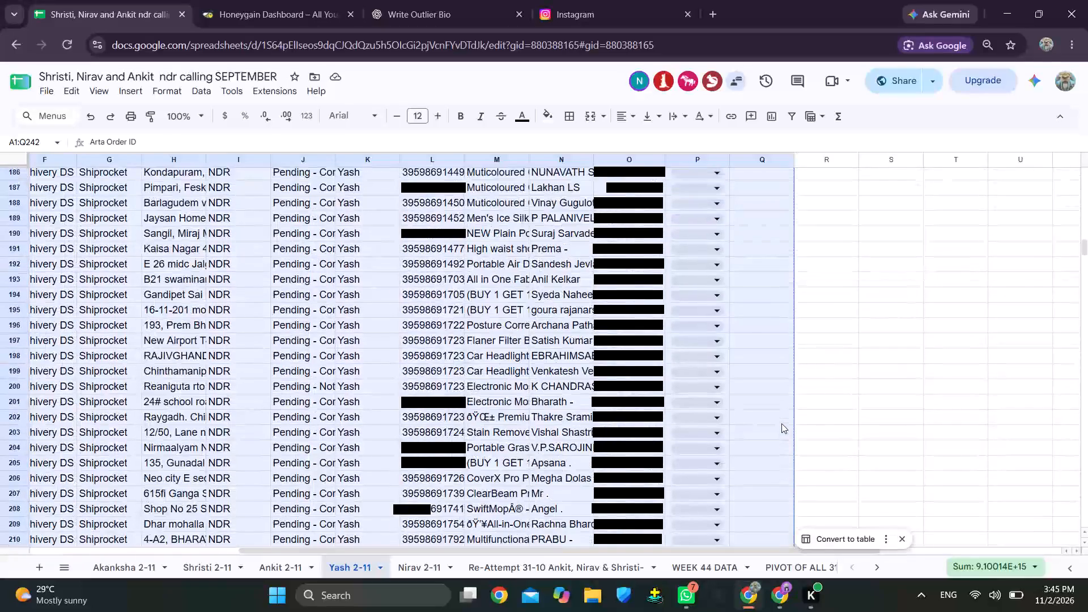
scroll(781, 423, up, 17)
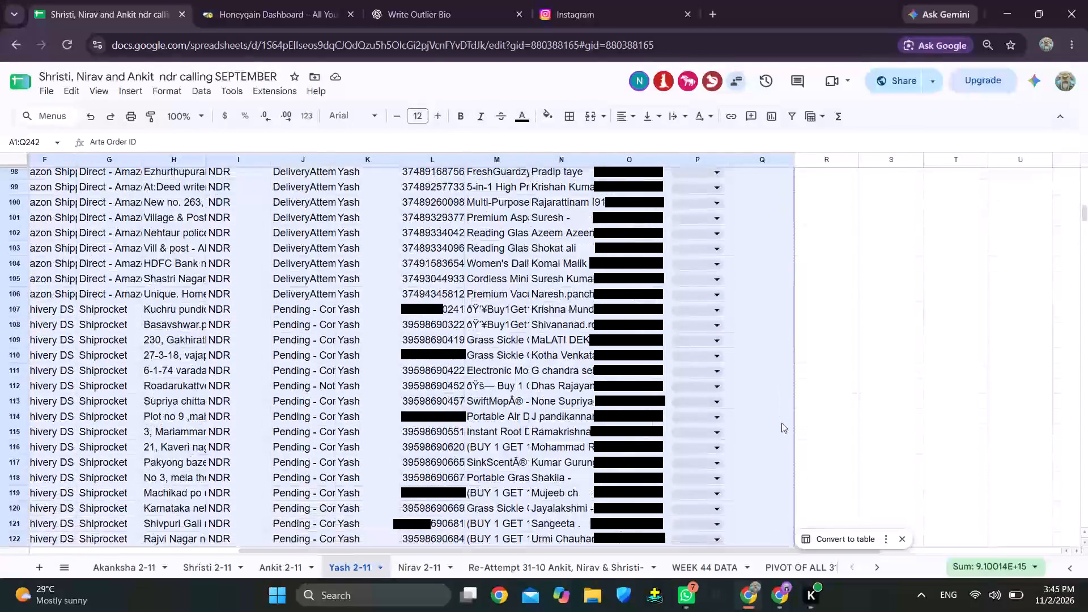
scroll(781, 423, up, 2)
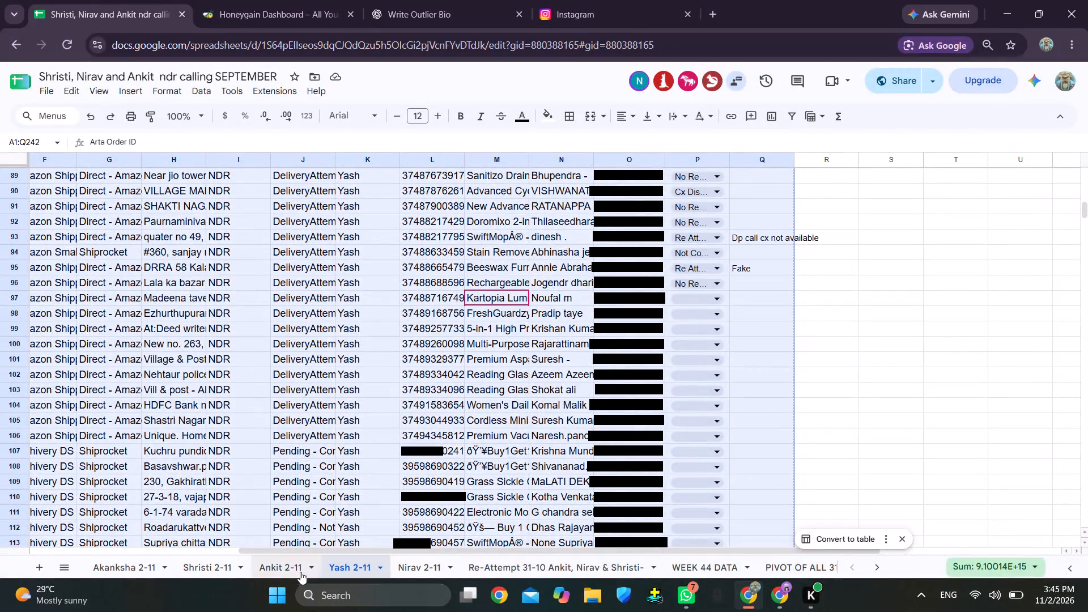
Return to the Ankit 2-11 sheet, check the row 127 customer name, set its remark to No Response, and select the row 128 contact number.
click(287, 571)
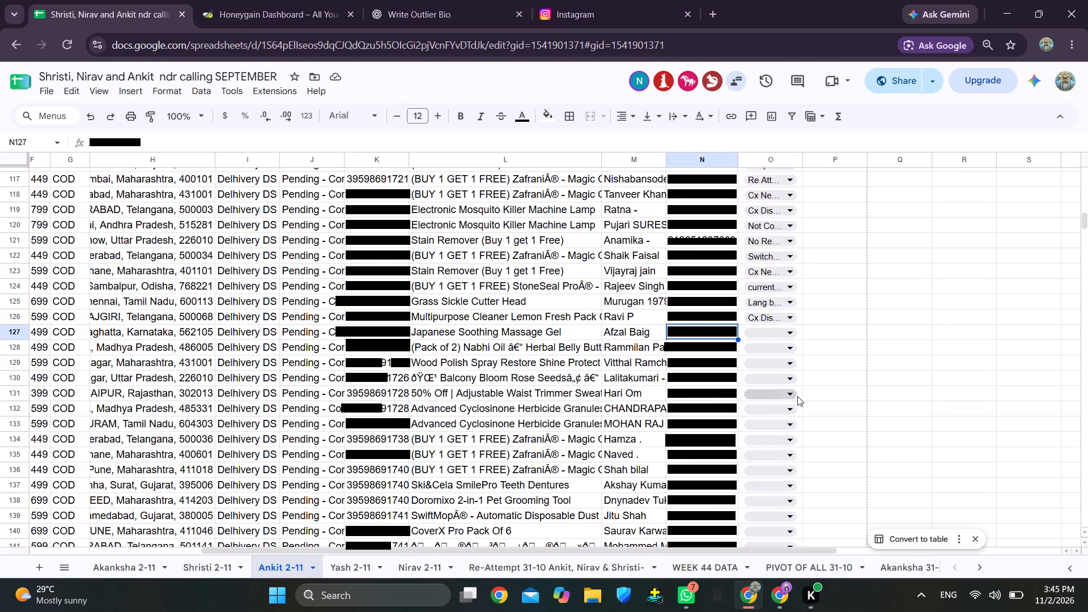
click(647, 331)
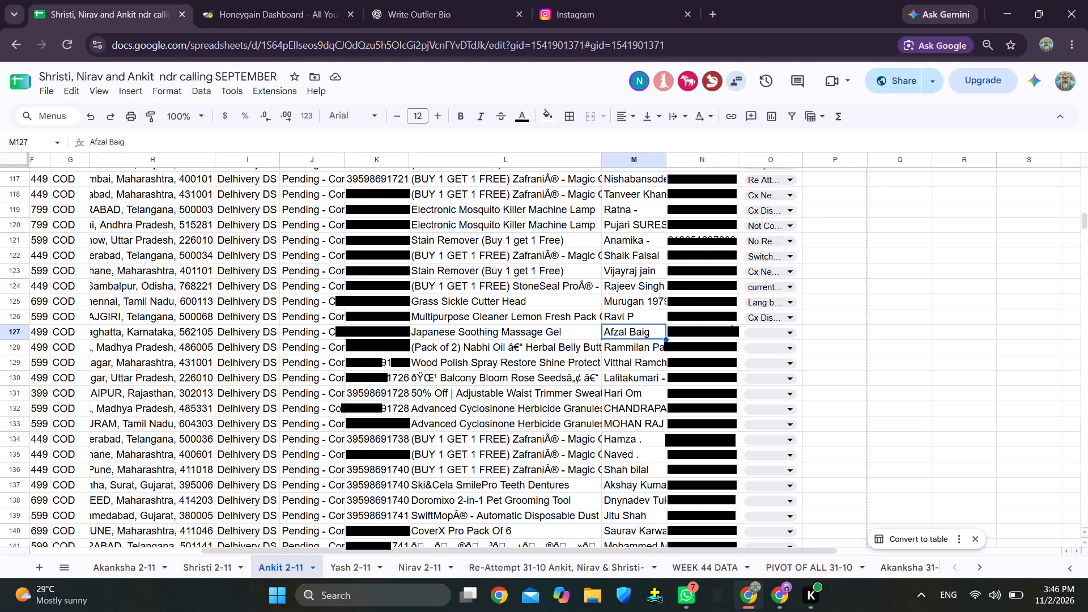
click(763, 331)
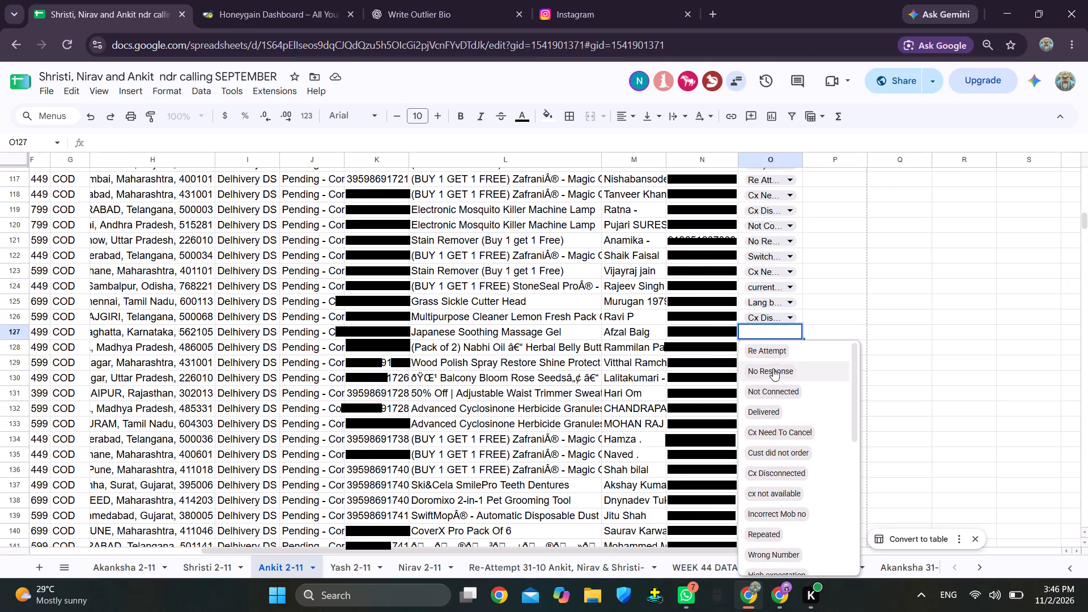
click(775, 368)
click(711, 351)
scroll(877, 370, down, 1)
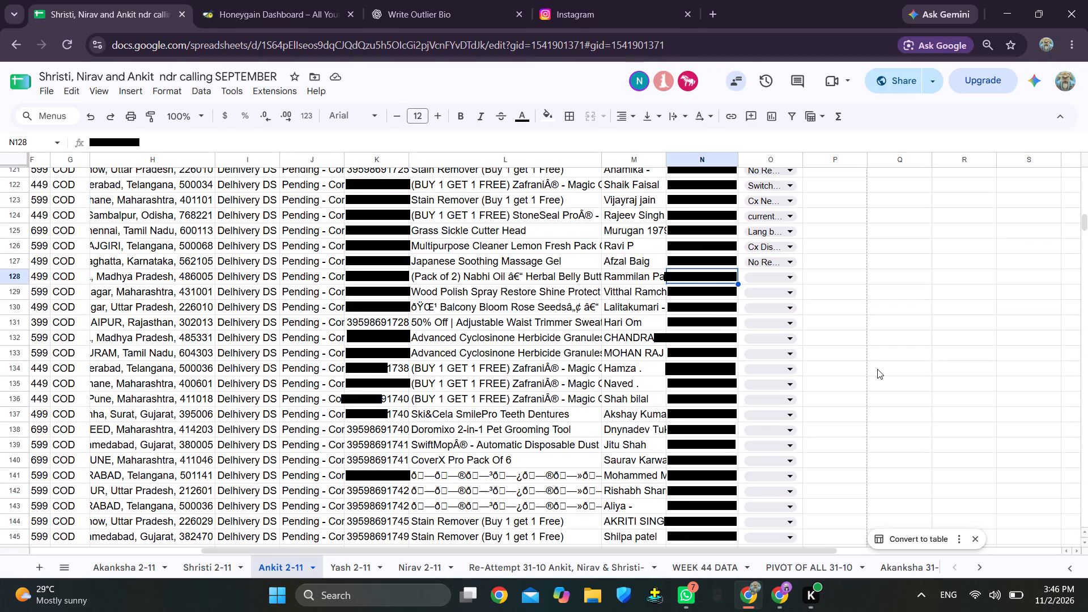
Check the row 128 customer name and the Yash 2-11 sheet, set row 128's Ankit 2-11 remark to Re Attempt, and select the row 129 contact number.
click(649, 275)
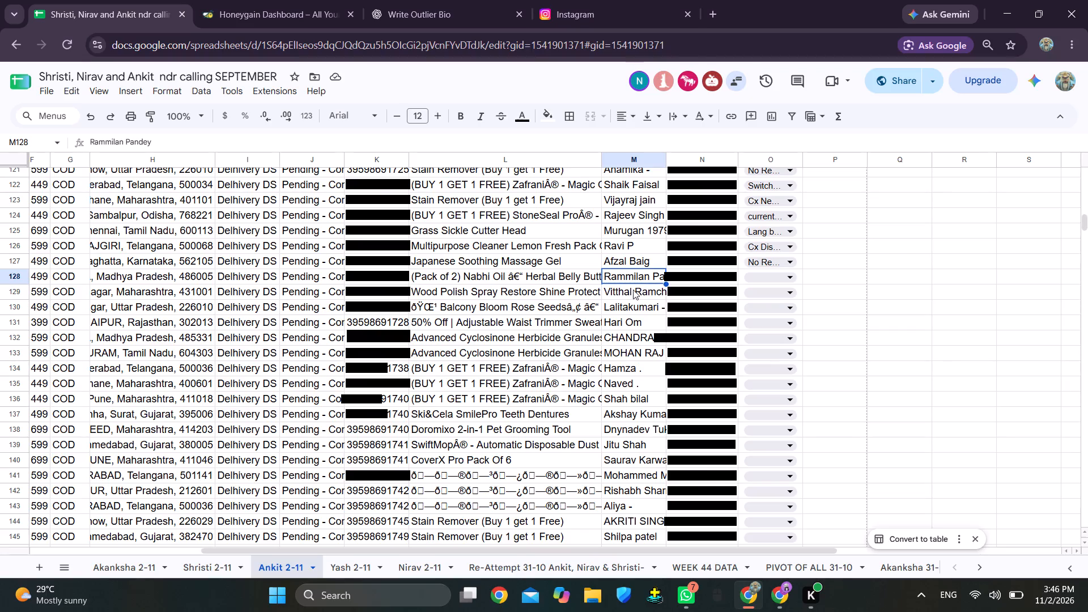
click(348, 575)
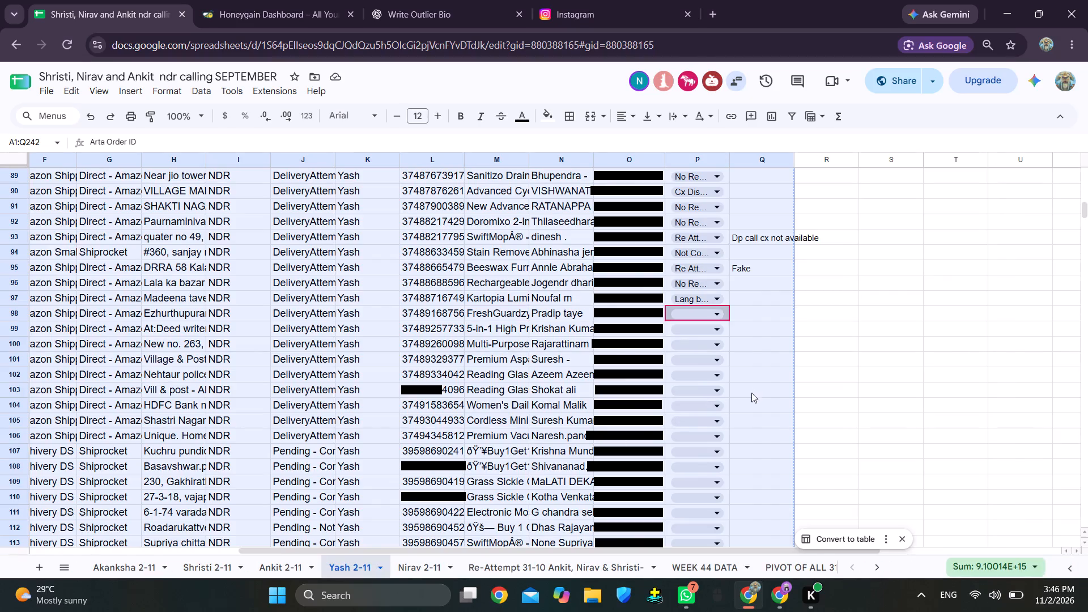
click(281, 566)
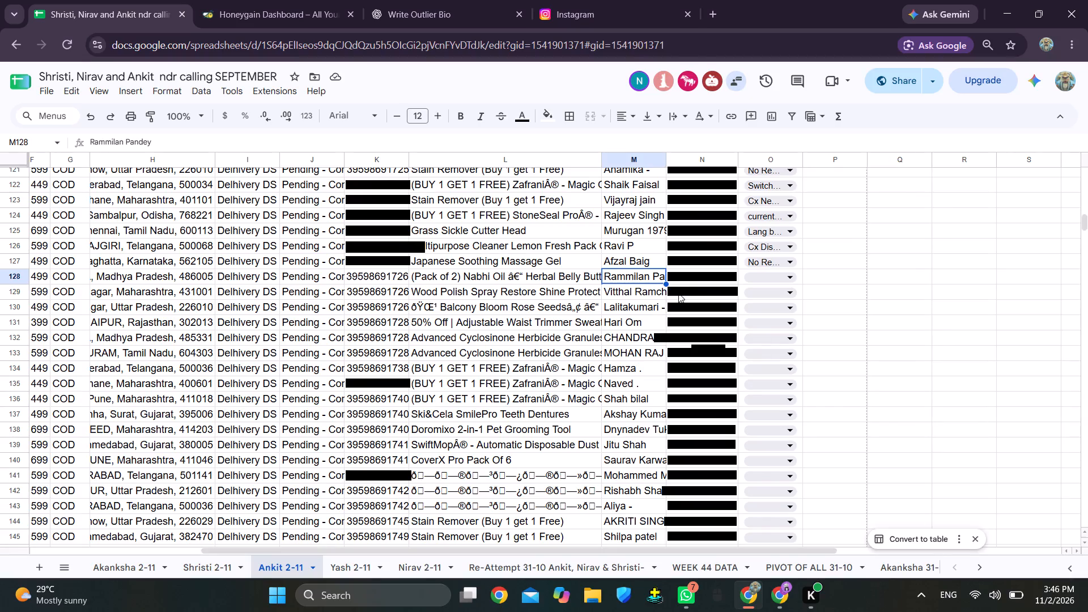
click(766, 275)
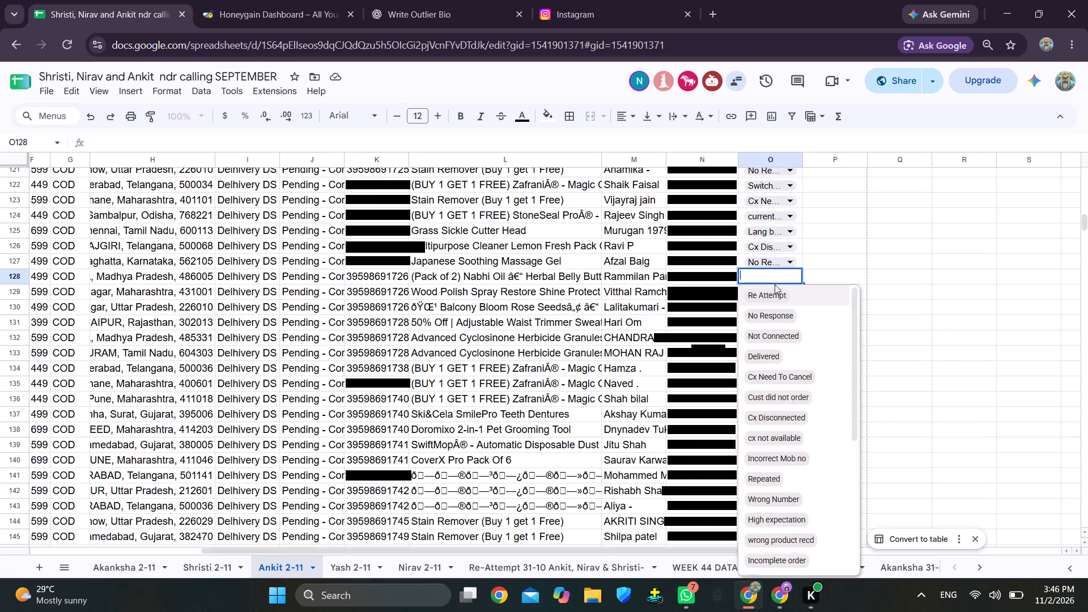
click(768, 296)
click(716, 295)
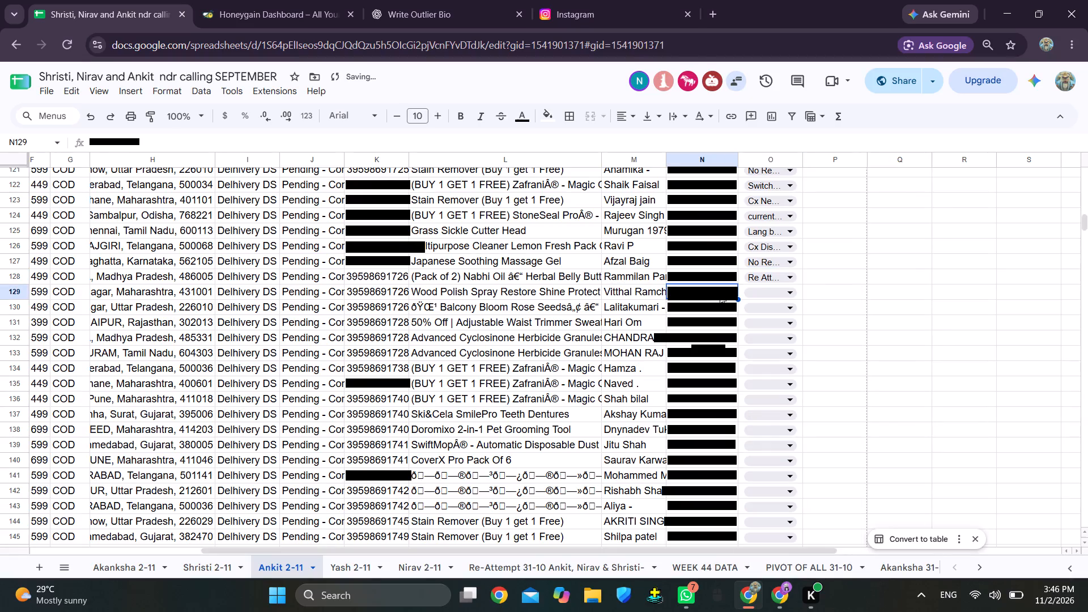
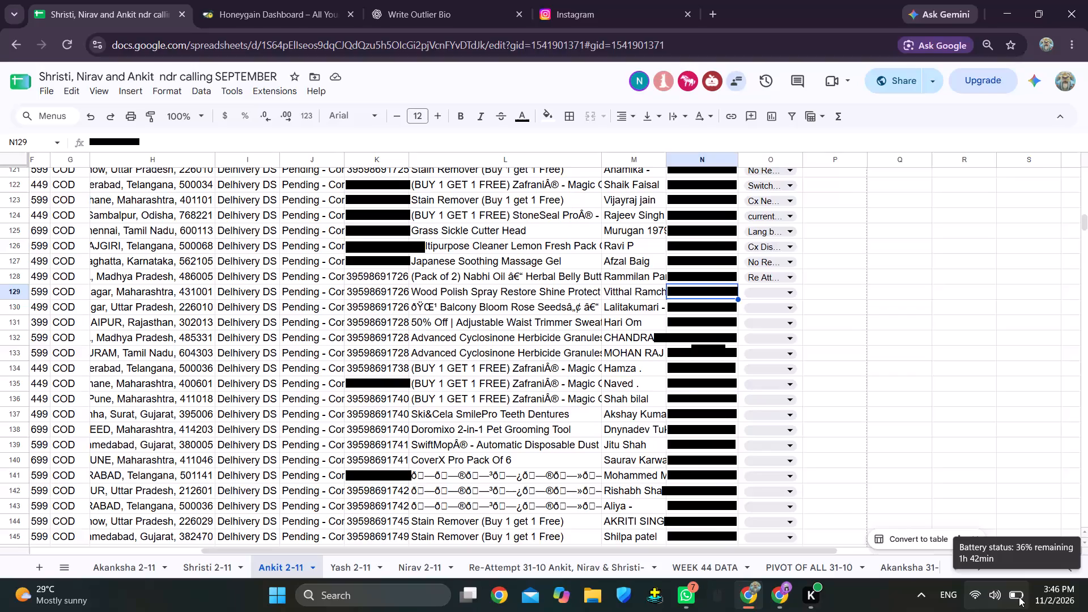
Check the row 129 customer name, and look through the Shristi 2-11 sheet to review which remarks are still blank.
click(626, 293)
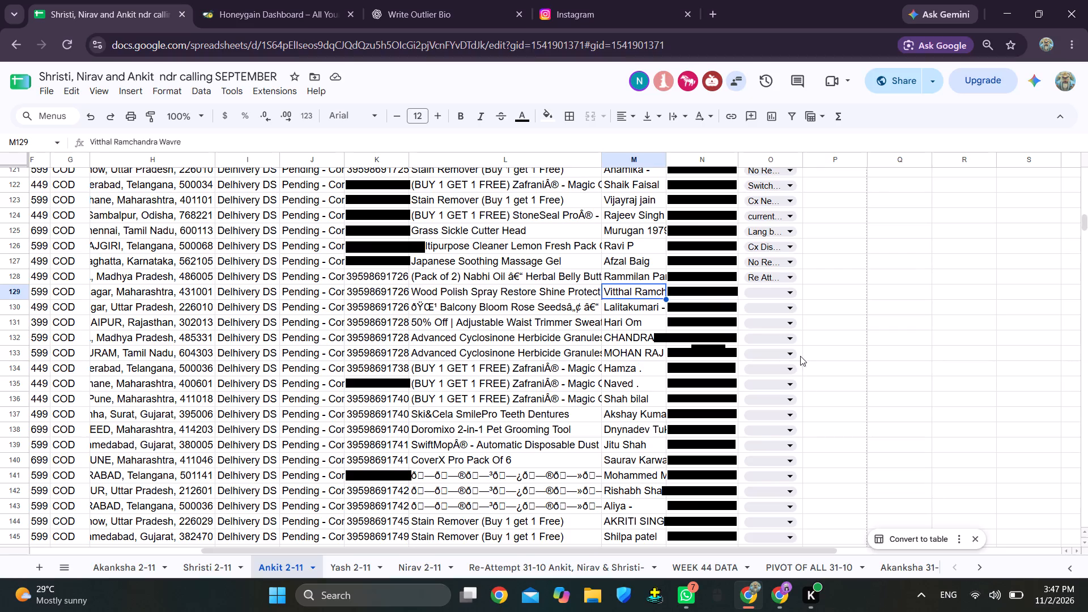
click(787, 594)
scroll(985, 367, down, 3)
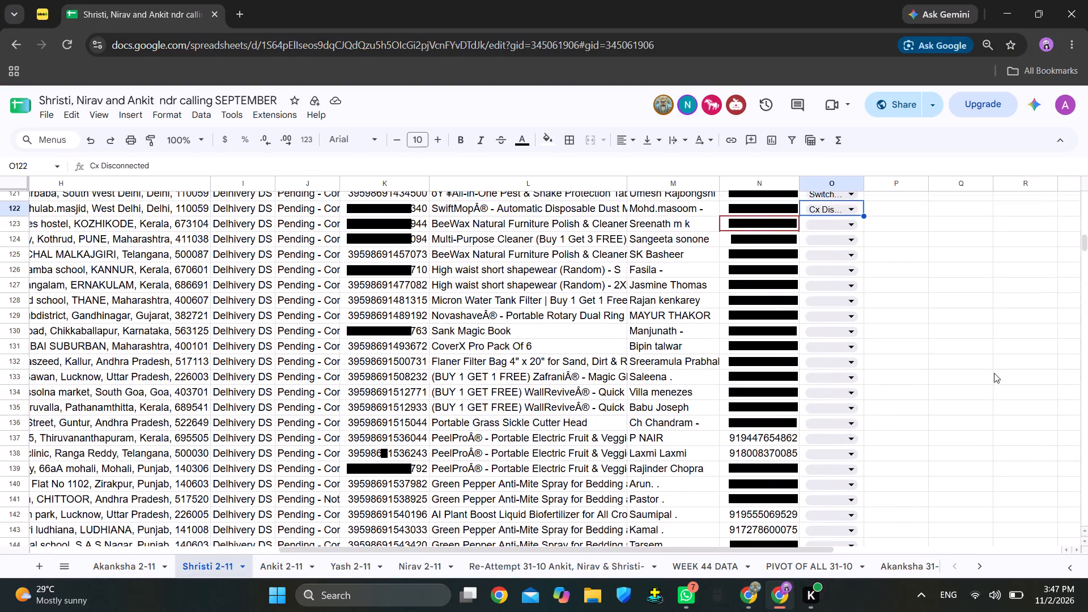
scroll(994, 373, down, 20)
scroll(994, 373, down, 1)
scroll(1039, 439, up, 1)
scroll(1038, 440, down, 16)
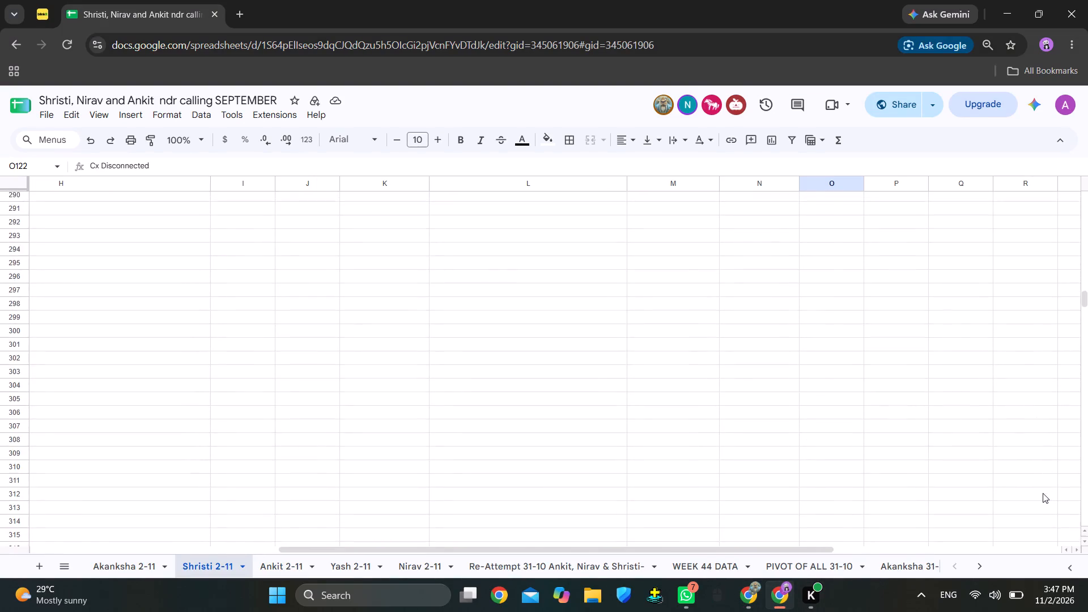
scroll(1043, 493, down, 8)
click(1064, 520)
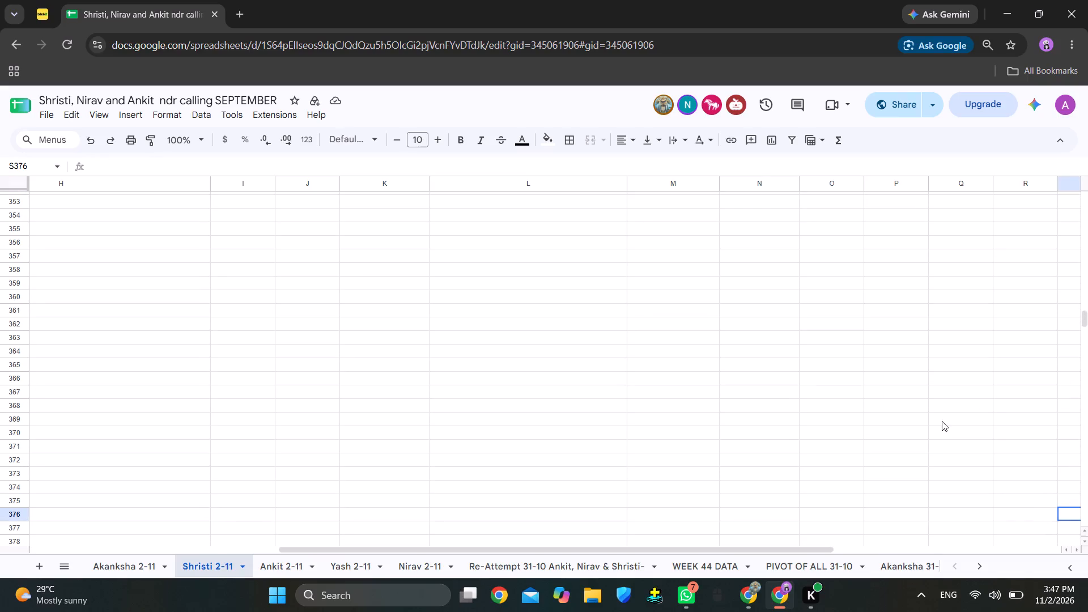
drag(1086, 320, 1086, 246)
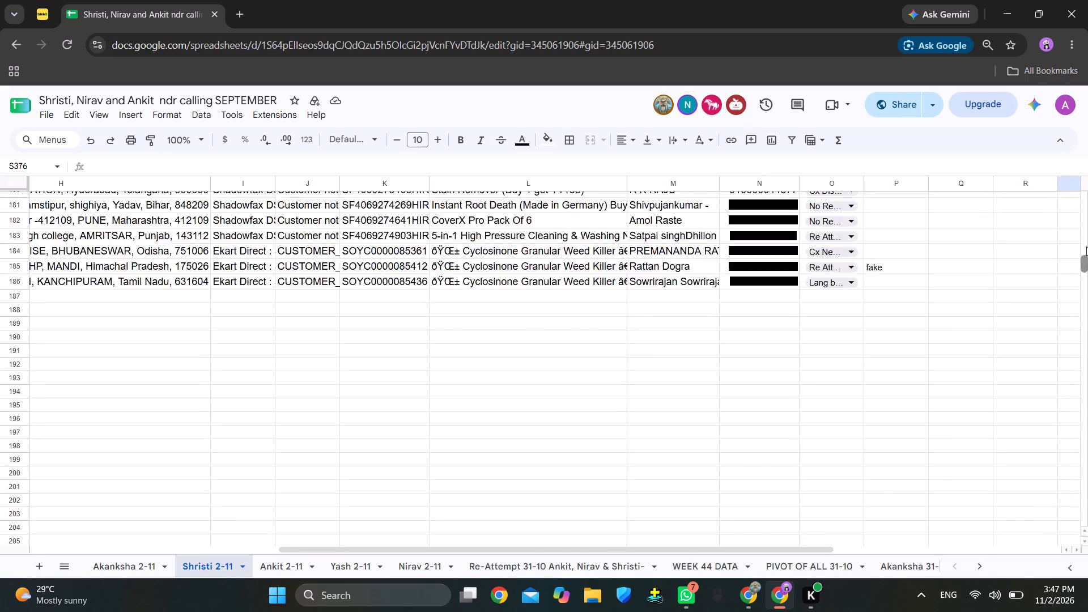
drag(1086, 246, 1087, 256)
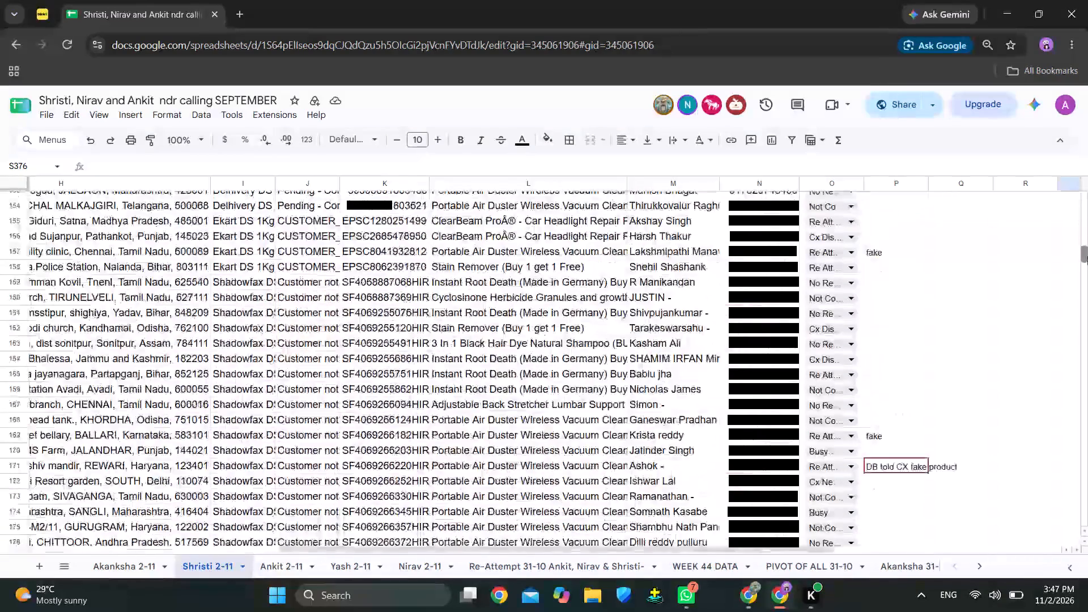
drag(1087, 256, 1087, 254)
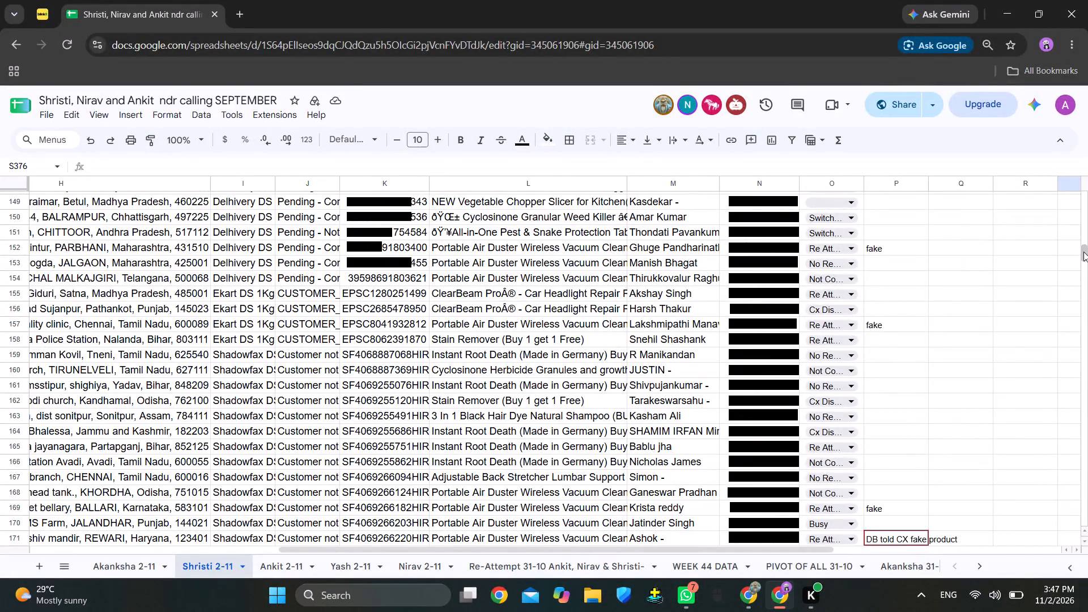
drag(1085, 253, 1087, 243)
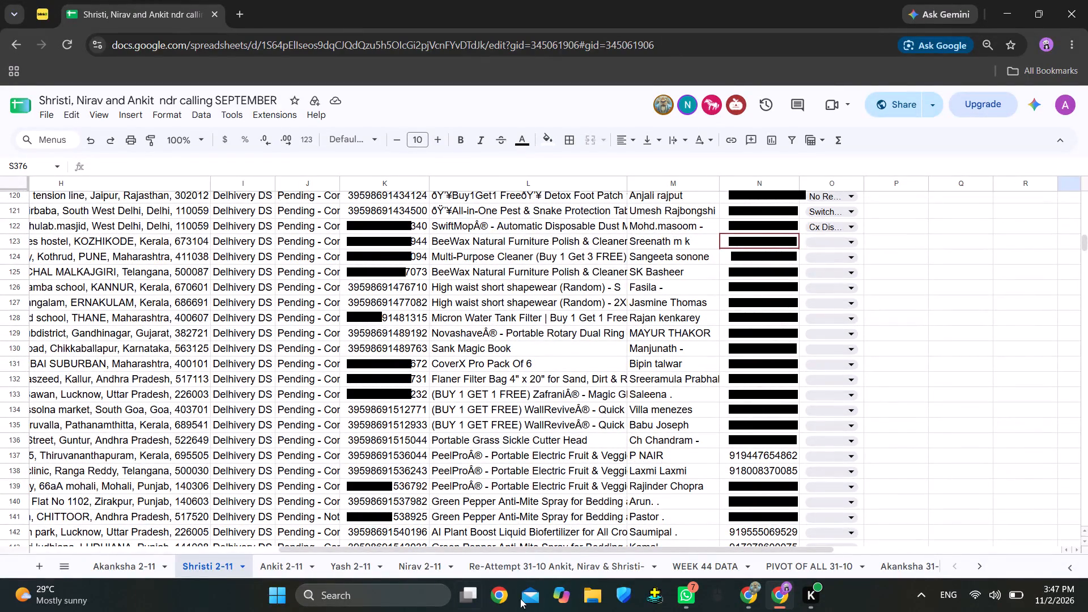
Return to the Ankit 2-11 sheet and set the row 129 remark to Out of Coverage Area.
click(752, 599)
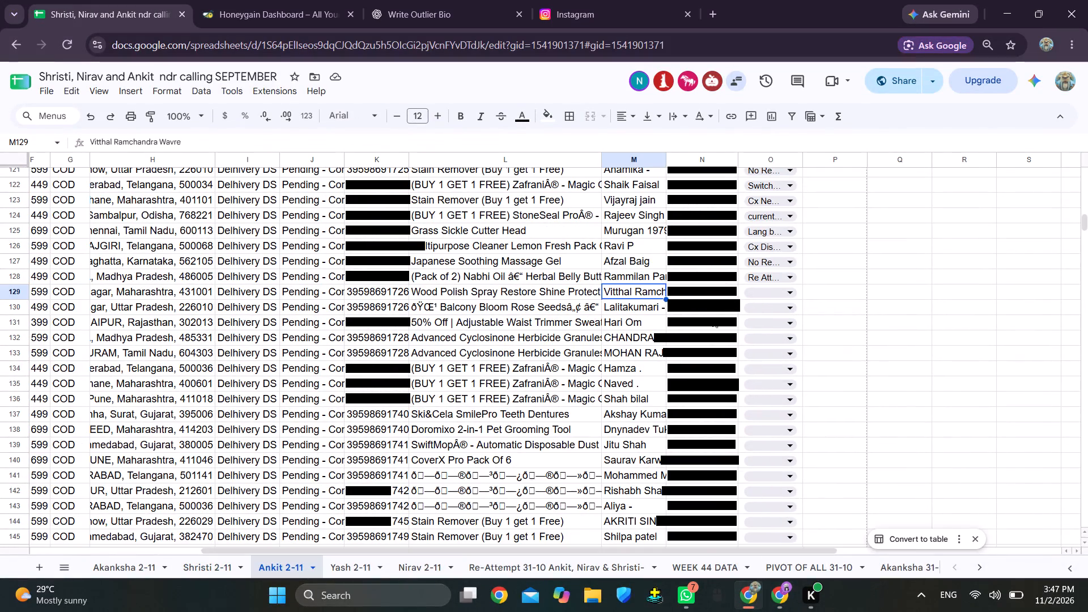
click(777, 290)
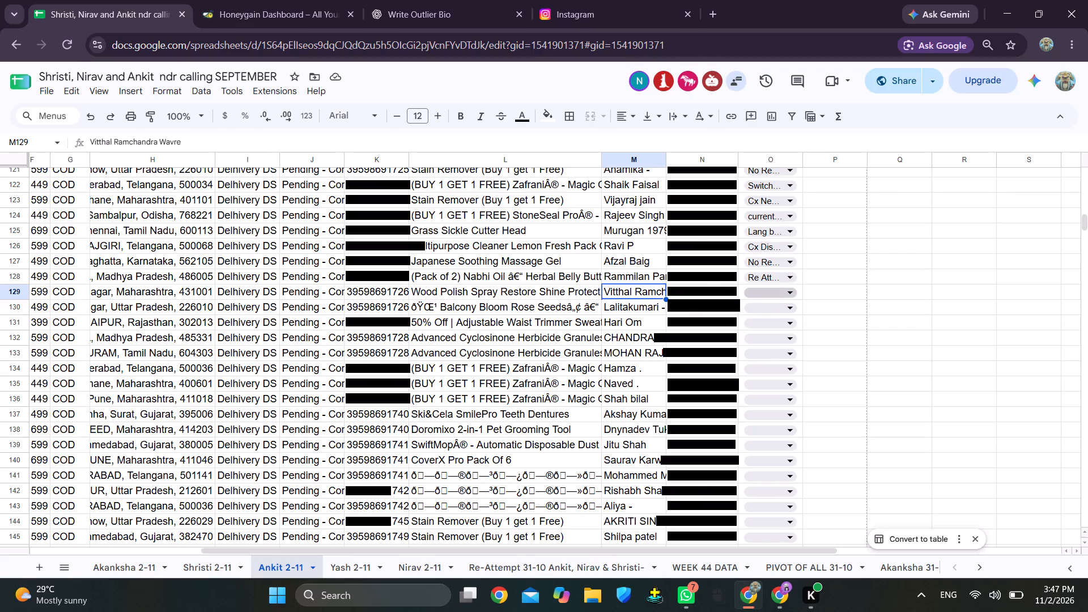
scroll(777, 334, down, 12)
click(803, 542)
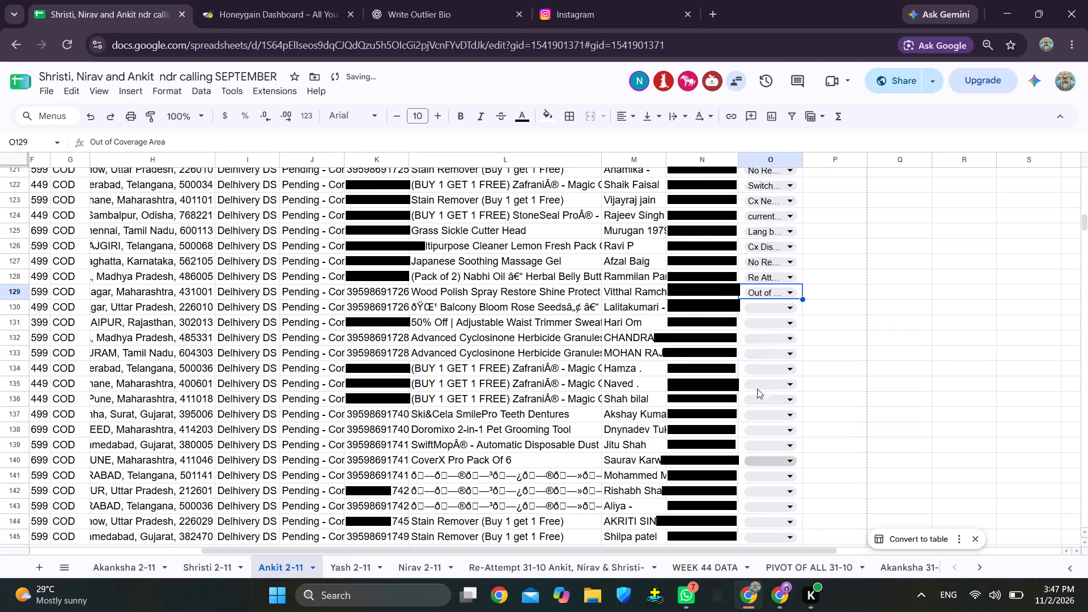
Check the row 130 contact number and customer name, and set that row's remark to Cx Need To Cancel.
click(707, 305)
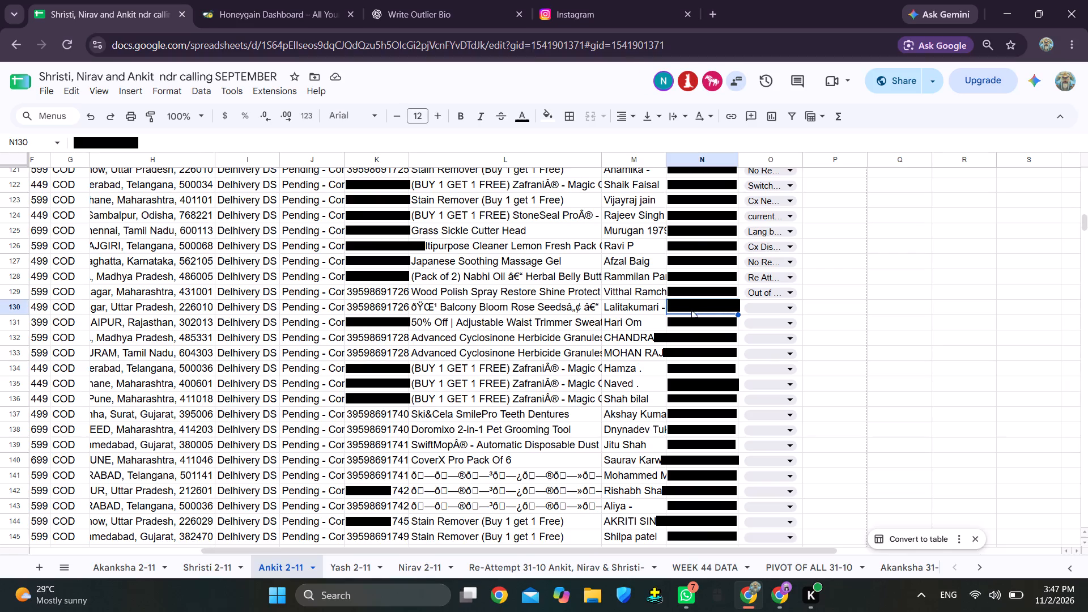
click(653, 304)
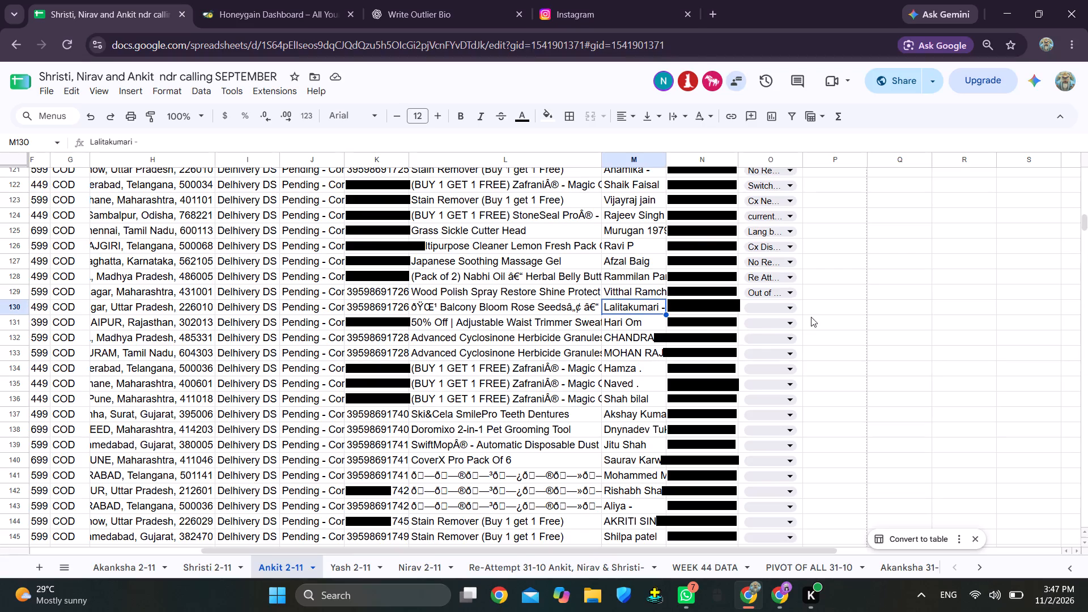
click(768, 308)
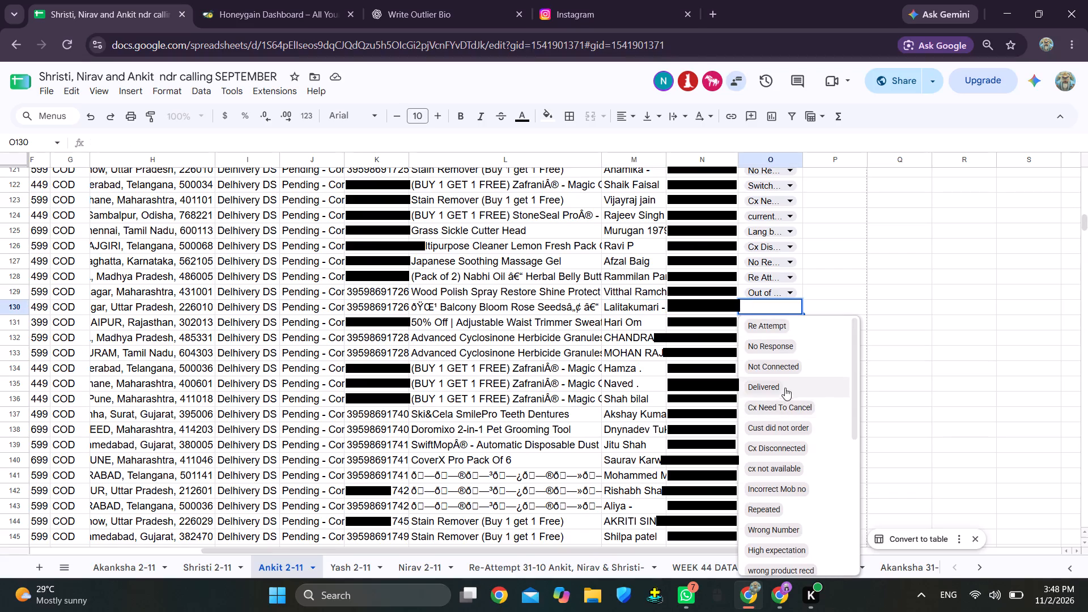
click(804, 412)
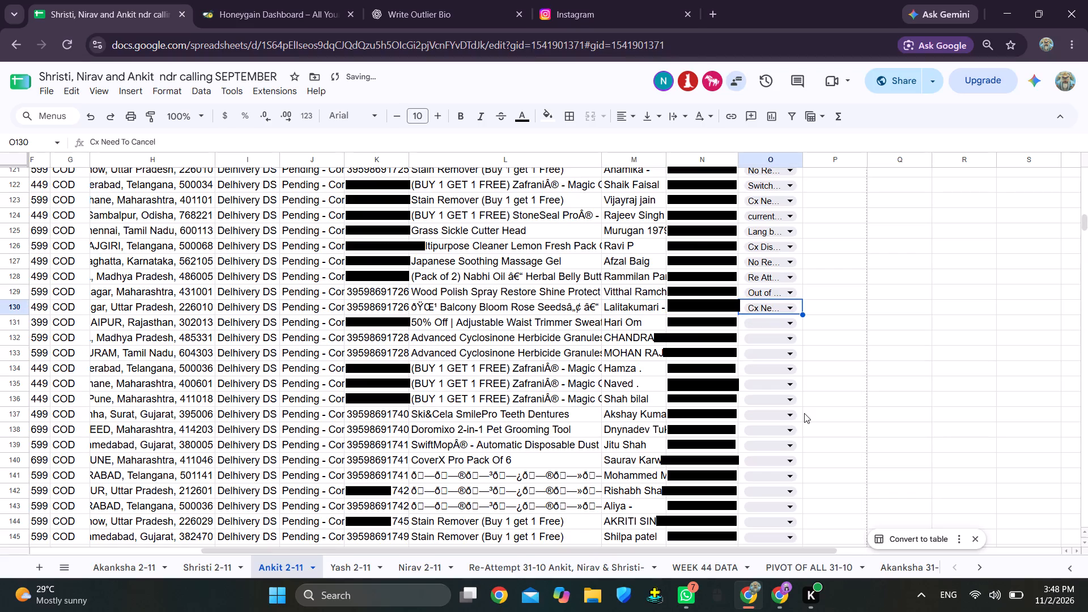
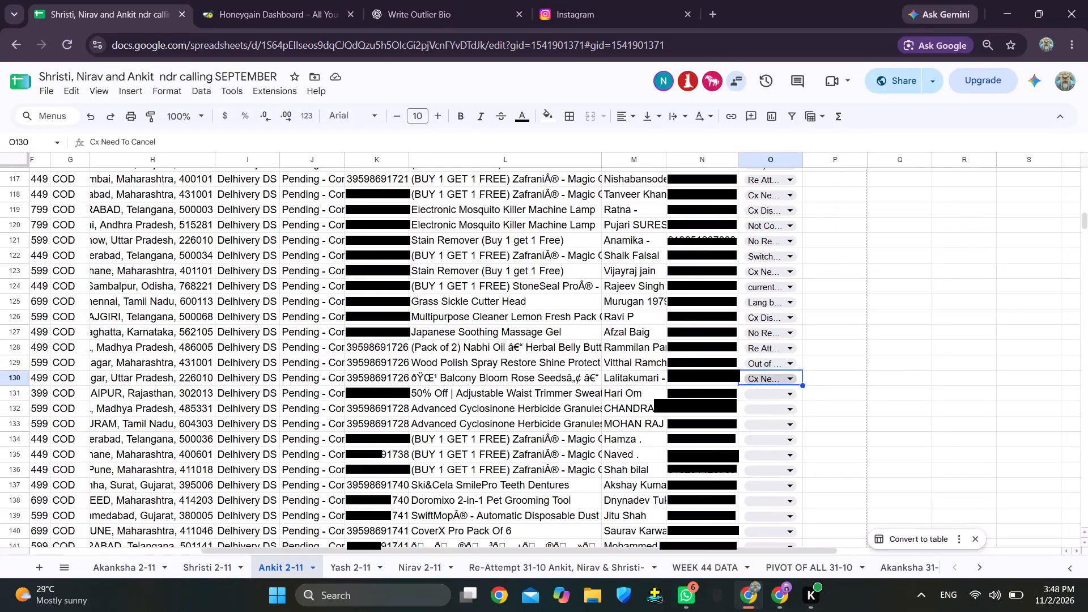
Check the row 131 contact number and customer name, and set that row's remark to Not Connected.
scroll(904, 370, down, 2)
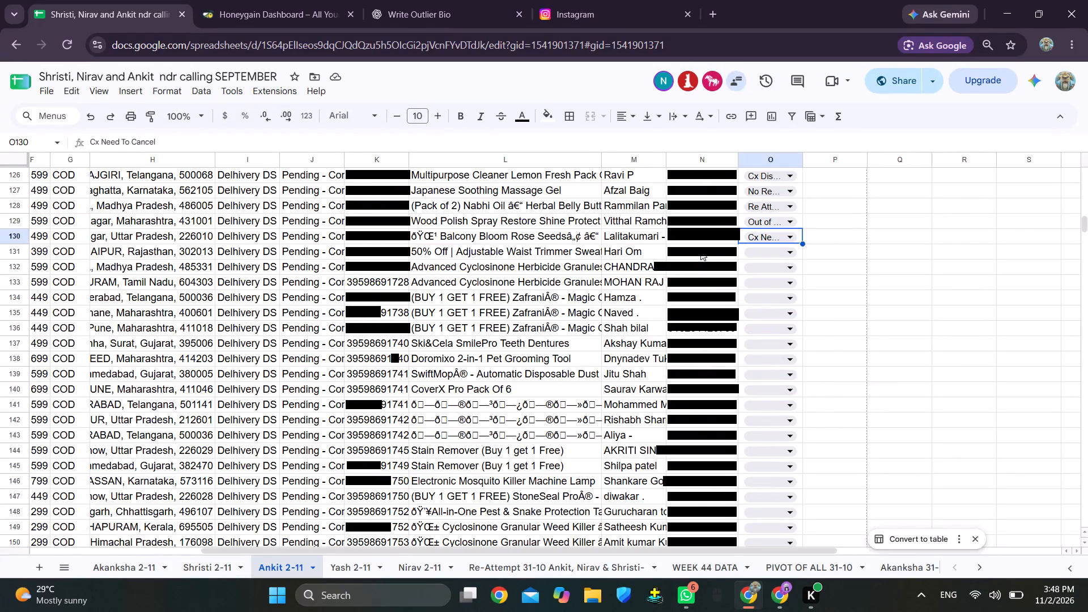
click(701, 250)
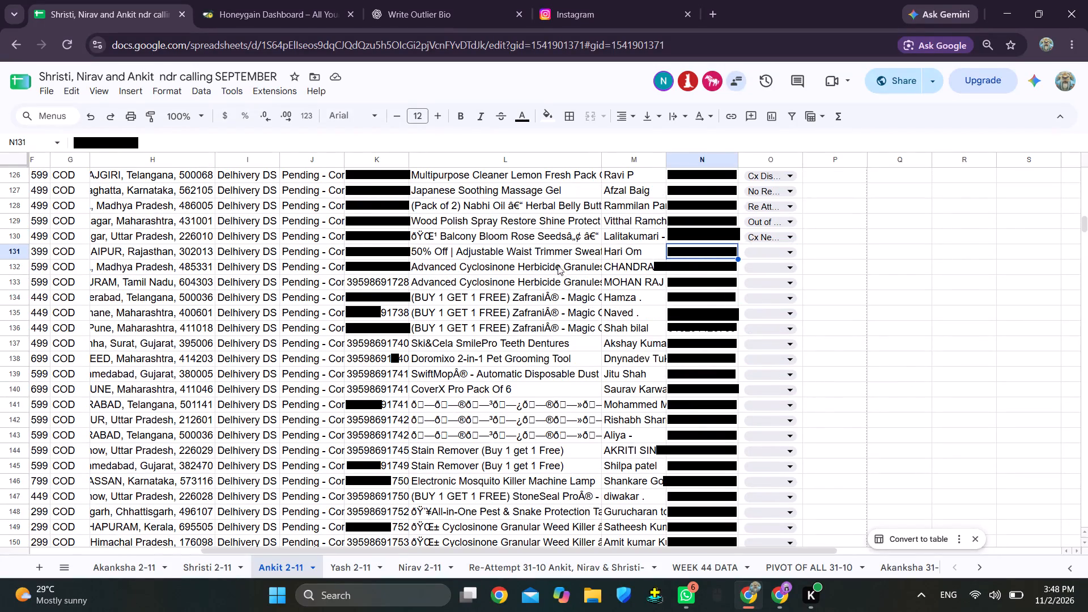
click(658, 254)
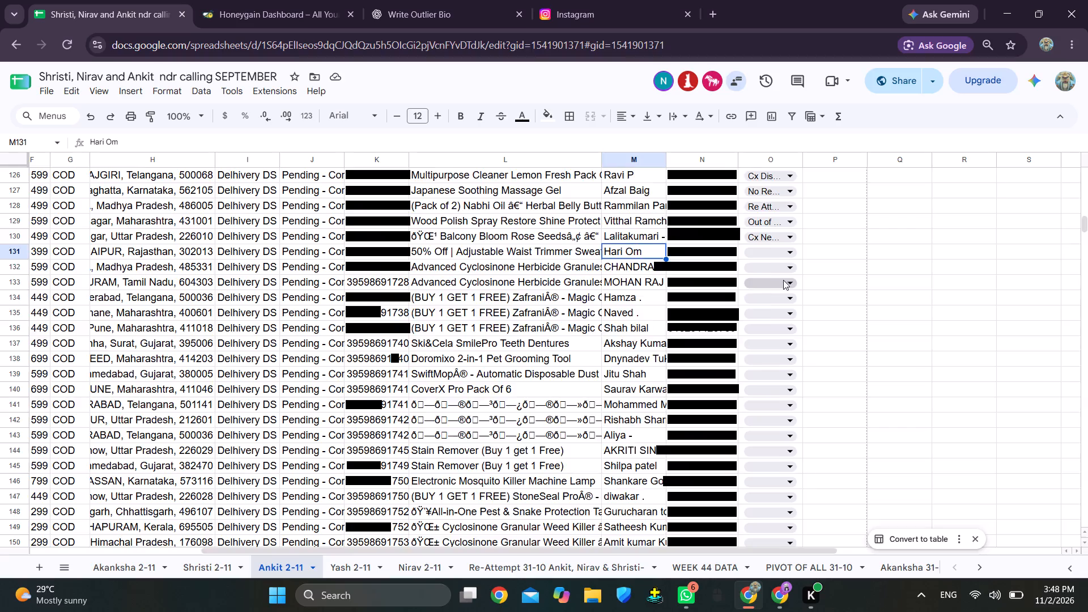
scroll(784, 280, up, 1)
scroll(861, 294, down, 1)
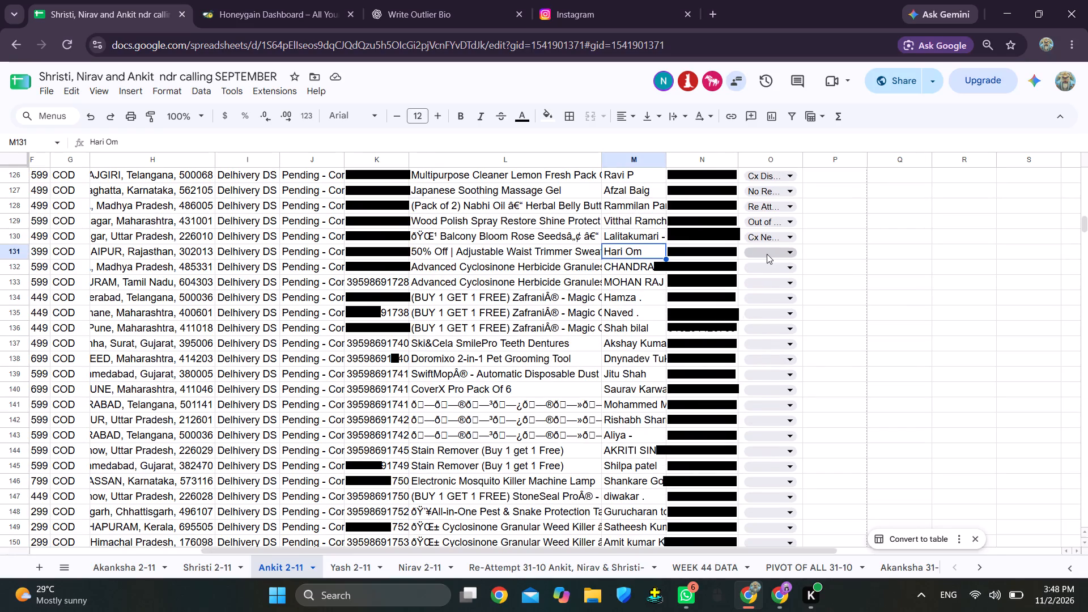
click(767, 254)
click(768, 308)
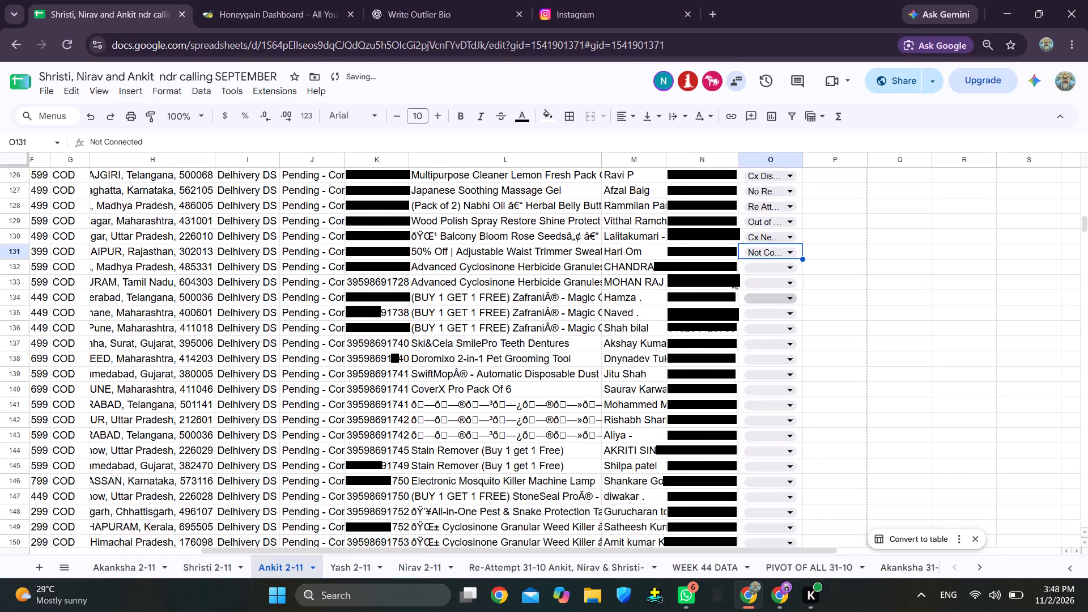
Check the row 132 contact number and set that row's remark to Busy.
click(720, 271)
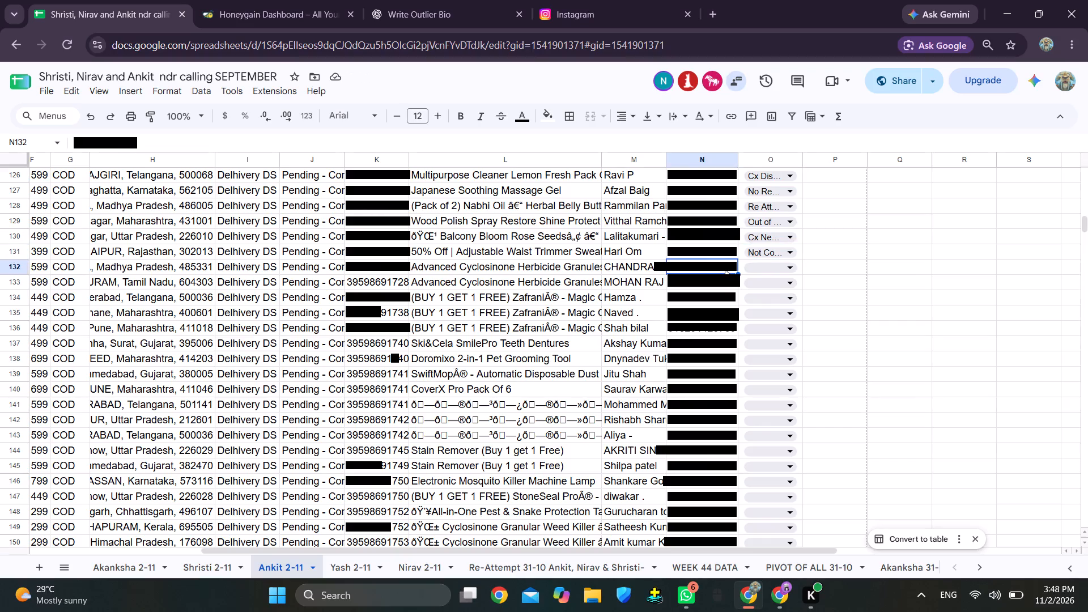
scroll(747, 274, up, 2)
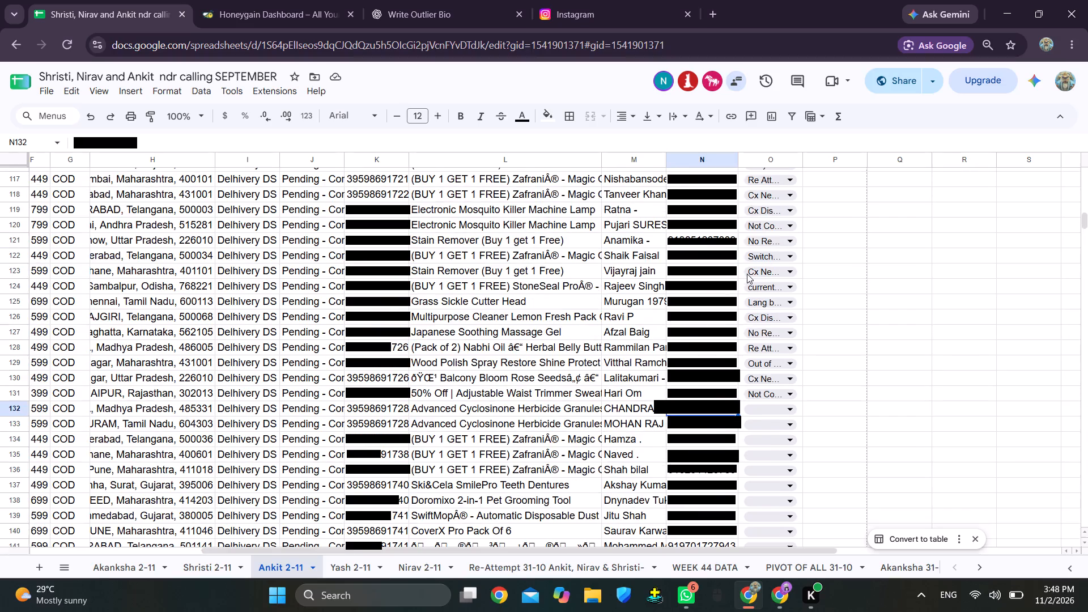
scroll(747, 274, up, 1)
scroll(747, 274, down, 3)
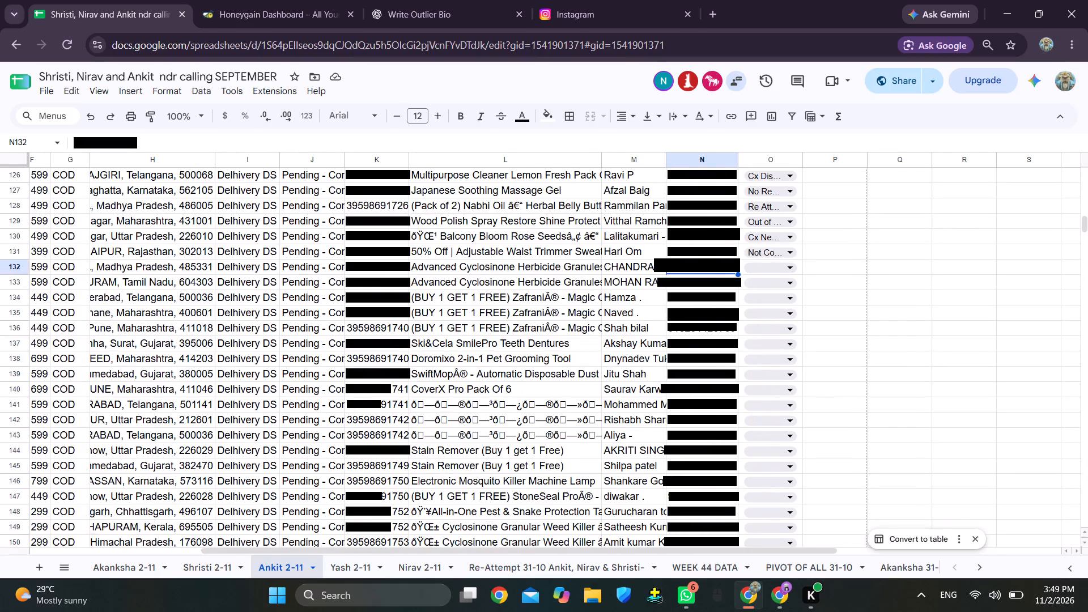
click(781, 270)
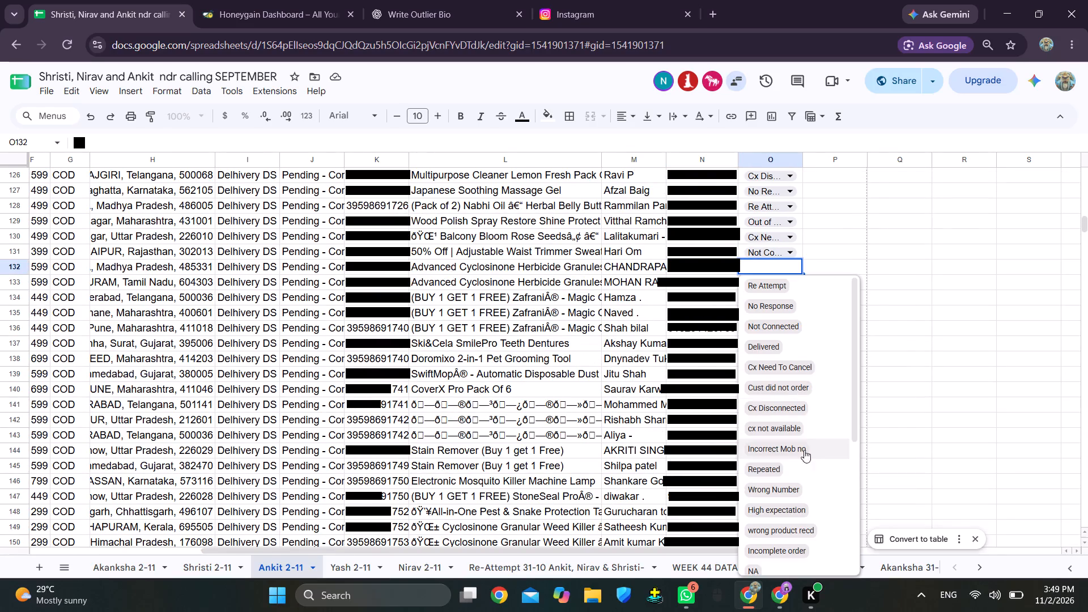
scroll(772, 419, down, 5)
click(757, 482)
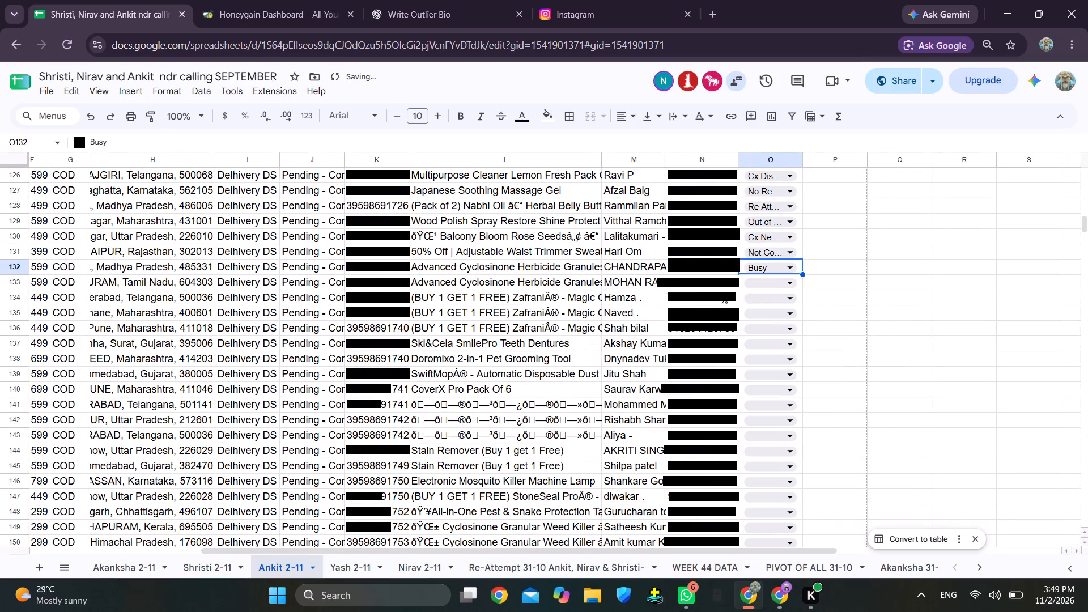
Check the row 133 contact number and customer name, and set that row's remark to Lang barrier.
click(705, 285)
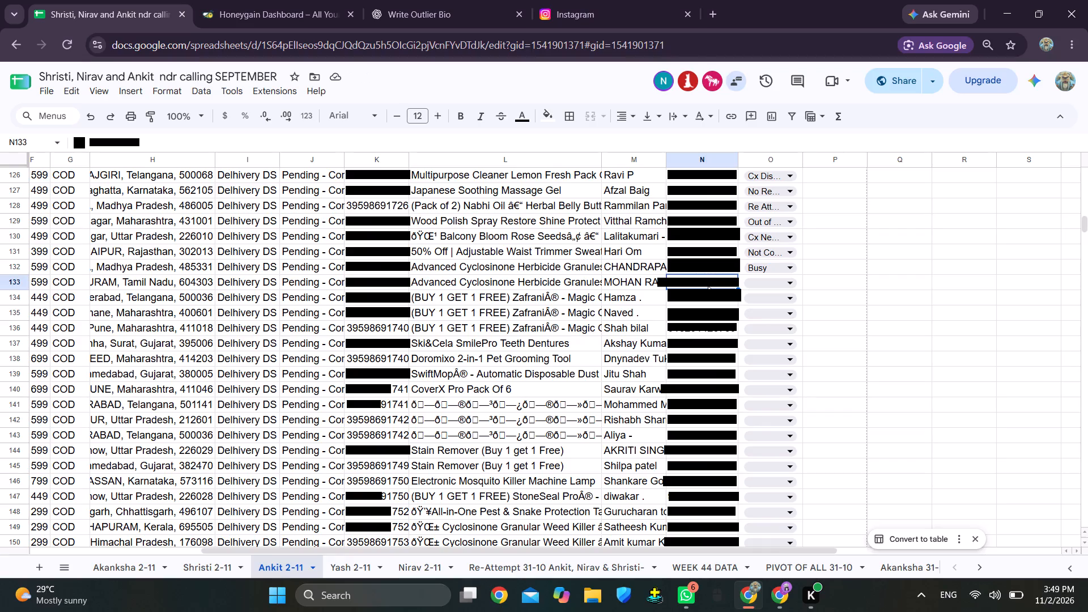
click(649, 283)
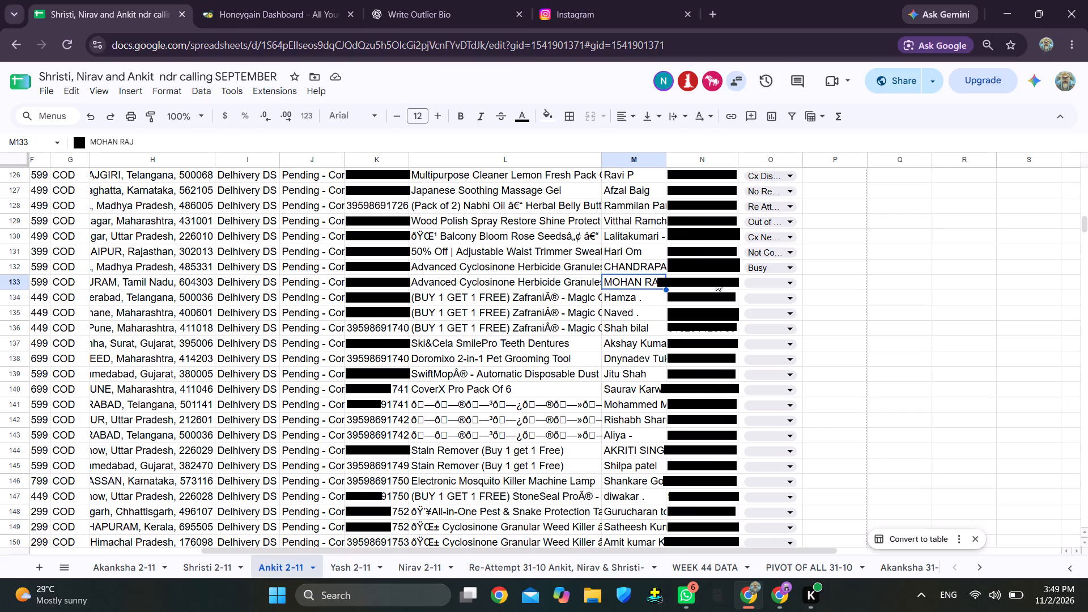
click(767, 278)
click(776, 282)
scroll(792, 345, down, 6)
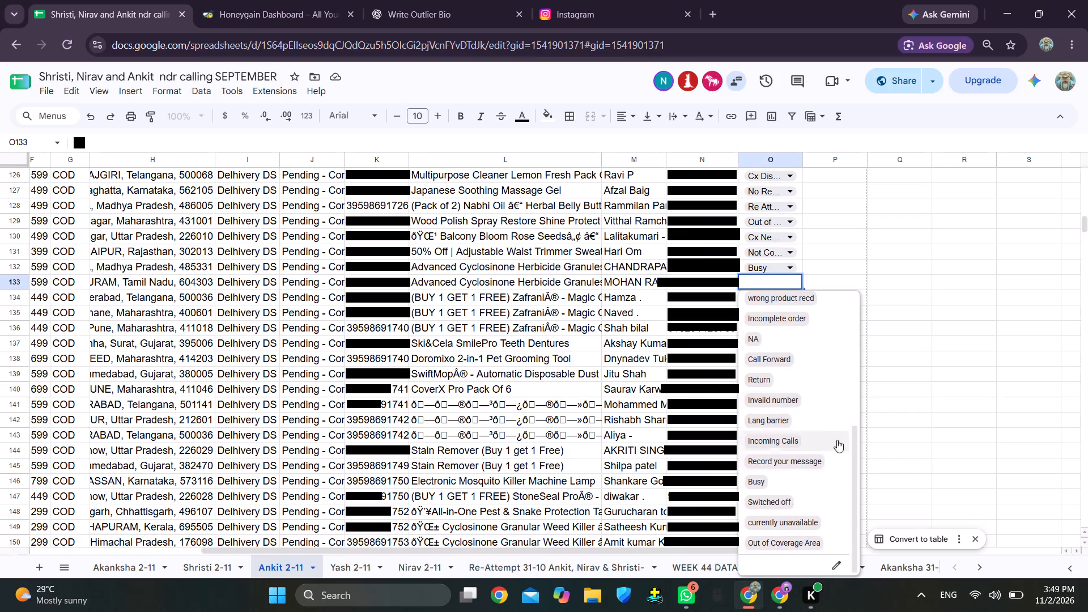
click(764, 419)
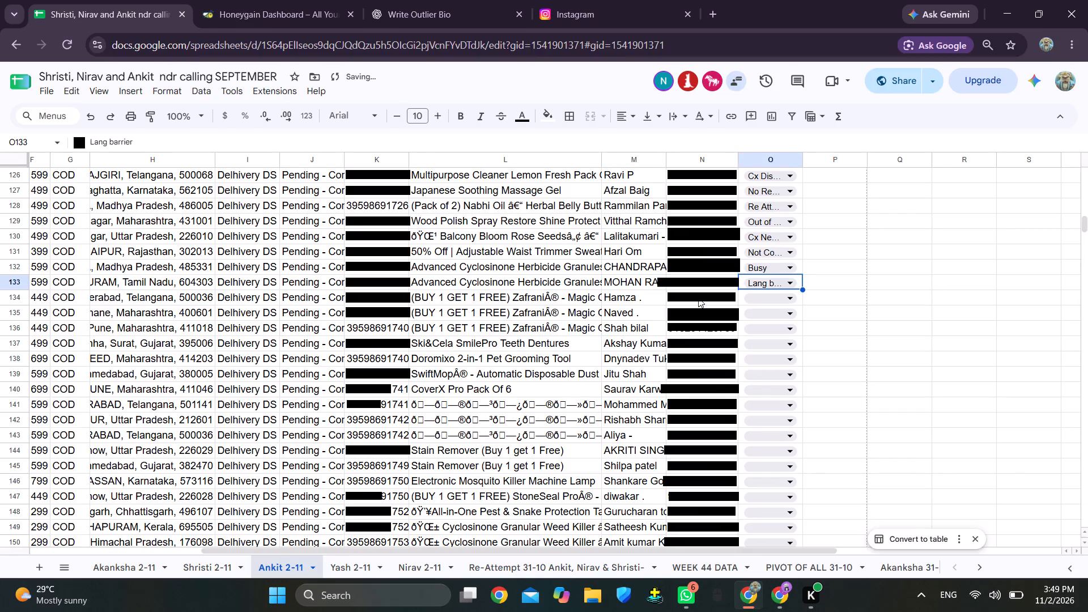
Check the row 134 contact number and customer name, and set that row's remark to No Response.
click(699, 297)
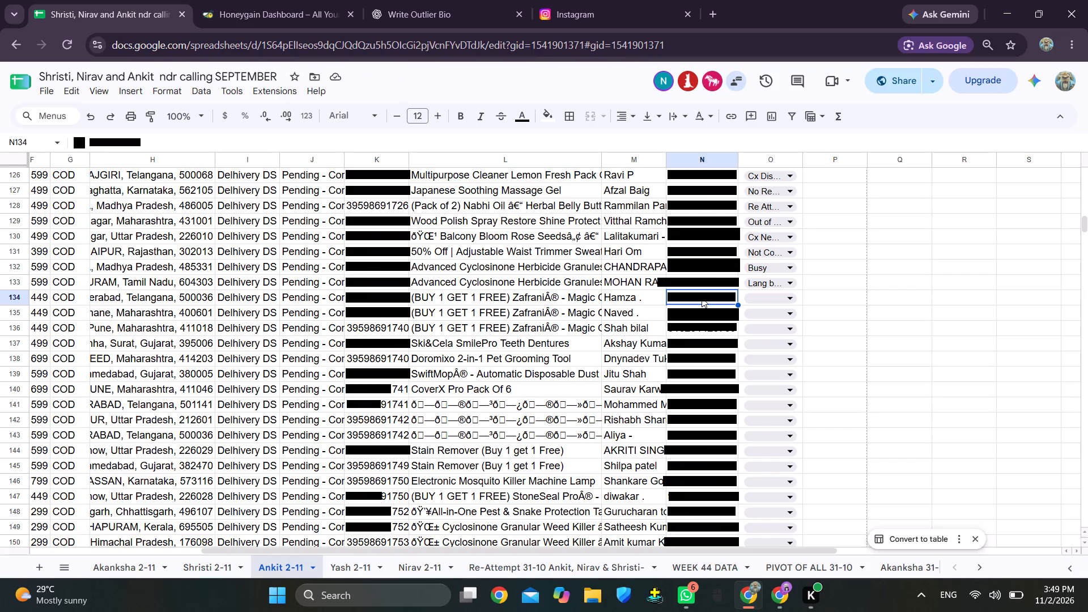
click(632, 296)
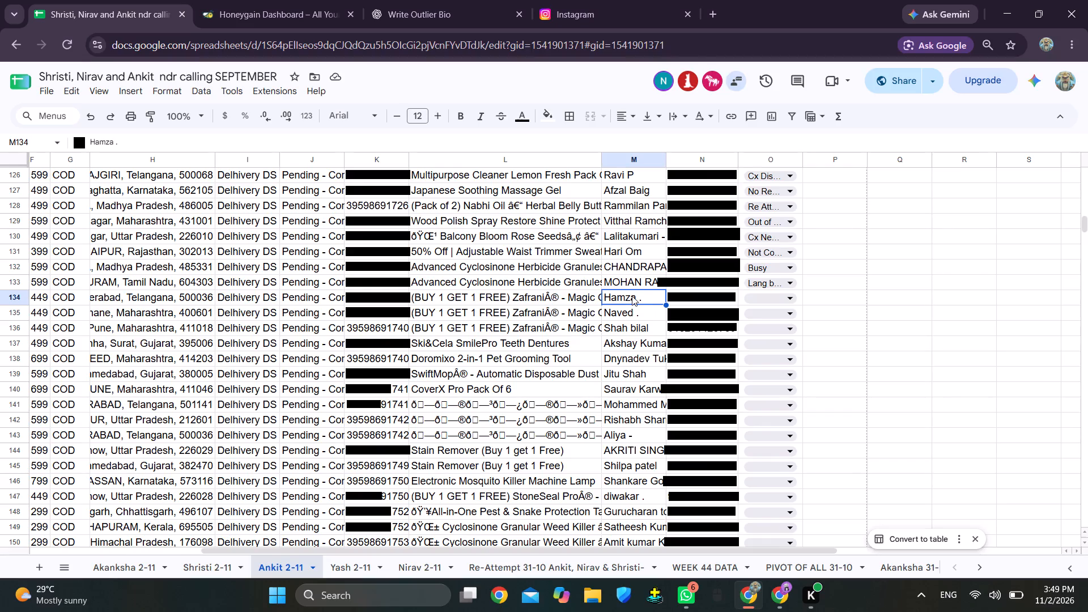
click(756, 301)
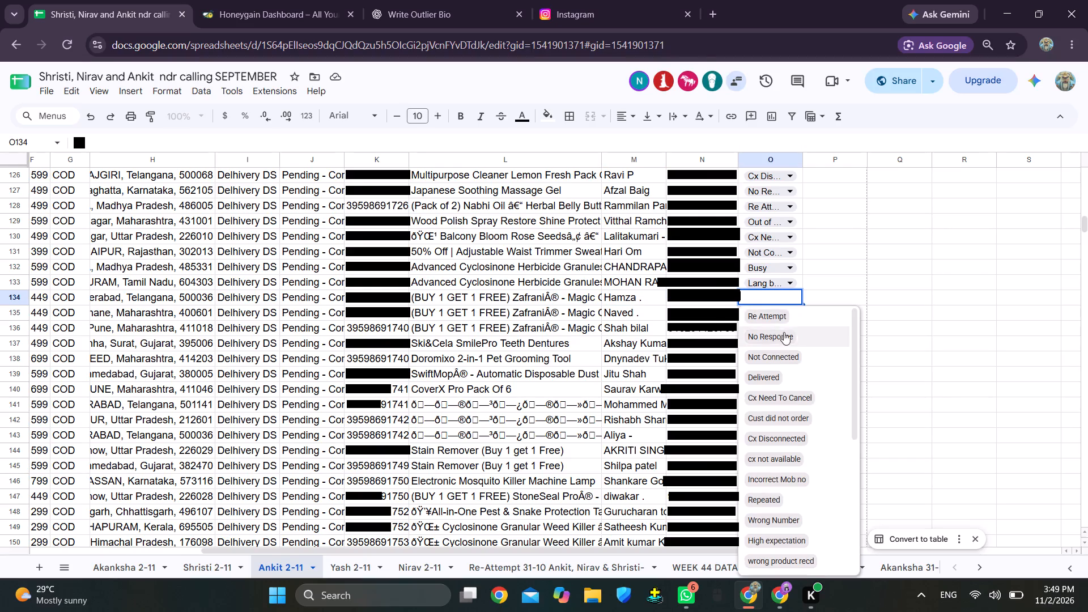
click(781, 336)
Check the row 135 contact number and customer name, and set that row's remark to Re Attempt.
click(724, 316)
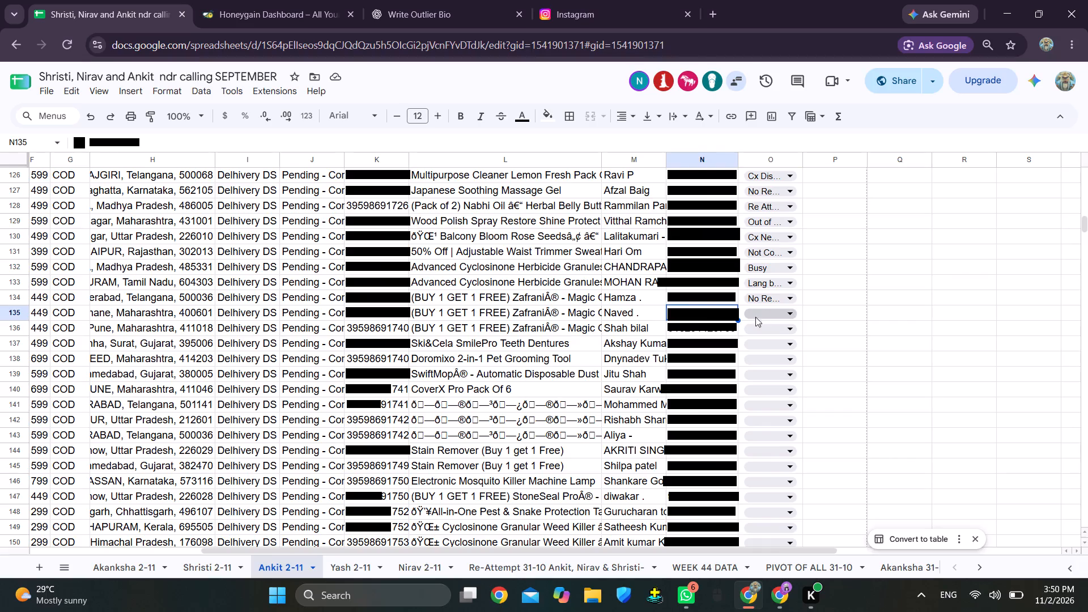
click(648, 317)
scroll(727, 308, down, 1)
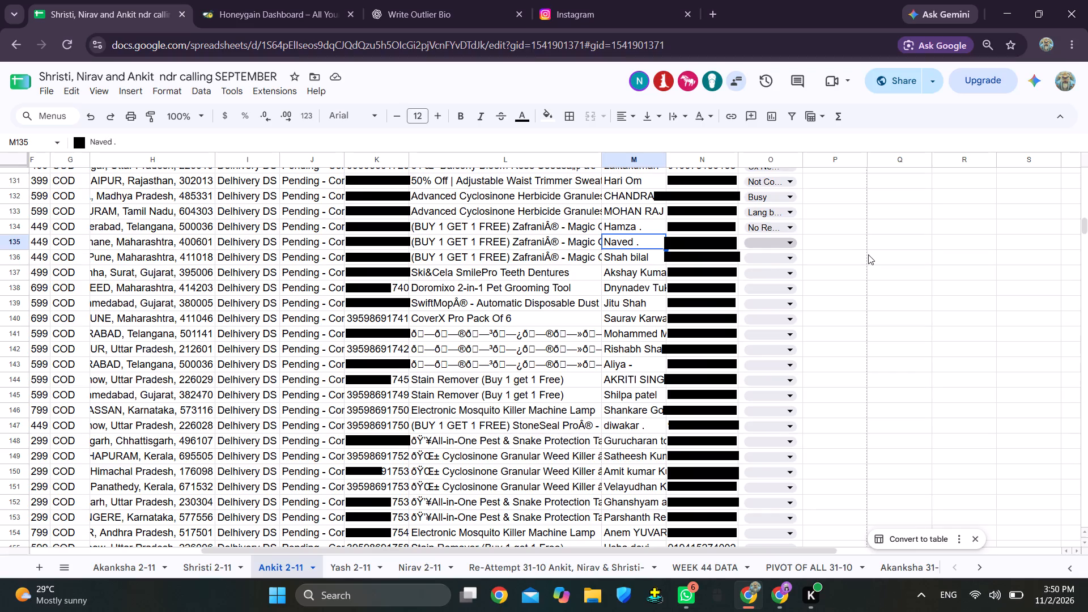
click(776, 238)
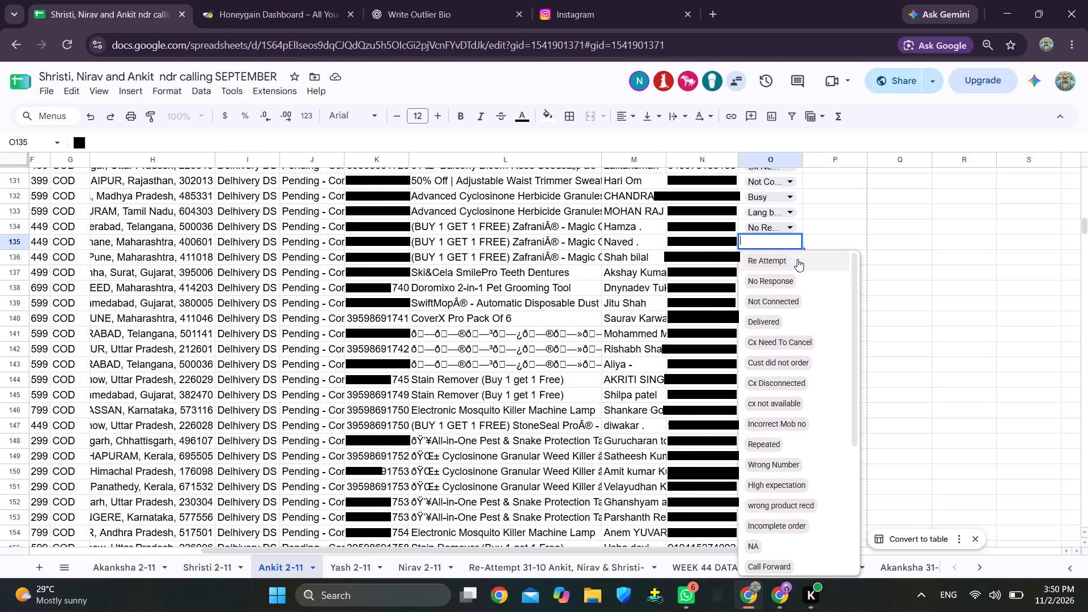
click(766, 254)
Check the row 136 contact number and customer name, and set that row's remark to Delivered.
click(709, 256)
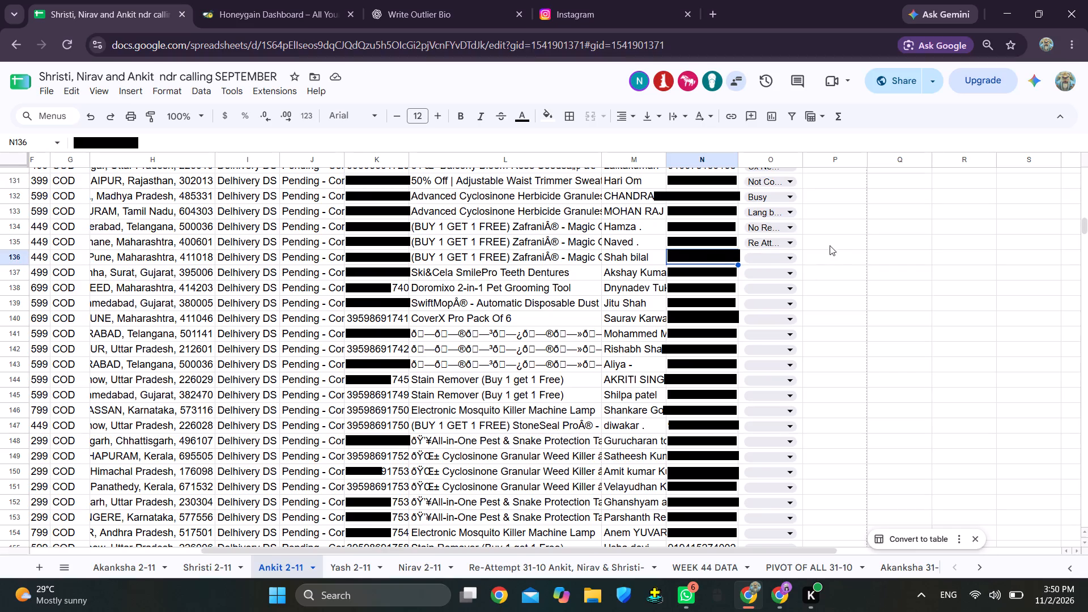
click(647, 256)
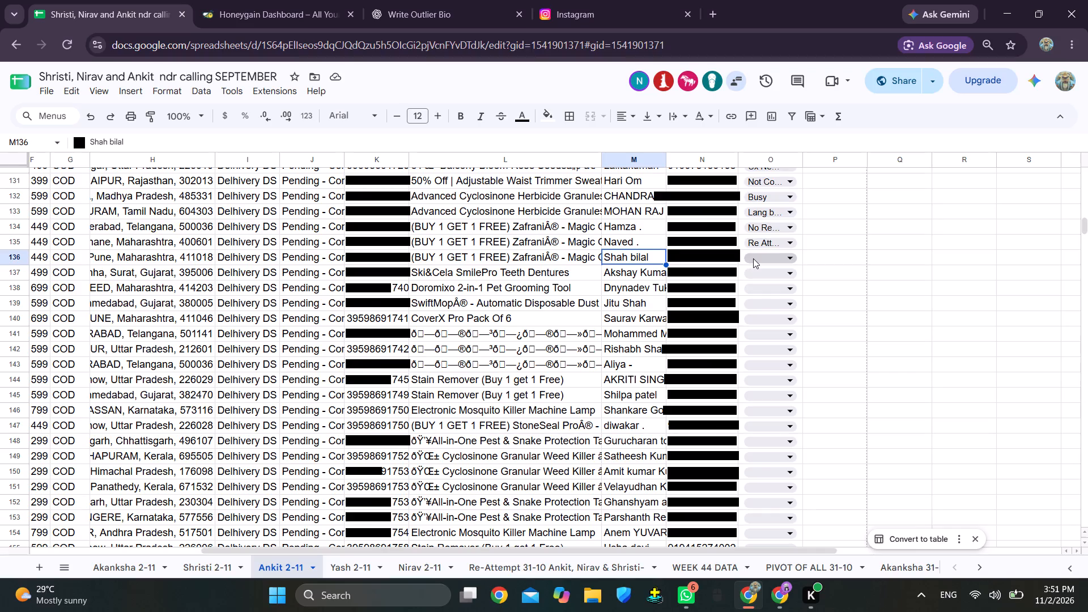
click(754, 258)
click(772, 337)
Check the row 137 contact number.
click(712, 277)
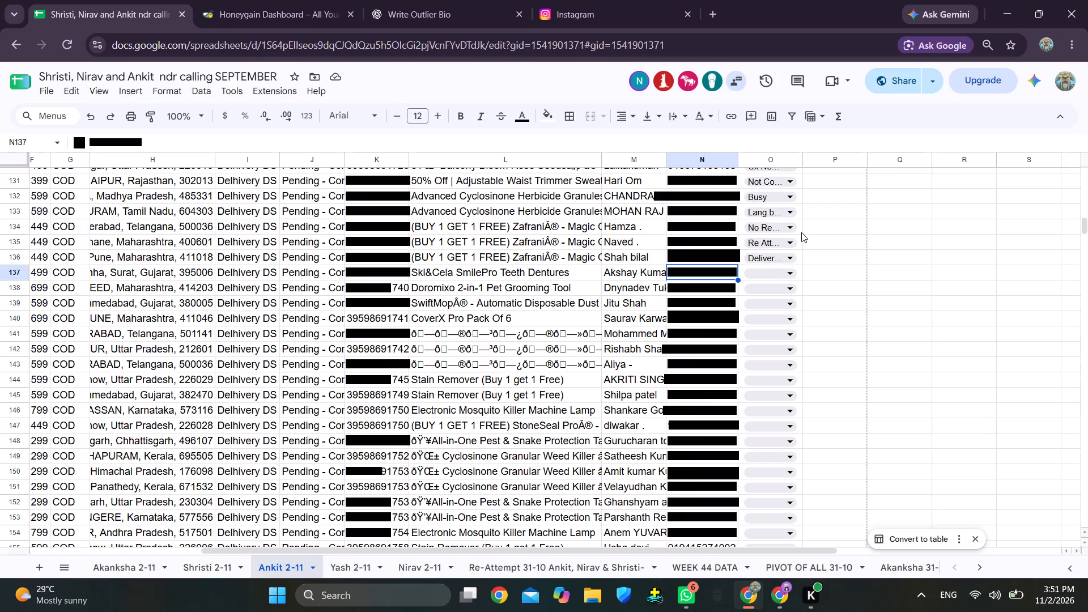
Search Google for "saloon song website" in a new browser tab.
click(712, 12)
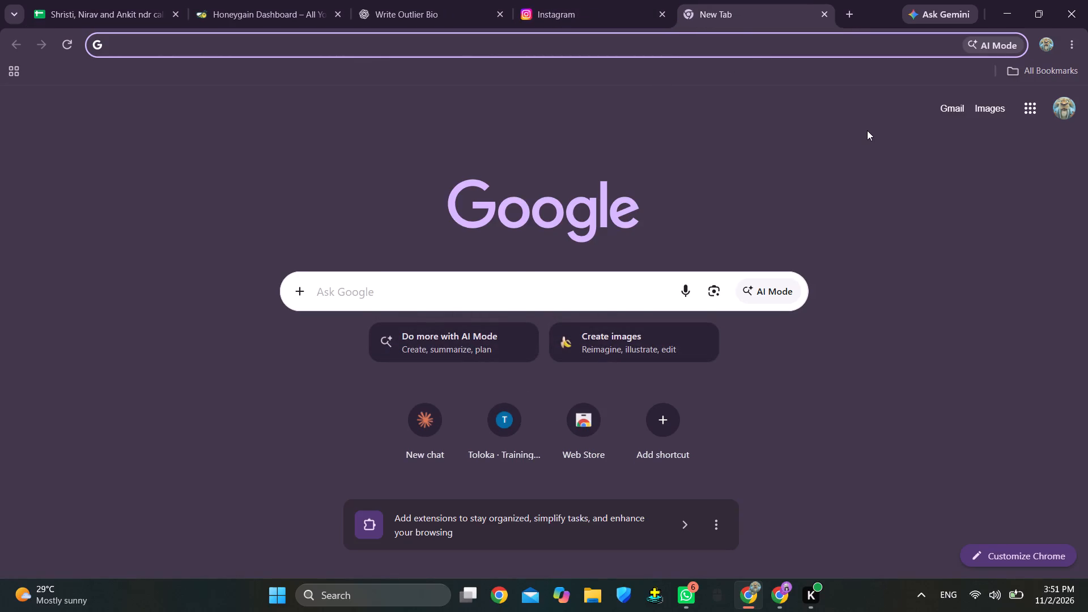
text(tr)
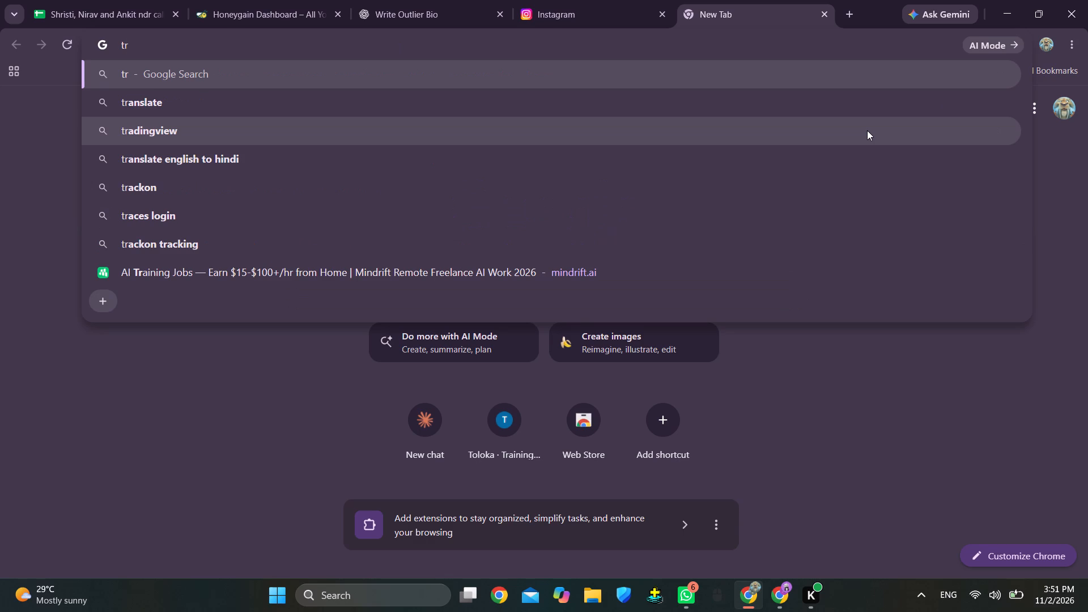
key(BackSpace)
key(BackSpace)
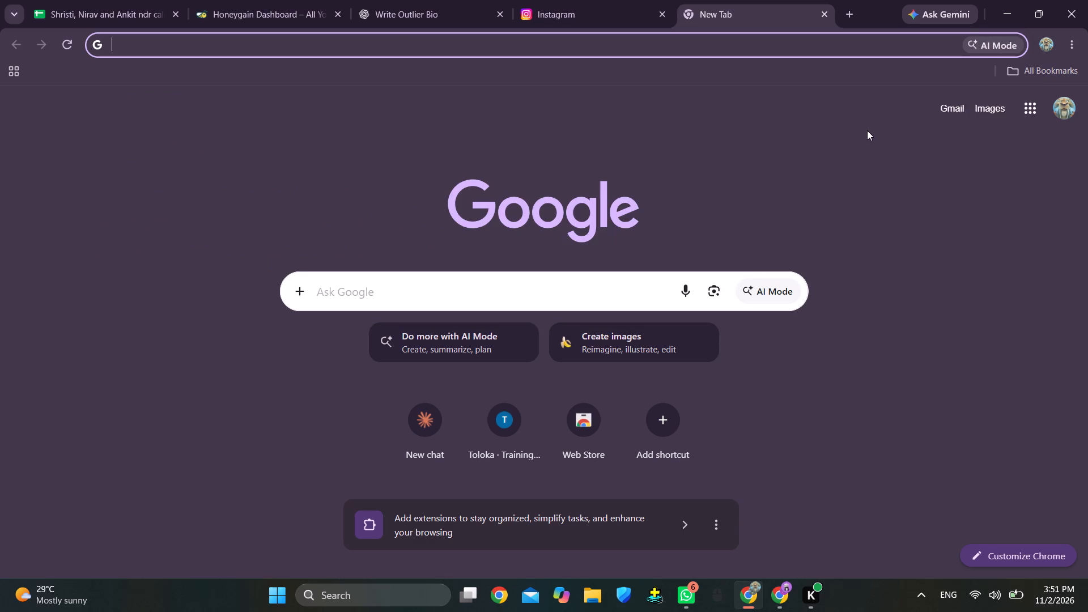
text(saloo)
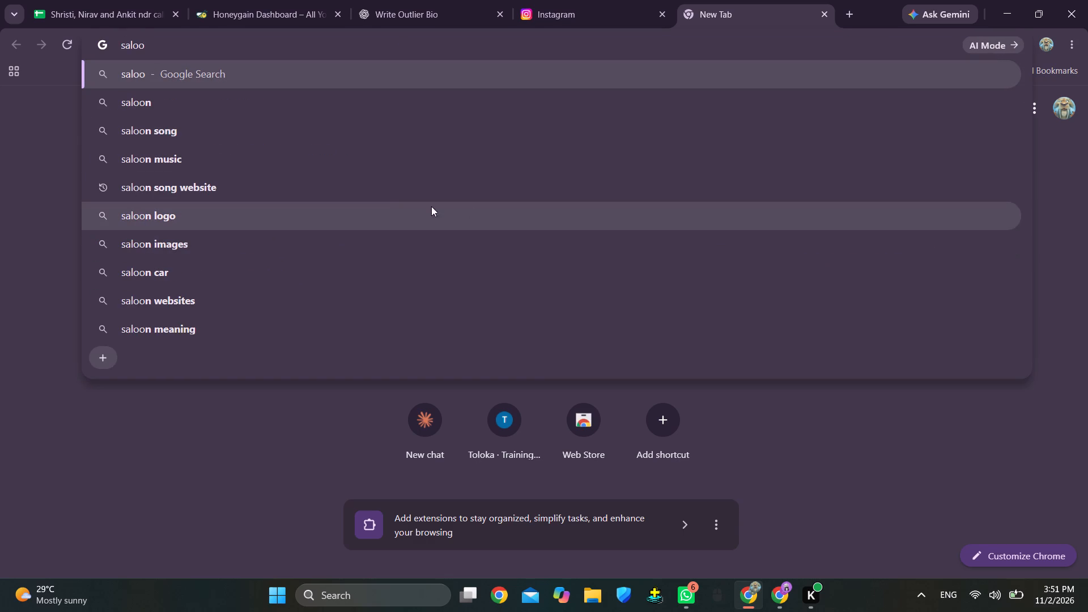
click(262, 182)
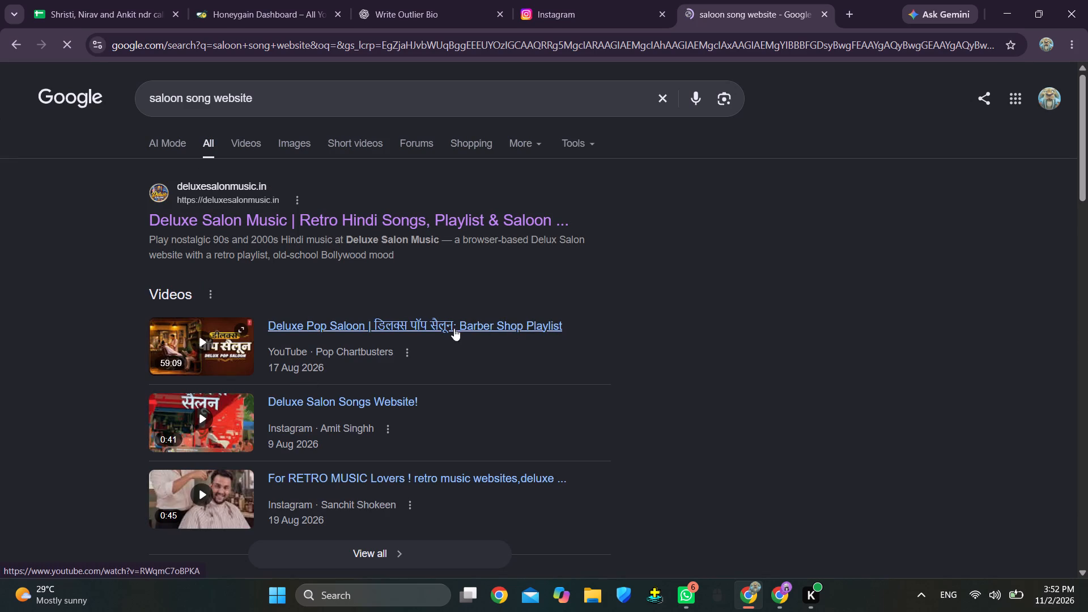
Look through the search results for a site that plays saloon songs.
scroll(682, 363, down, 1)
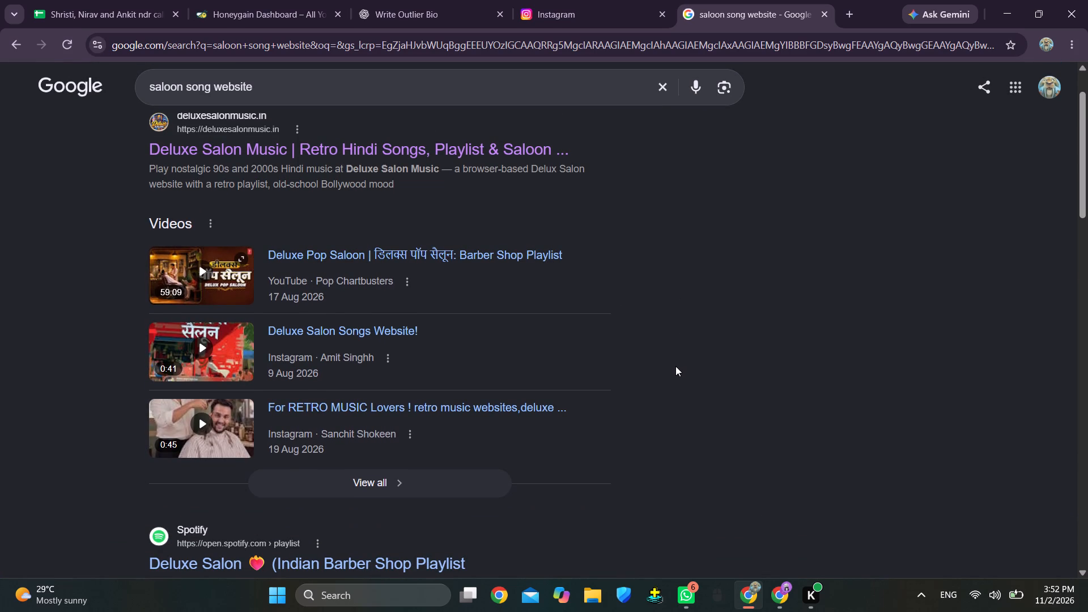
scroll(673, 368, down, 11)
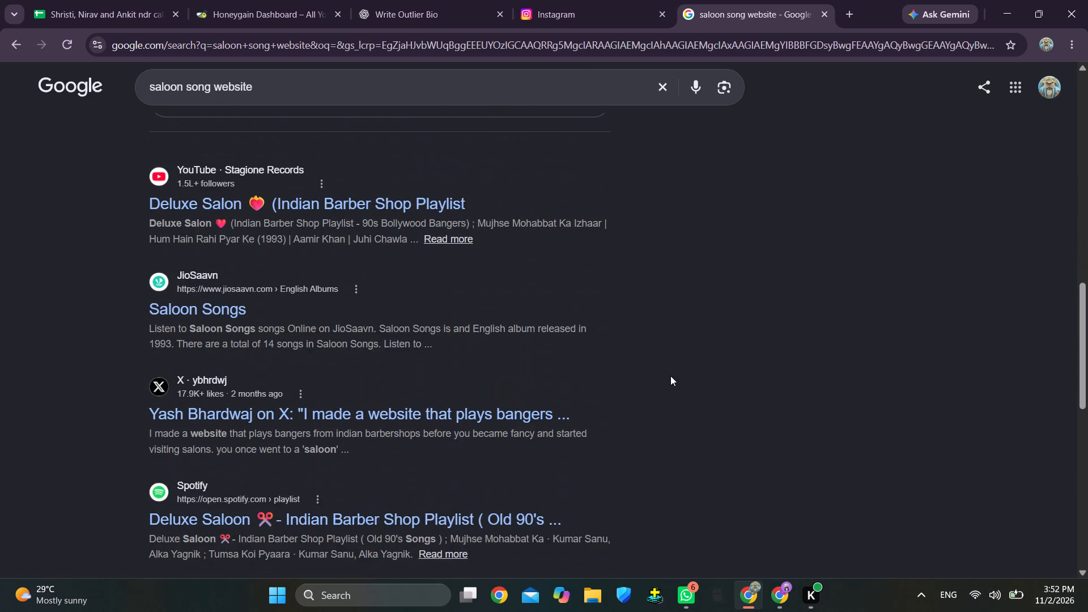
scroll(670, 376, up, 3)
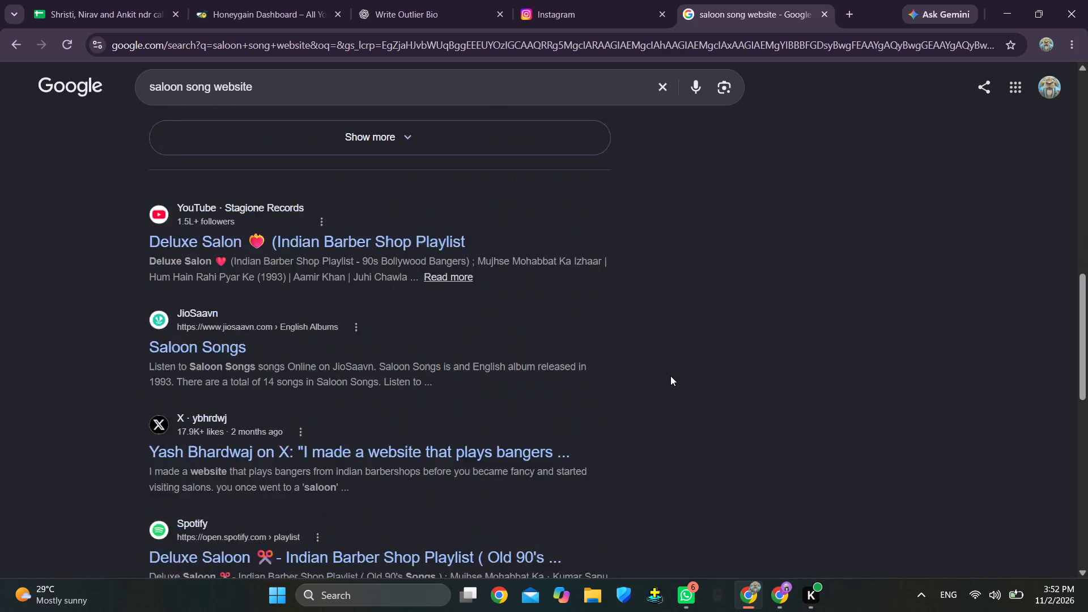
scroll(670, 376, up, 8)
scroll(657, 374, down, 1)
scroll(632, 369, up, 3)
scroll(542, 347, down, 1)
scroll(534, 346, up, 5)
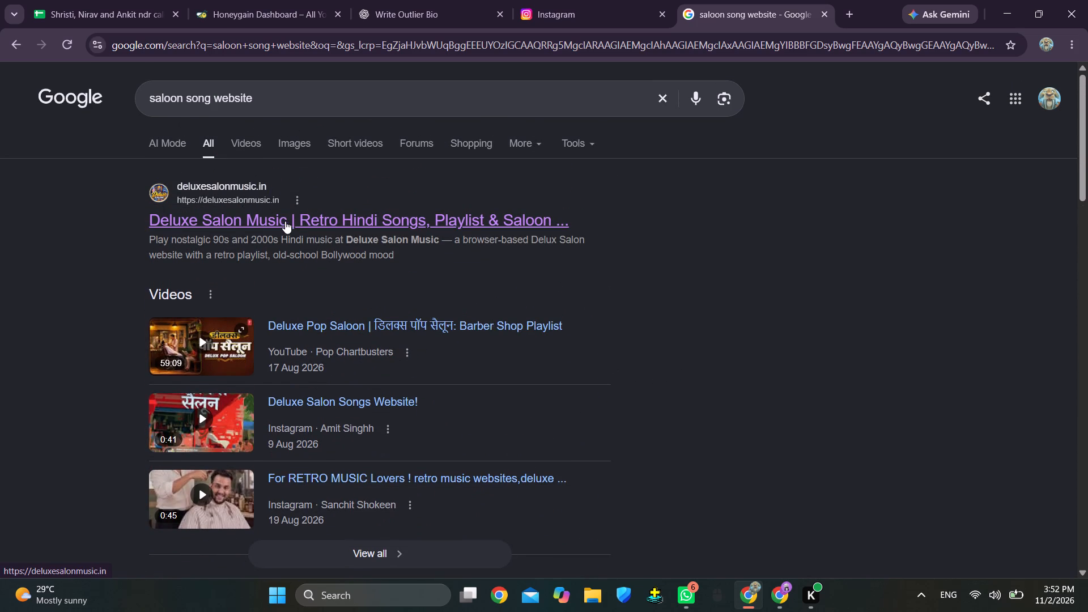
Open the Deluxe Salon Music site, start its retro radio and skip to the following song.
click(285, 221)
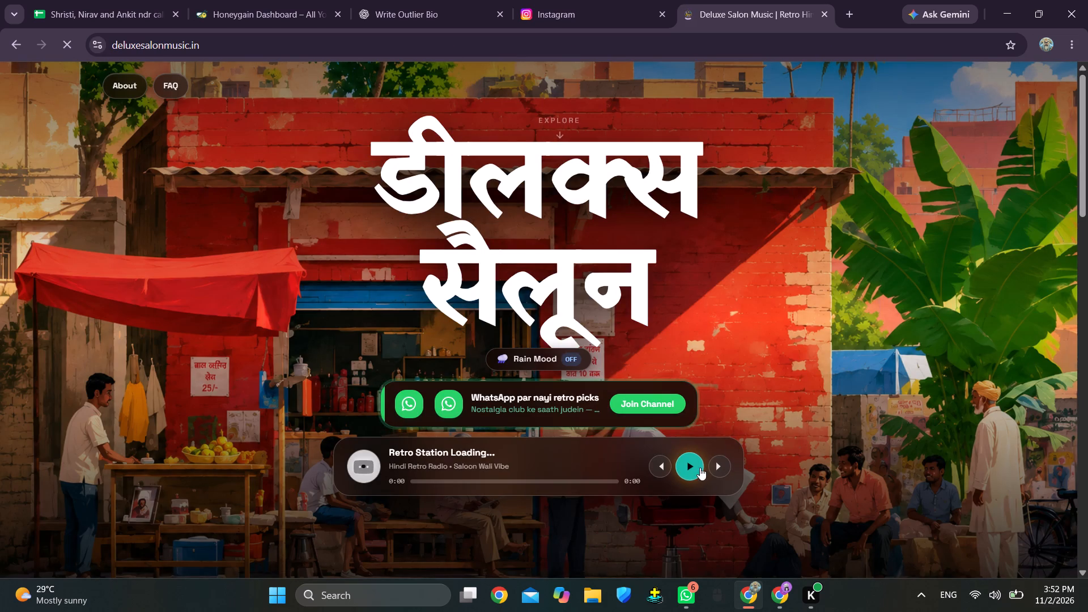
click(696, 469)
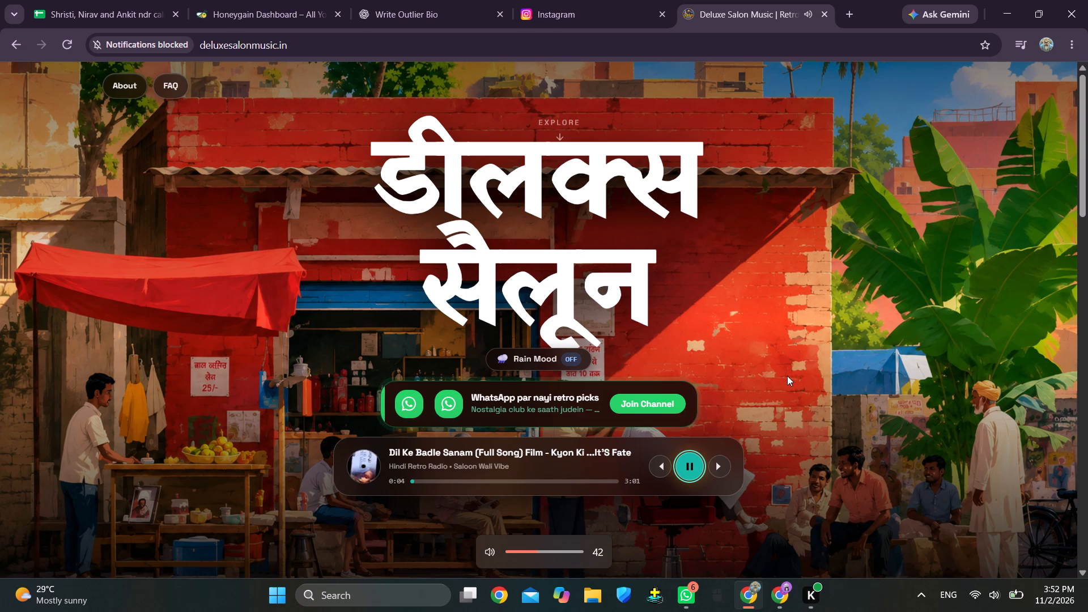
click(723, 467)
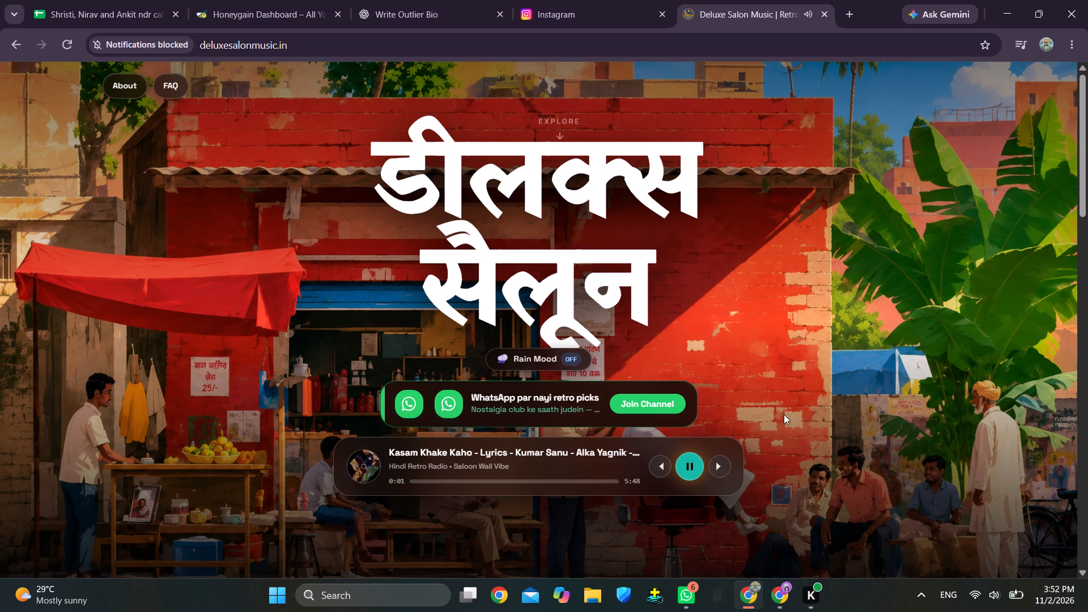
Return to the Ankit 2-11 sheet, check the row 137 customer name, and set that row's remark to Re Attempt.
click(114, 11)
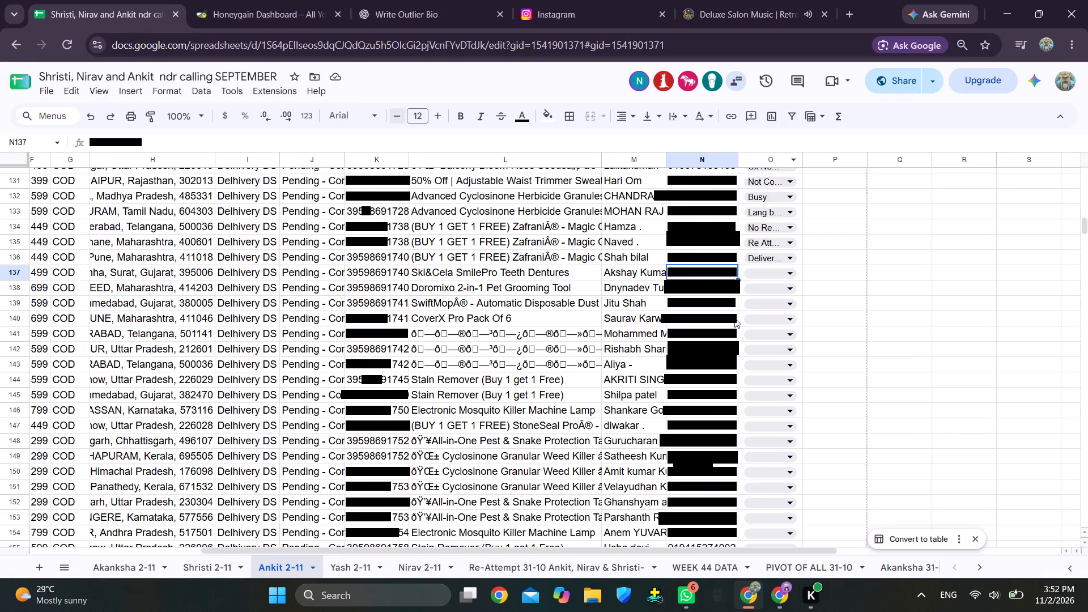
click(631, 273)
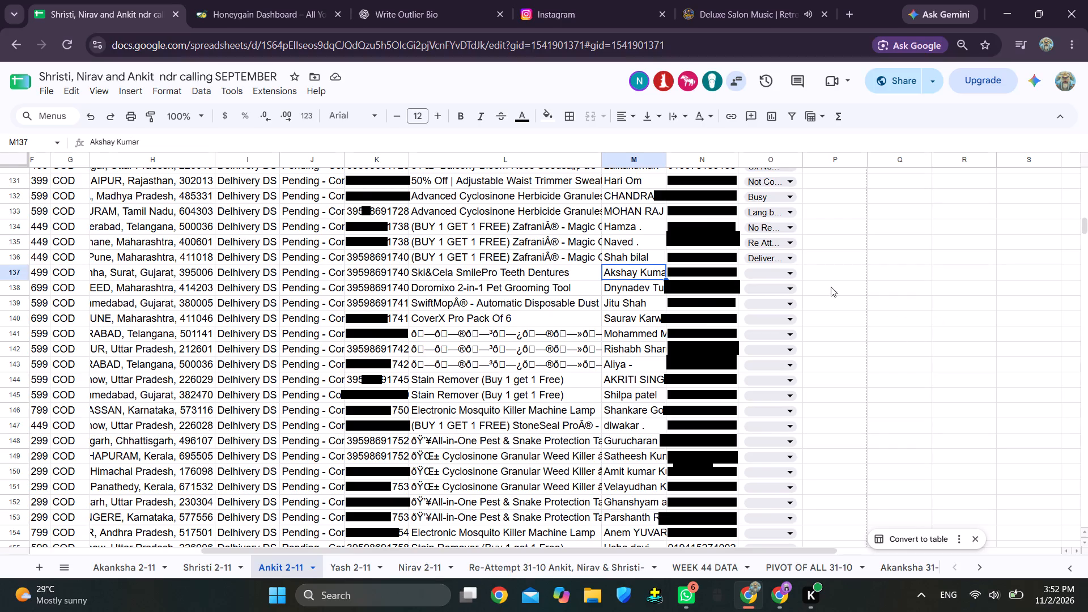
click(772, 277)
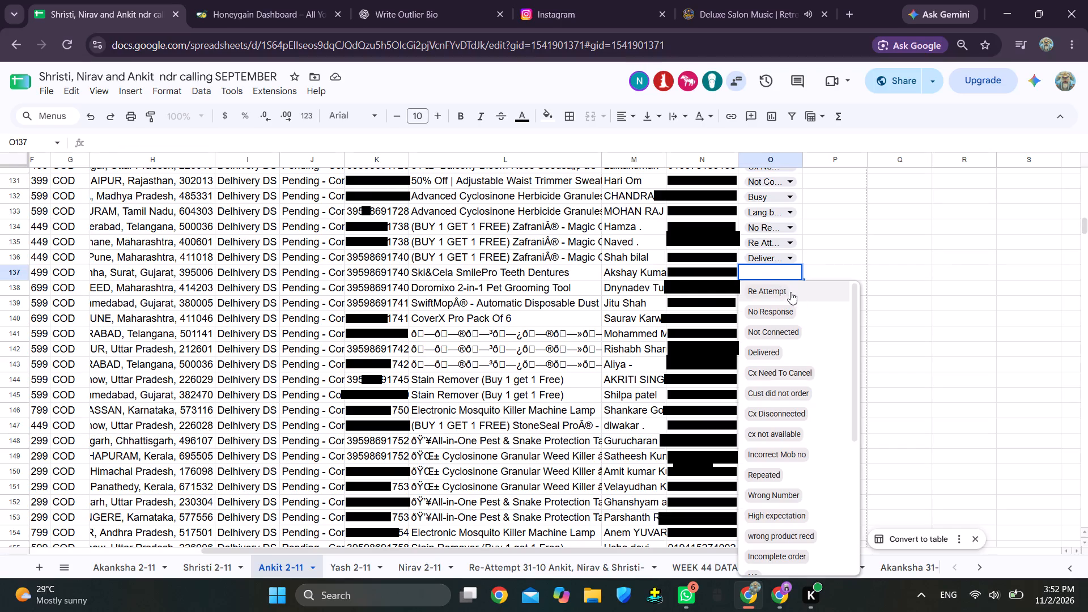
click(775, 291)
Check the row 138 contact number.
click(691, 289)
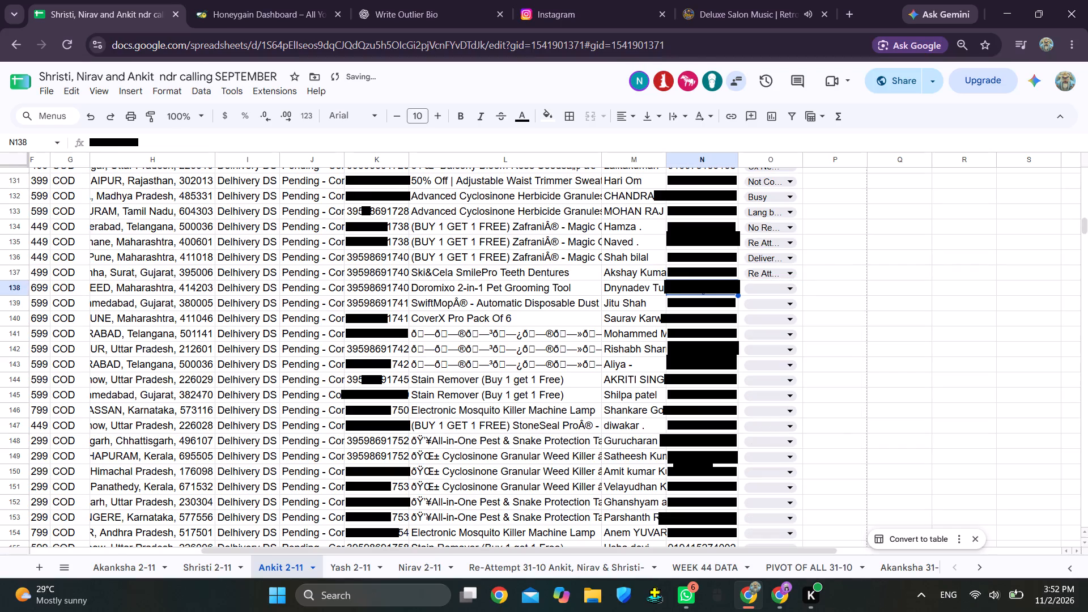
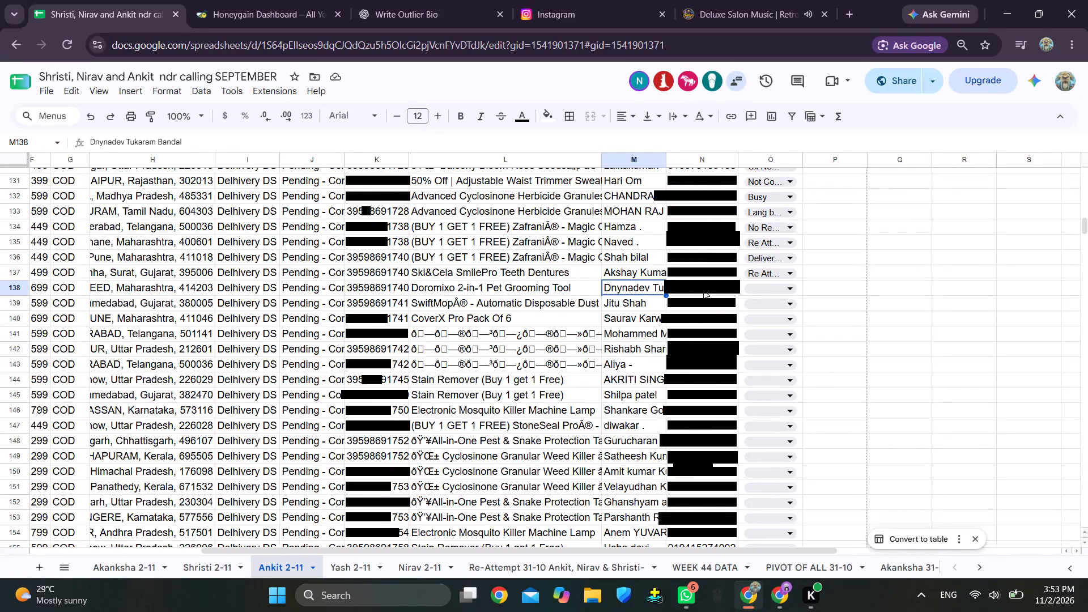
Set the row 138 remark to Not Connected.
click(780, 288)
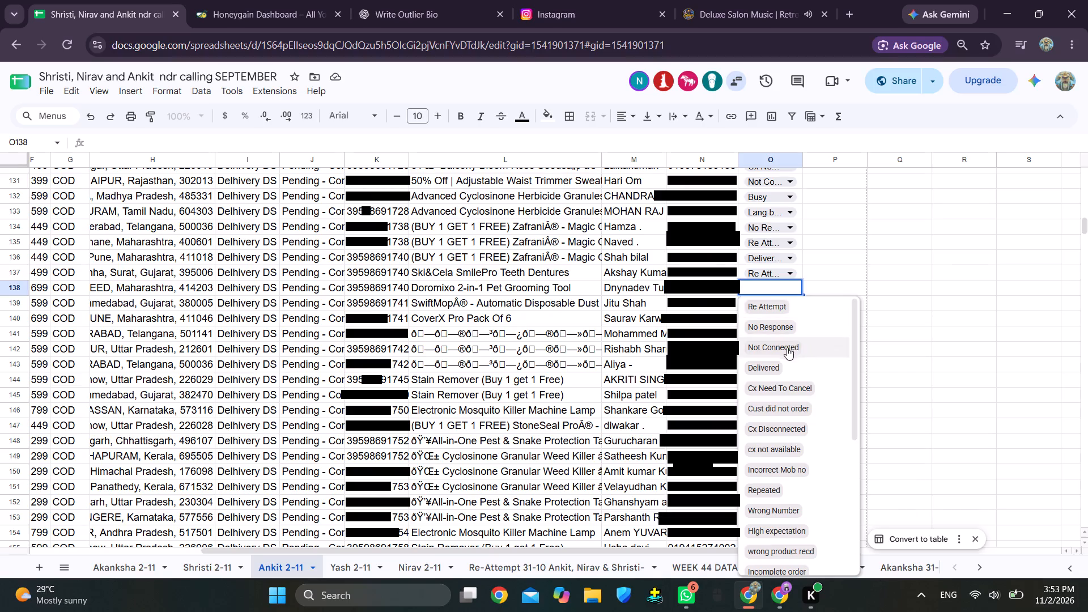
click(787, 347)
Check the row 139 contact number and customer name, and set that row's remark to Cx Disconnected.
click(692, 300)
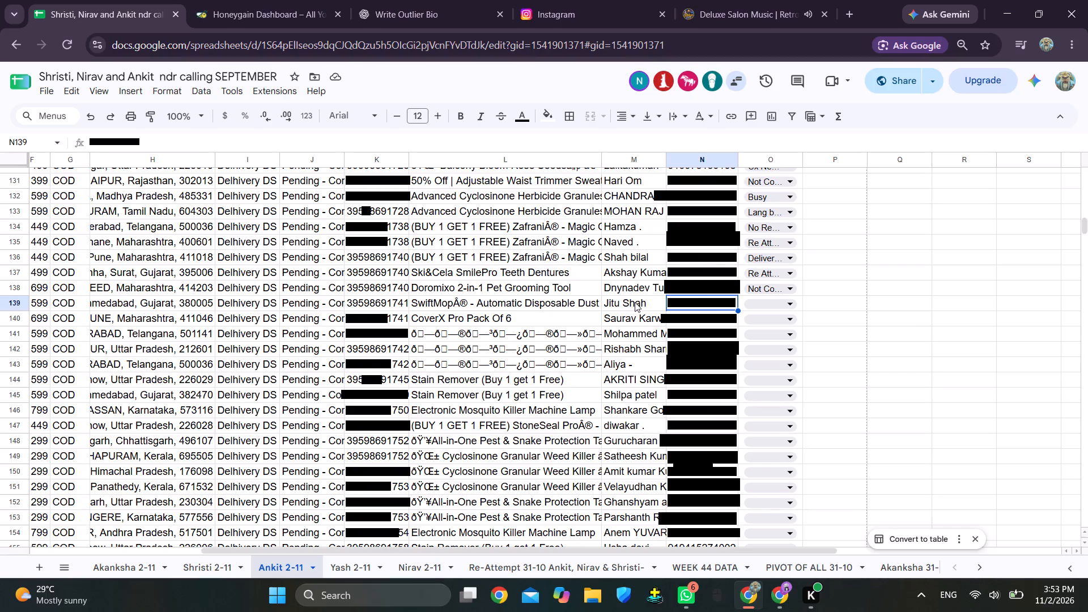
scroll(634, 301, up, 1)
scroll(634, 304, down, 1)
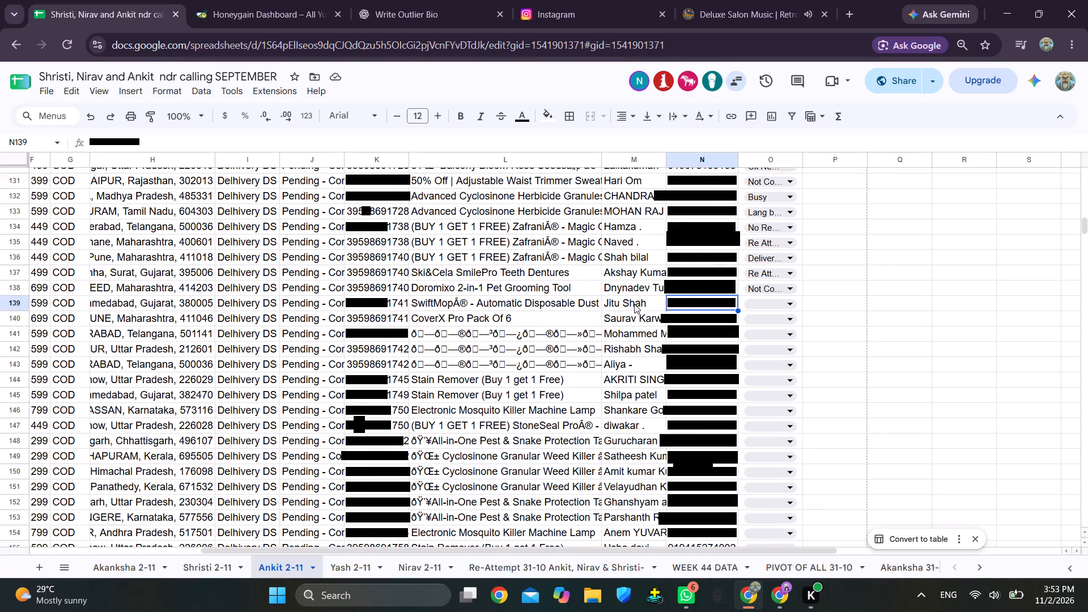
click(644, 302)
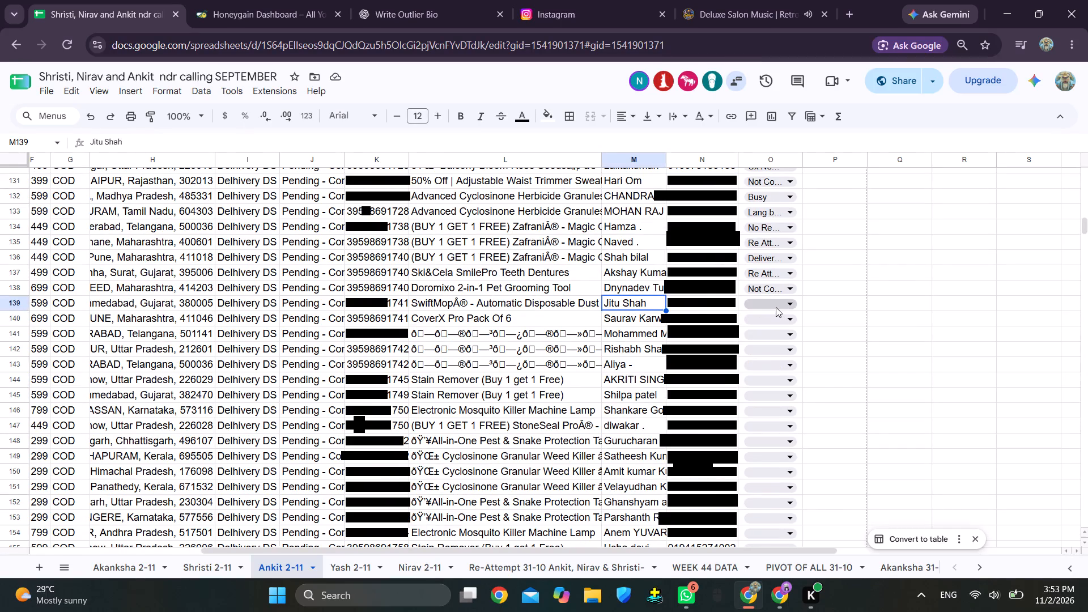
click(778, 305)
click(786, 443)
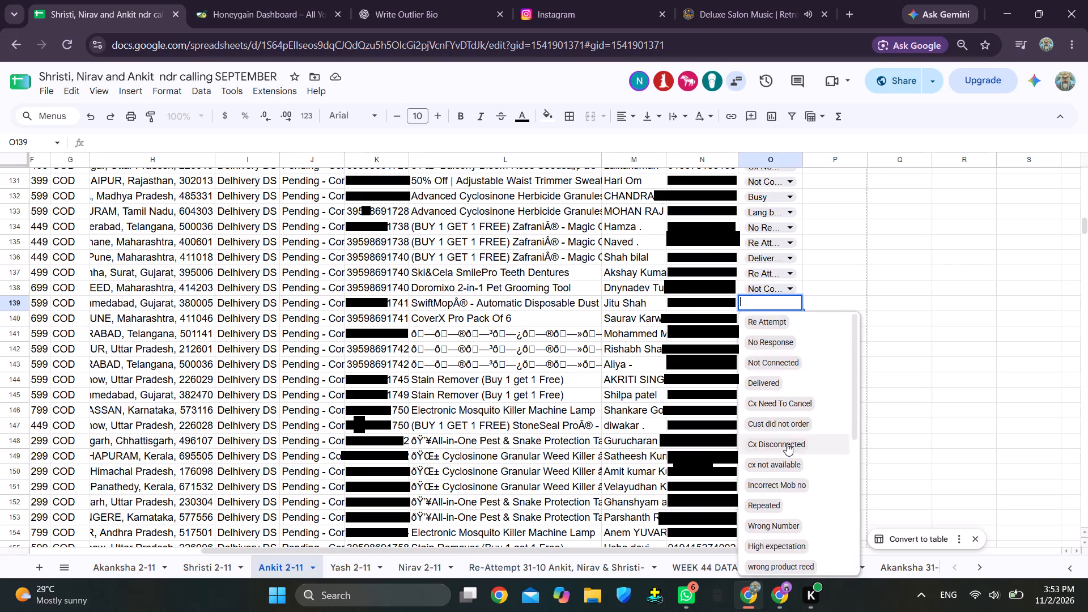
Check the row 140 contact number and customer name, and set that row's remark to Re Attempt.
click(703, 317)
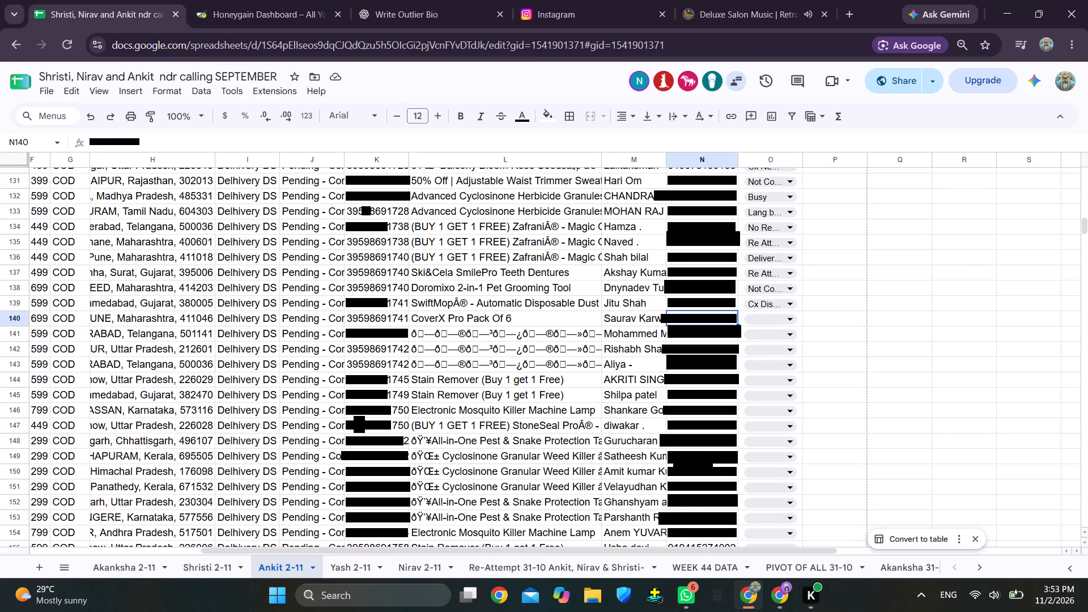
click(632, 317)
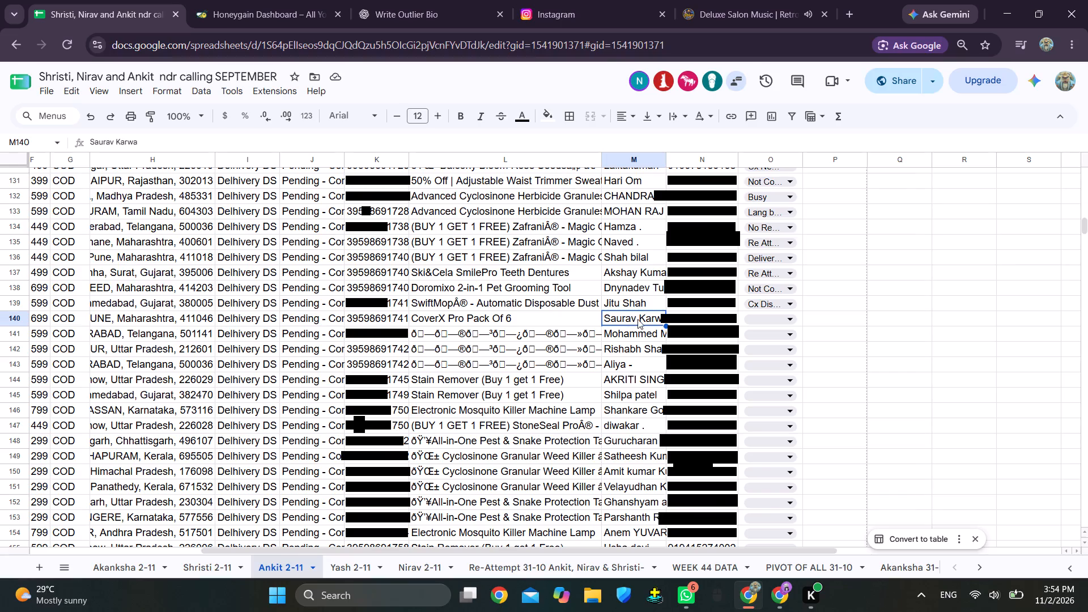
click(781, 321)
click(775, 335)
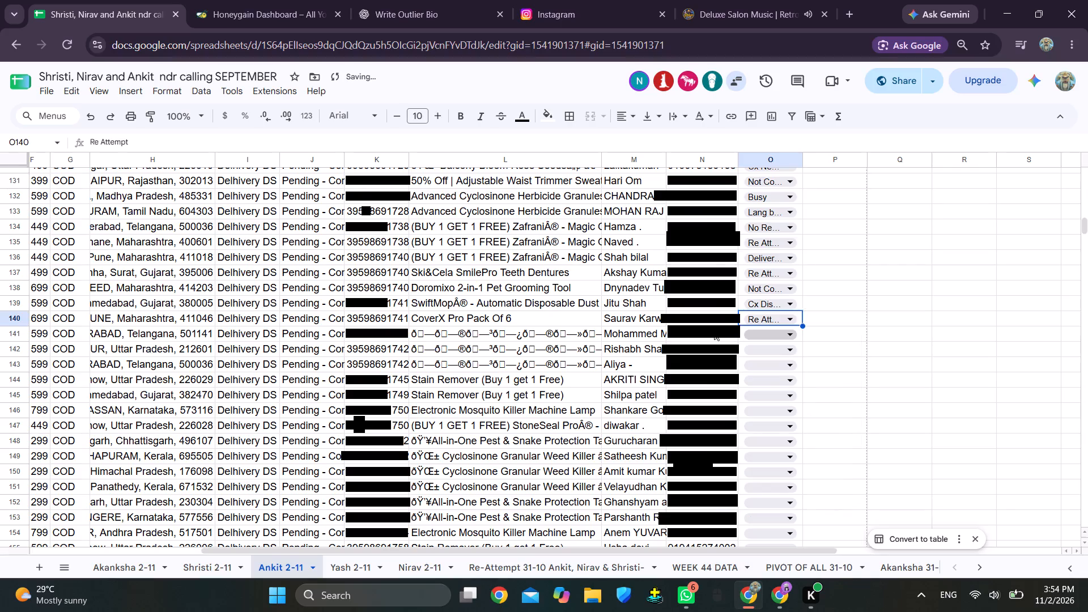
Check the row 141 contact number and customer name, and set that row's remark to No Response.
click(711, 330)
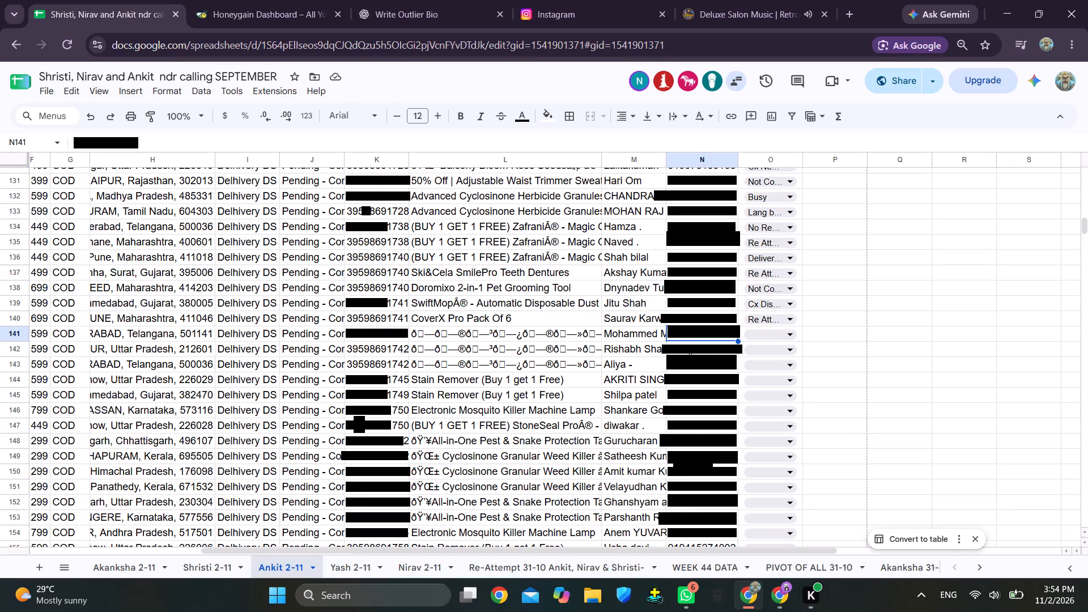
click(647, 330)
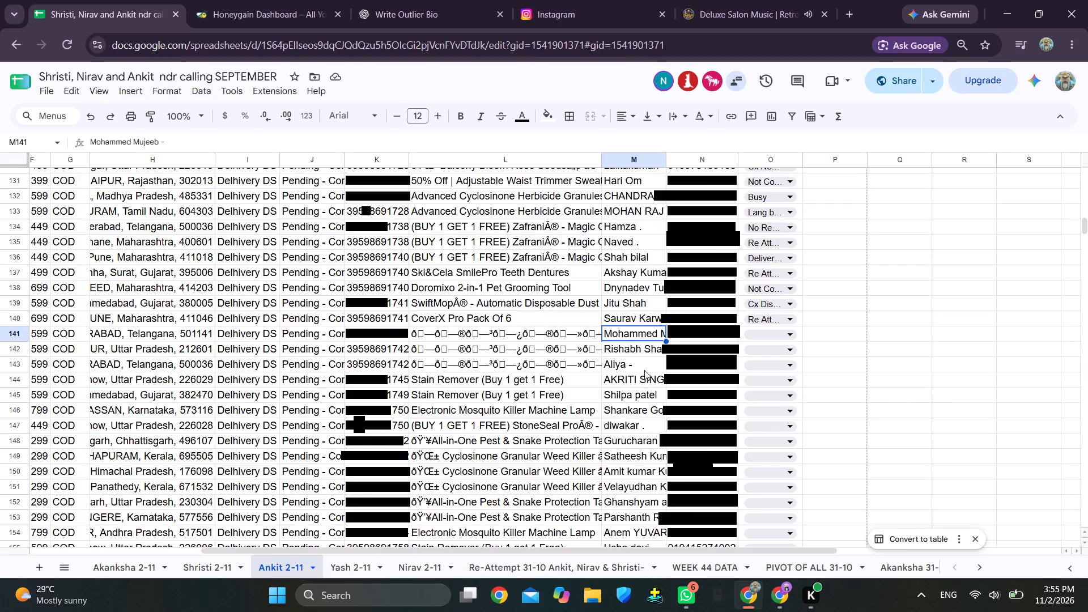
click(777, 334)
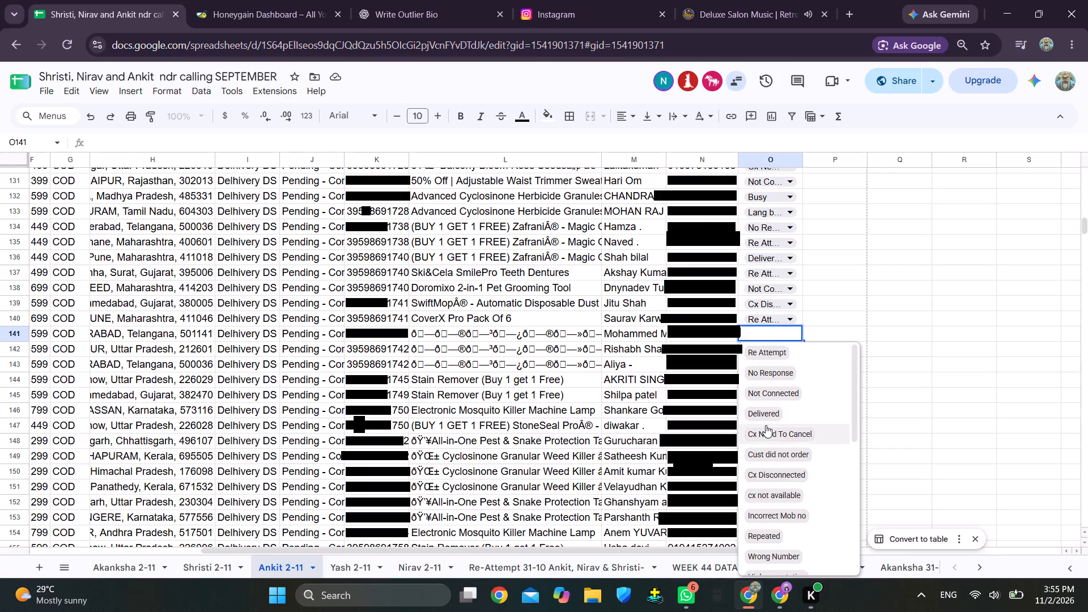
click(779, 375)
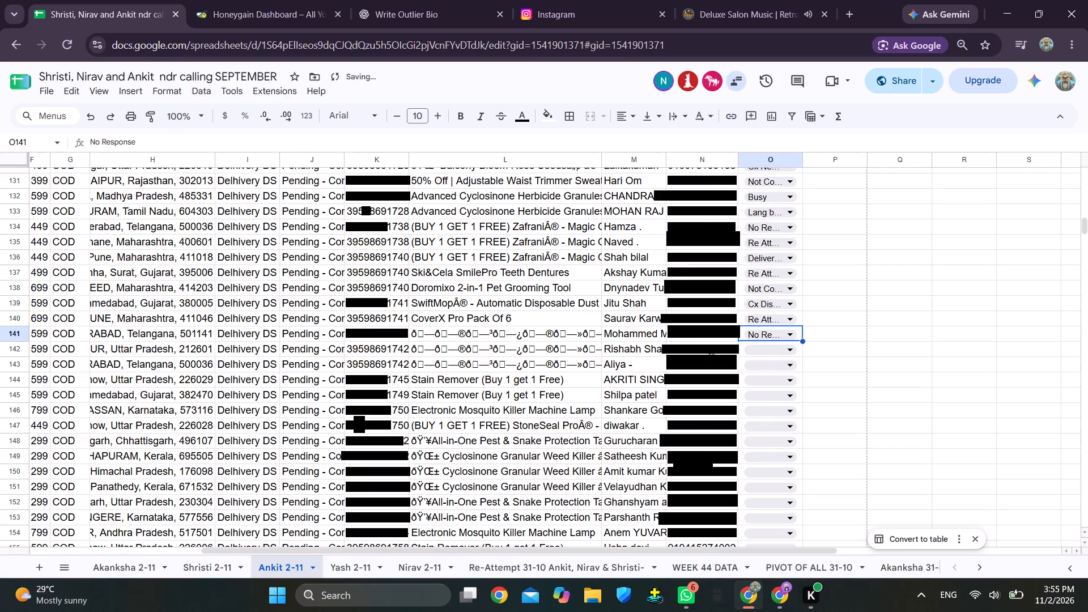
Check the row 142 contact number and customer name, dismiss the media controls tip, and set that row's remark to Re Attempt.
click(709, 345)
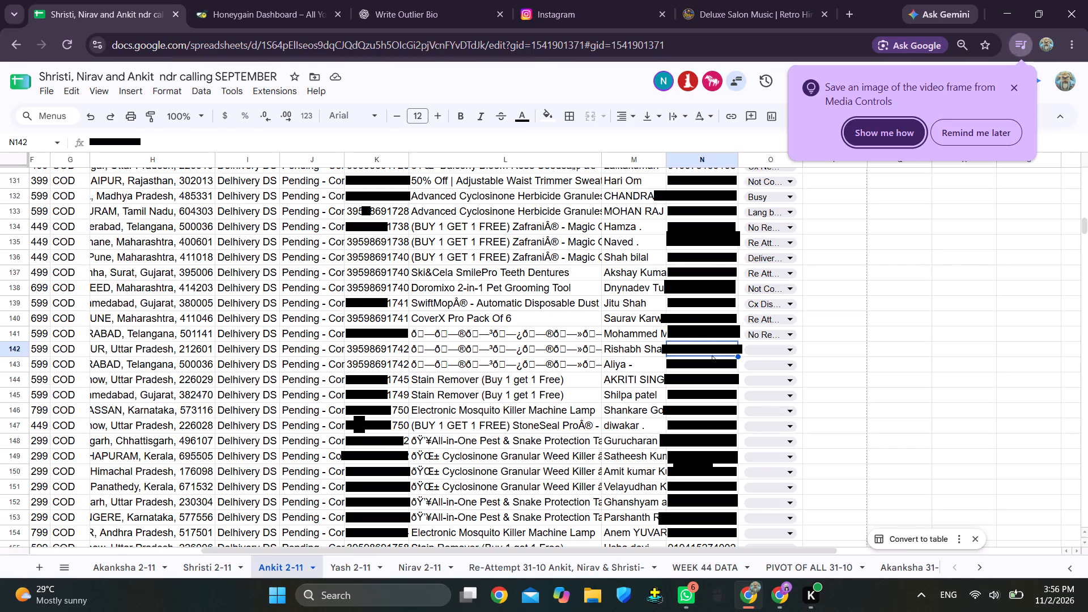
click(641, 350)
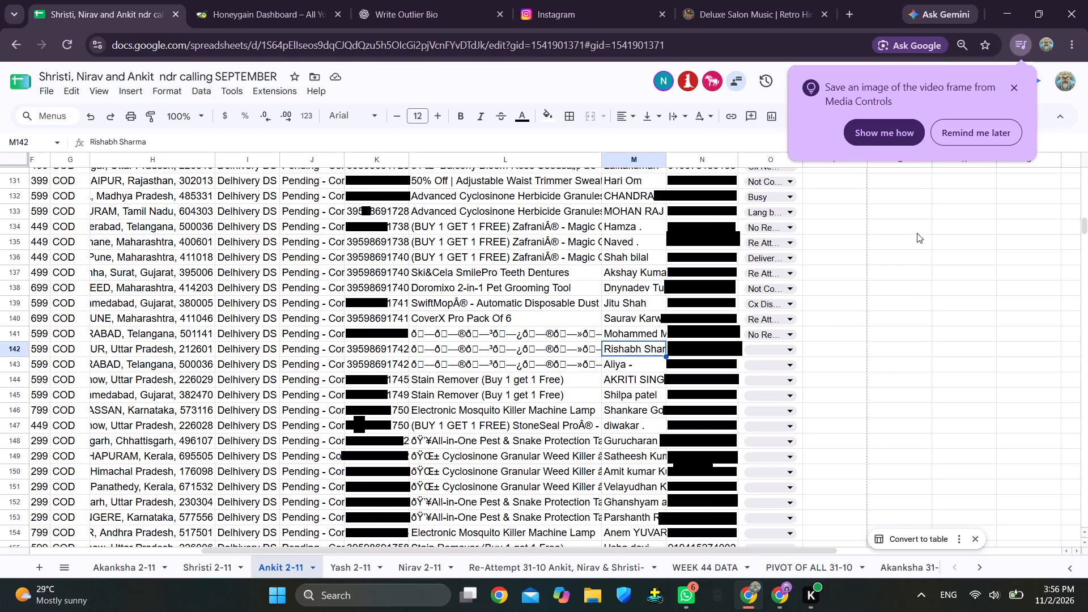
click(1014, 86)
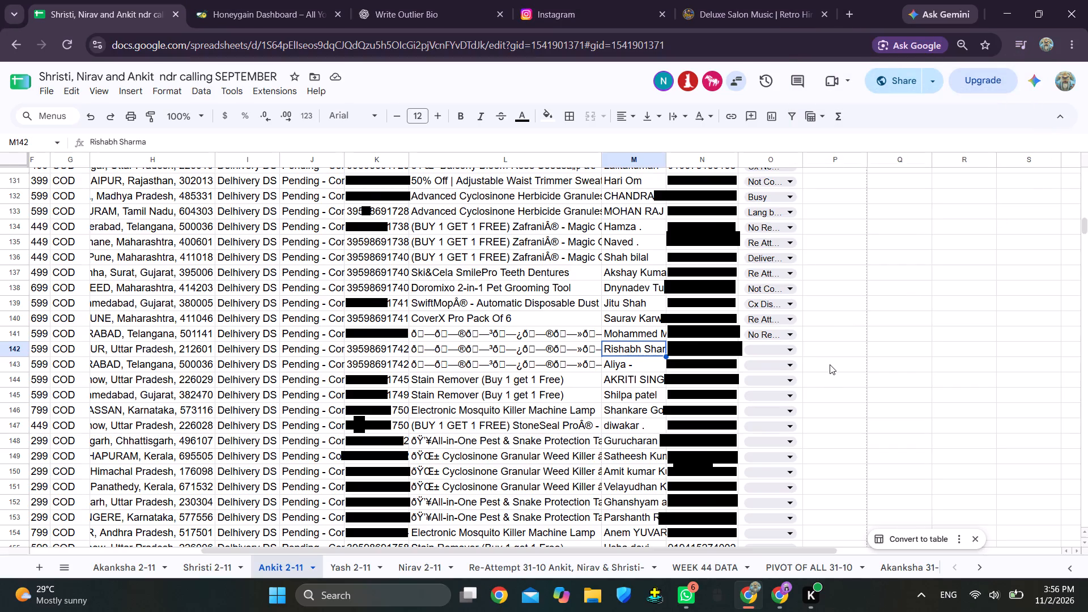
click(776, 350)
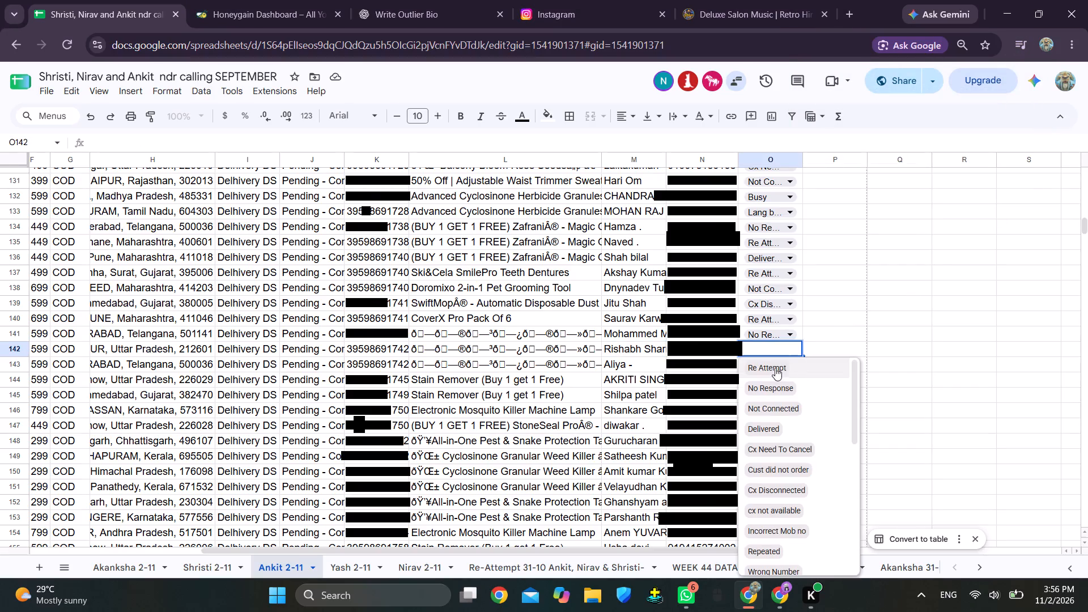
click(775, 368)
Check the row 143 contact number and customer name, and set that row's remark to Re Attempt.
click(713, 365)
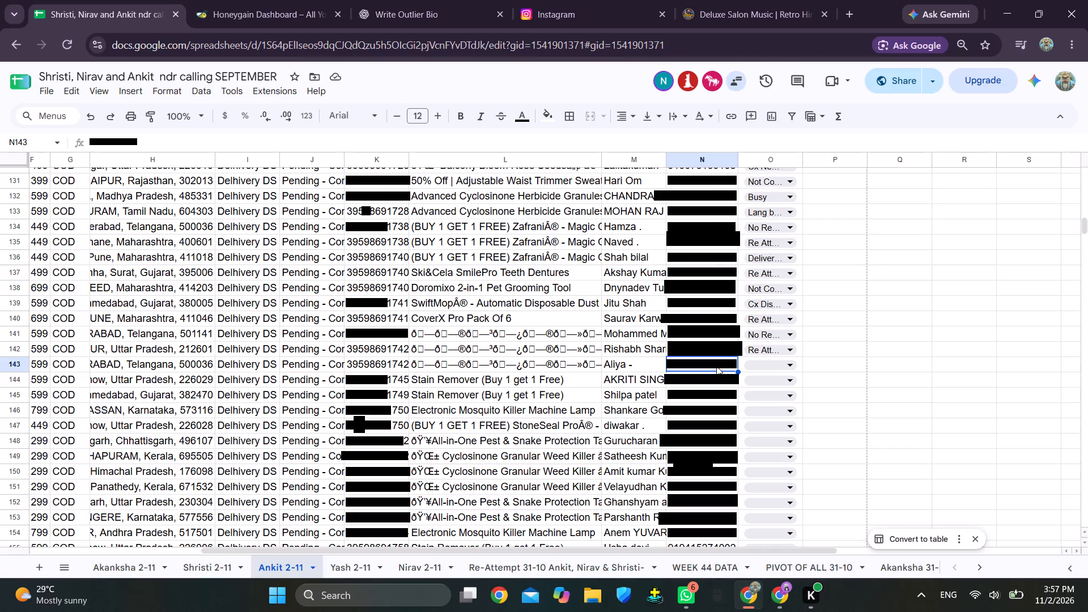
click(651, 367)
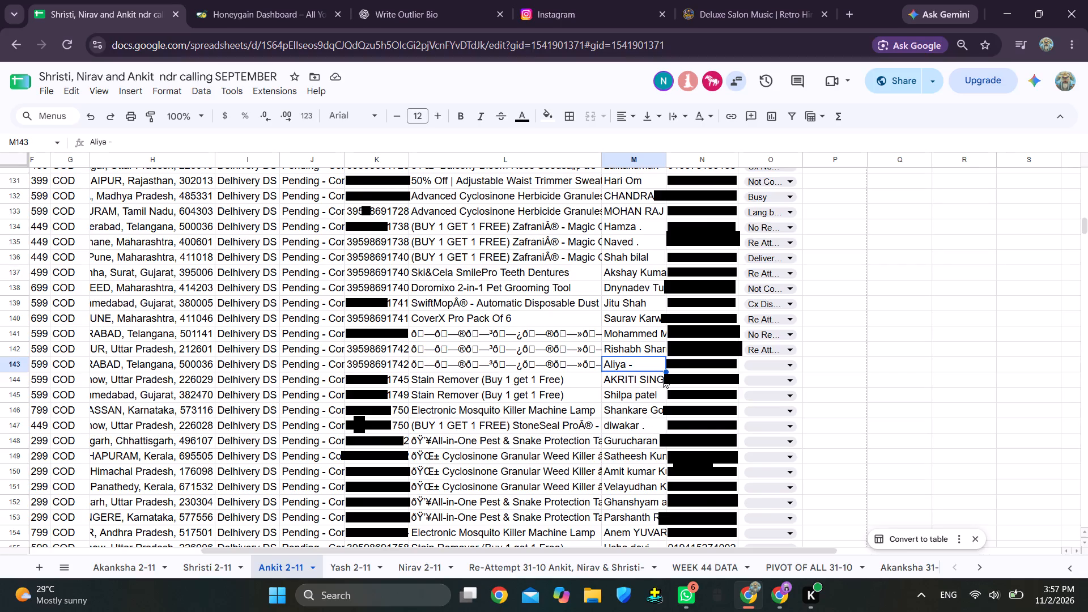
click(766, 359)
click(768, 365)
click(769, 379)
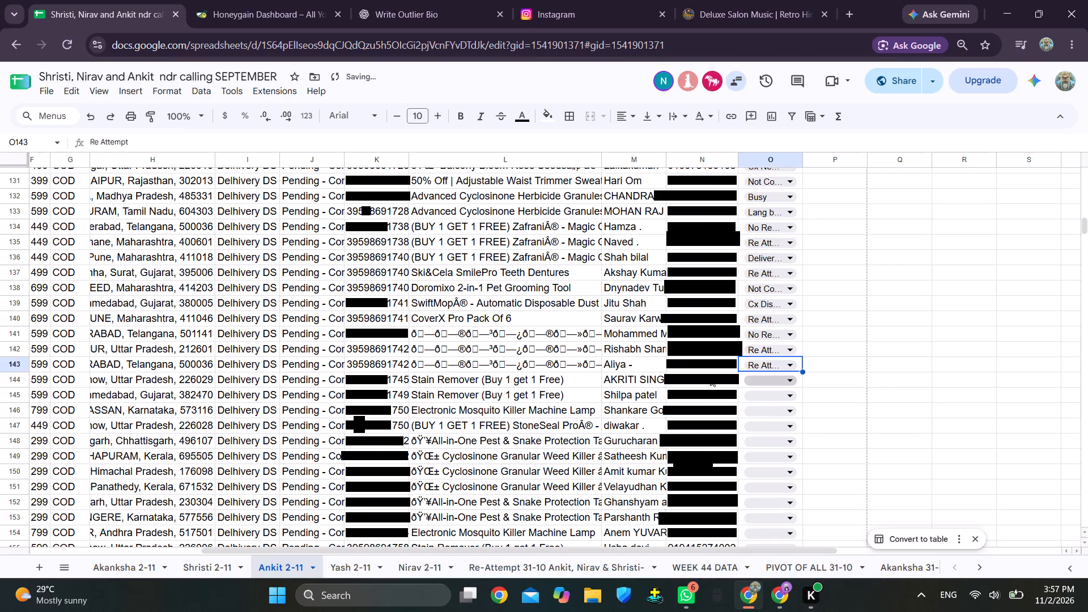
Check the row 144 contact number and customer name, and set that row's remark to Record your message.
click(712, 381)
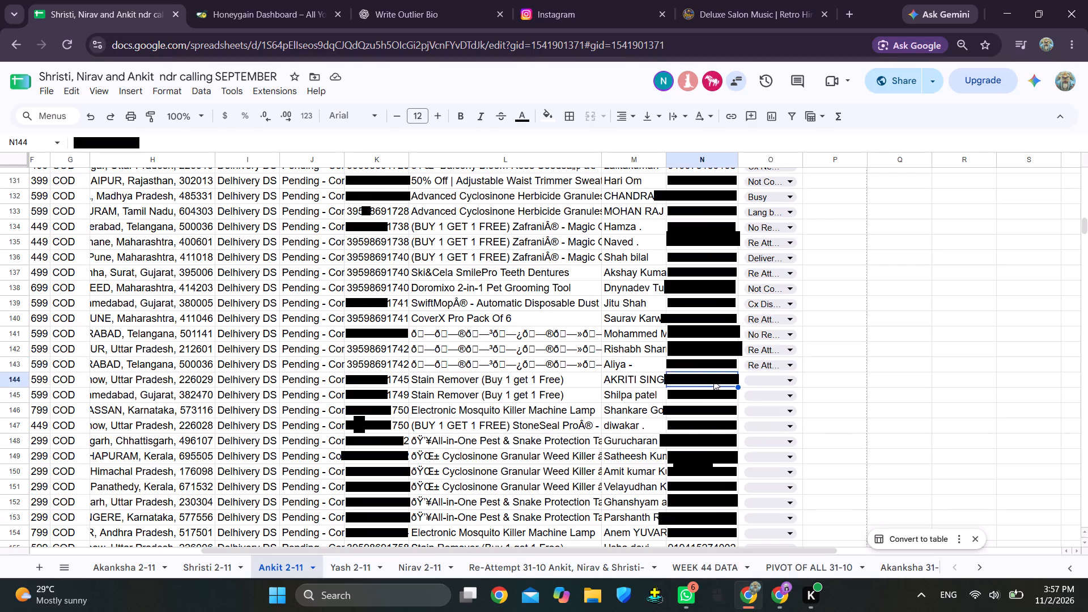
scroll(765, 375, down, 1)
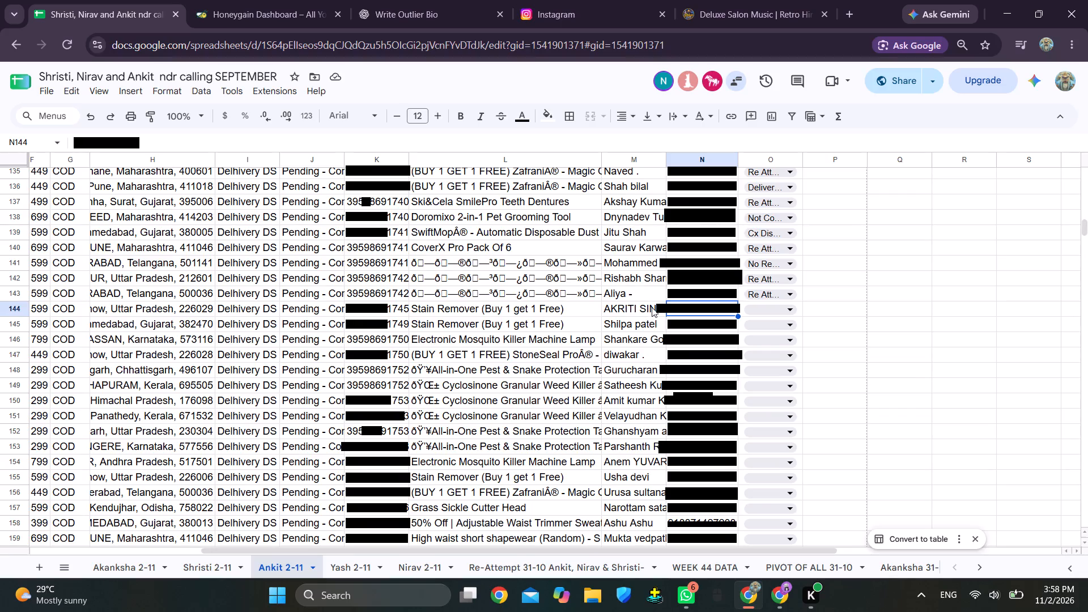
click(648, 308)
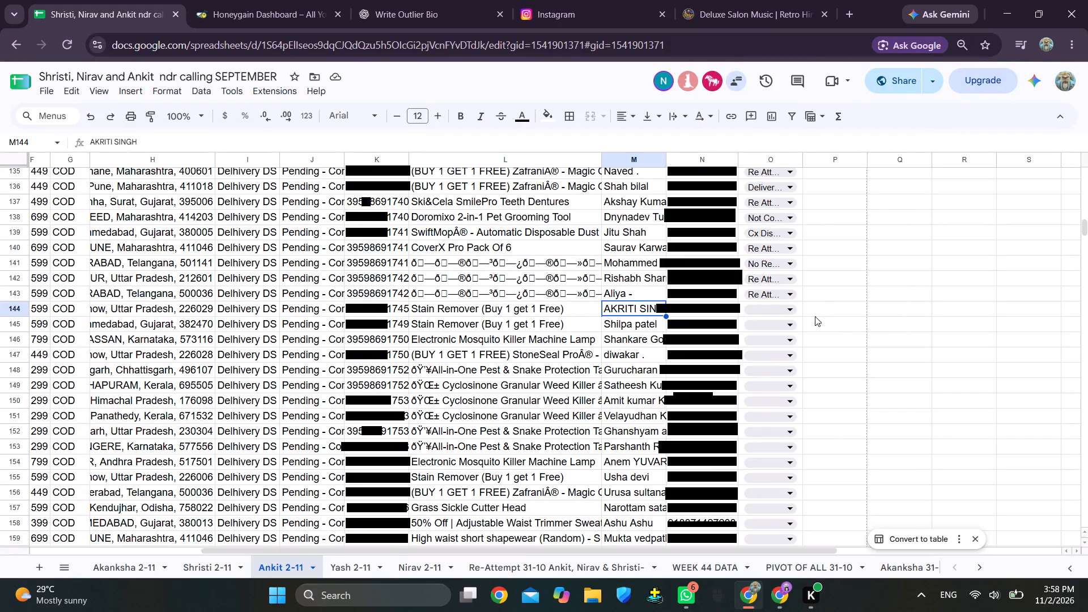
click(775, 311)
scroll(810, 397, down, 9)
scroll(815, 410, up, 1)
scroll(814, 410, down, 5)
click(806, 462)
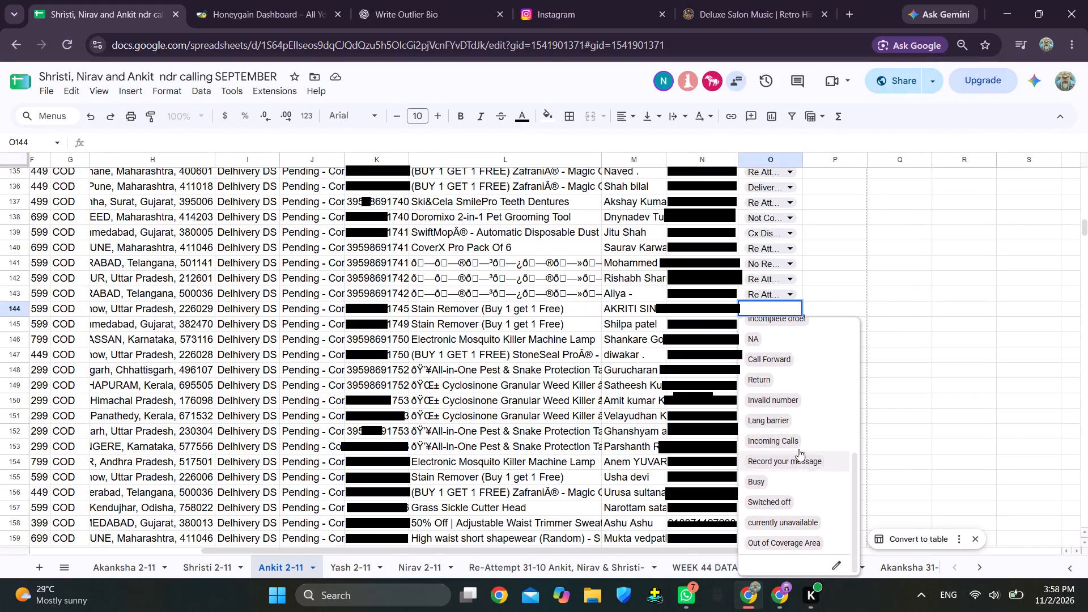
Check the row 145 contact number and customer name.
click(711, 327)
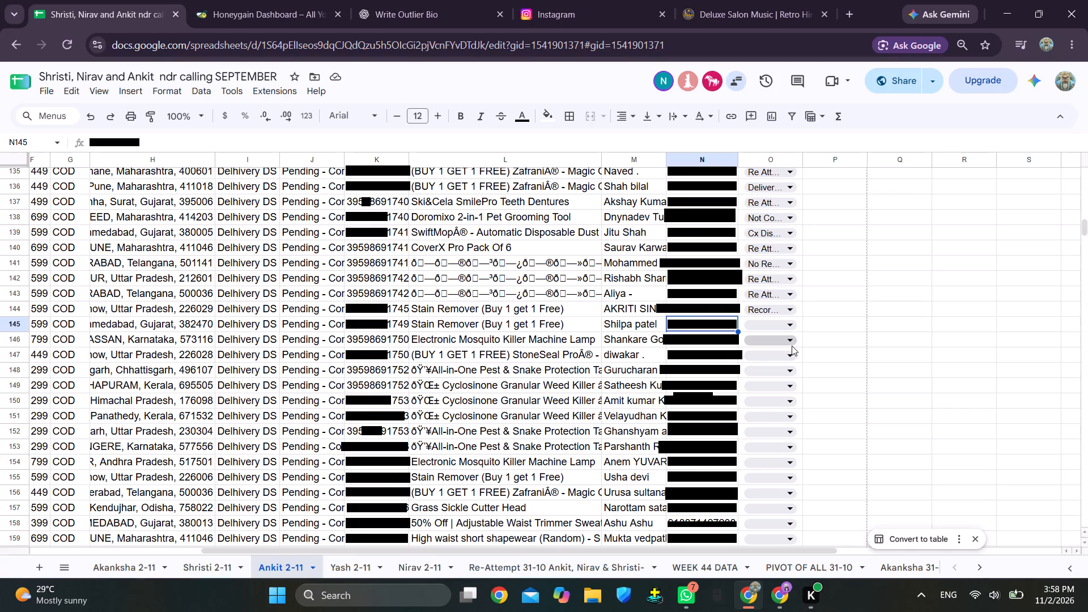
click(648, 326)
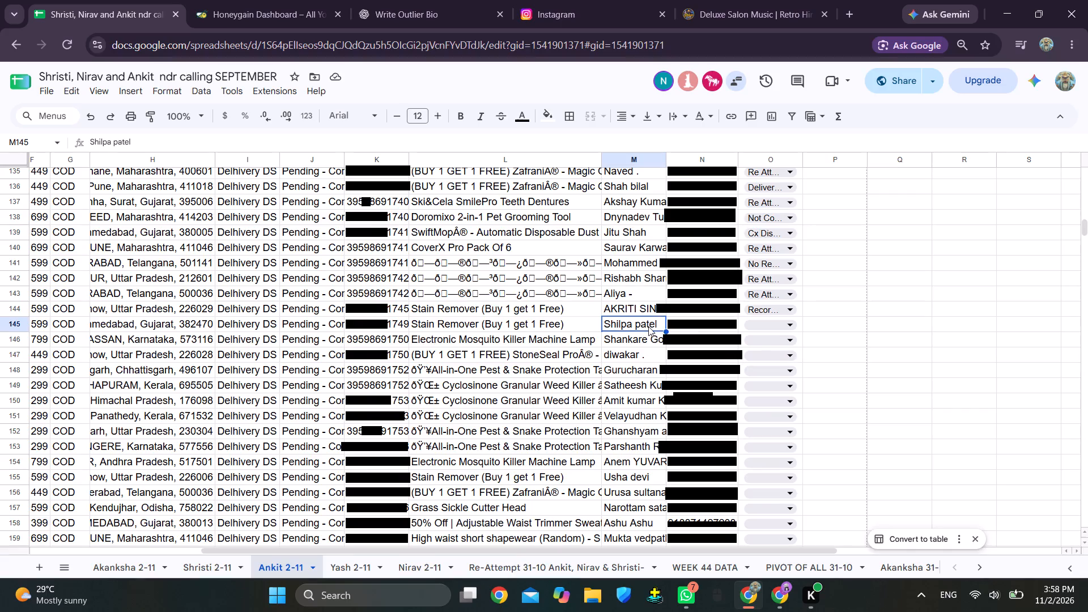
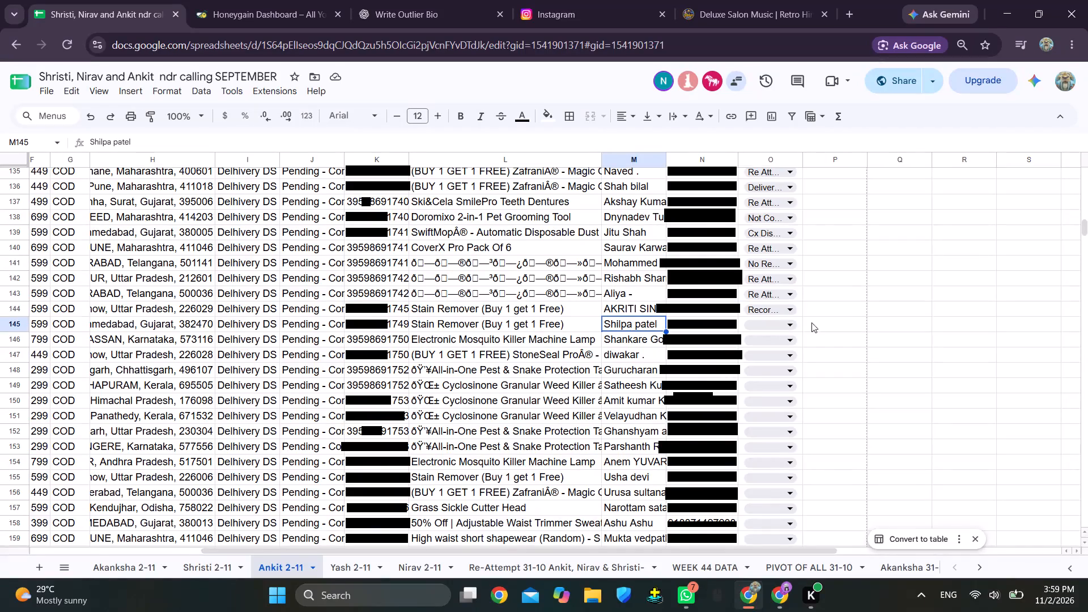
Set the row 145 remark to No Response.
click(772, 326)
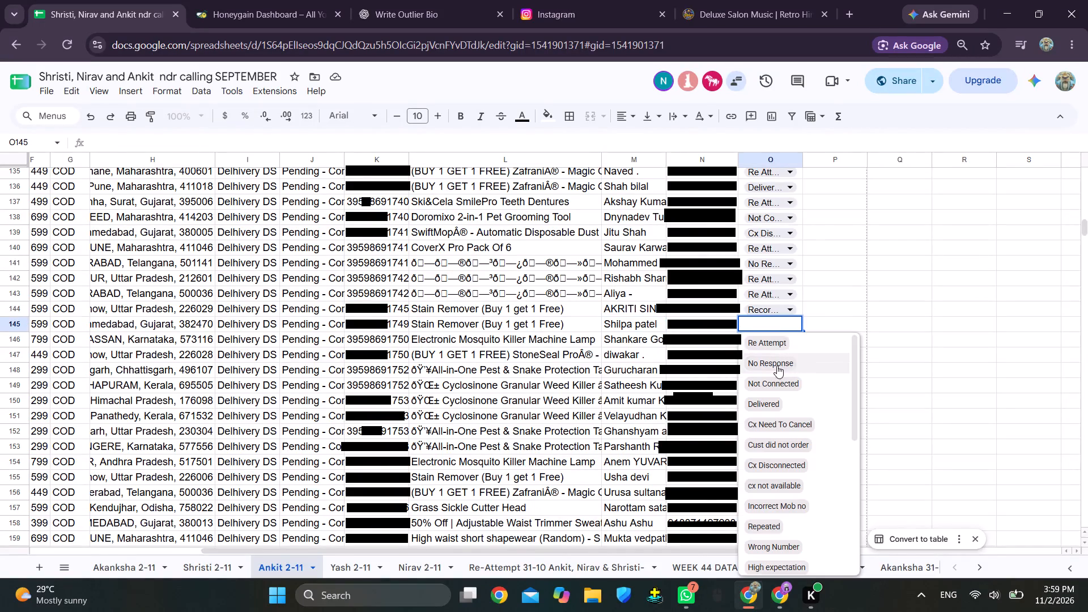
click(777, 365)
Check the row 146 contact number.
click(707, 343)
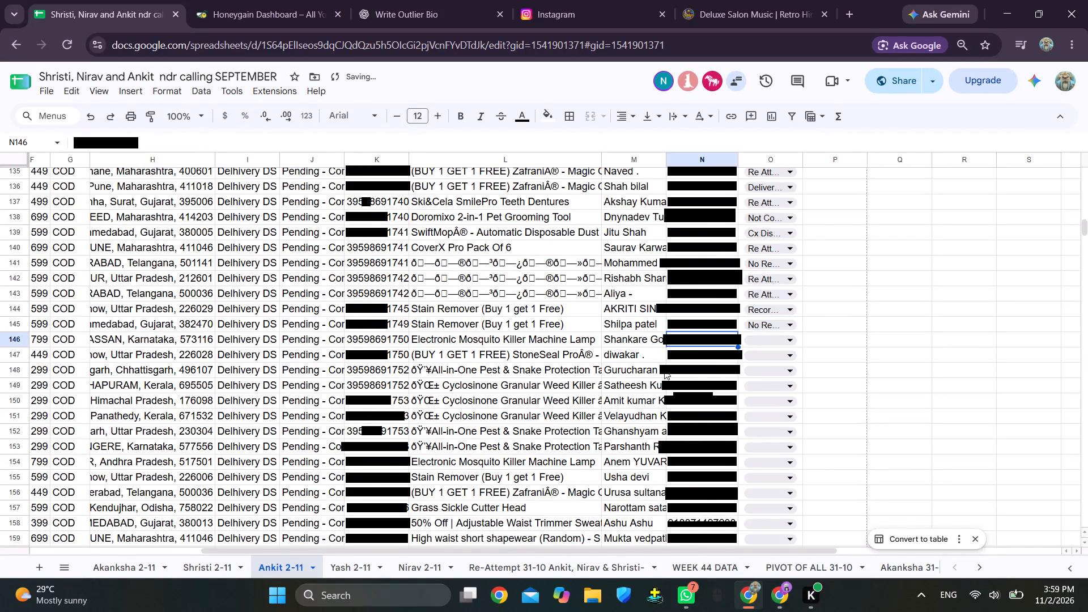
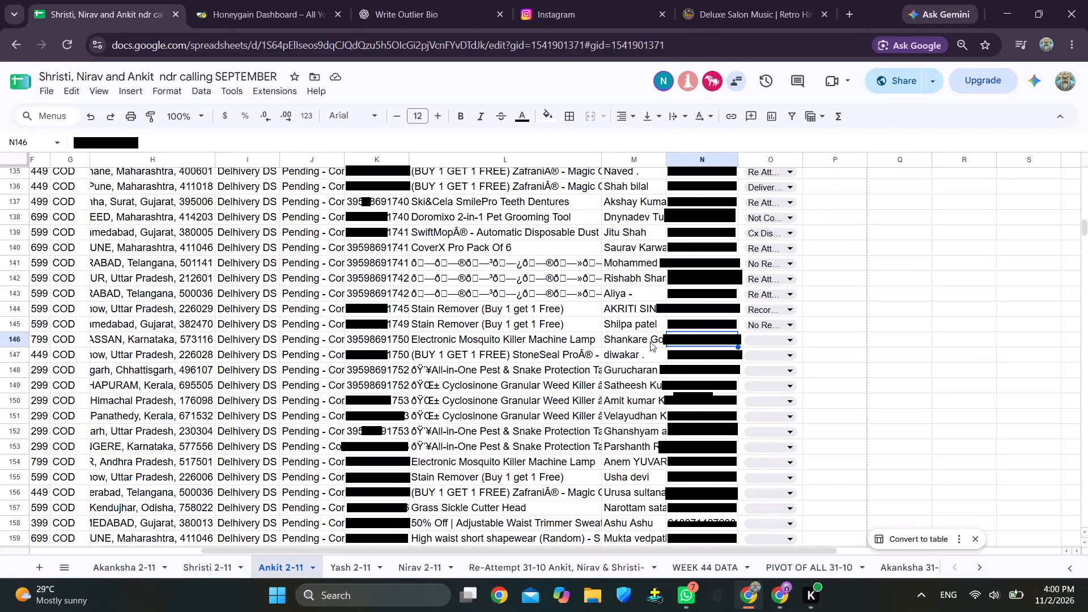
Check the row 146 customer name and set that row's remark to Out of Coverage Area.
click(651, 341)
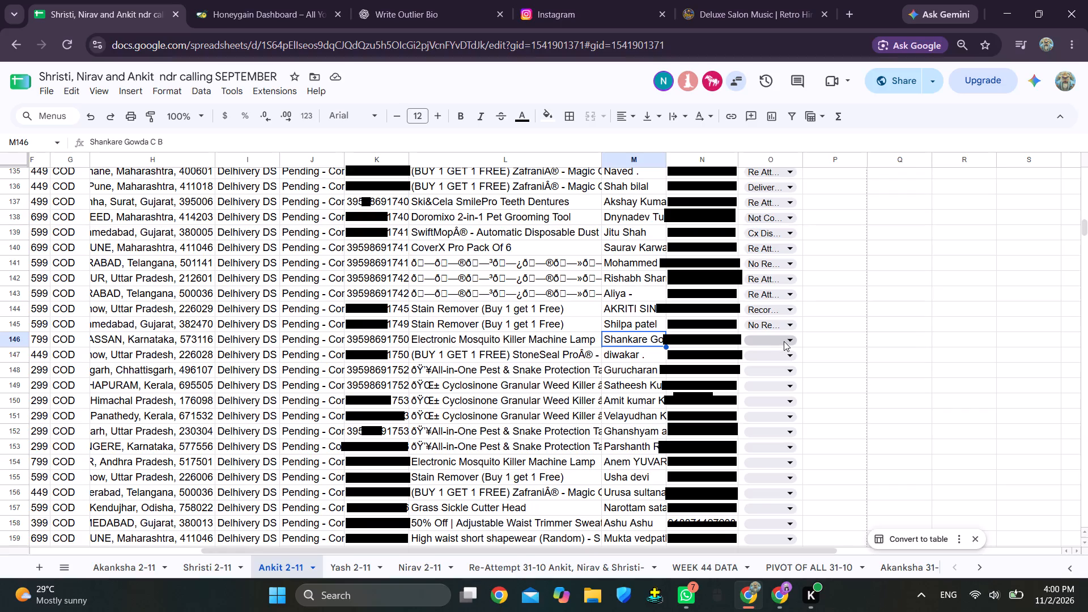
click(783, 340)
scroll(816, 417, down, 5)
scroll(819, 428, up, 1)
scroll(819, 429, down, 8)
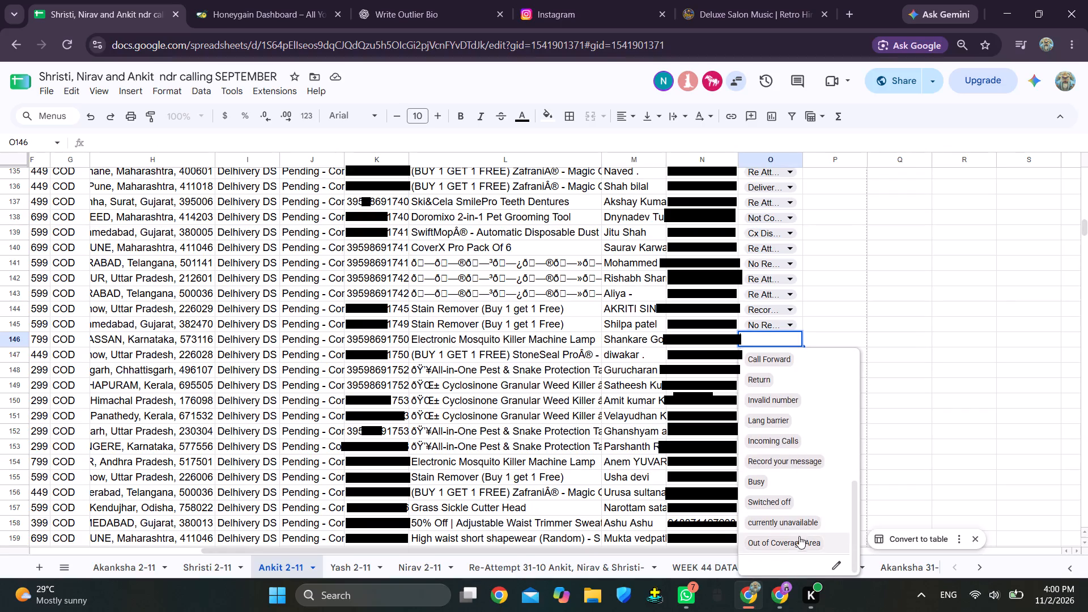
click(796, 541)
Check the row 147 contact number and customer name, and set the row's remark to Not Connected.
click(721, 355)
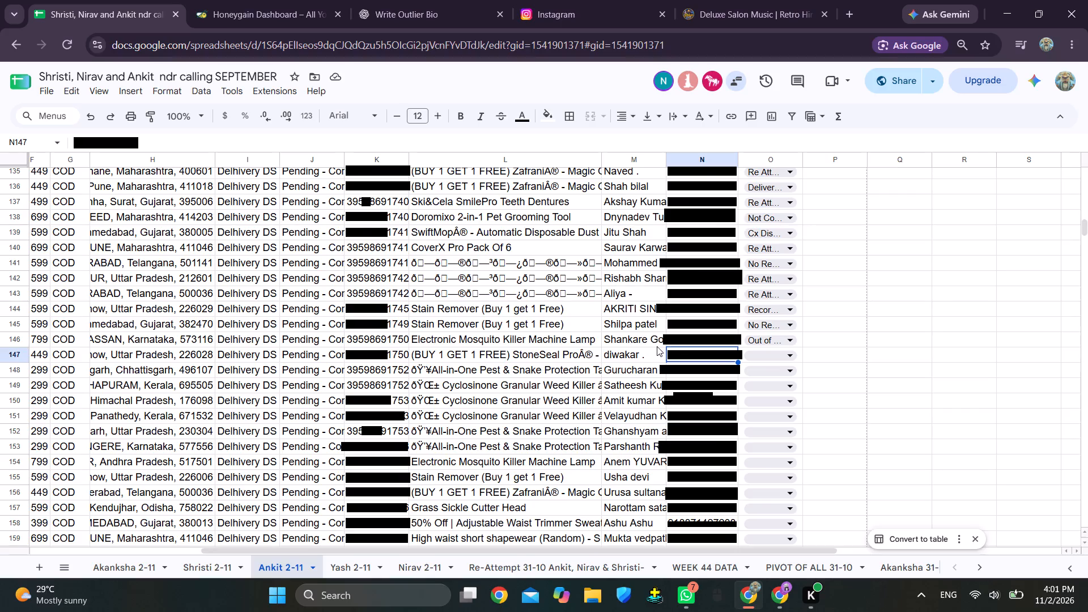
click(641, 356)
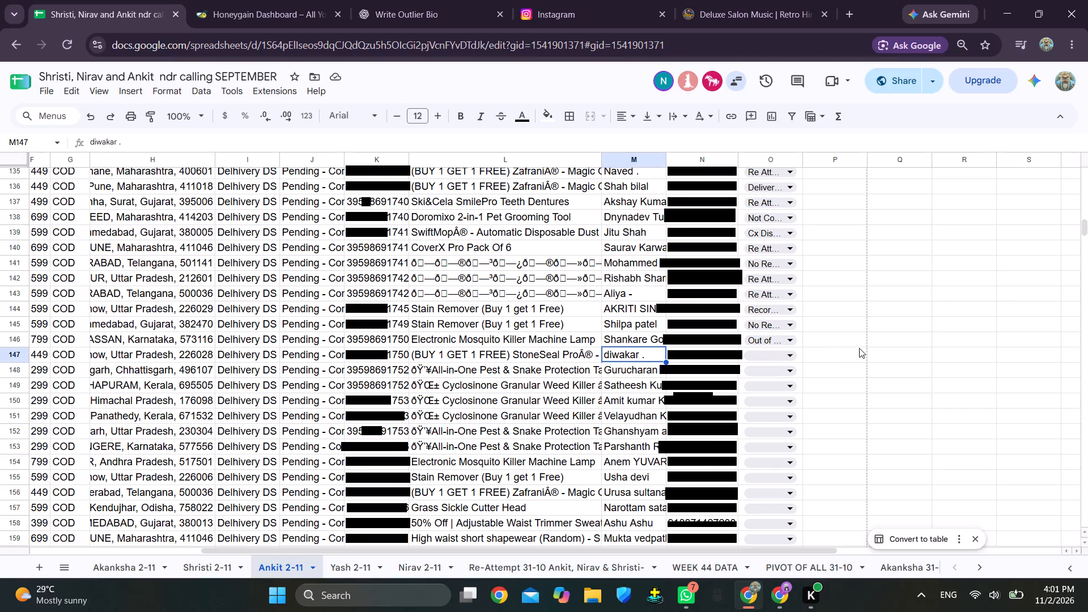
click(770, 355)
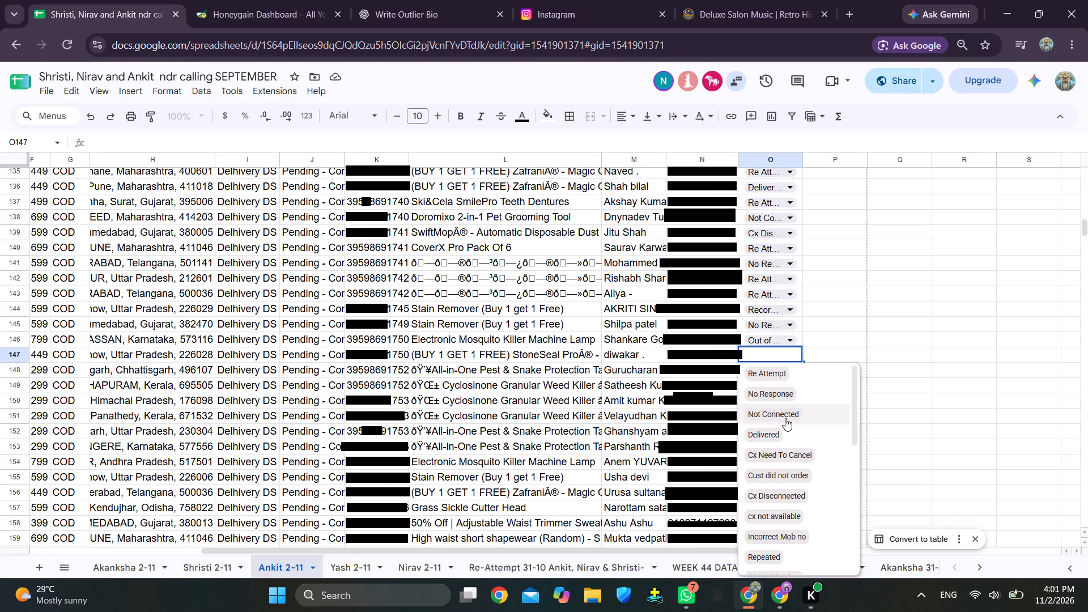
click(788, 416)
Check the row 148 contact number and customer name, and set the row's remark to No Response.
click(716, 371)
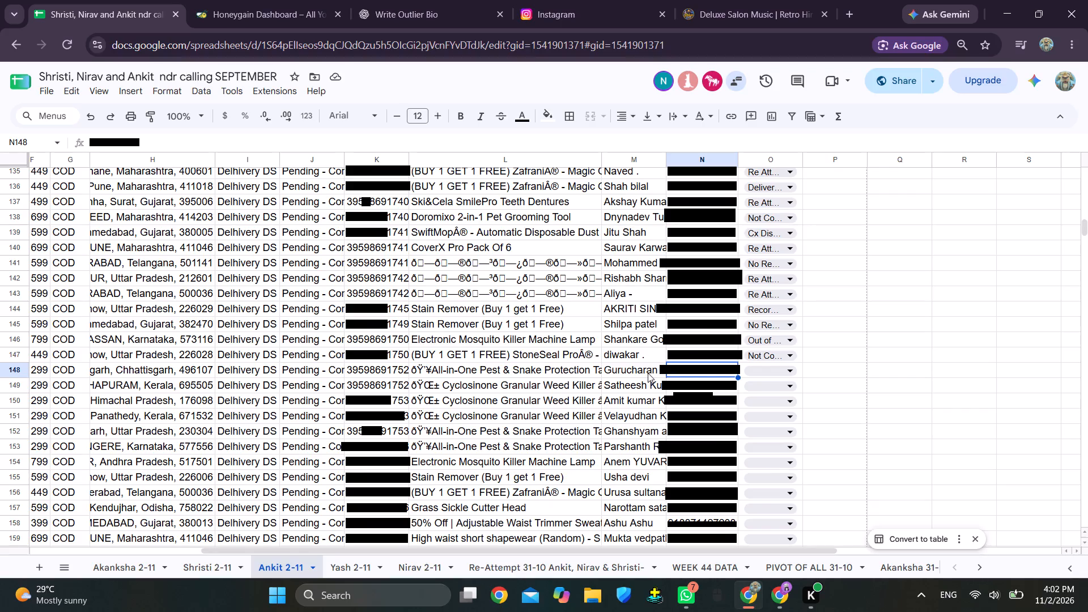
click(650, 369)
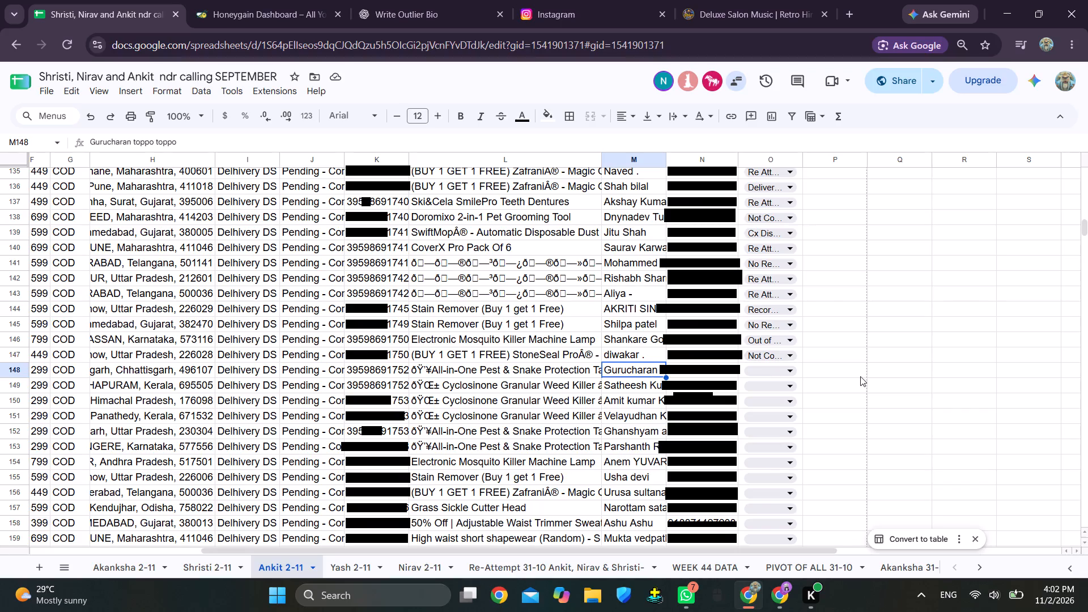
click(779, 373)
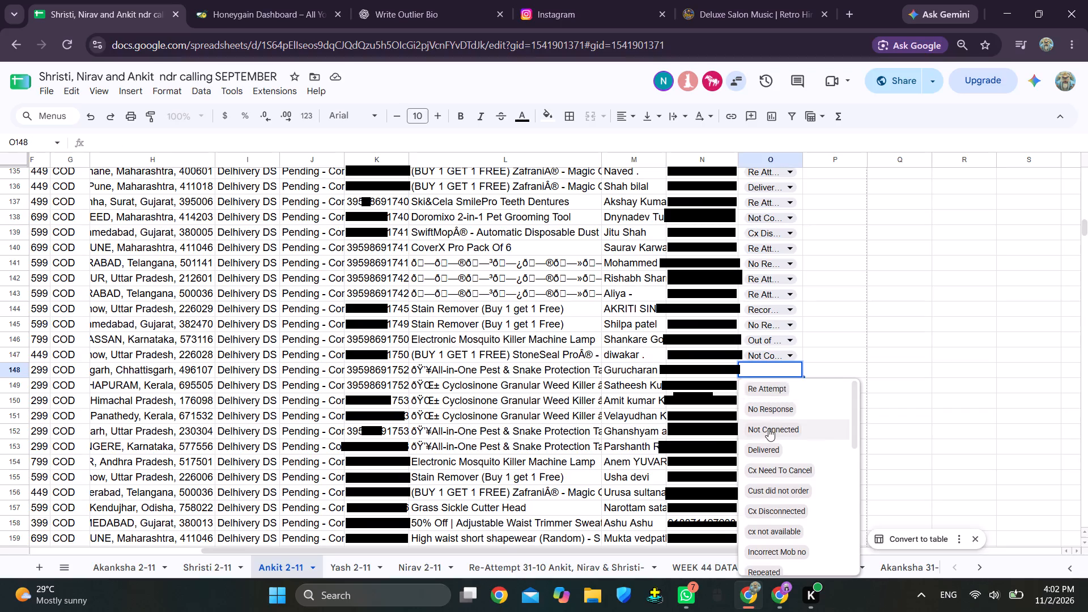
click(773, 411)
Check the row 149 contact number and customer name, and set the row's remark to Lang barrier.
click(722, 384)
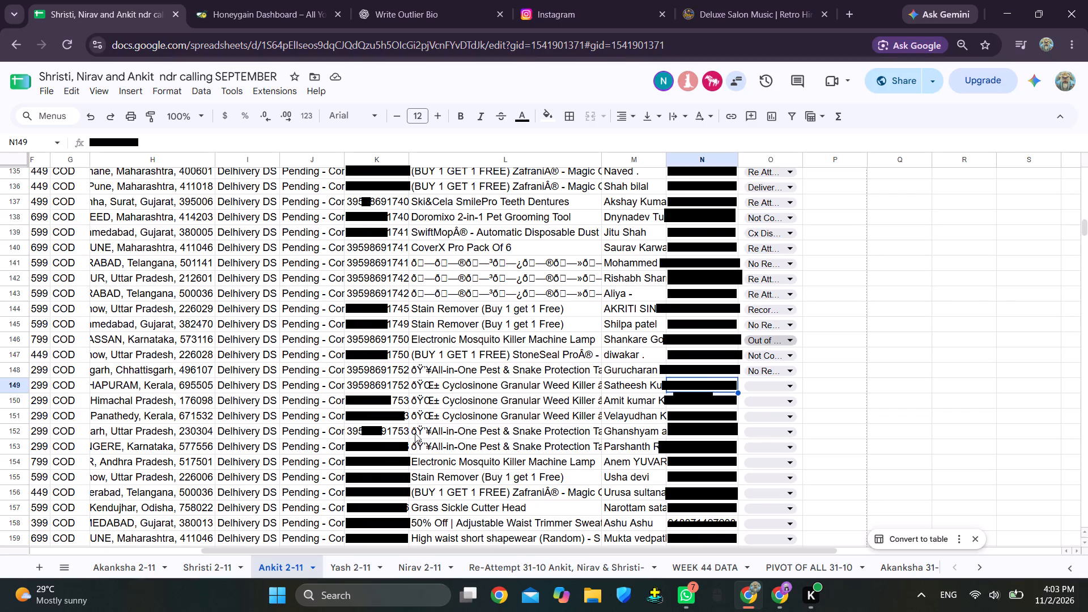
click(642, 385)
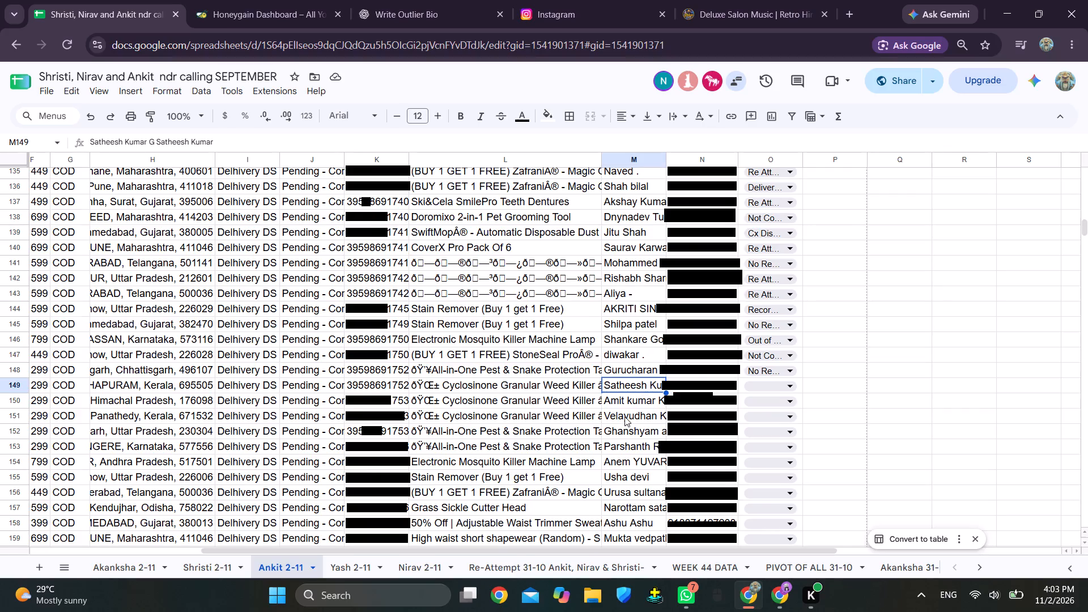
scroll(624, 419, down, 1)
scroll(690, 372, down, 1)
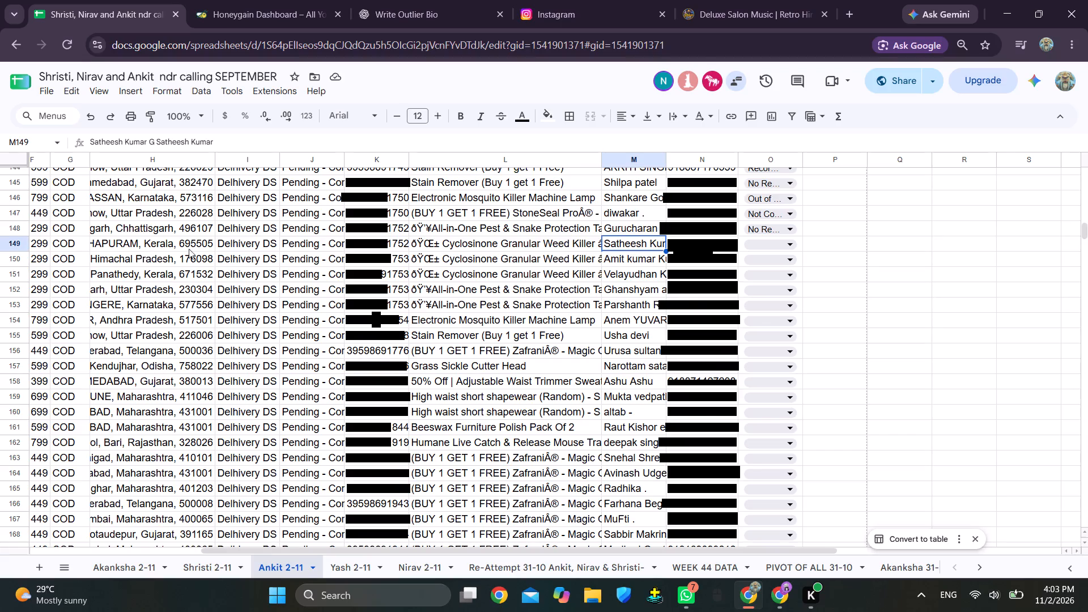
click(776, 245)
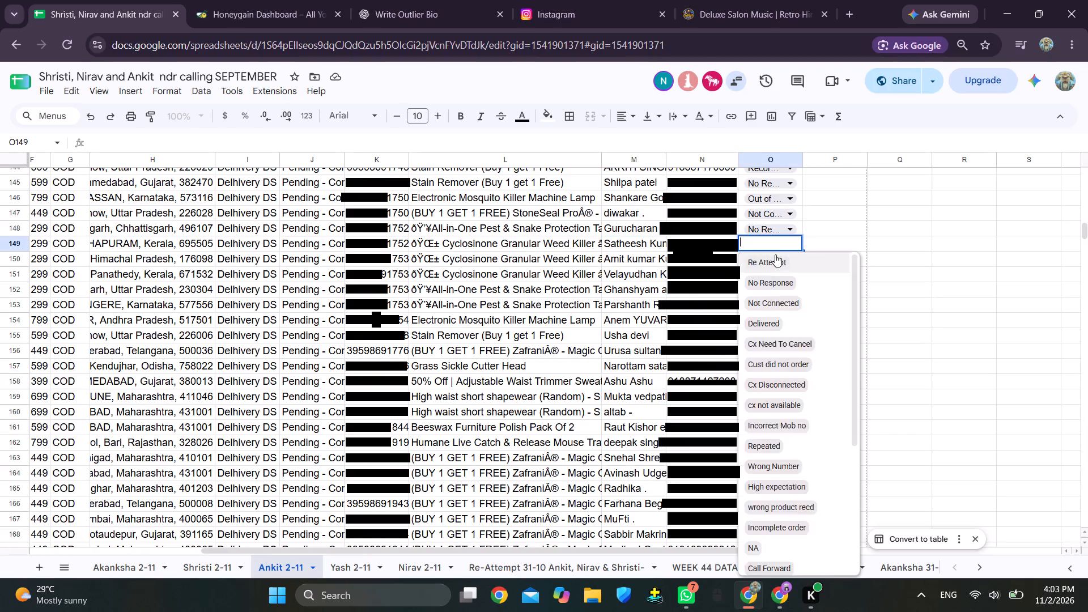
scroll(768, 320, down, 13)
click(771, 422)
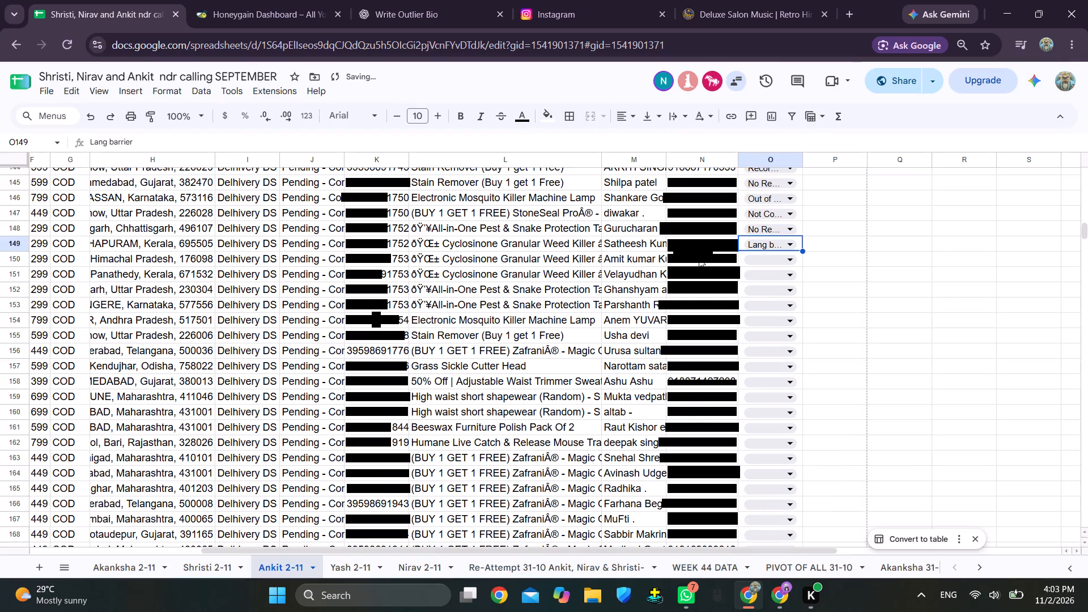
Check the row 150 contact number and customer name, and set the row's remark to Re Attempt.
click(706, 261)
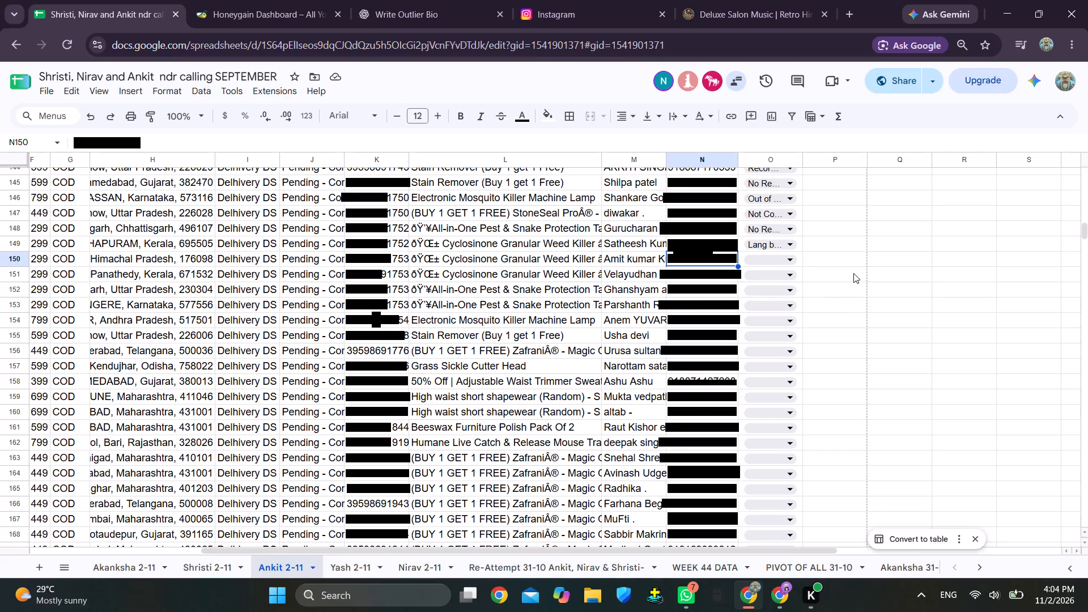
click(642, 259)
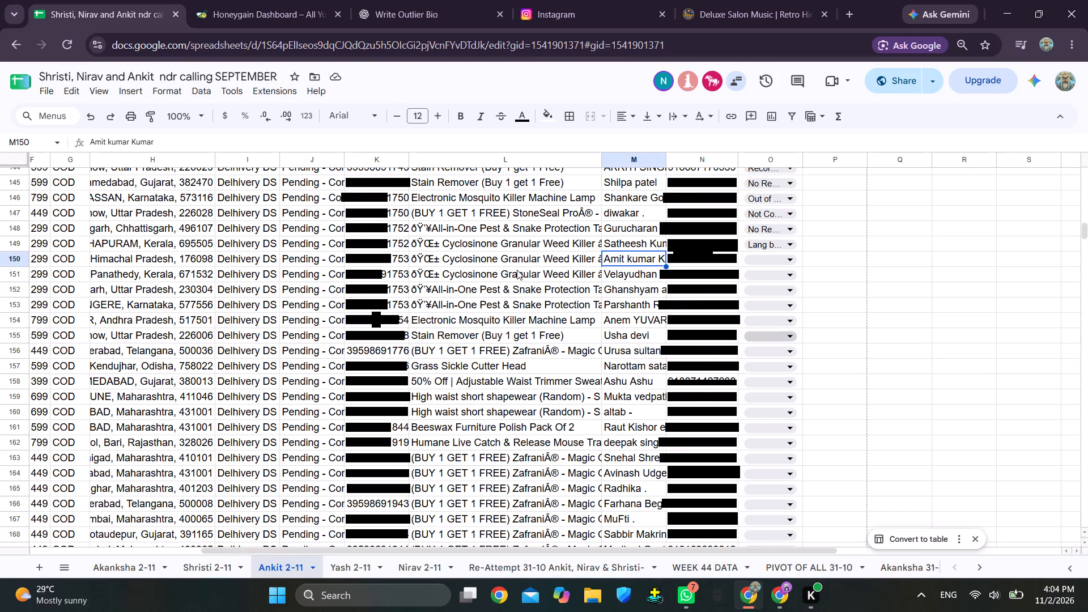
click(770, 262)
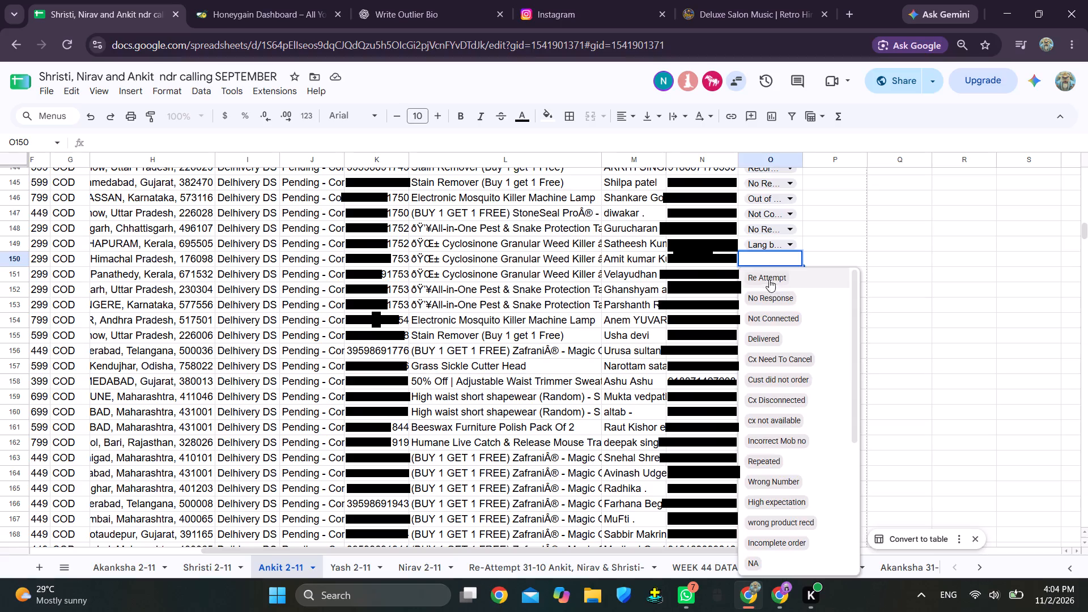
click(771, 277)
Check the row 151 contact number and customer name, and set the row's remark to Switched off.
click(712, 273)
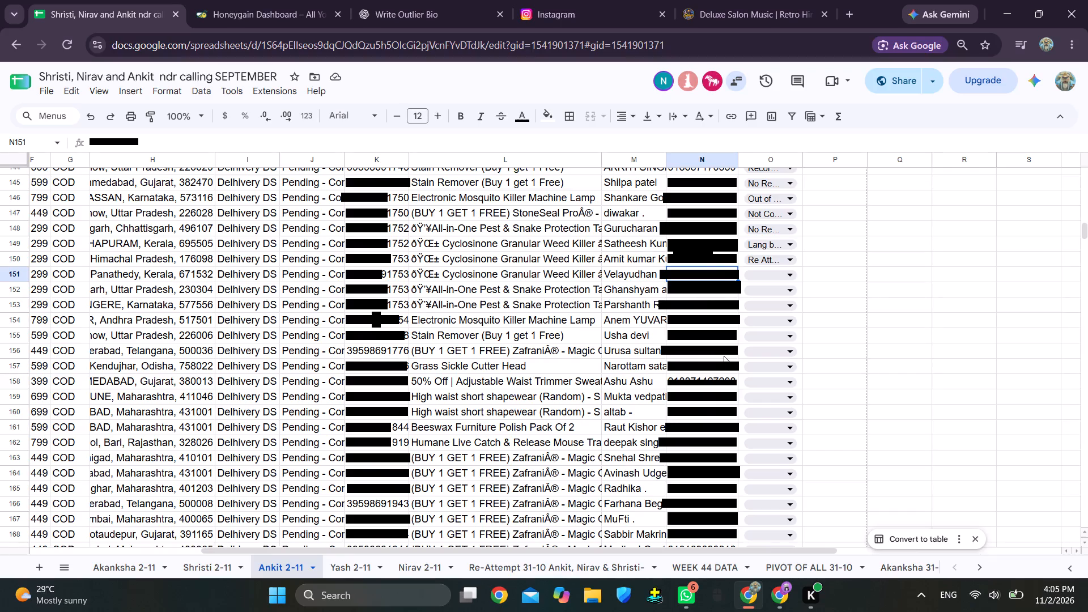
click(648, 271)
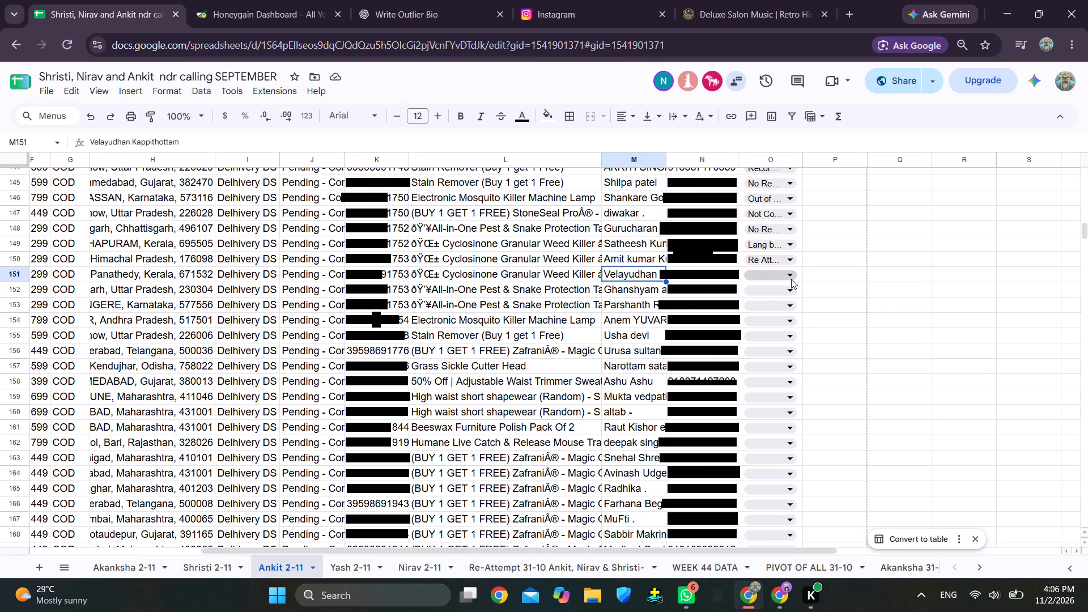
click(776, 278)
scroll(775, 339, down, 9)
scroll(804, 406, up, 1)
scroll(804, 406, down, 1)
scroll(822, 466, down, 1)
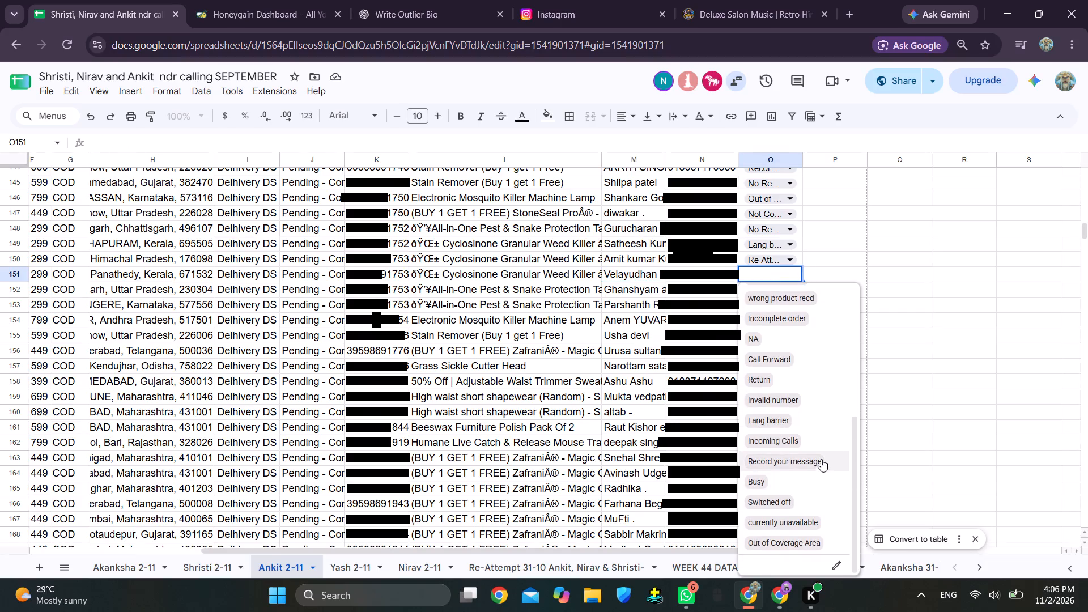
click(784, 504)
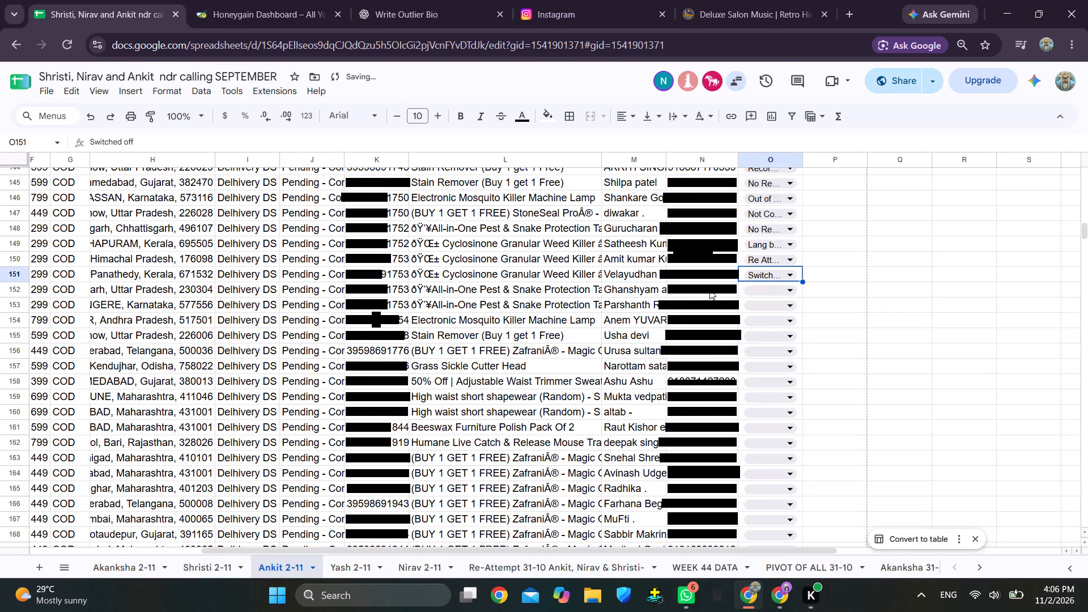
Check the row 152 contact number and customer name, and set the row's remark to Cx Disconnected.
click(710, 289)
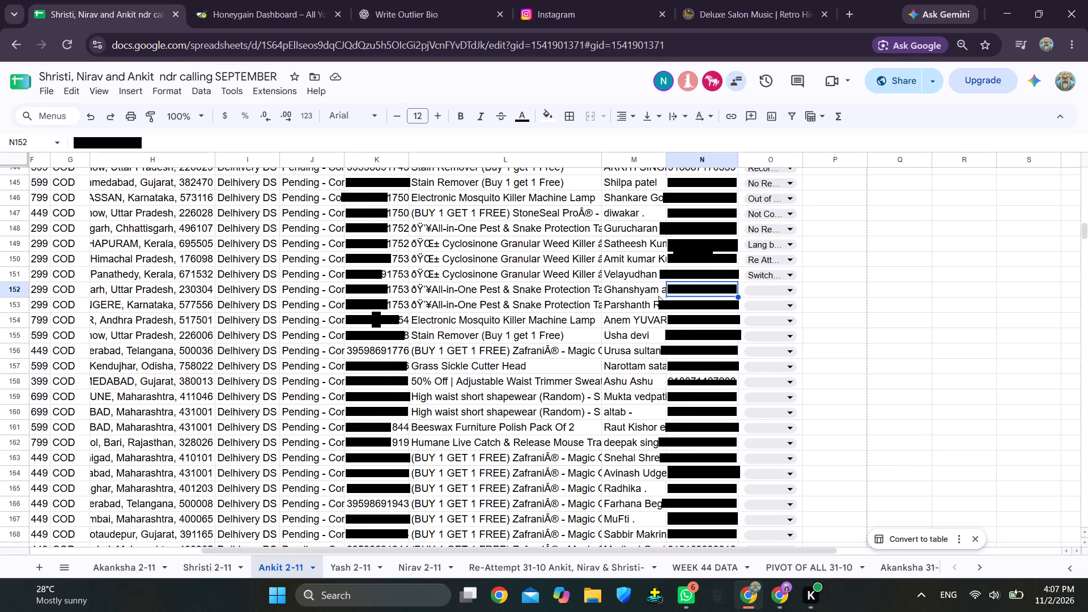
click(639, 289)
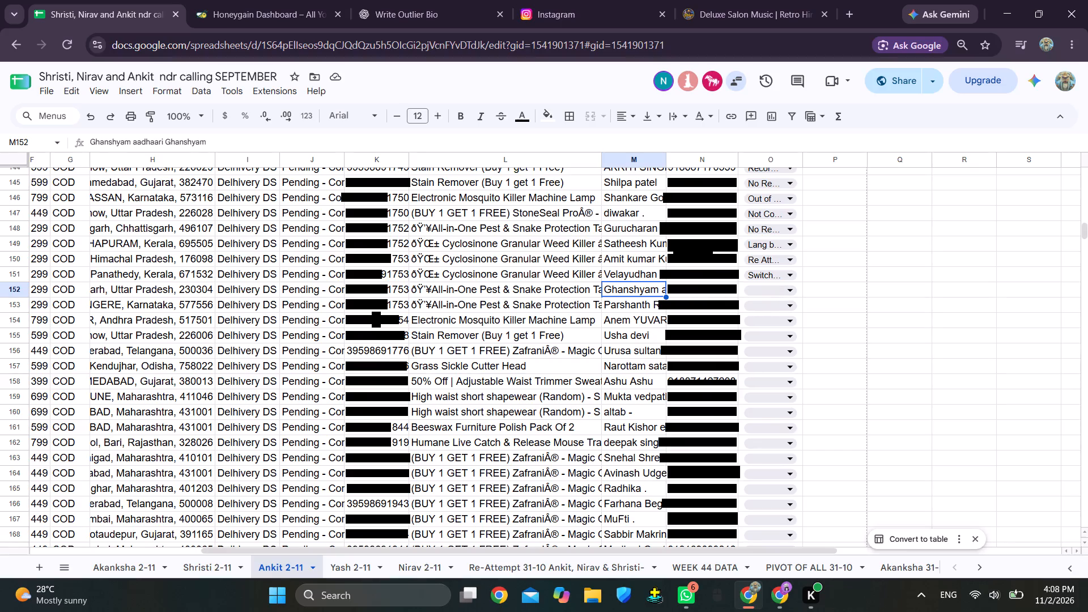
click(769, 290)
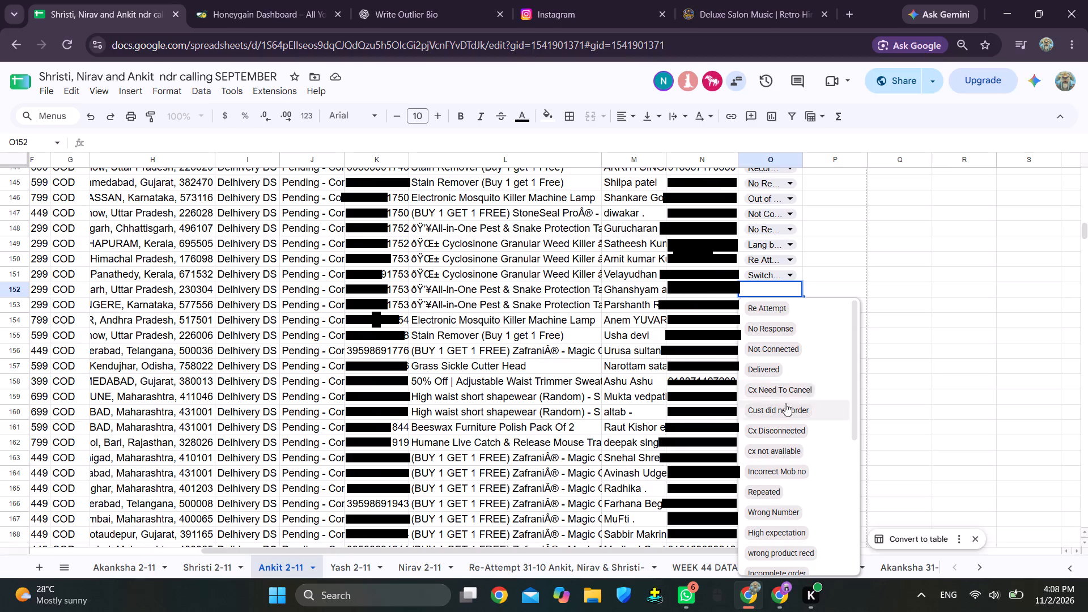
click(764, 431)
Check the row 153 contact number and customer name, and set the row's remark to Lang barrier.
click(713, 303)
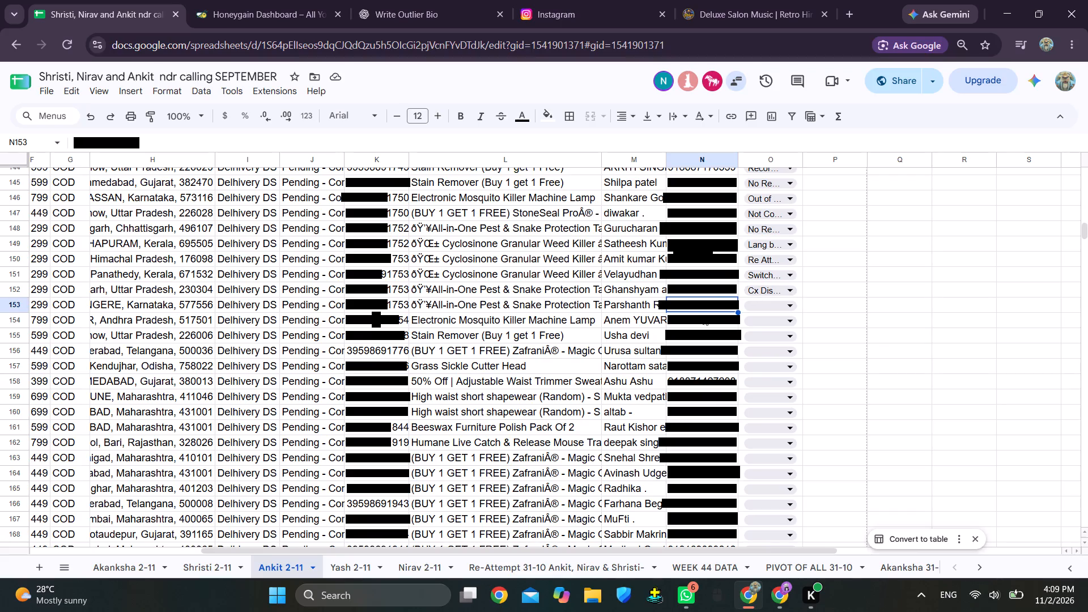
click(656, 308)
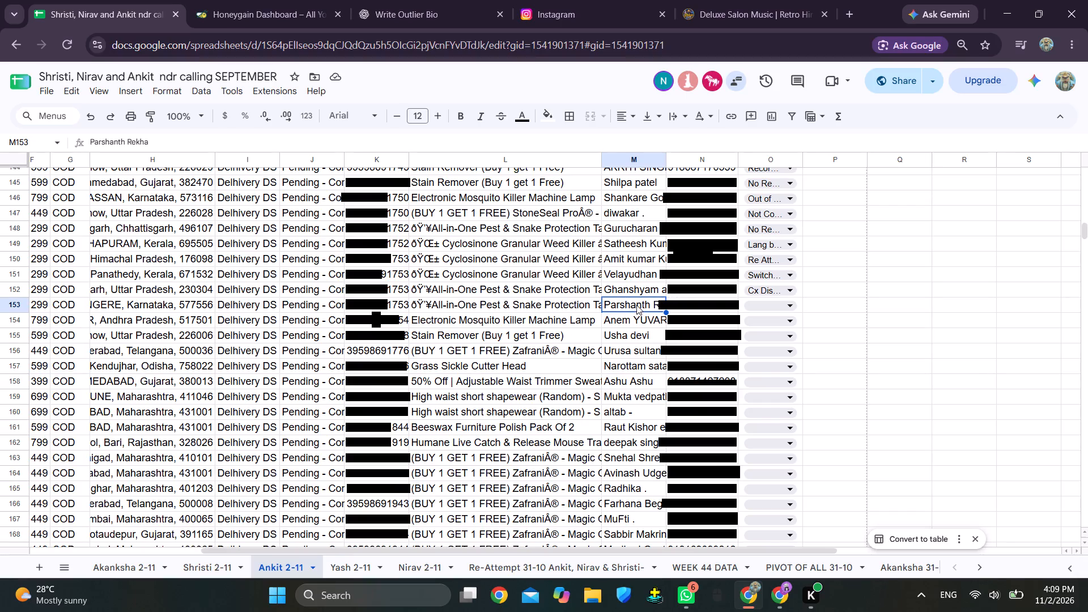
click(768, 304)
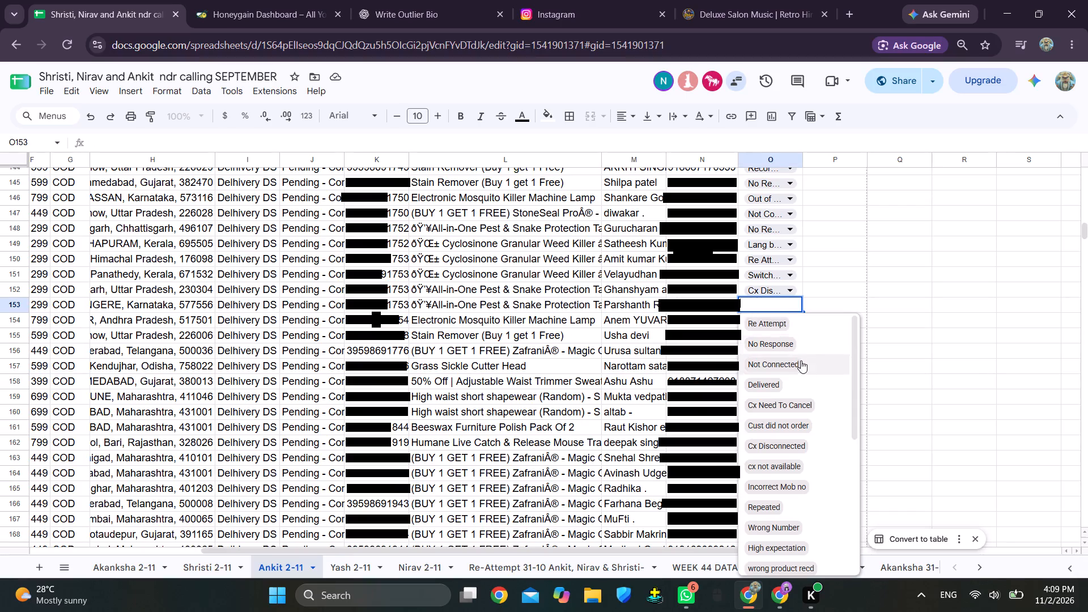
scroll(786, 501, down, 5)
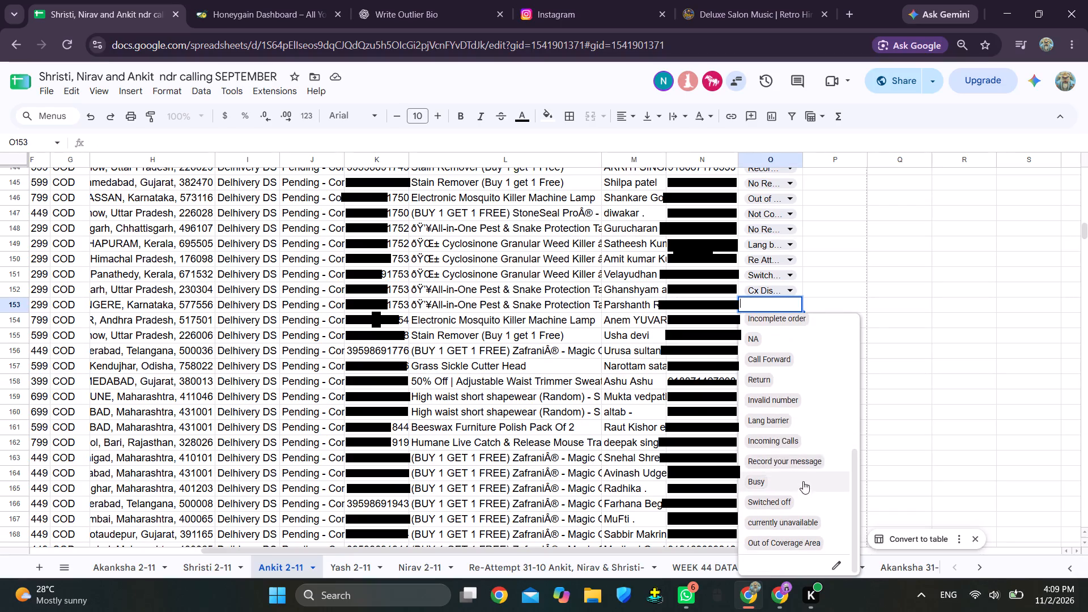
click(767, 419)
Check the row 154 contact number and customer name, and set the row's remark to Lang barrier.
click(705, 317)
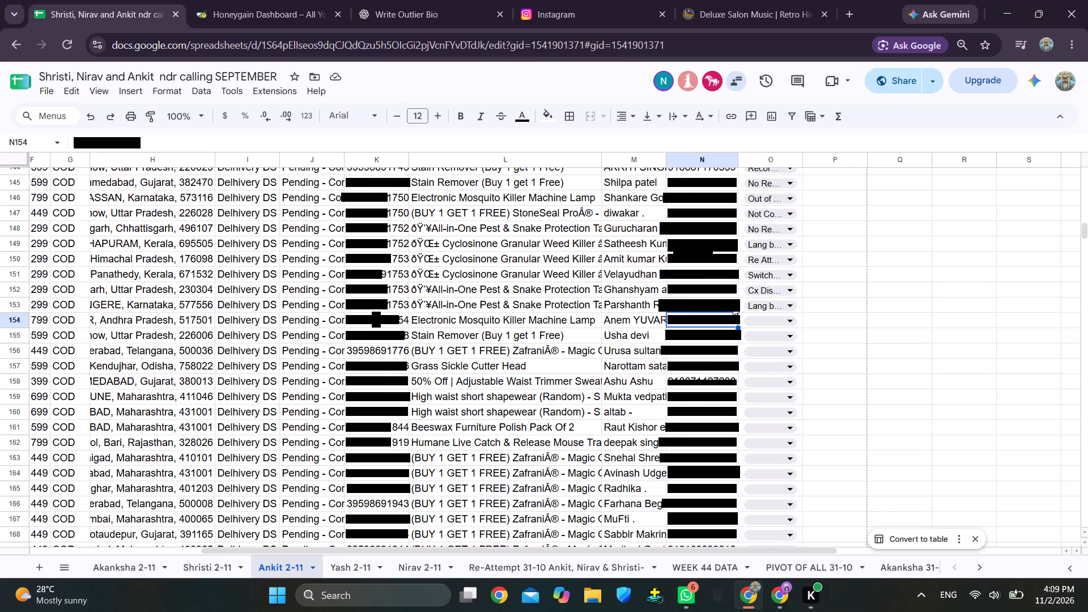
click(640, 318)
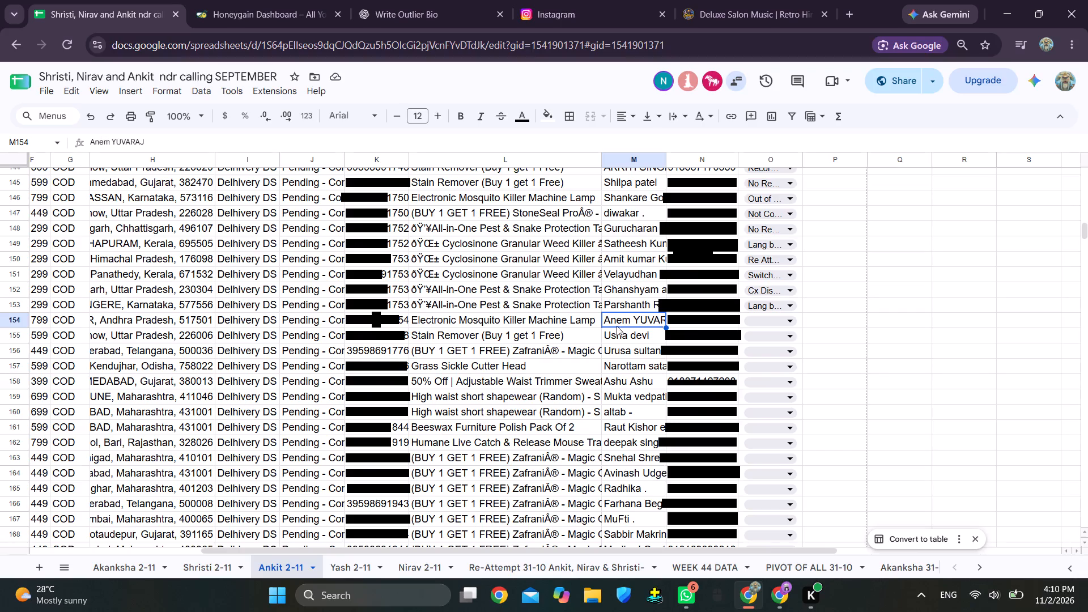
click(756, 320)
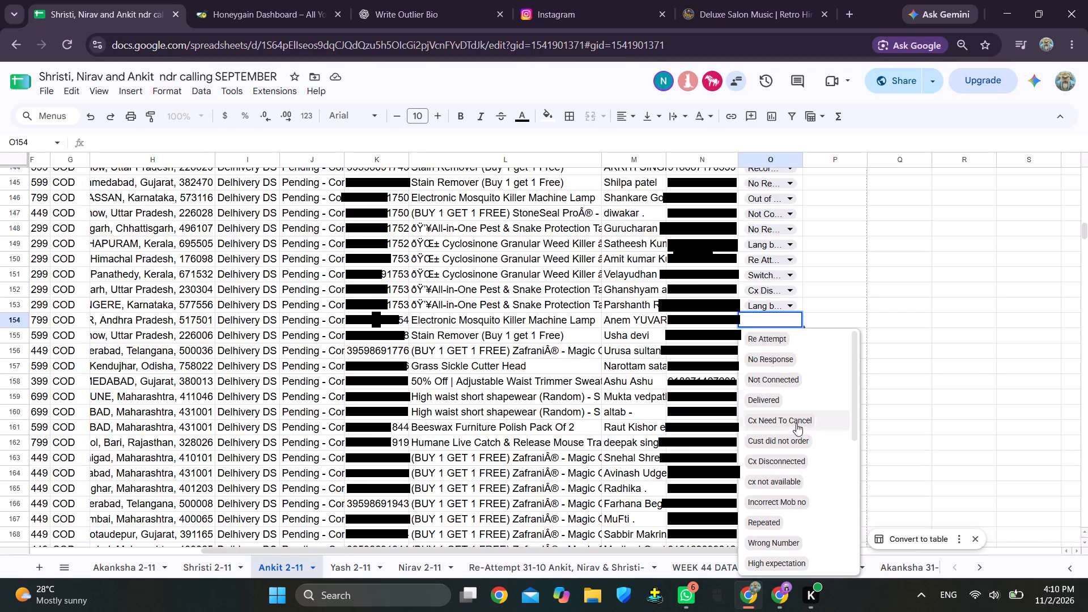
scroll(792, 430, down, 3)
scroll(795, 431, up, 1)
scroll(796, 431, down, 1)
scroll(797, 431, up, 1)
scroll(798, 431, down, 6)
click(771, 420)
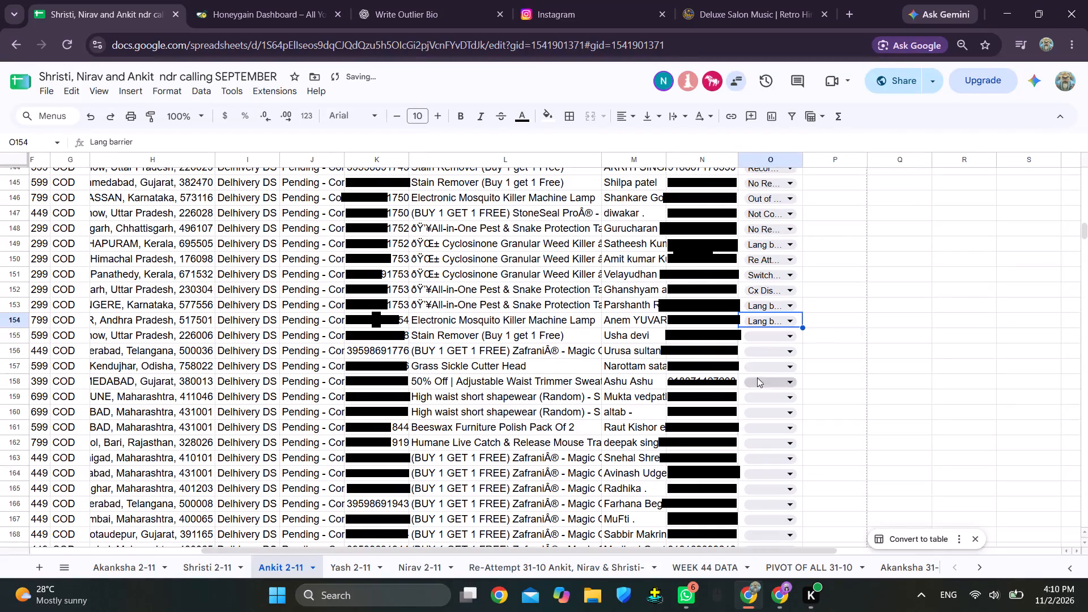
Check the row 155 contact number and customer name, and set the row's remark to No Response.
click(720, 336)
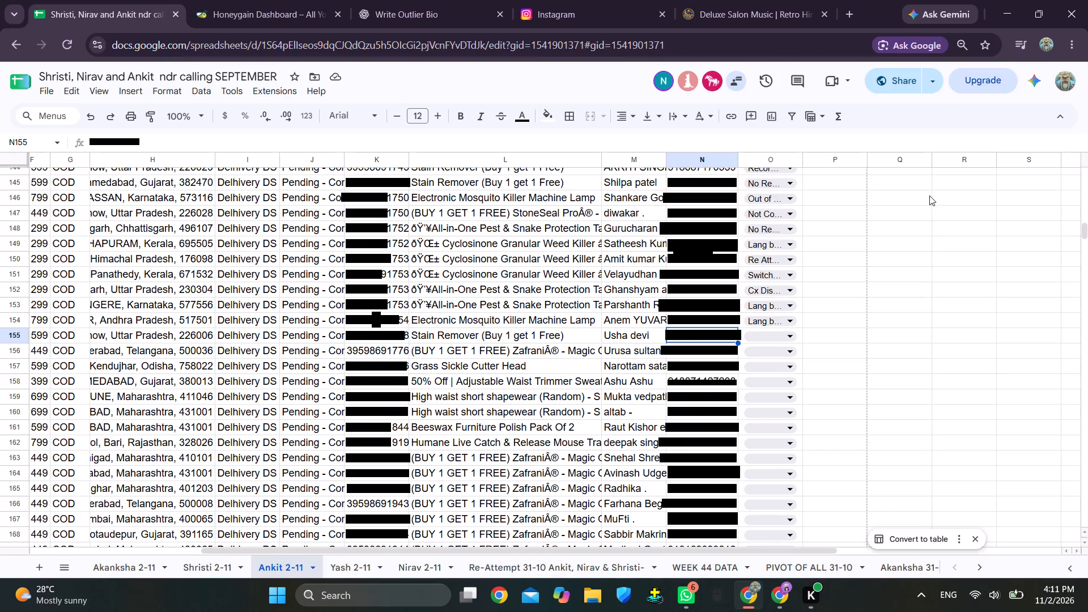
click(647, 339)
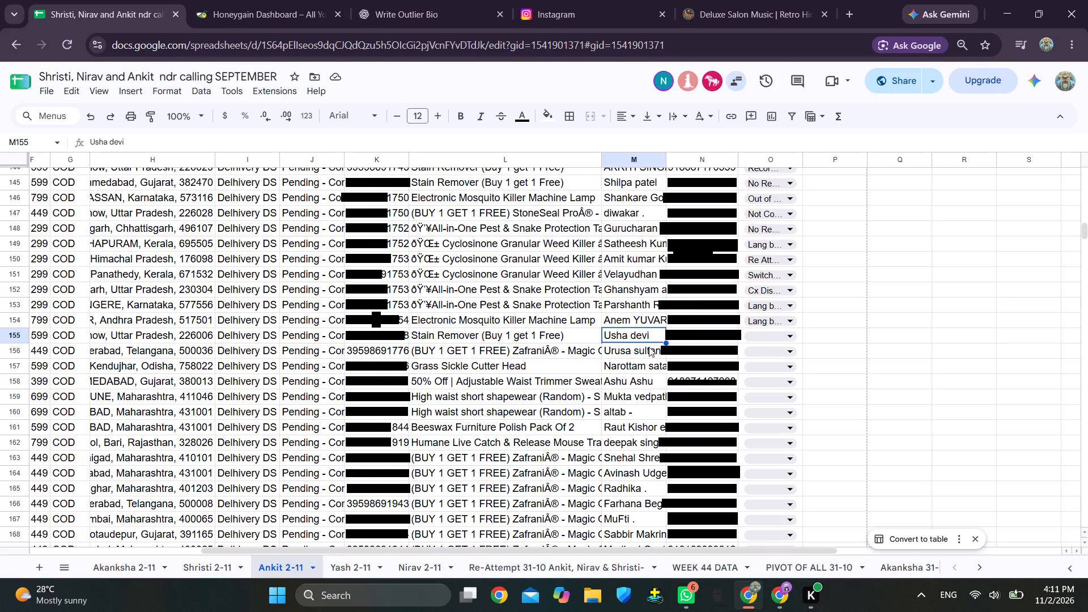
click(771, 338)
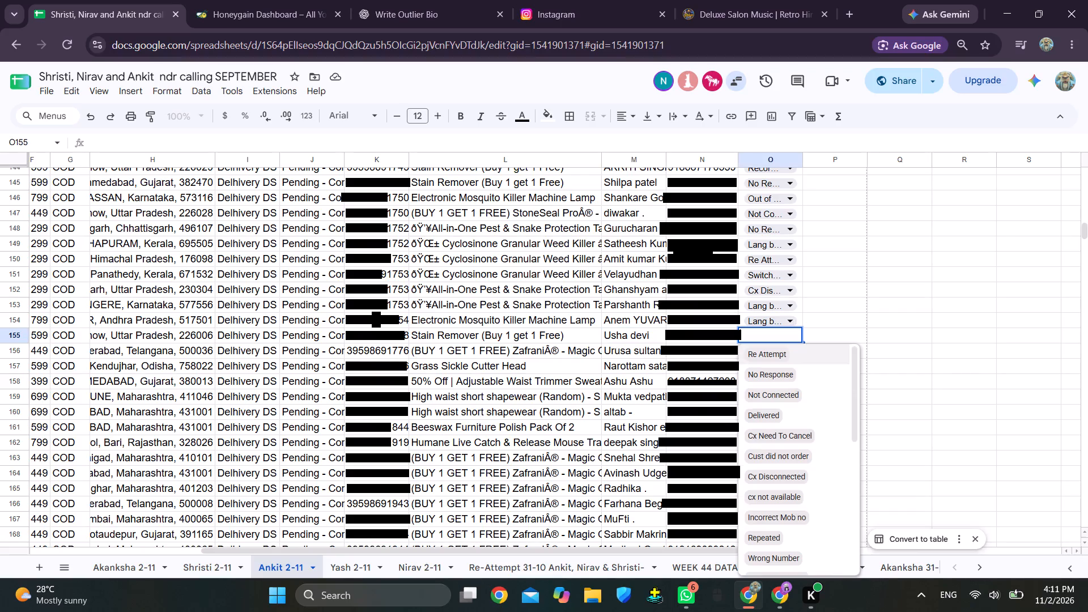
click(772, 377)
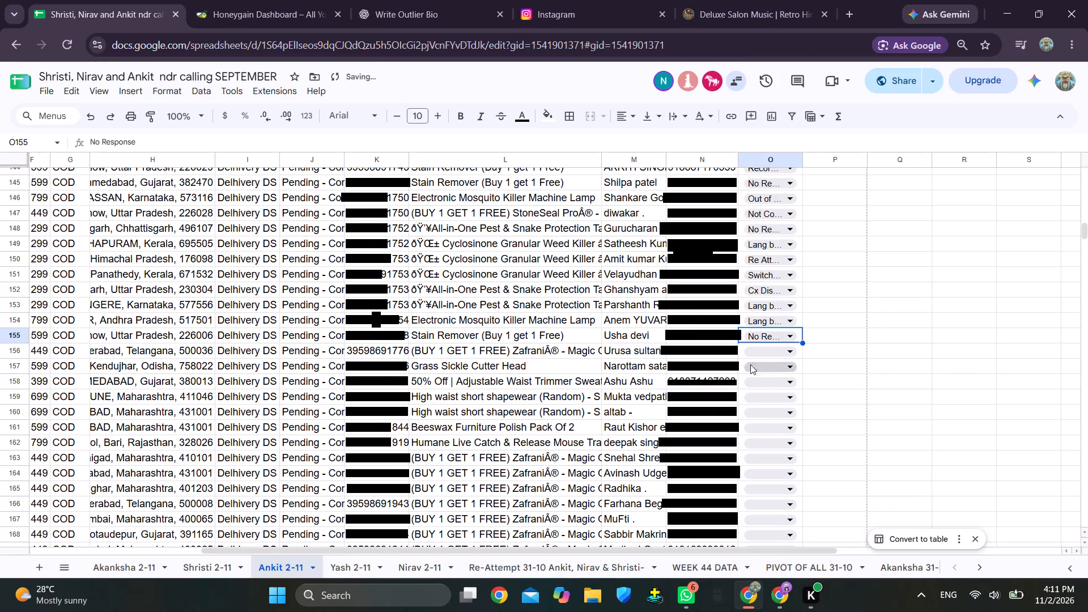
Check the row 156 contact number and customer name, and set the row's remark to Not Connected.
click(715, 352)
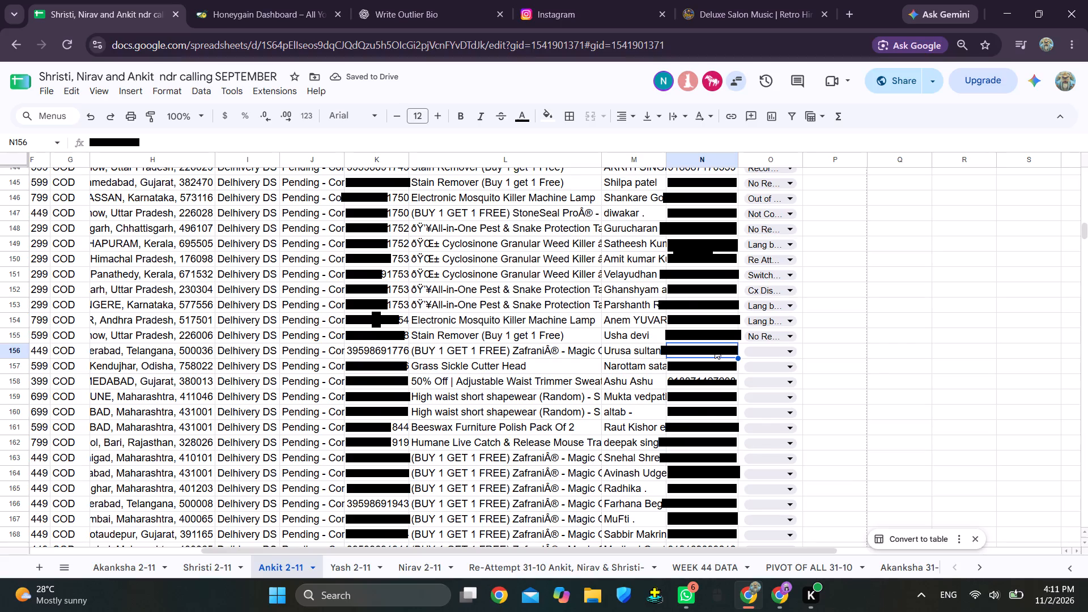
scroll(825, 329, down, 2)
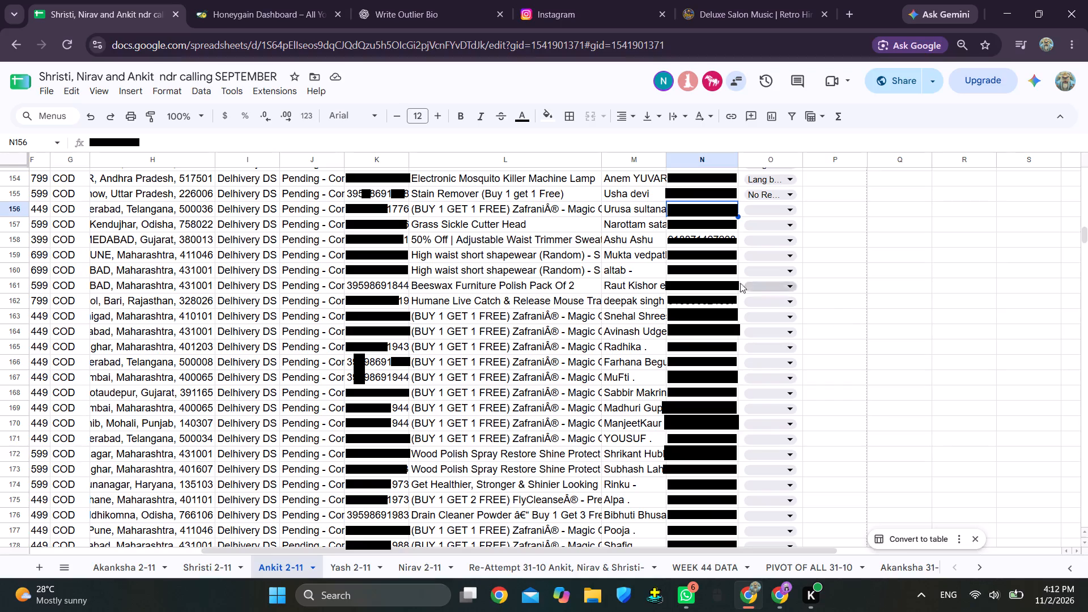
click(649, 209)
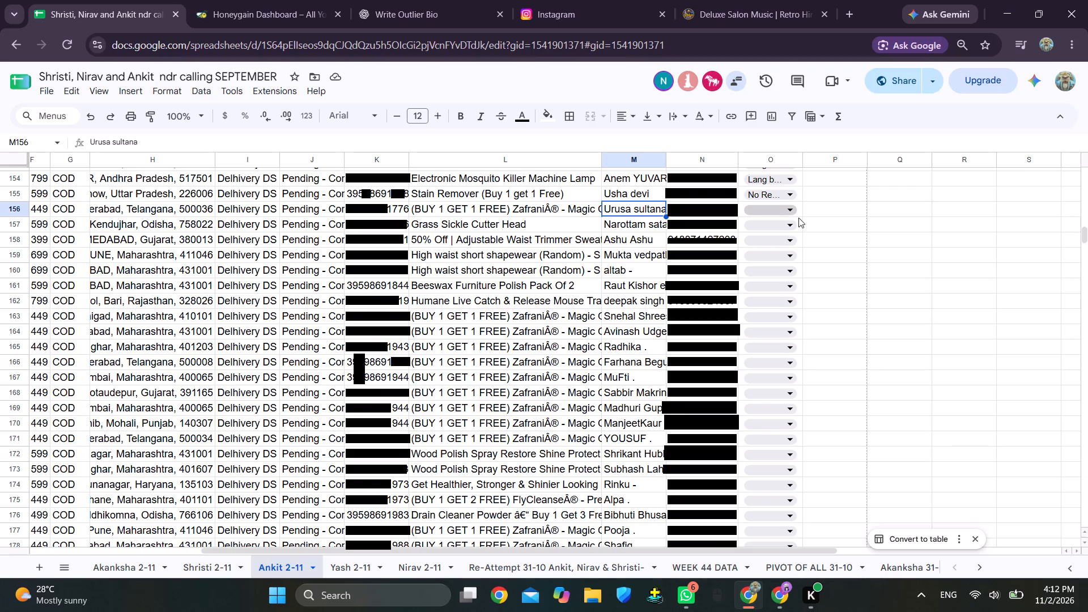
scroll(795, 218, up, 1)
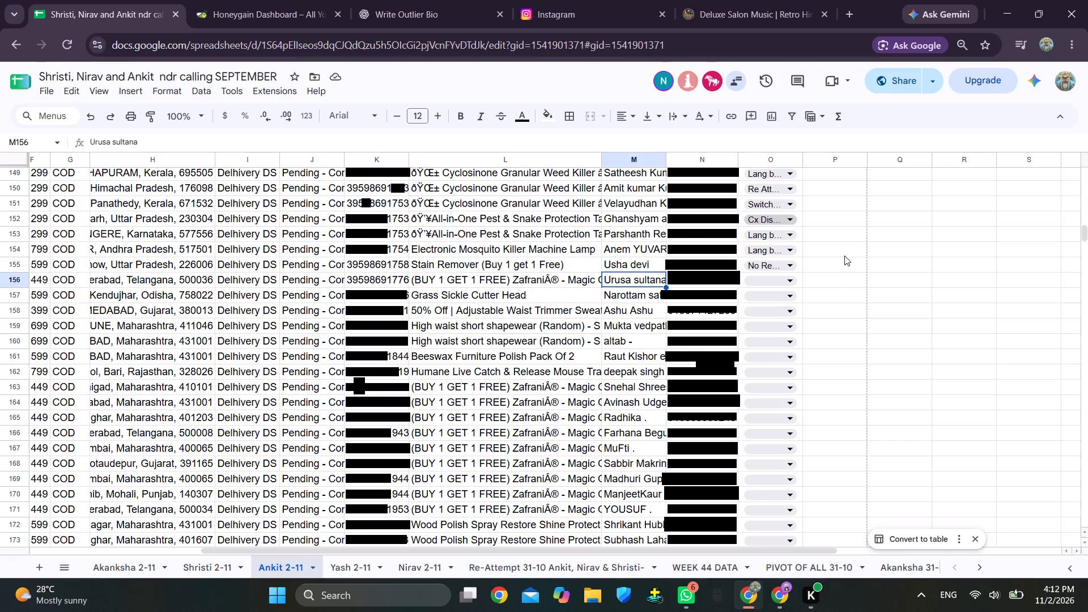
click(781, 283)
click(769, 338)
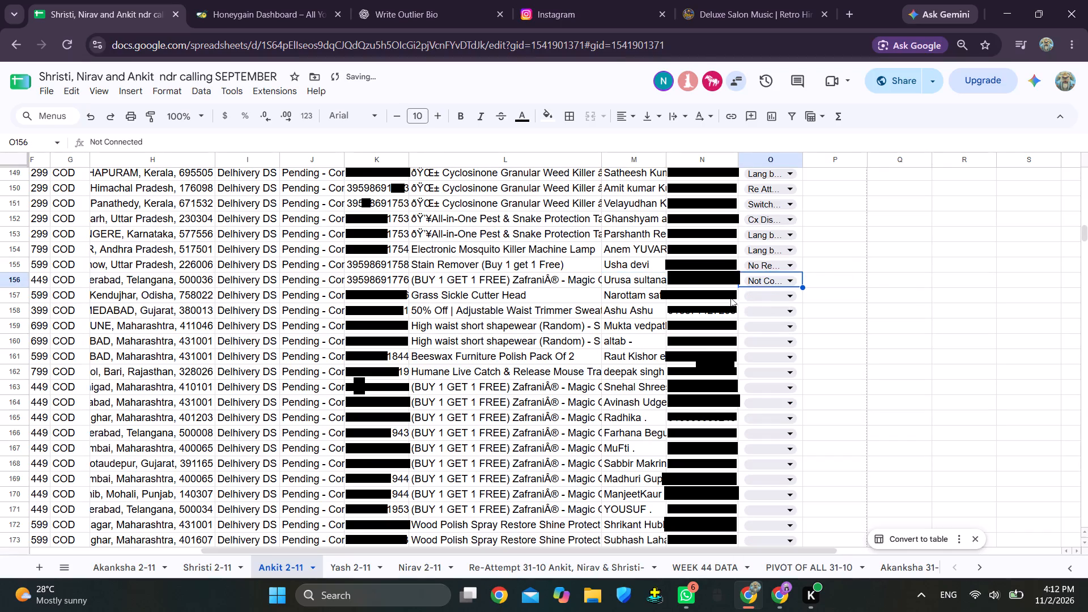
Check the row 157 contact number and customer name, and set the row's remark to Busy.
click(720, 294)
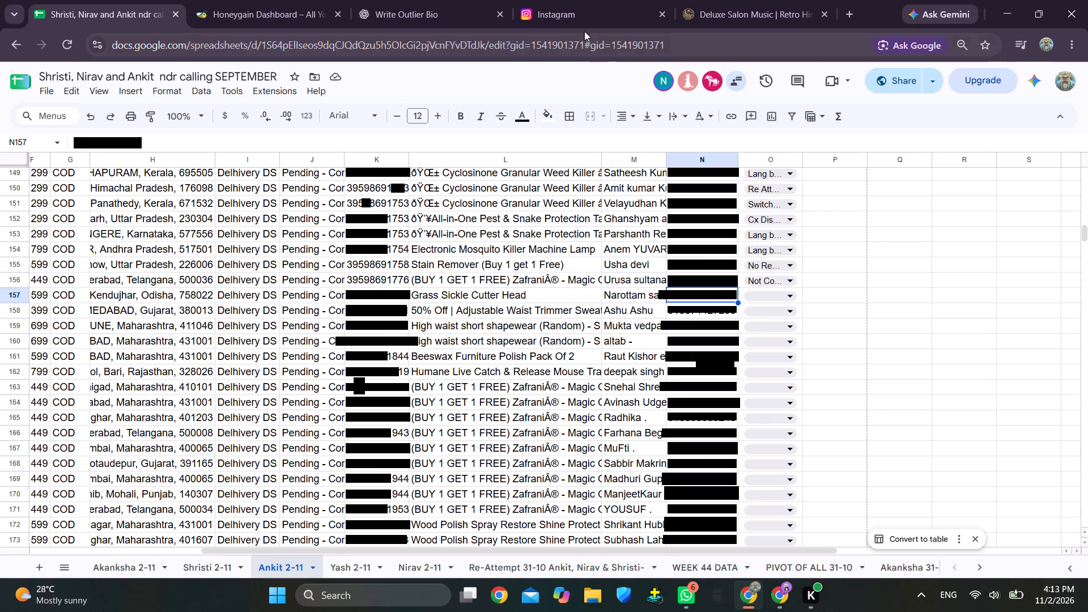
click(642, 292)
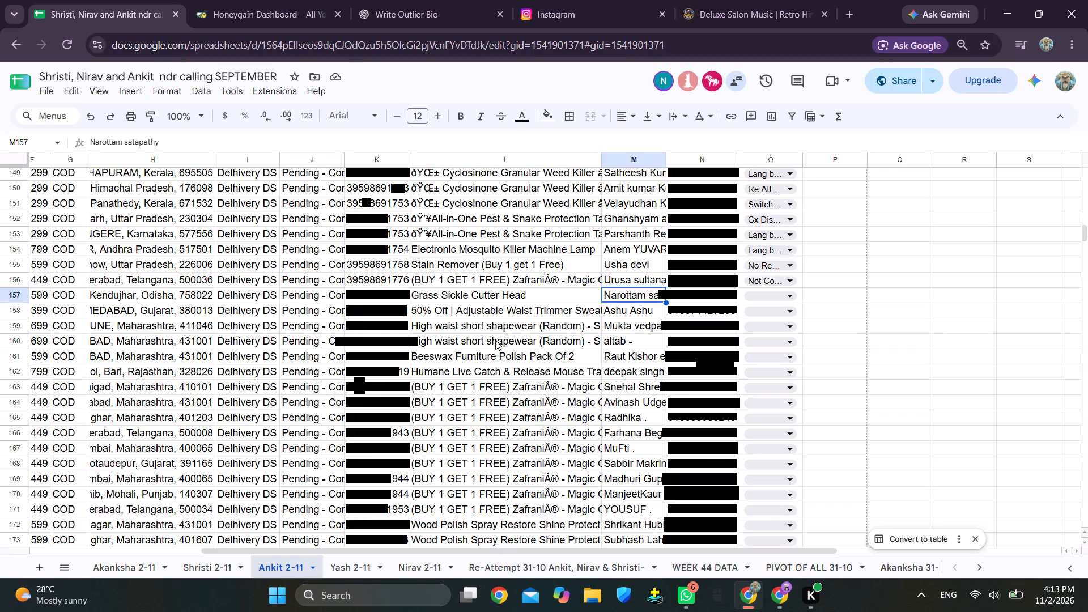
click(771, 296)
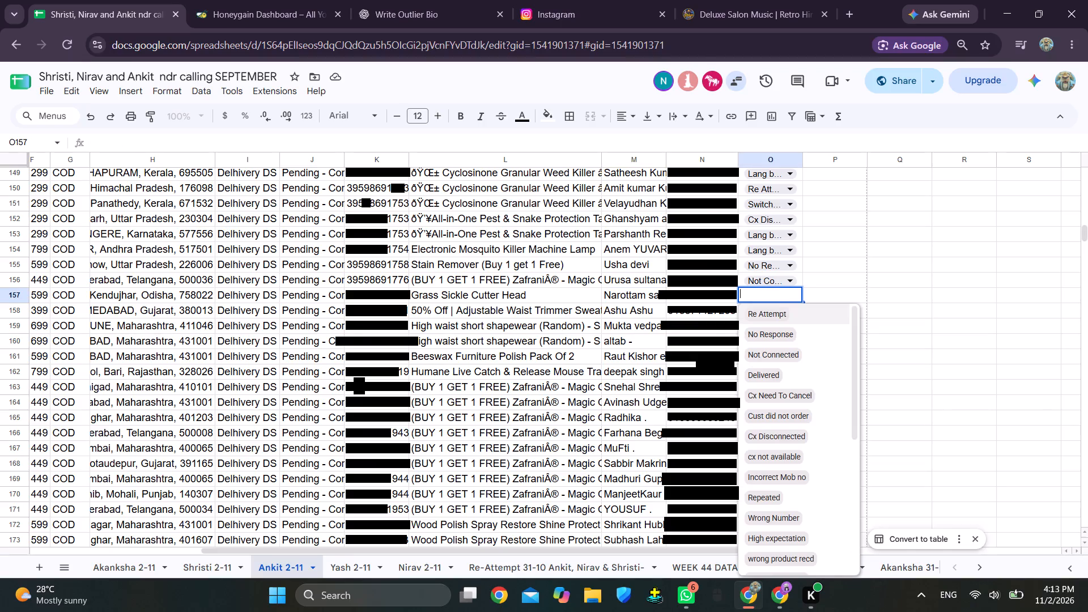
scroll(811, 382, down, 6)
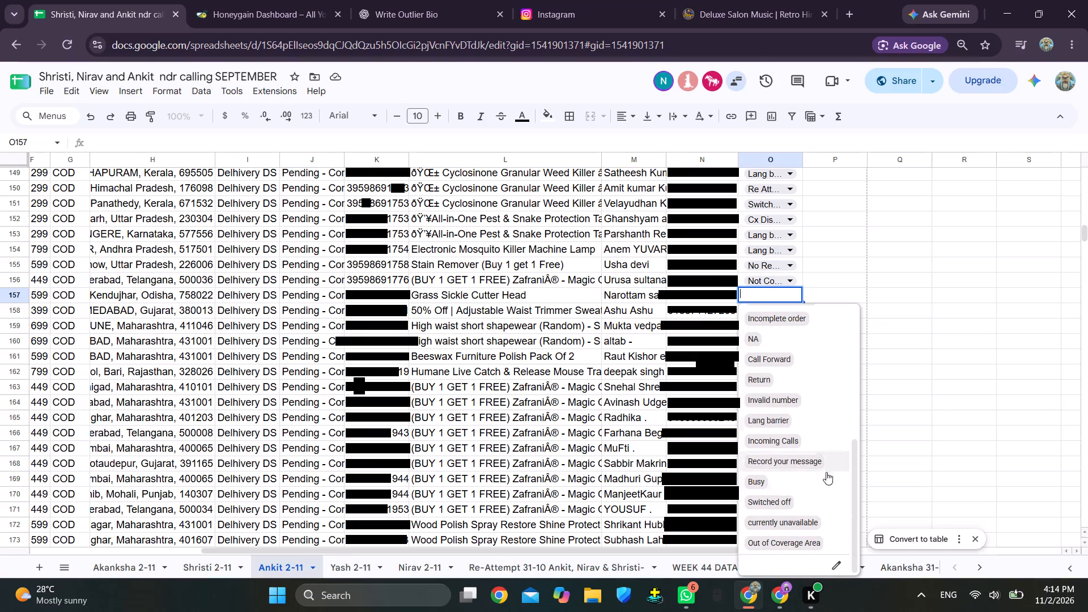
scroll(809, 483, down, 2)
click(758, 482)
Check the row 158 contact number and customer name, and set the row's remark to Cx Disconnected.
click(710, 311)
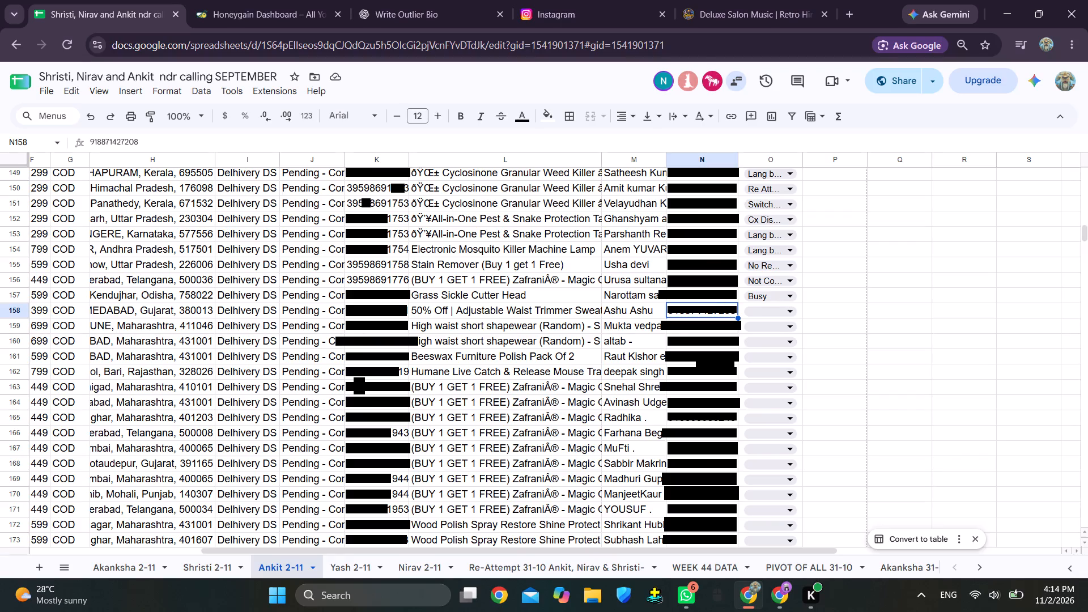
click(649, 309)
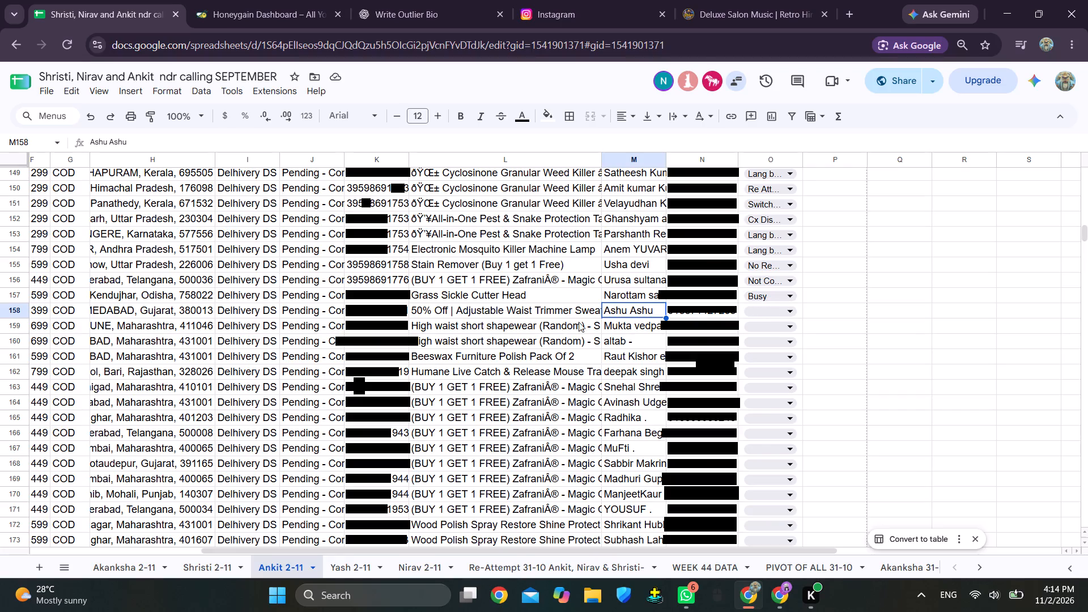
click(764, 311)
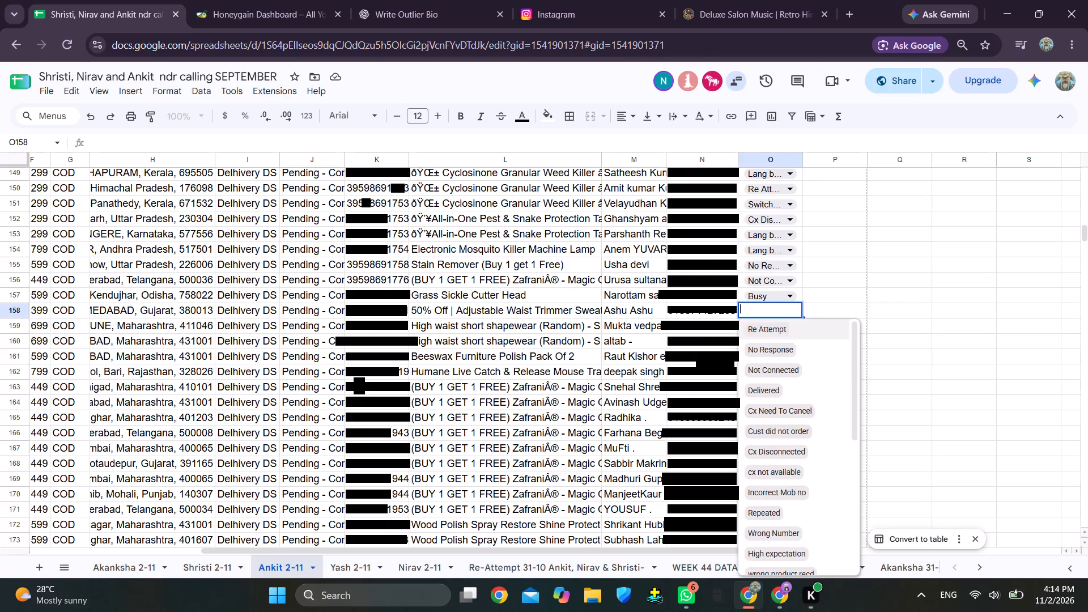
click(781, 450)
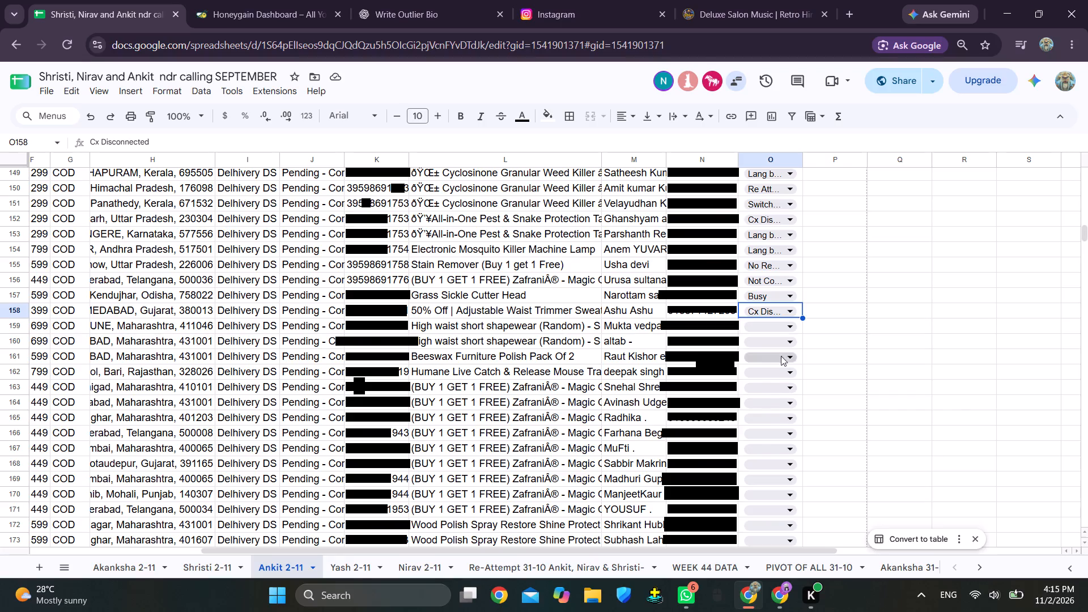
Check the row 159 contact number and customer name, and set the row's remark to No Response.
click(712, 326)
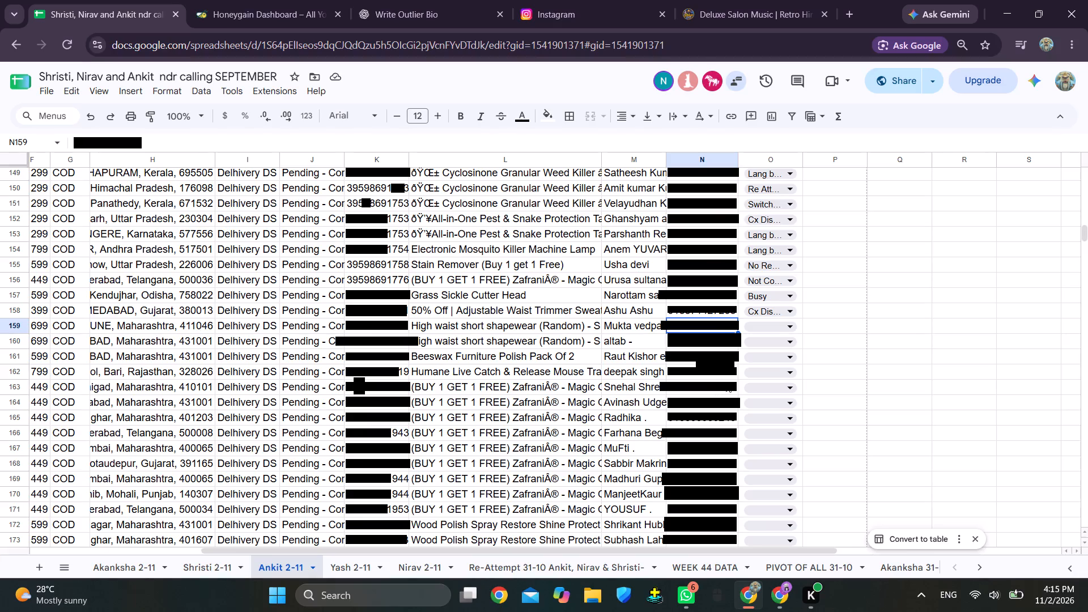
click(636, 327)
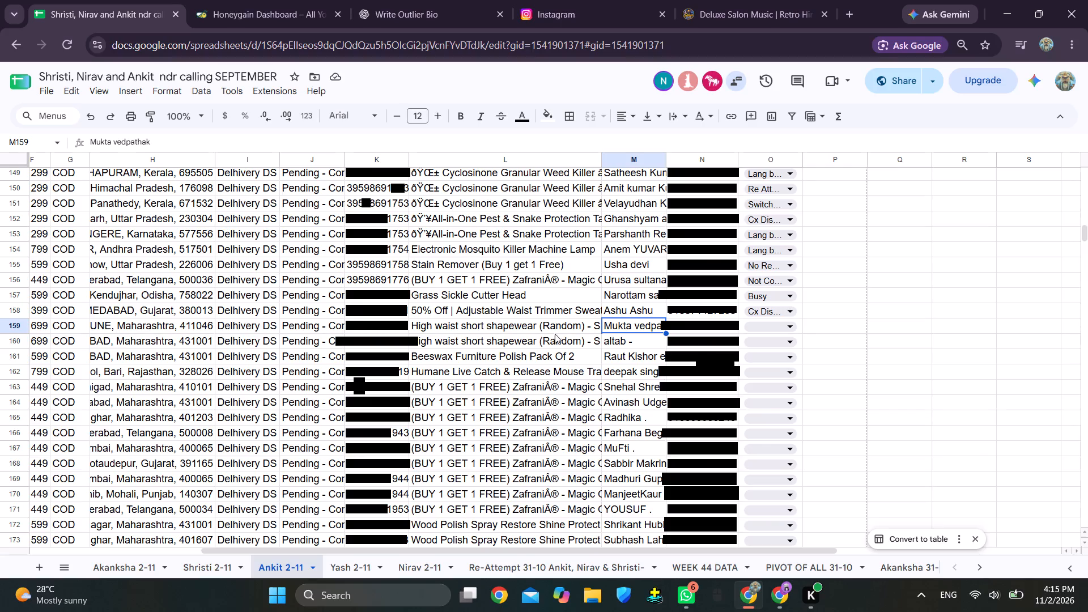
click(766, 326)
click(777, 364)
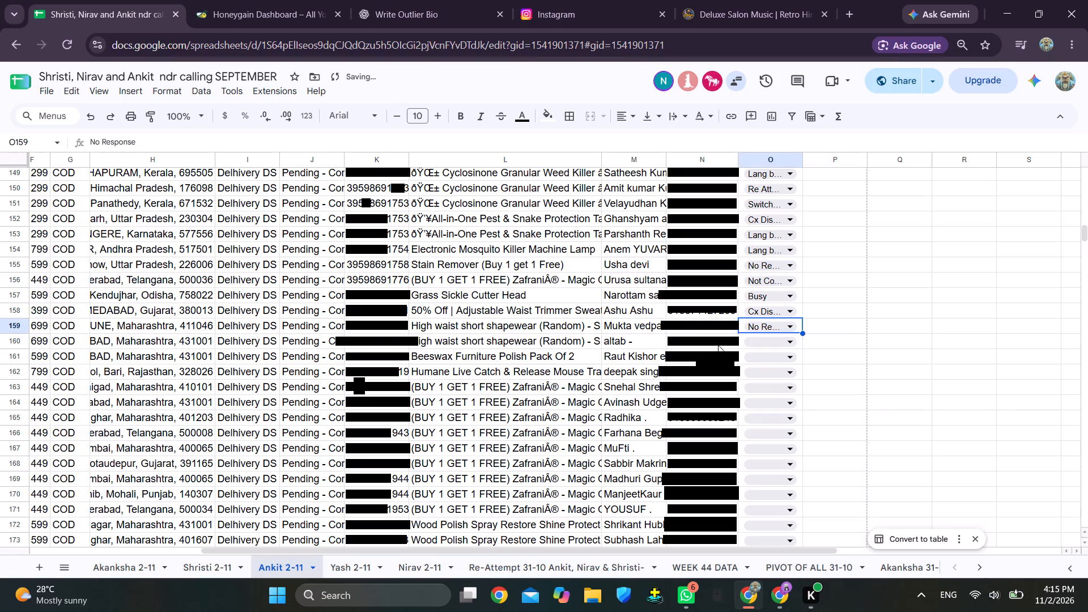
Check the row 160 contact number and customer name, and set the row's remark to Out of Coverage Area.
click(705, 340)
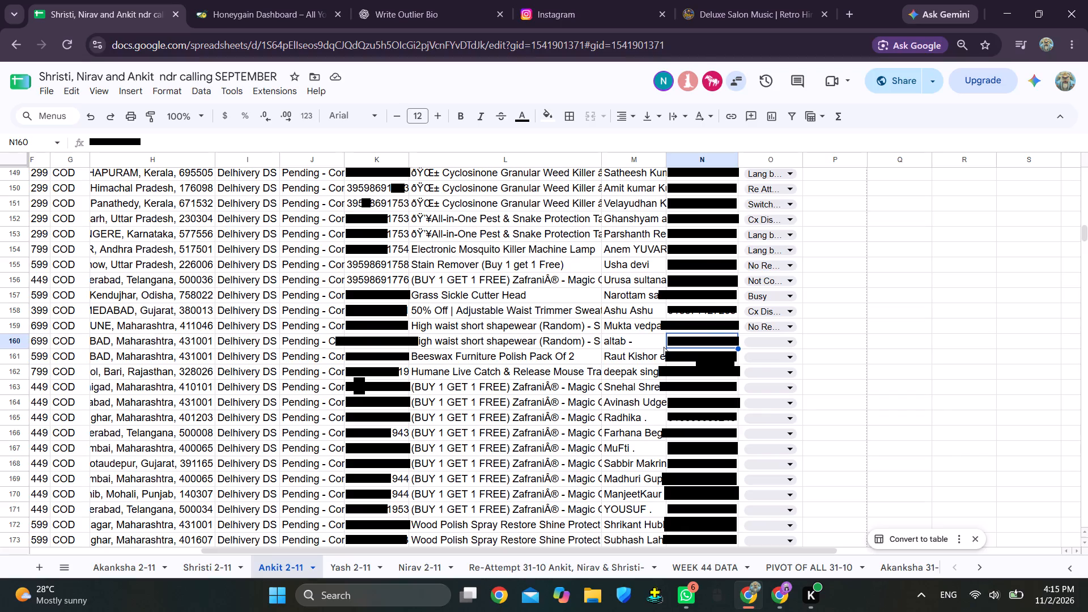
click(648, 343)
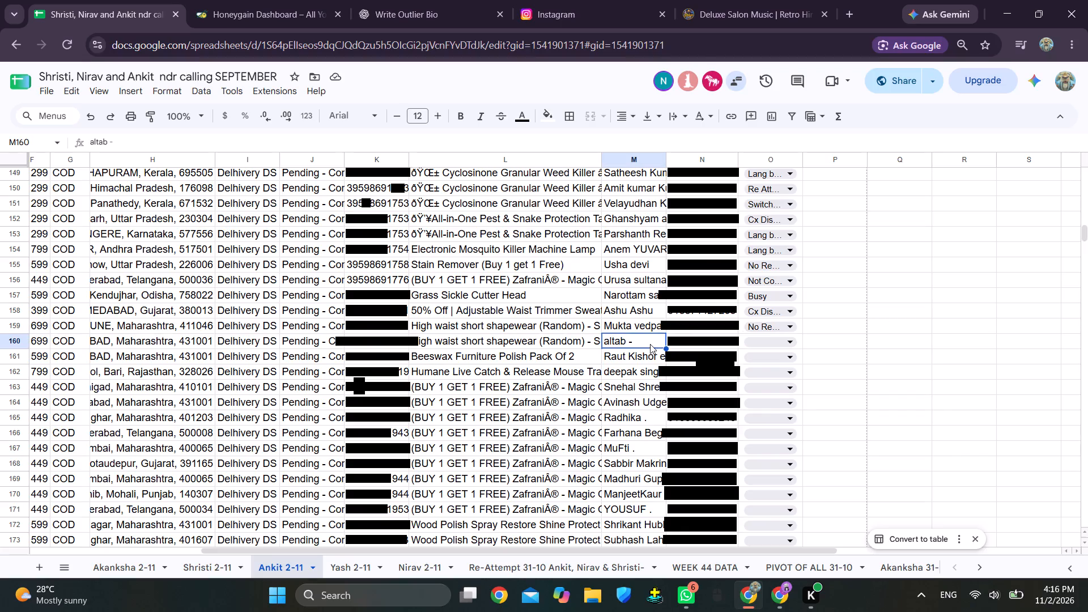
click(772, 345)
scroll(790, 401, down, 4)
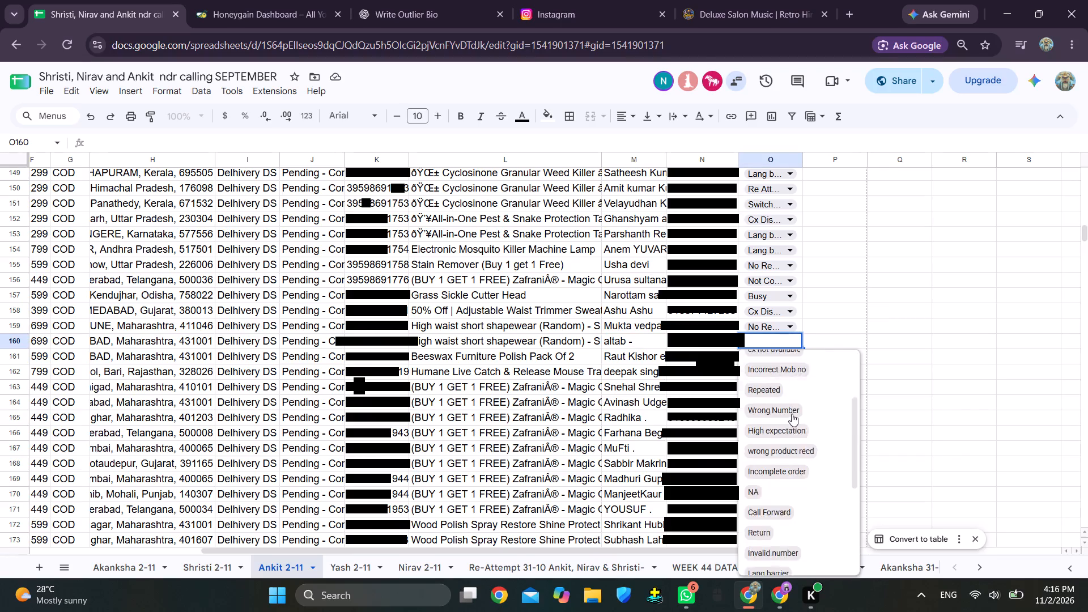
scroll(792, 414, down, 12)
click(815, 542)
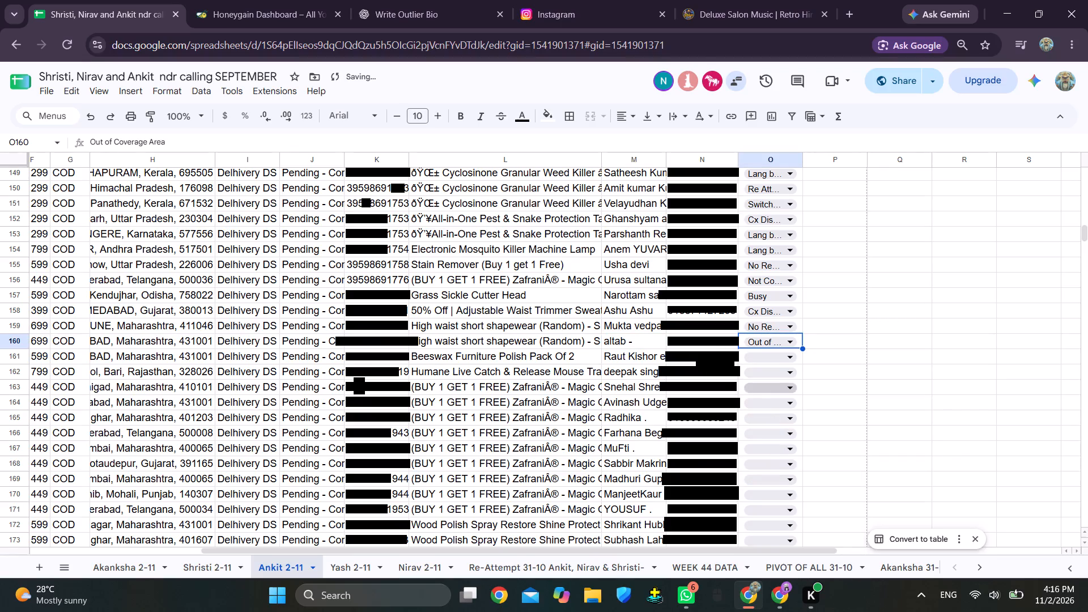
Check the row 161 contact number and customer name, and set the row's remark to Delivered.
click(717, 358)
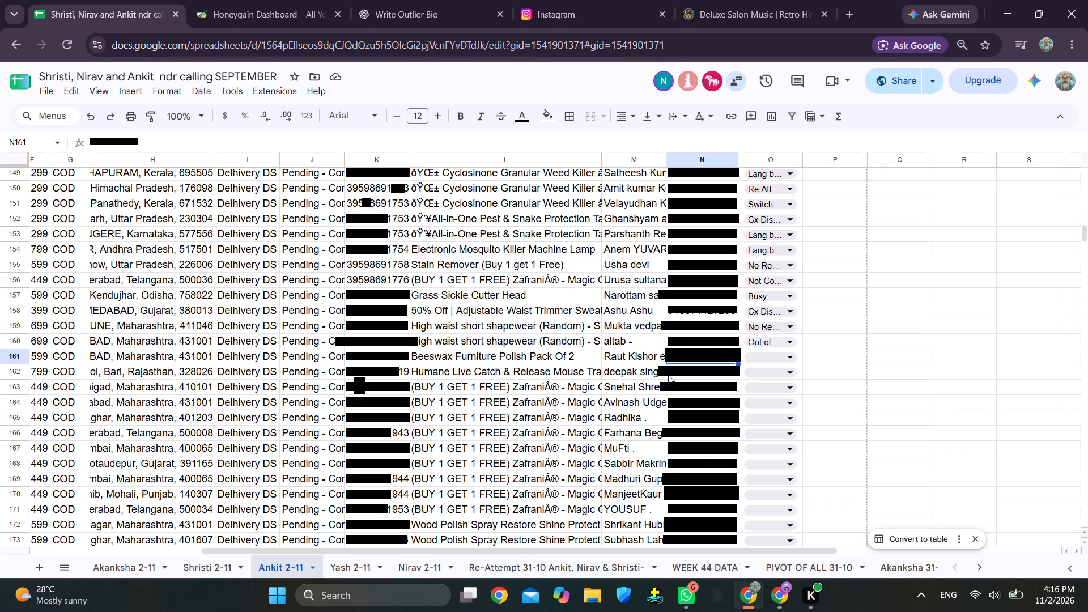
click(639, 356)
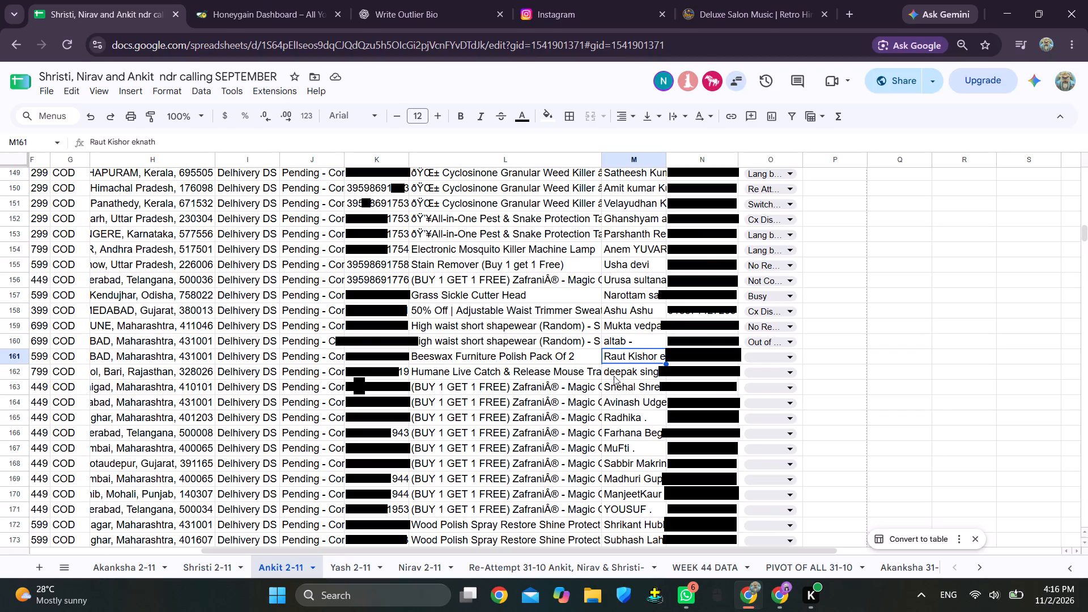
click(756, 358)
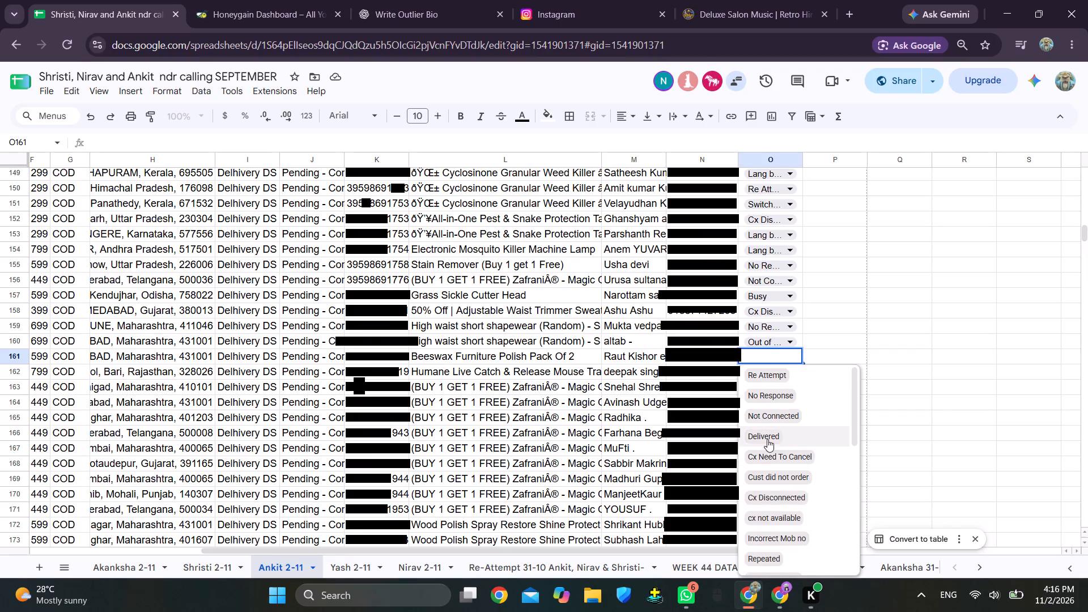
click(767, 437)
Check the row 162 contact number and customer name, and set the row's remark to Cx Need To Cancel.
click(712, 376)
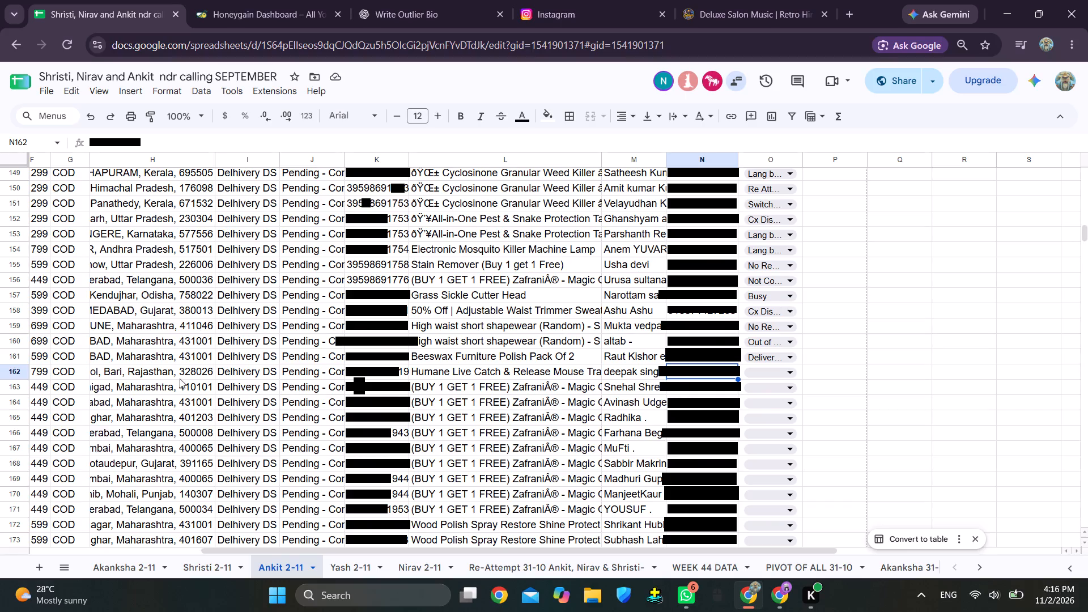
click(642, 371)
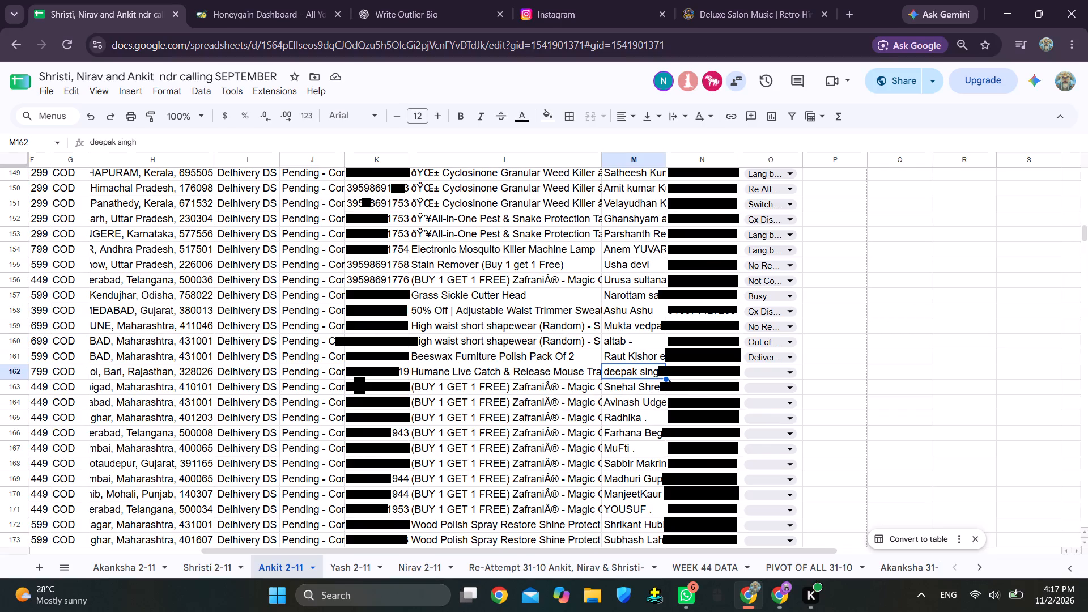
click(758, 375)
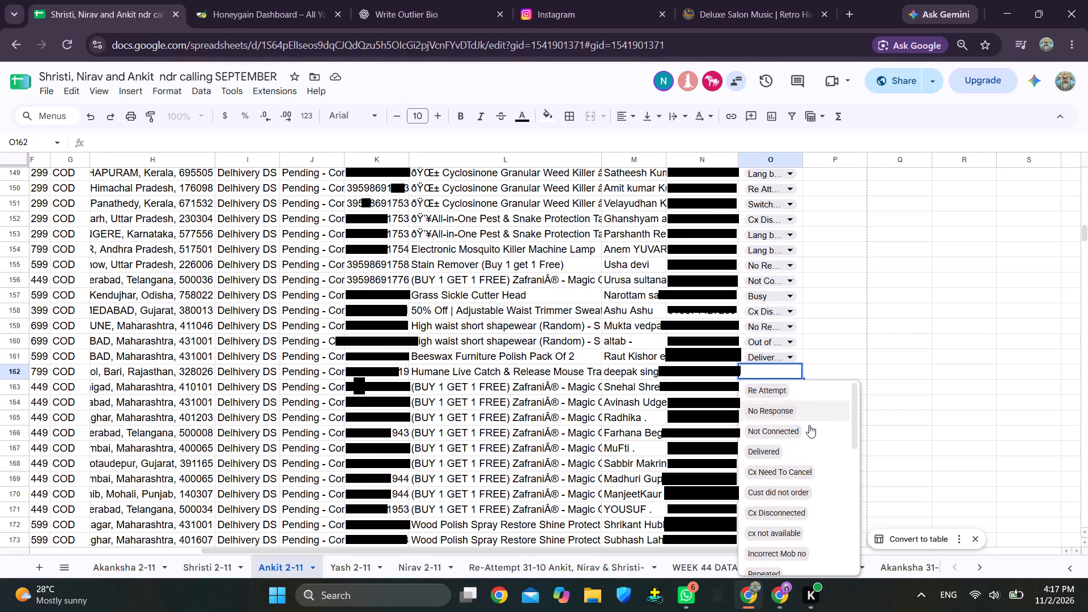
click(762, 472)
Check the row 163 contact number and customer name, and set the row's remark to No Response.
scroll(836, 392, down, 1)
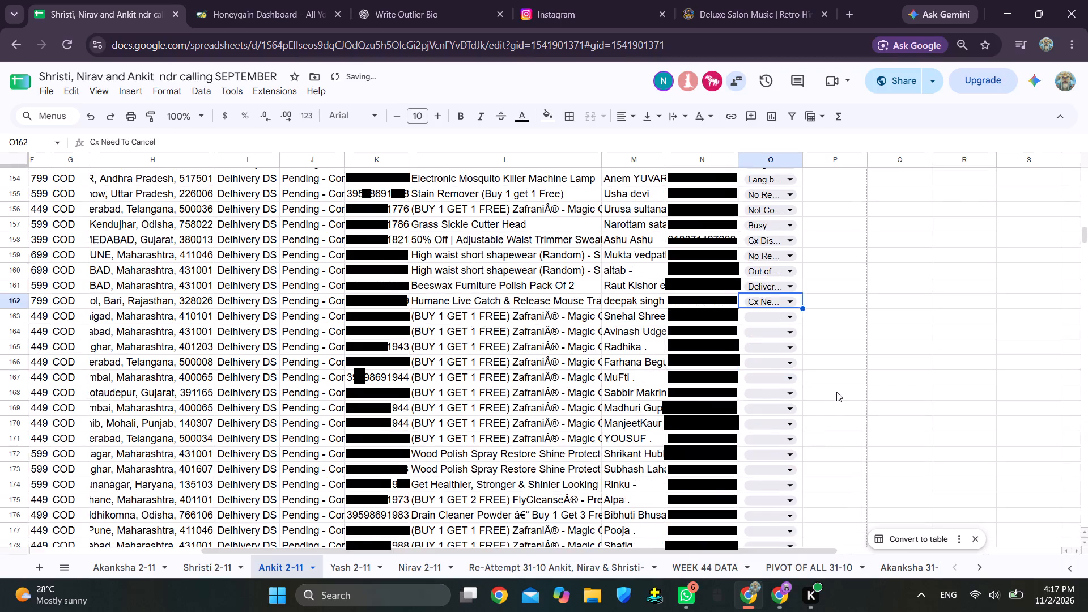
scroll(836, 392, down, 1)
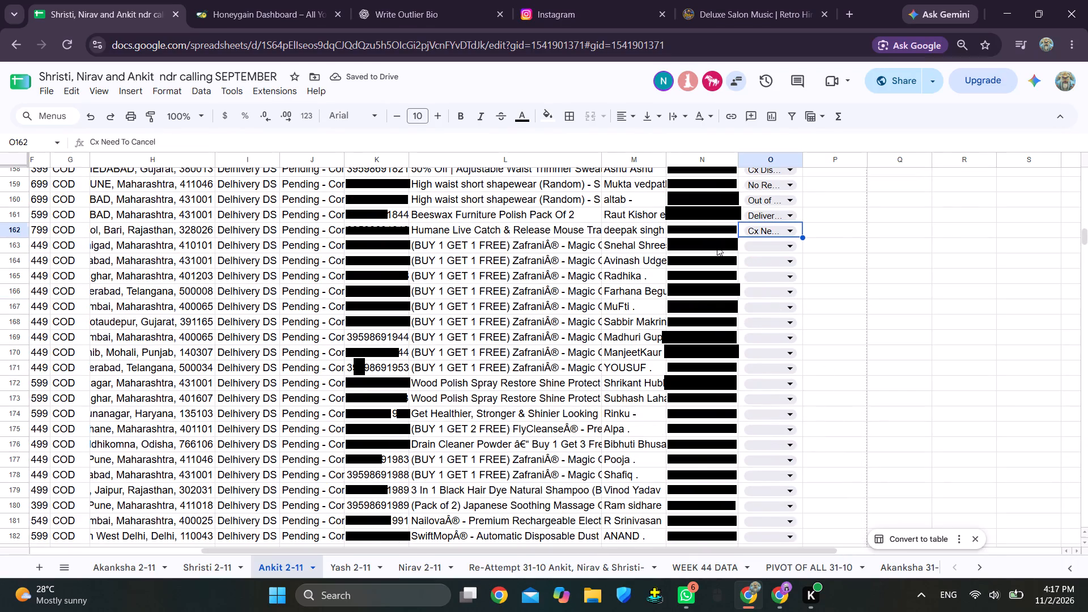
click(717, 246)
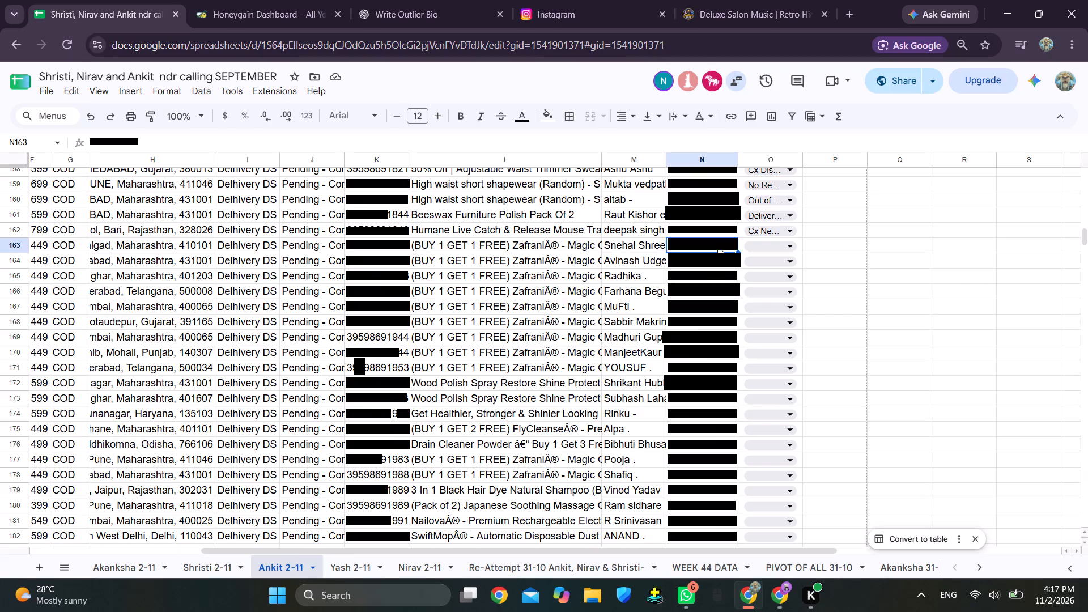
click(631, 246)
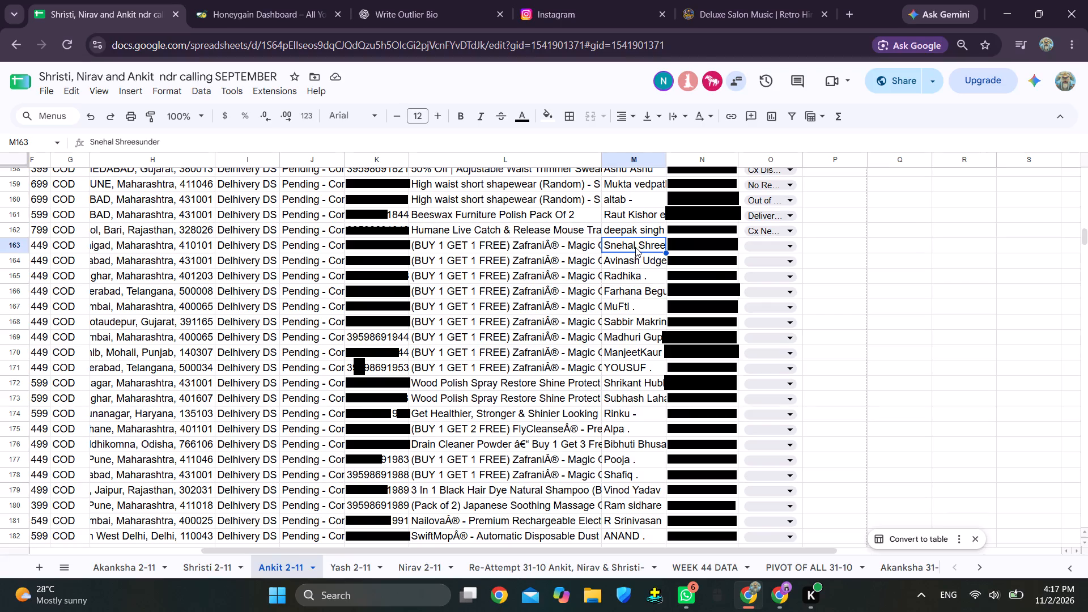
scroll(820, 248, up, 1)
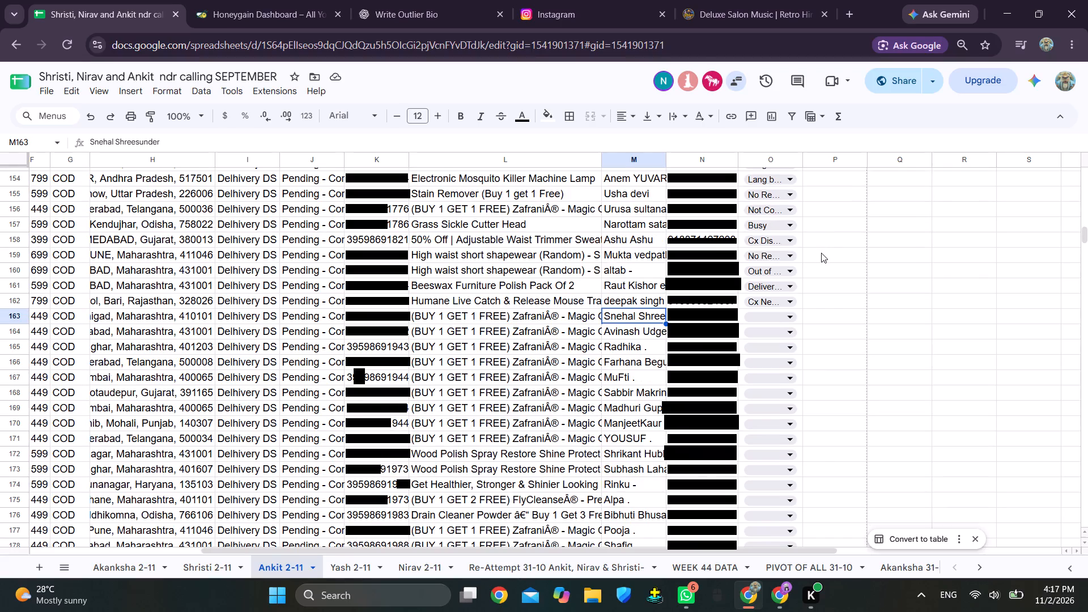
scroll(821, 254, down, 1)
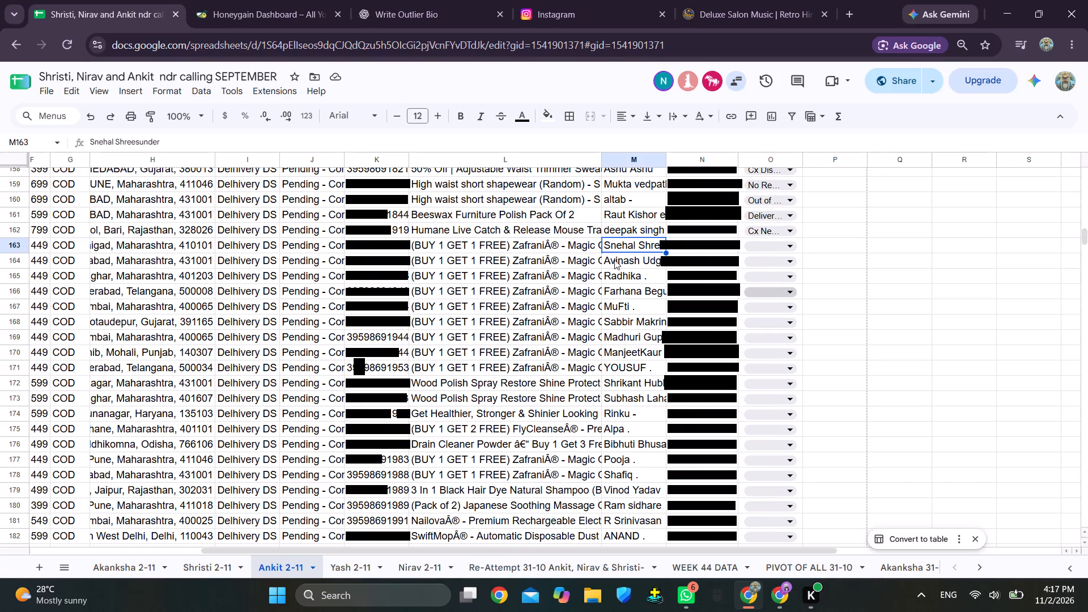
click(766, 244)
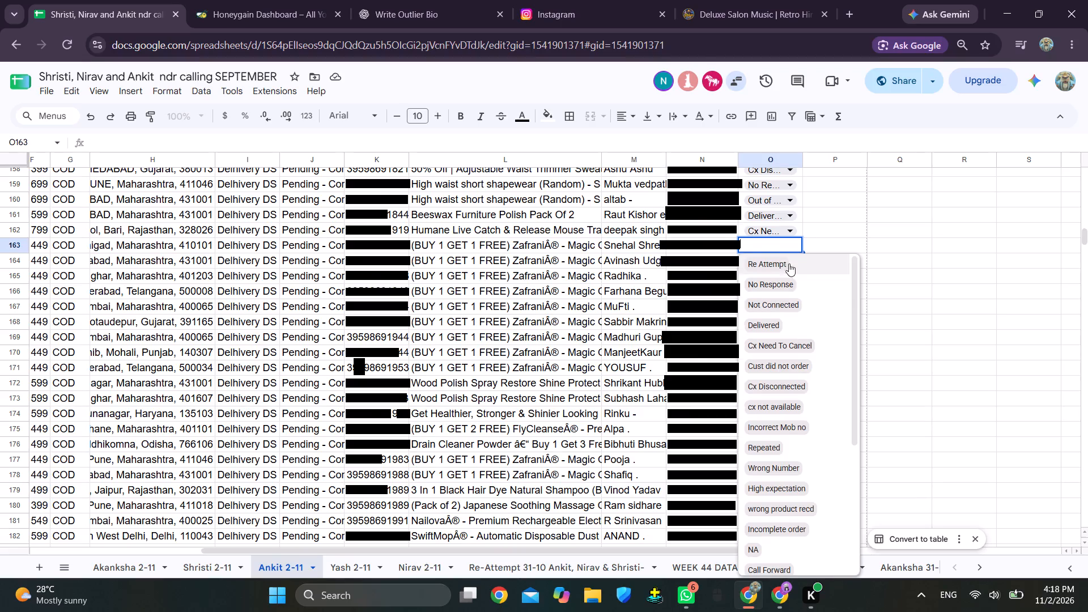
click(770, 287)
Check the row 164 contact number and customer name, and set the row's remark to Re Attempt.
click(720, 262)
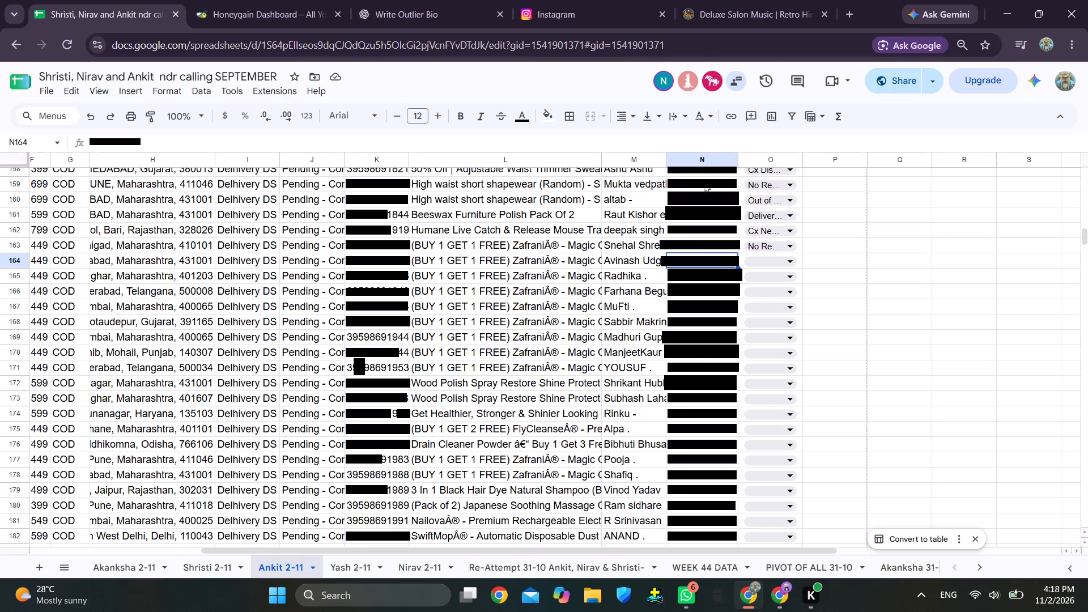
click(637, 260)
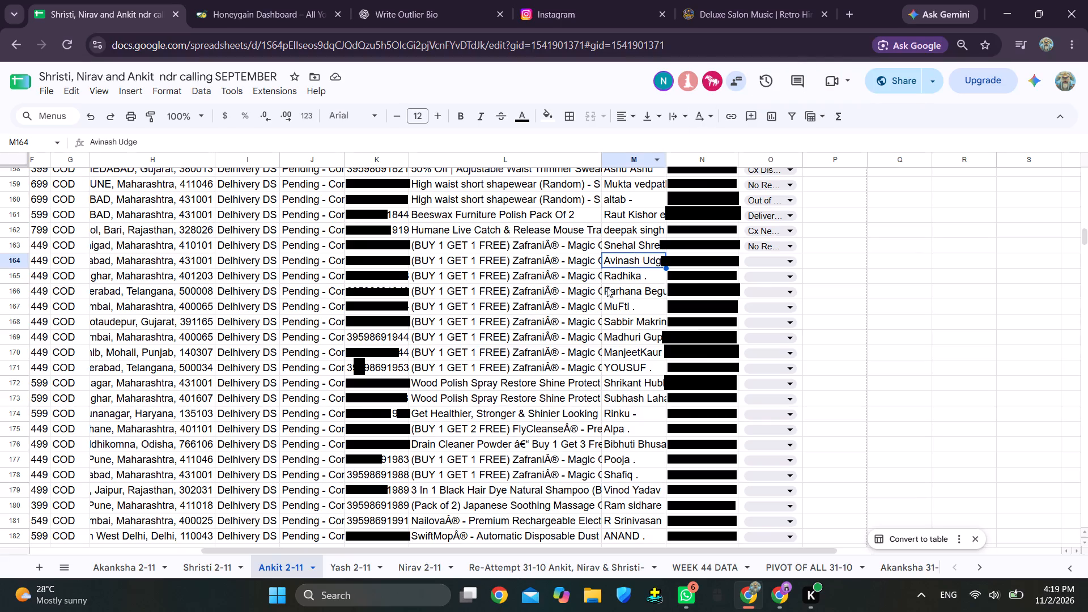
click(773, 260)
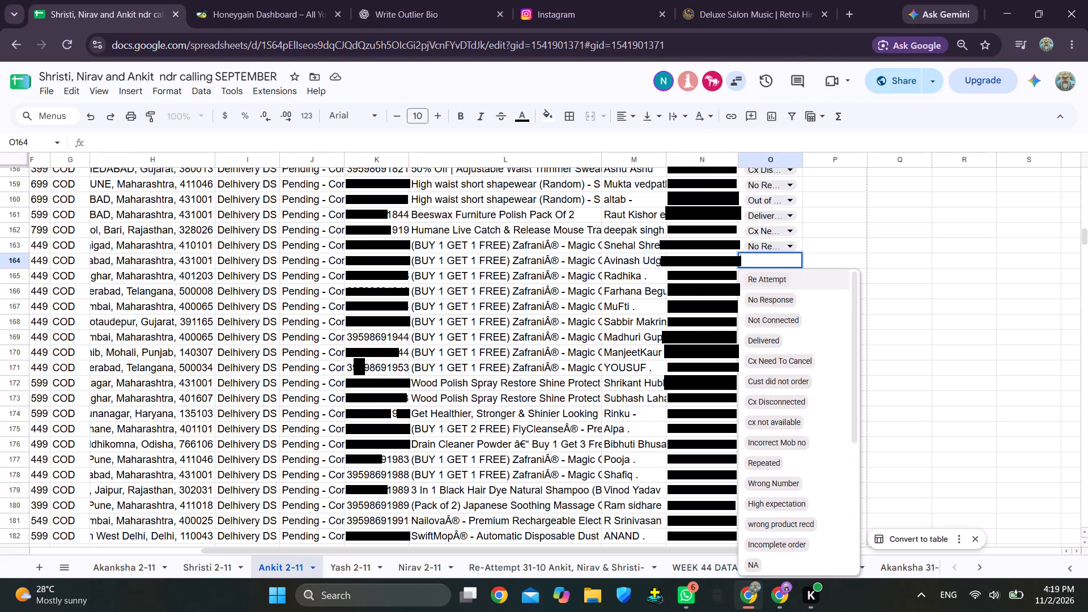
click(775, 280)
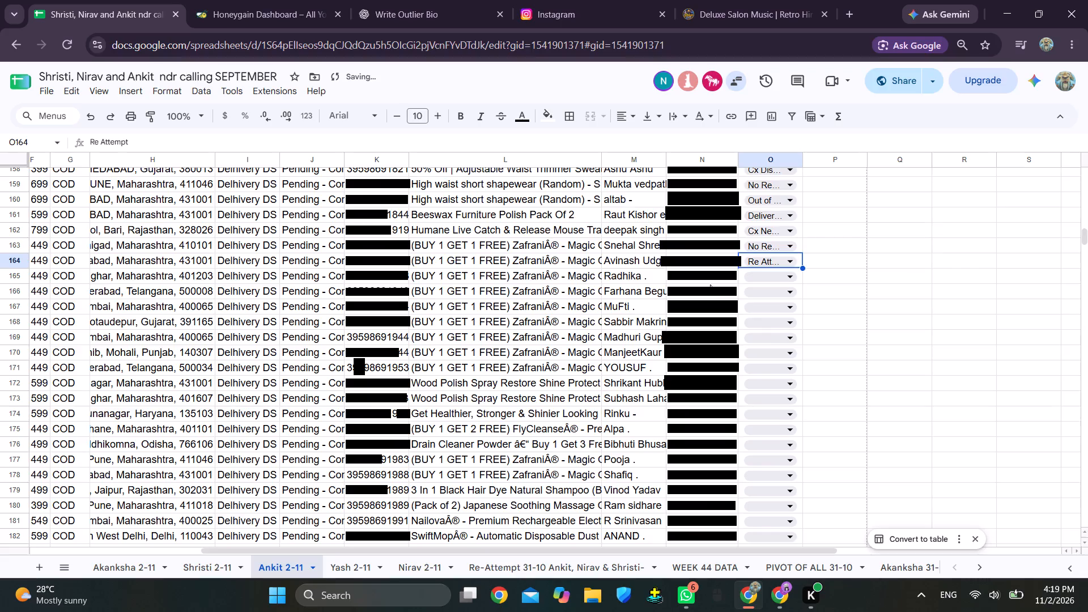
Check the row 165 contact number and customer name, and set the row's remark to Cx Disconnected.
scroll(804, 267, up, 2)
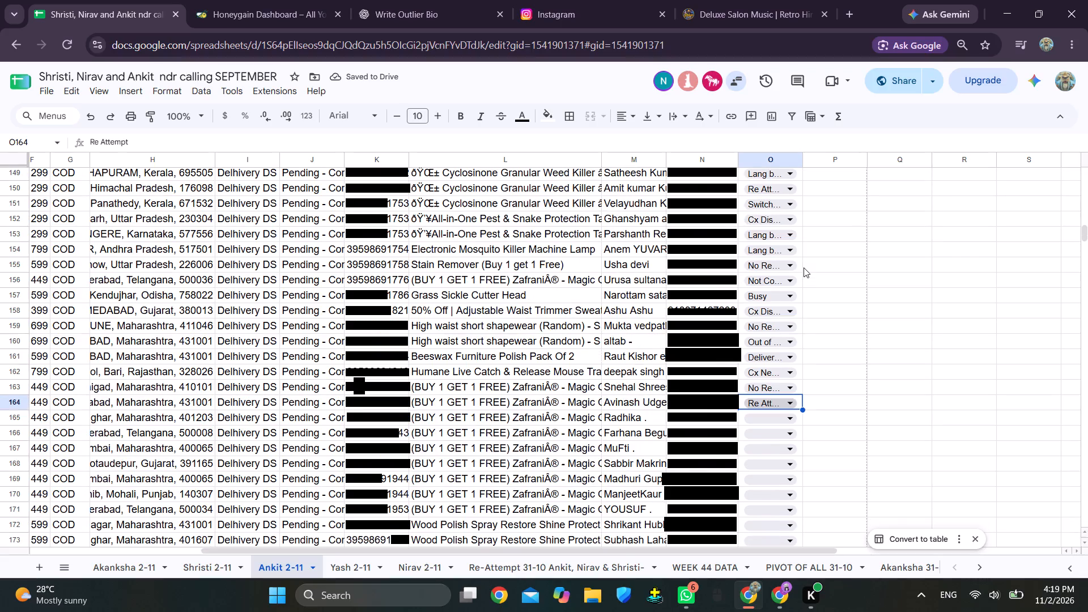
scroll(804, 268, down, 2)
click(712, 275)
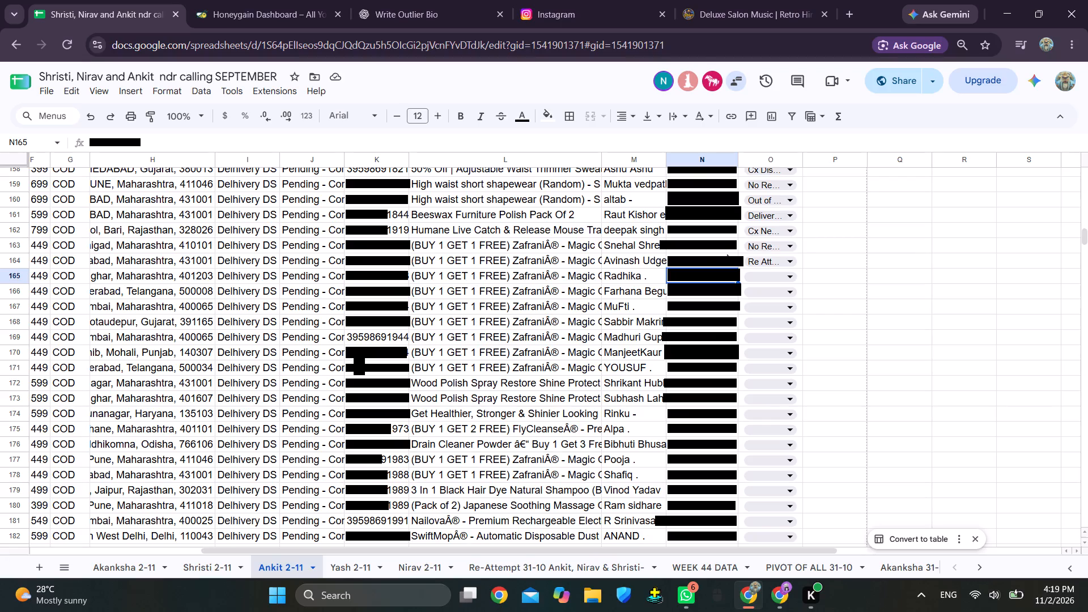
click(649, 278)
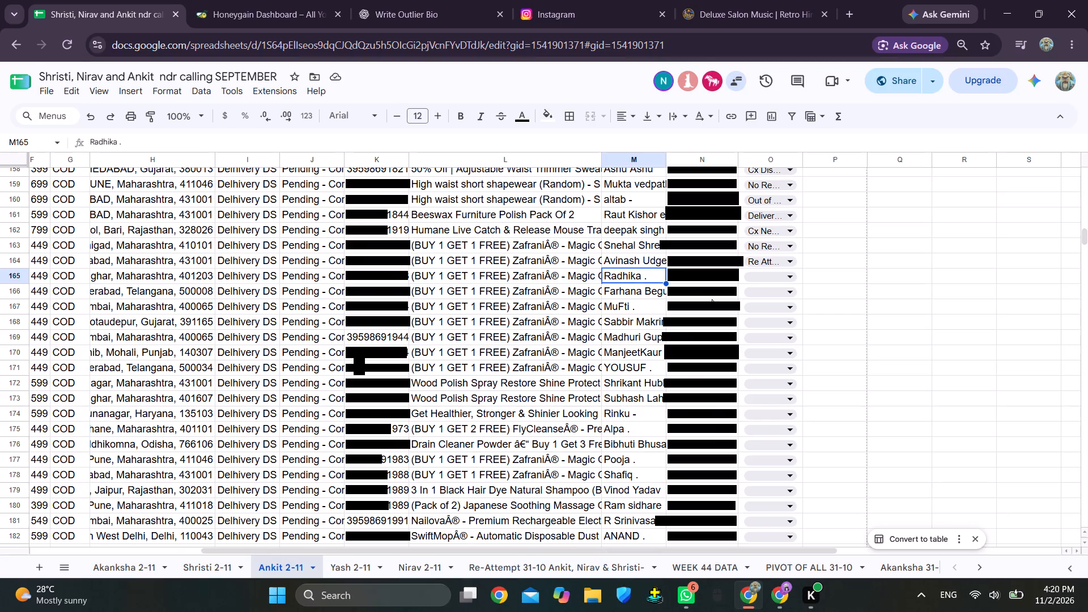
click(774, 275)
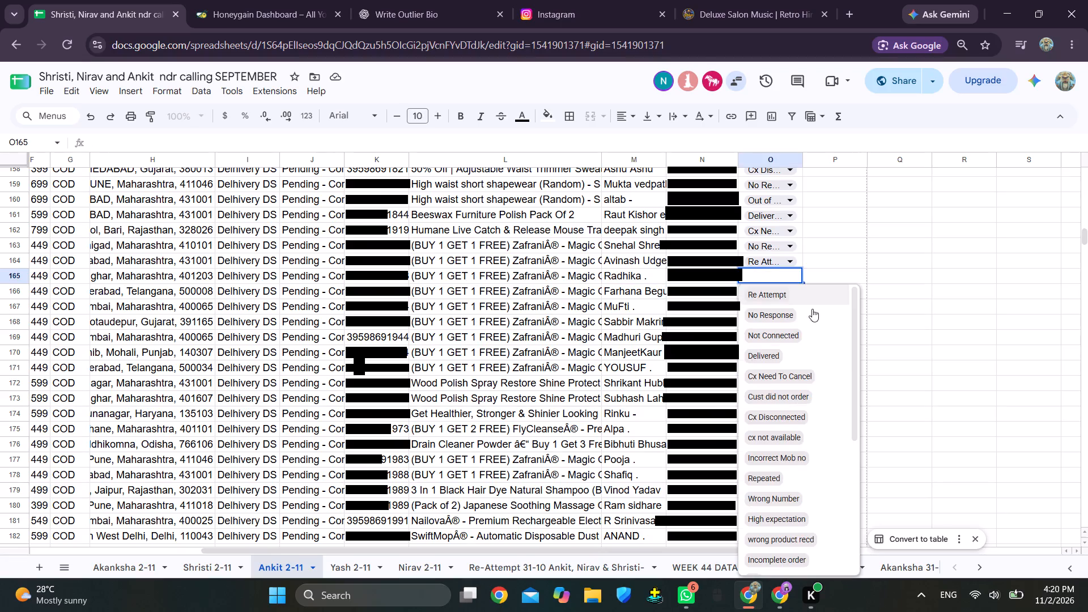
click(768, 418)
Check the row 166 contact number and customer name, and set the row's remark to Re Attempt.
click(718, 292)
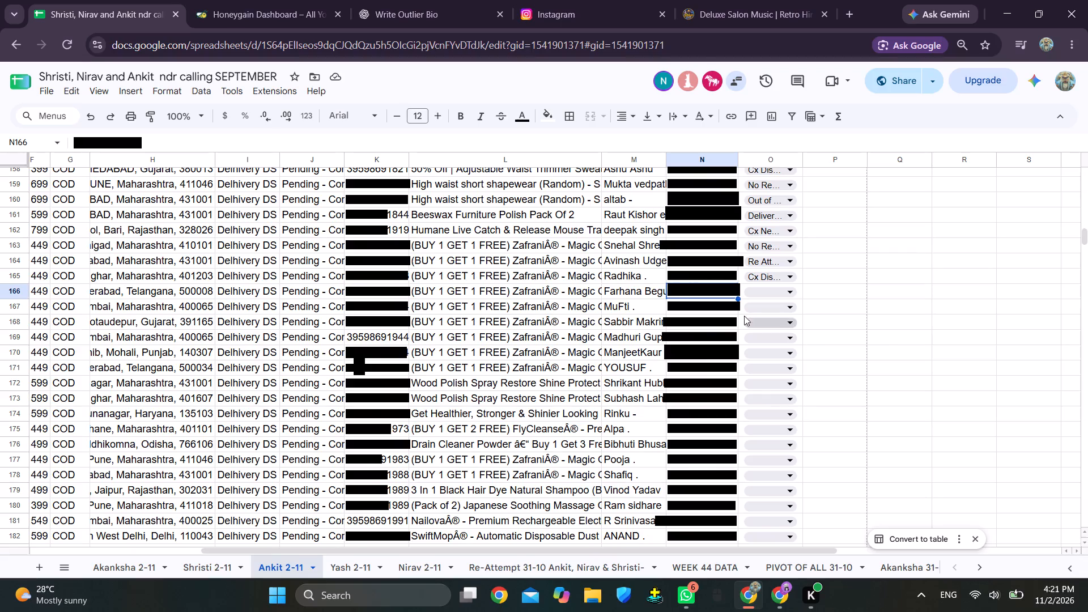
click(652, 287)
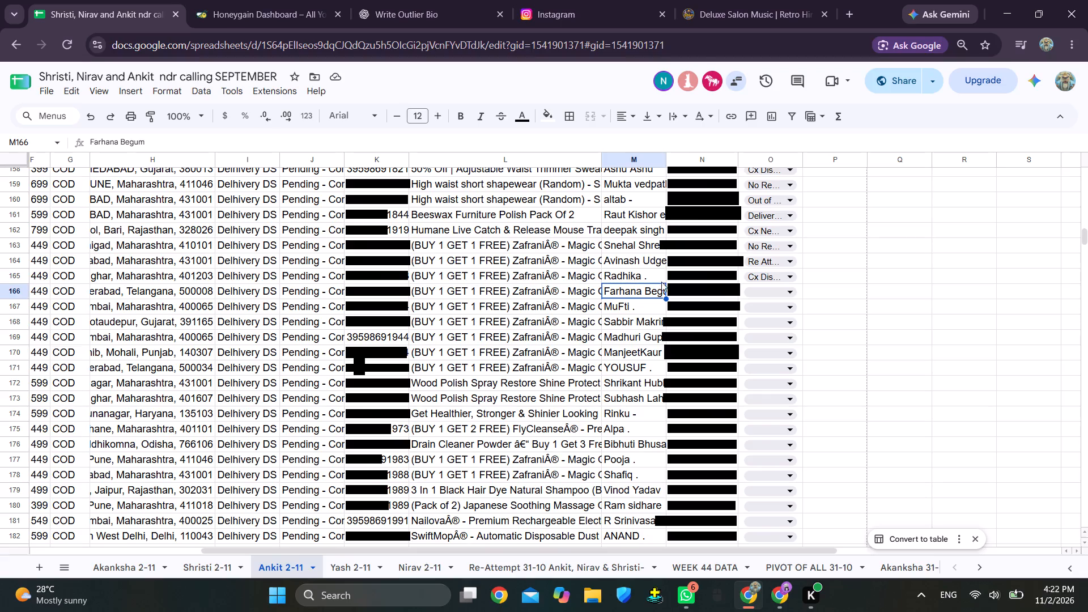
click(772, 294)
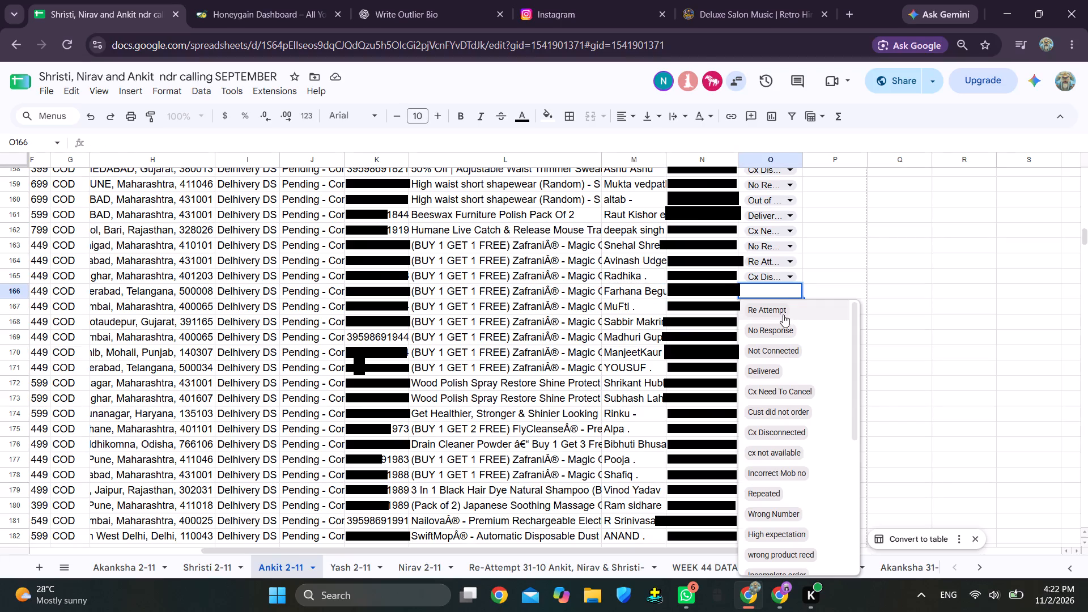
click(768, 312)
Check the row 167 contact number and customer name, and set the row's remark to No Response.
click(722, 300)
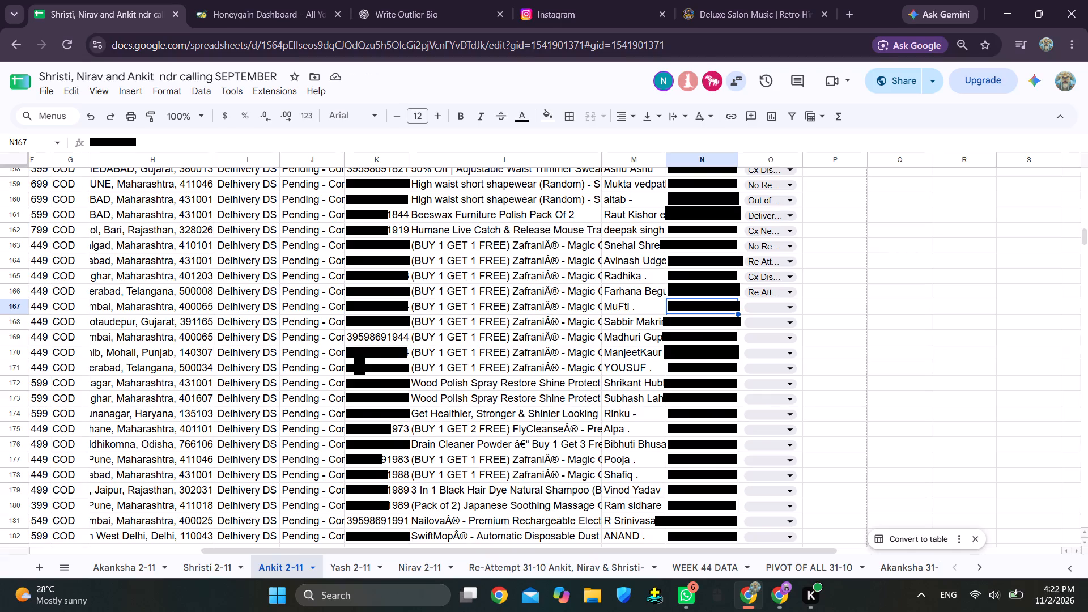
click(648, 306)
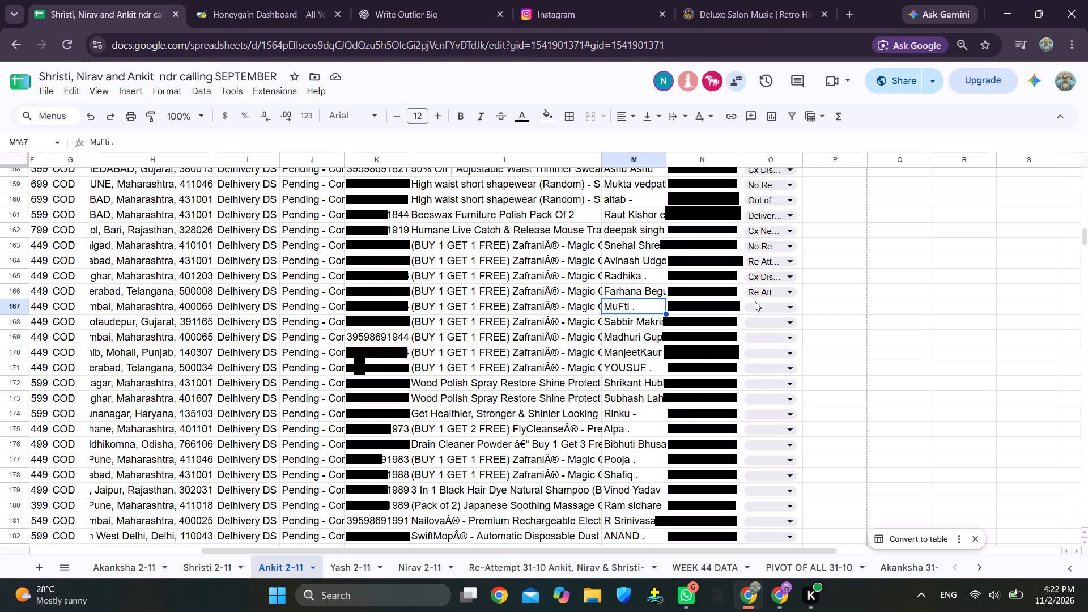
click(776, 304)
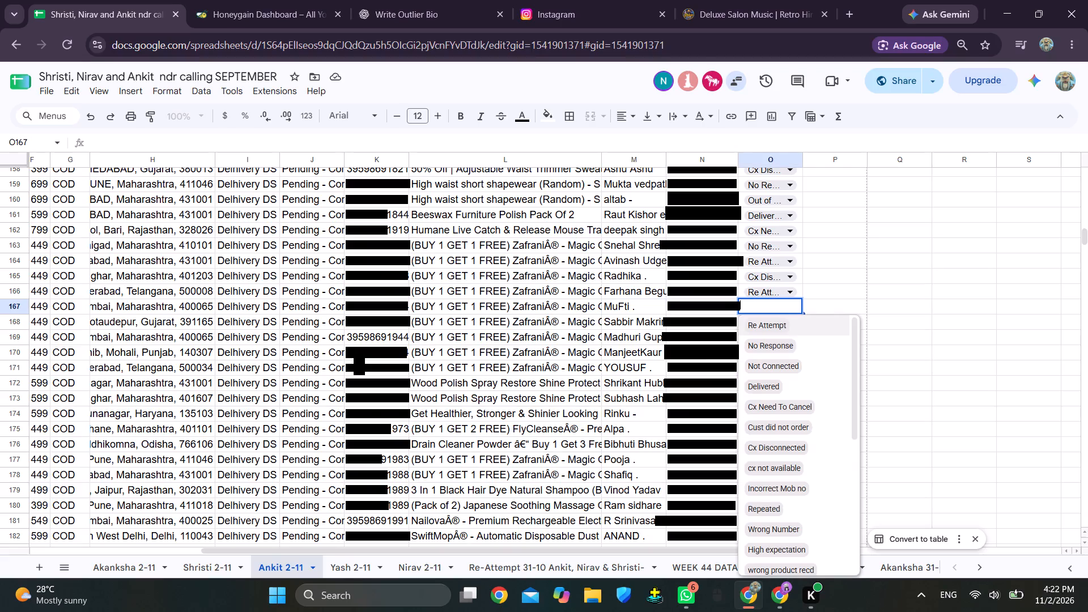
click(775, 345)
Check the row 168 contact number and customer name, and set the row's remark to Re Attempt.
click(717, 326)
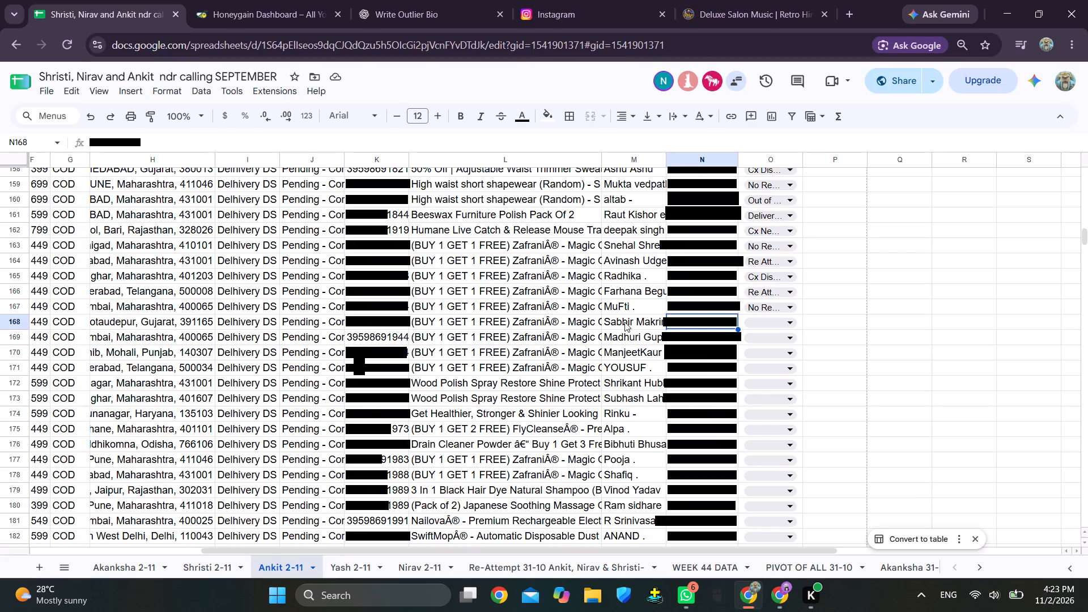
click(645, 318)
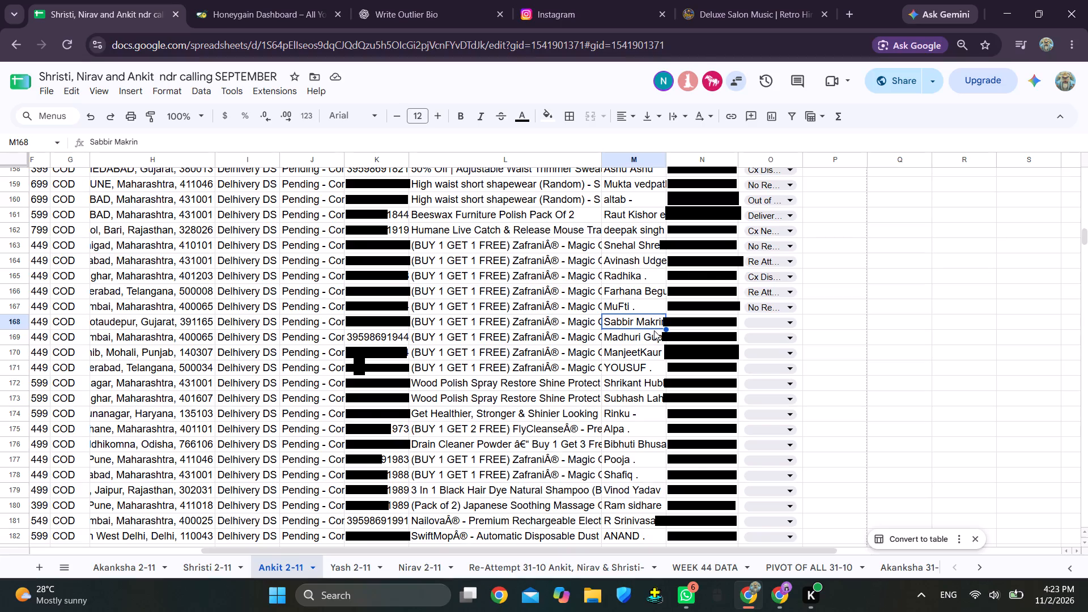
click(771, 321)
click(774, 338)
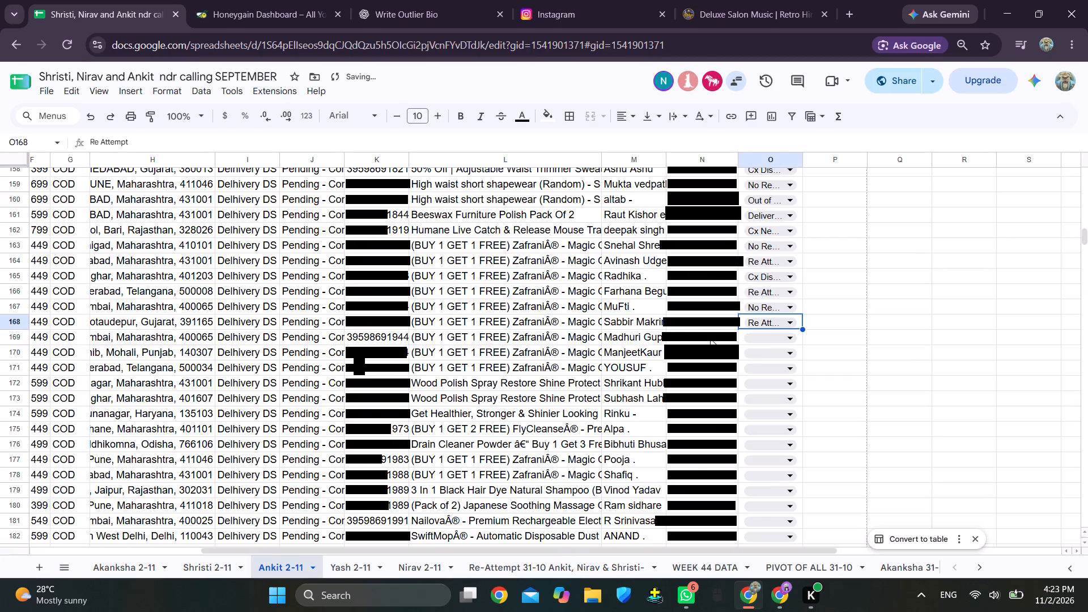
Check the row 169 contact number and customer name, and set the row's remark to Re Attempt.
click(712, 339)
scroll(711, 338, down, 1)
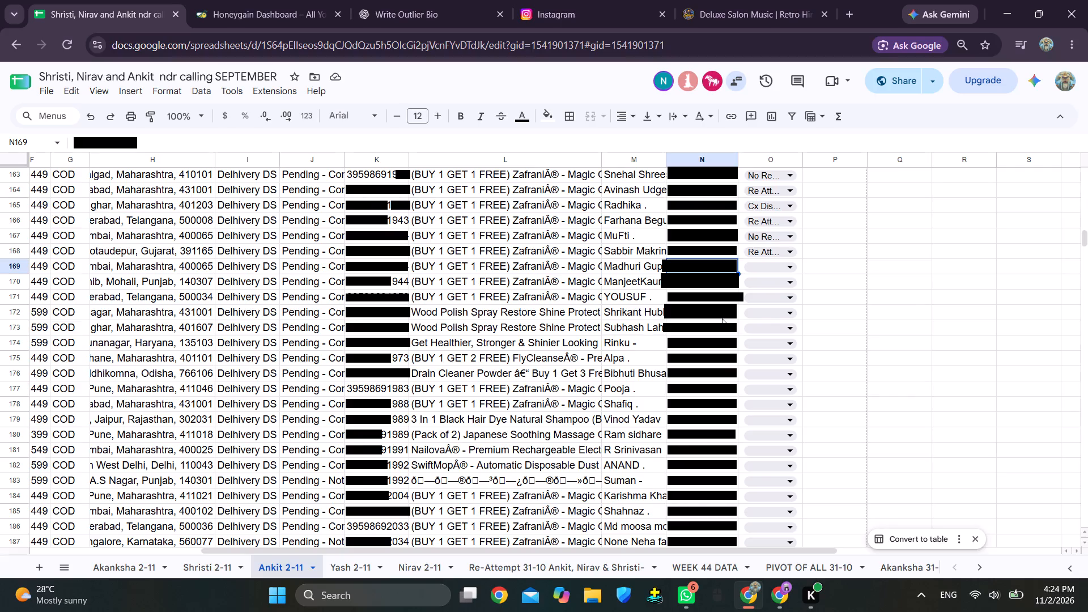
click(631, 266)
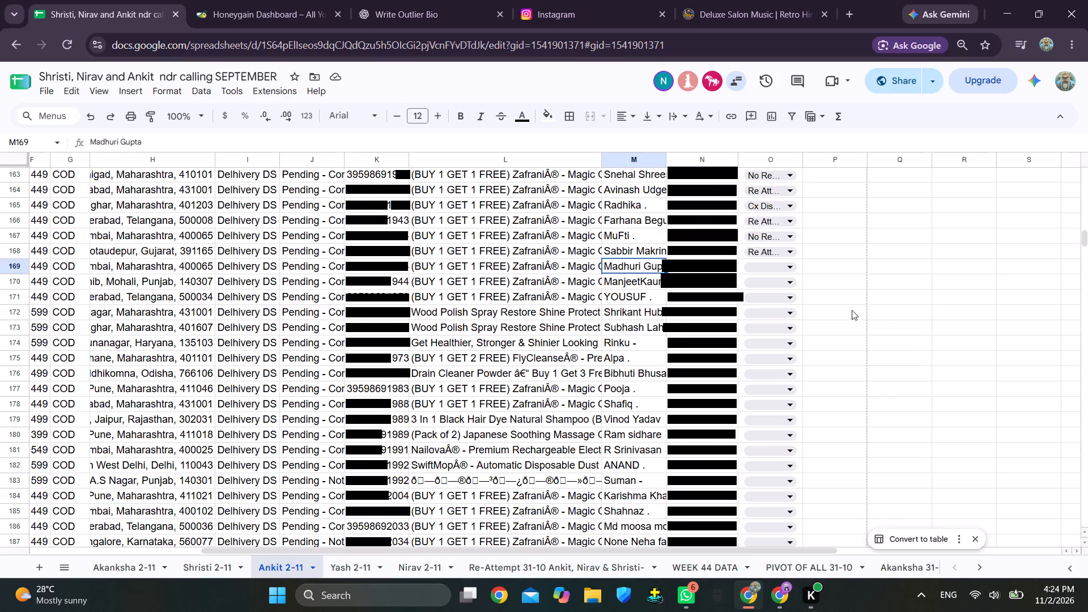
click(772, 264)
click(775, 283)
Check the row 170 contact number and customer name, and set the row's remark to Re Attempt.
click(724, 280)
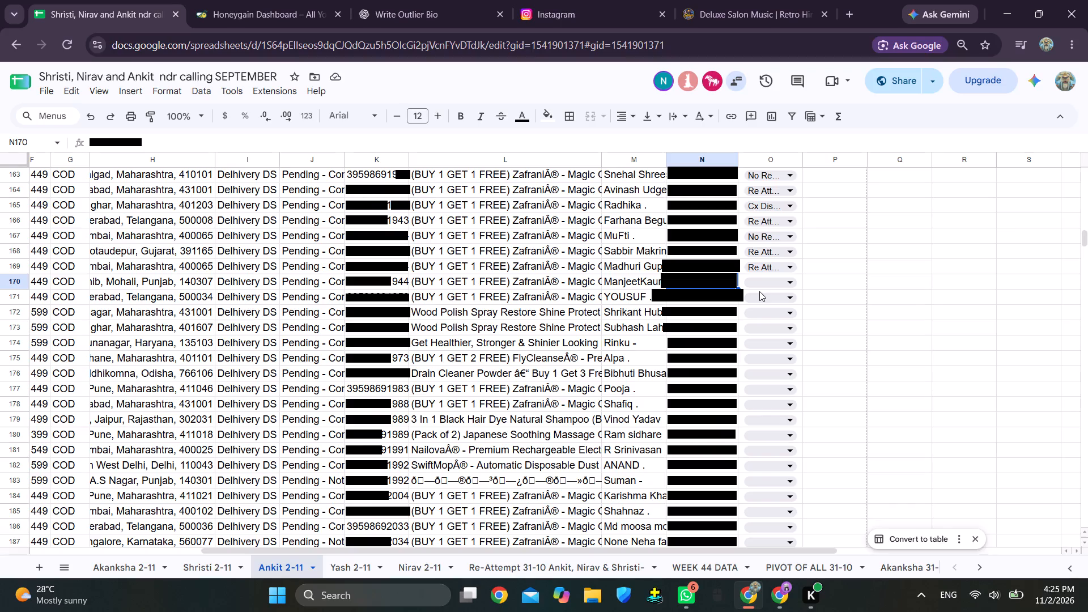
click(650, 282)
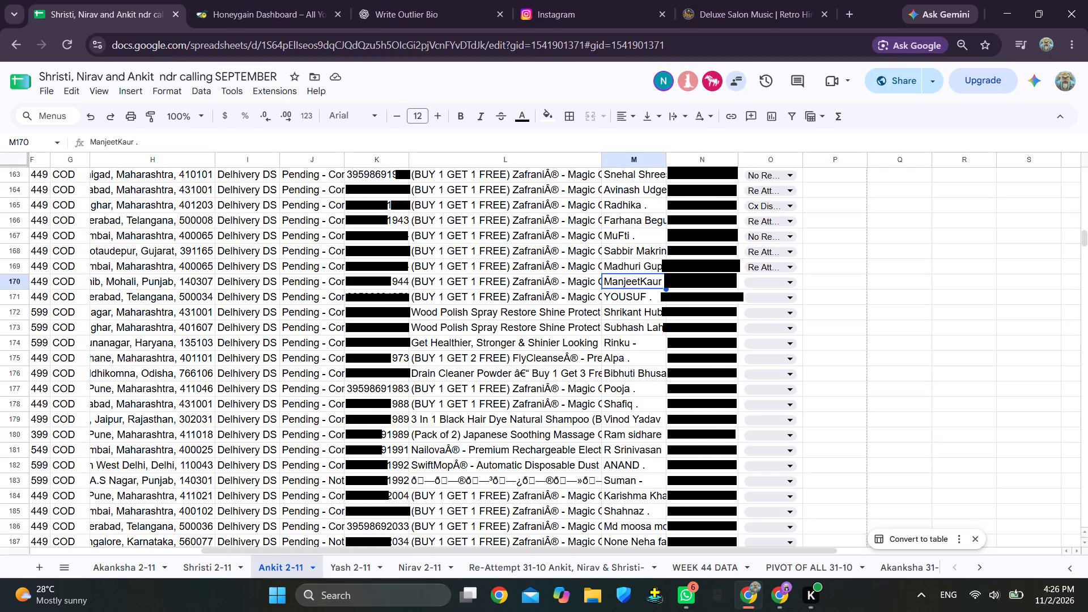
click(771, 285)
click(771, 298)
Check the row 171 contact number and customer name, and set the row's remark to Not Connected.
click(716, 295)
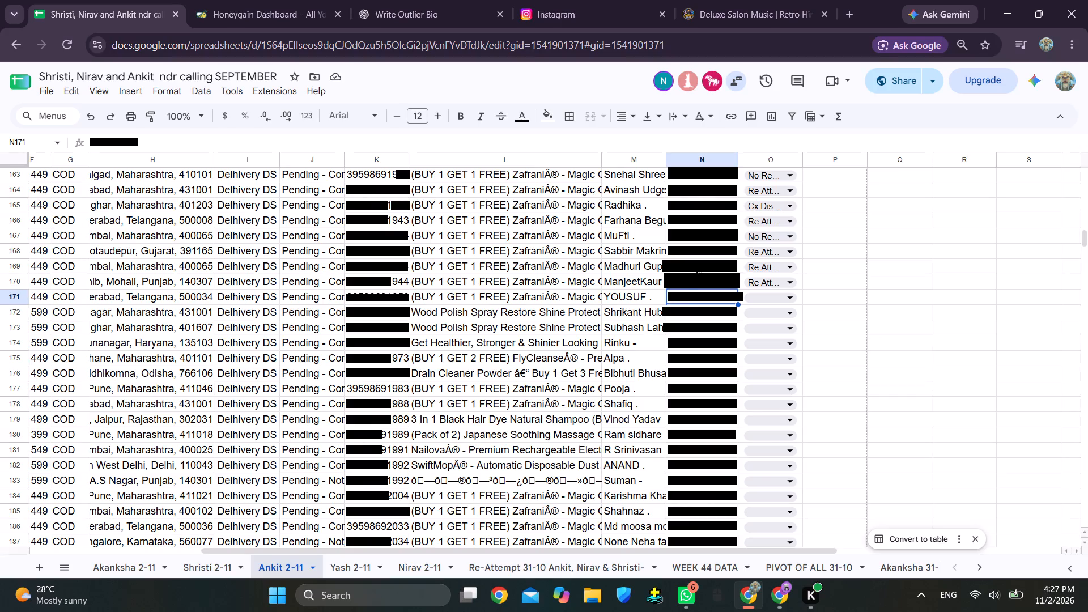
click(639, 299)
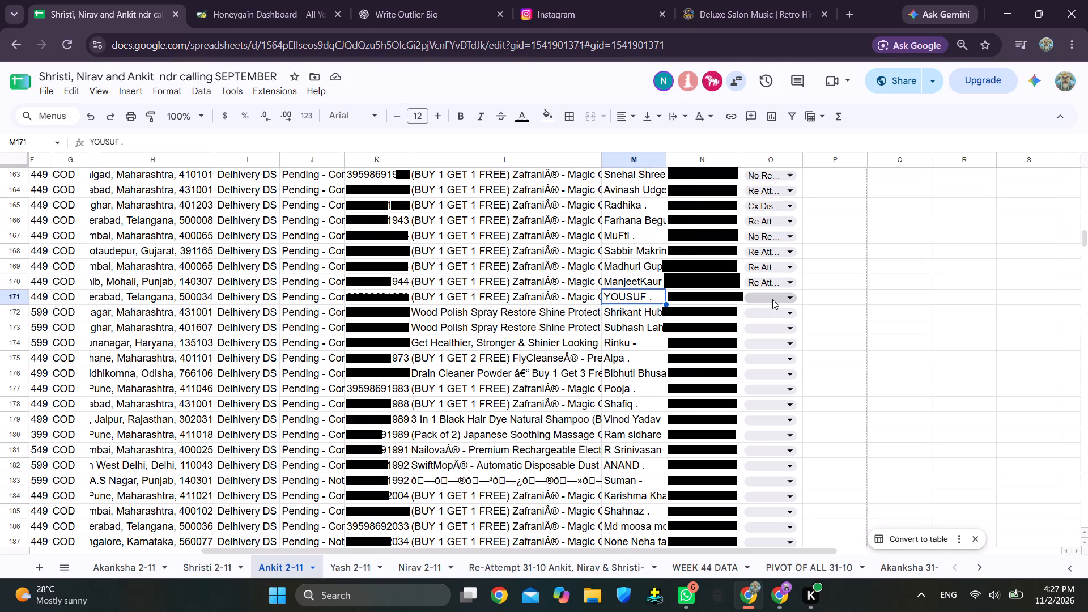
click(772, 299)
click(777, 355)
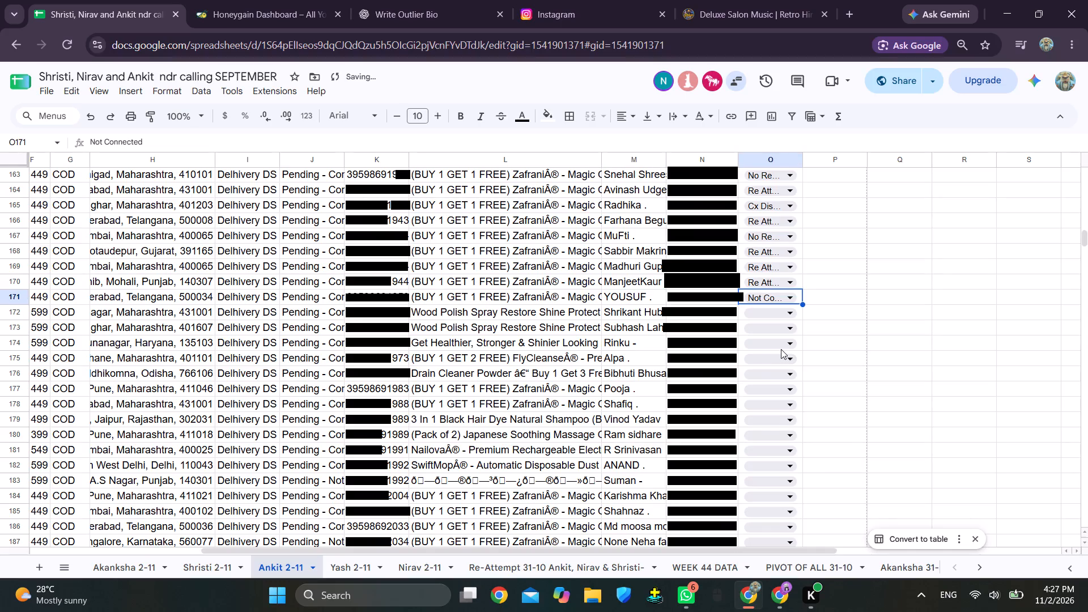
Check the row 172 contact number and customer name, and set the row's remark to No Response.
click(711, 312)
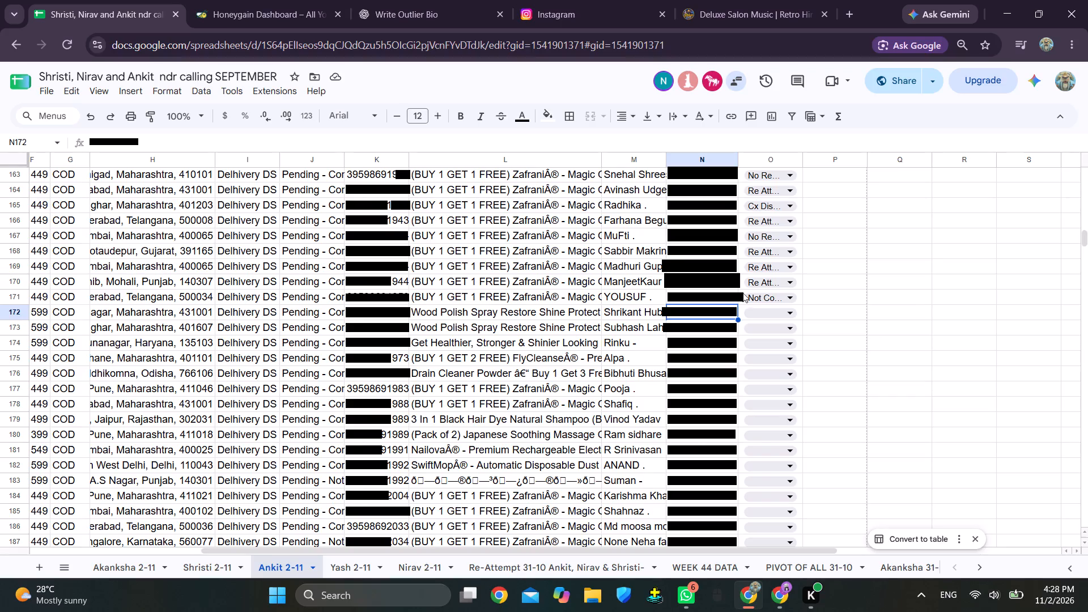
click(659, 312)
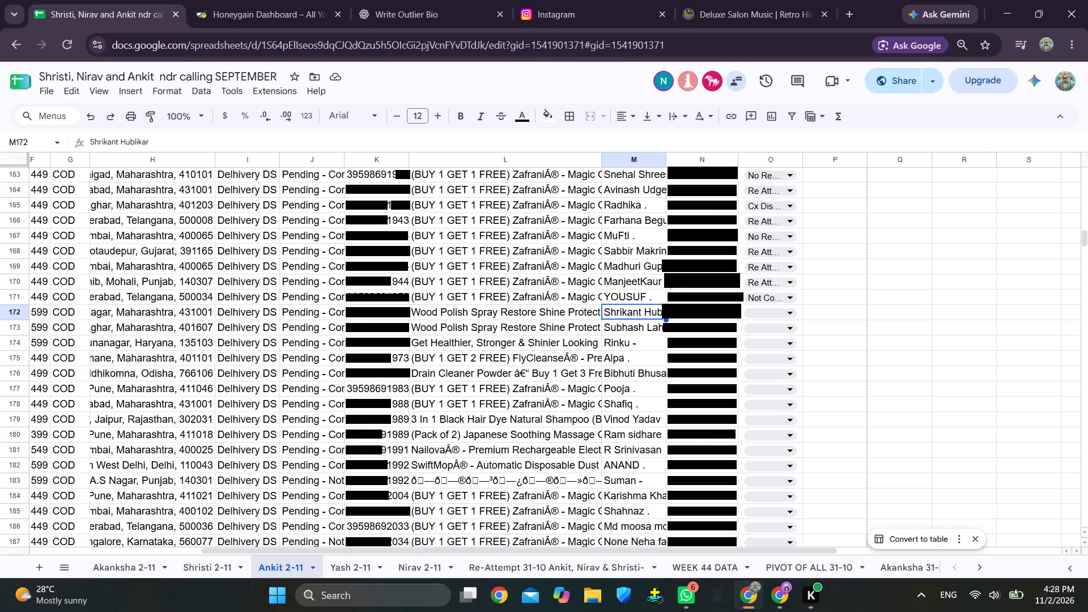
click(764, 314)
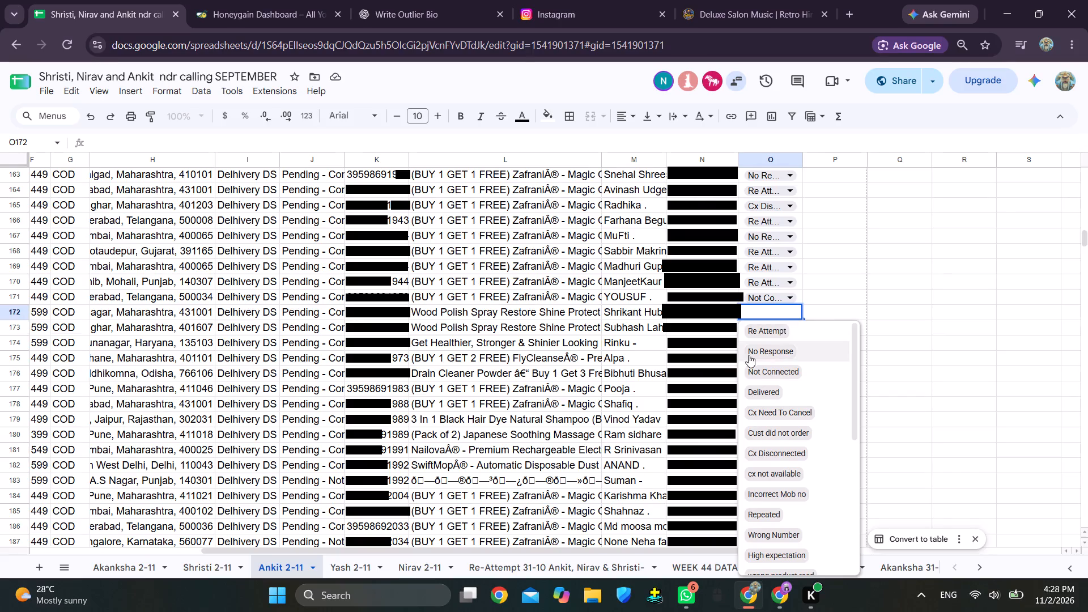
click(777, 352)
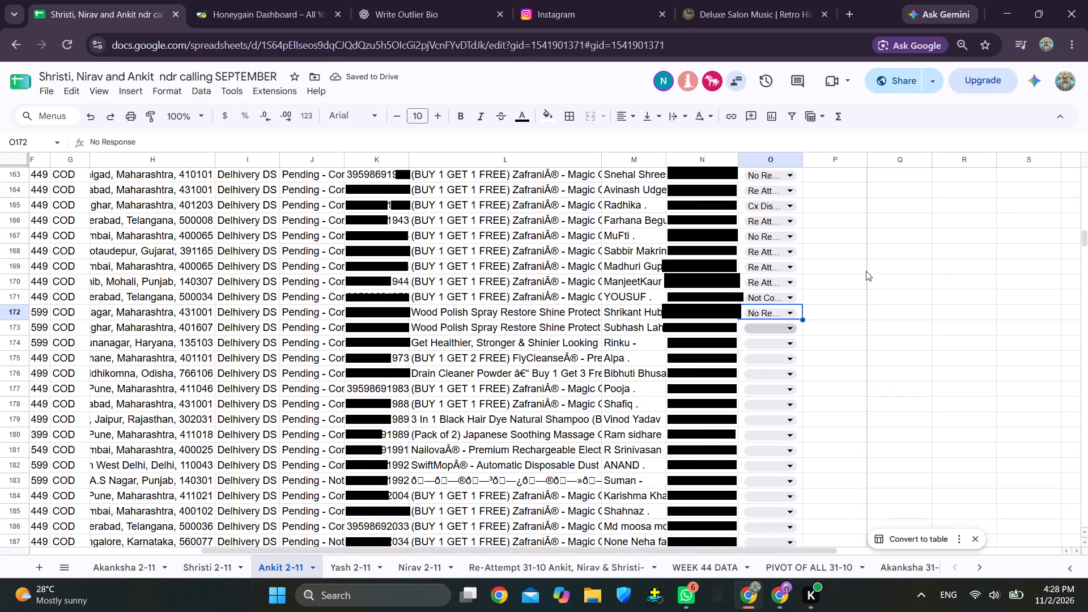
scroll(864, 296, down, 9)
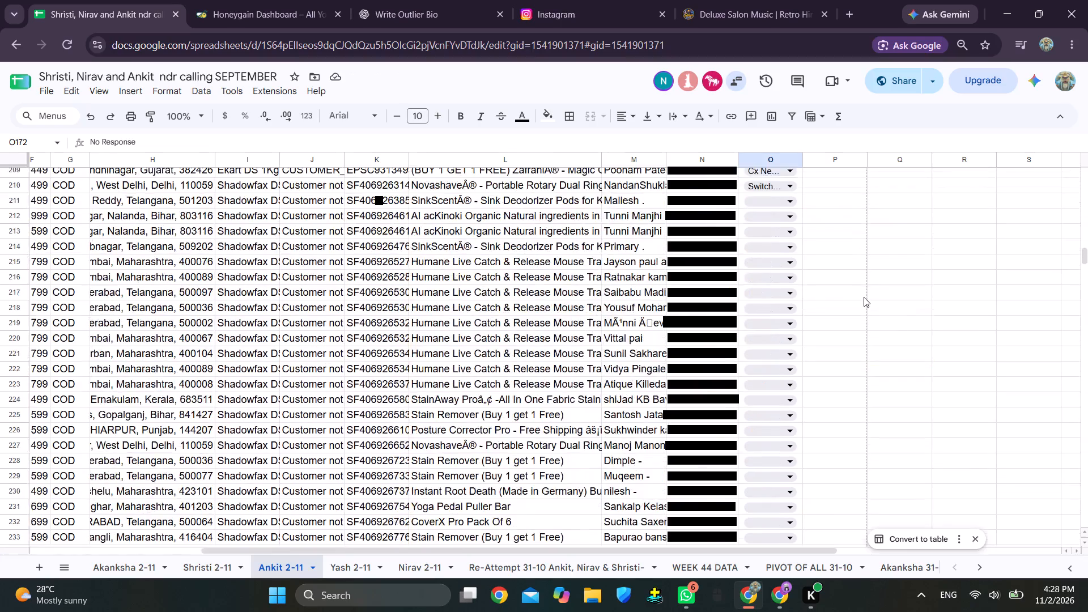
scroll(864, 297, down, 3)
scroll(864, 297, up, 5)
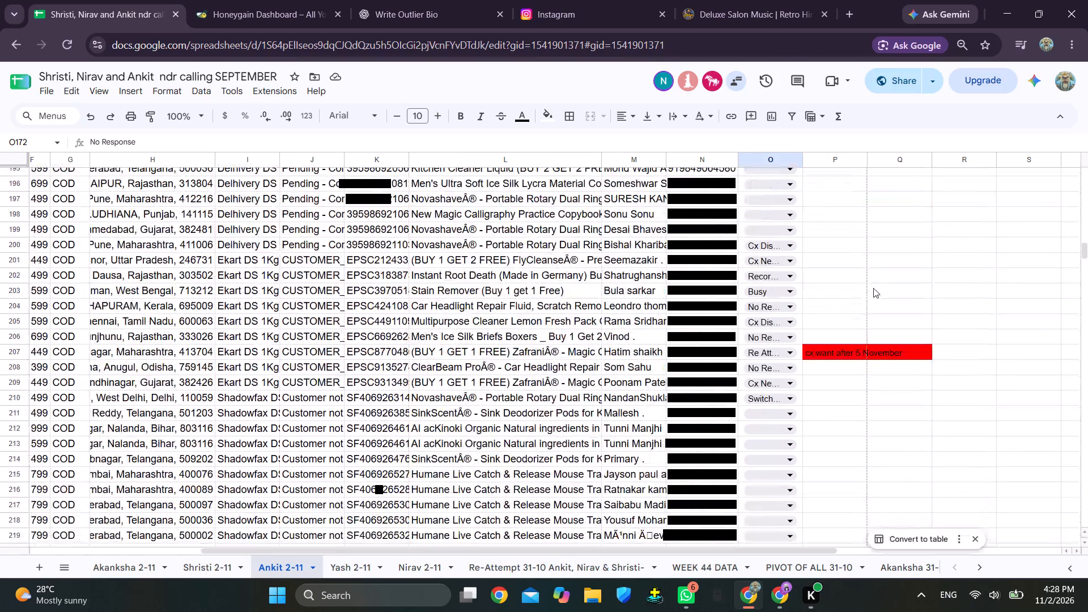